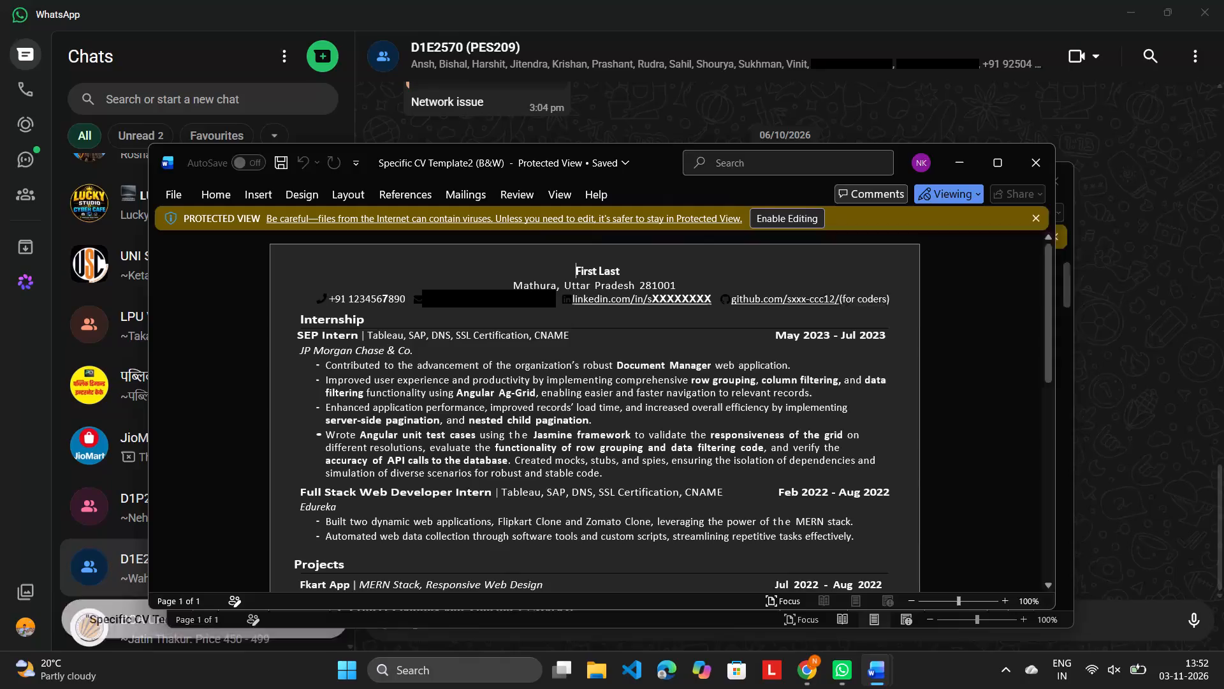
Maximize the Specific CV Template2 (B&W) document window.
left_click(1003, 151)
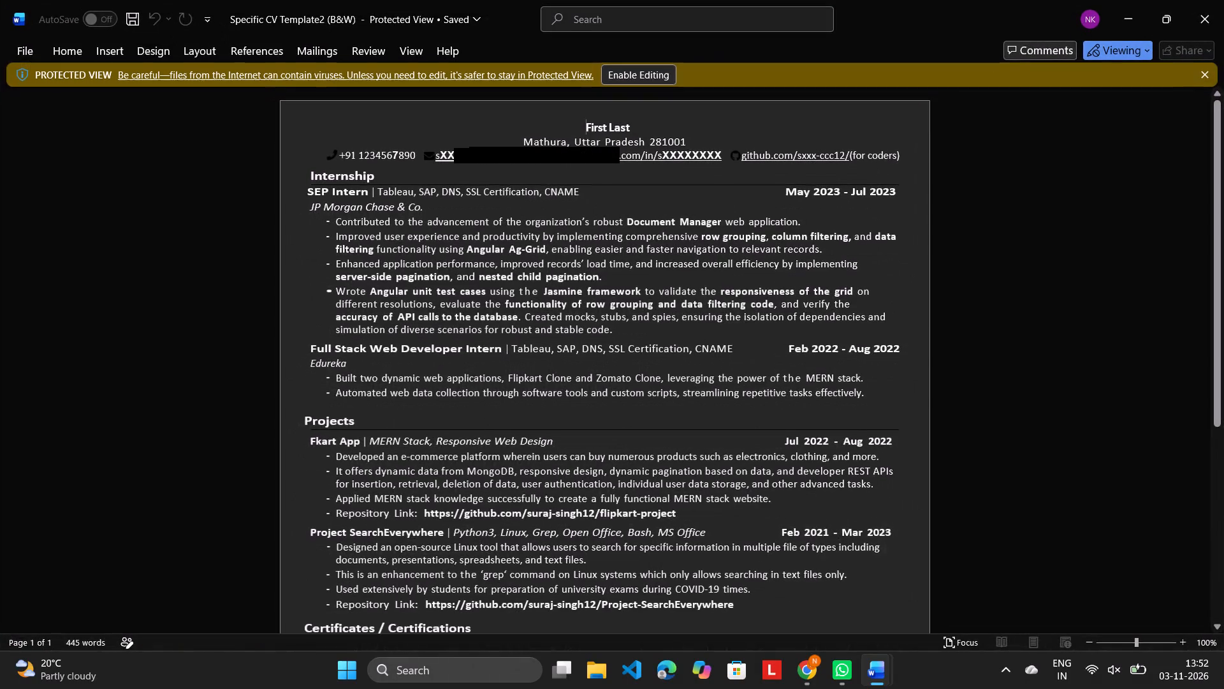
Review the whole CV template, from the name and contact header through Internship, Projects, Certificates and Skills to Education.
scroll(825, 381, "up", 1)
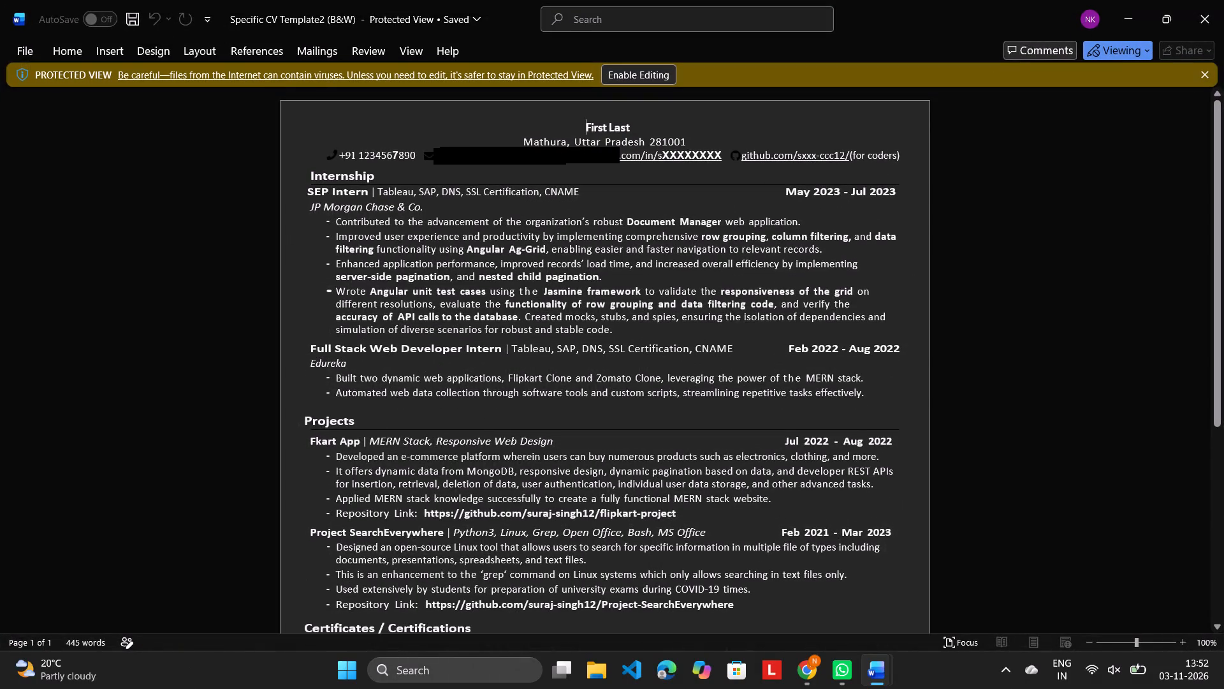
scroll(825, 381, "down", 1)
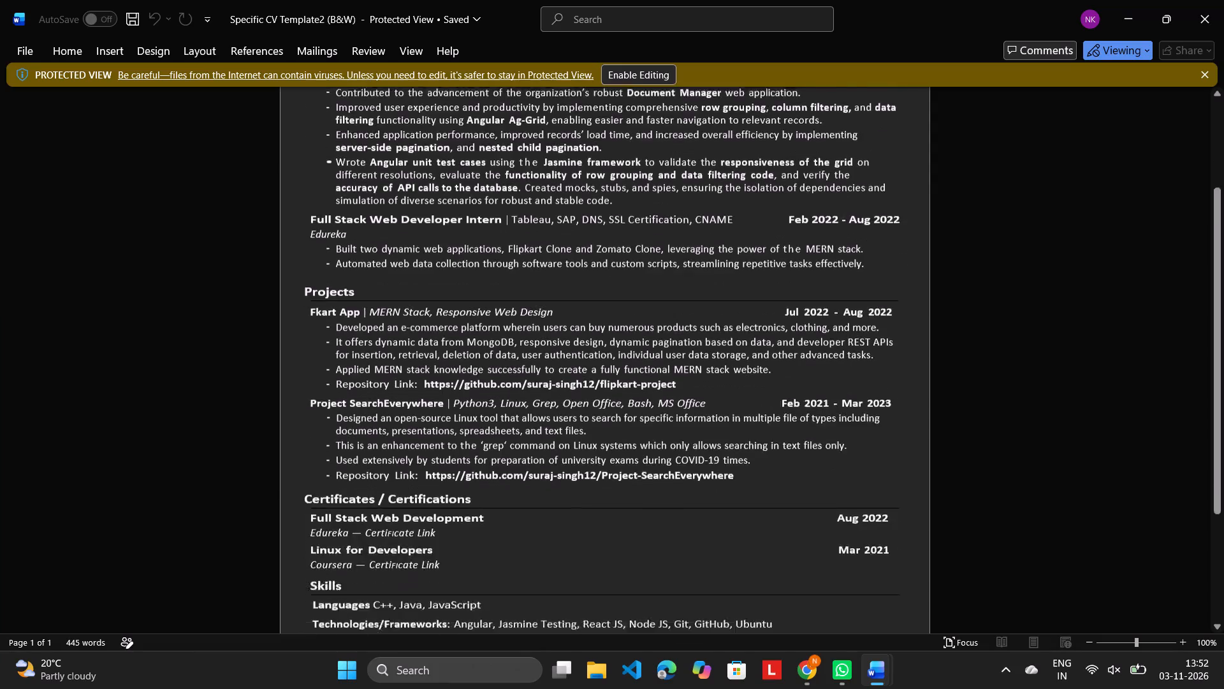
scroll(825, 381, "down", 7)
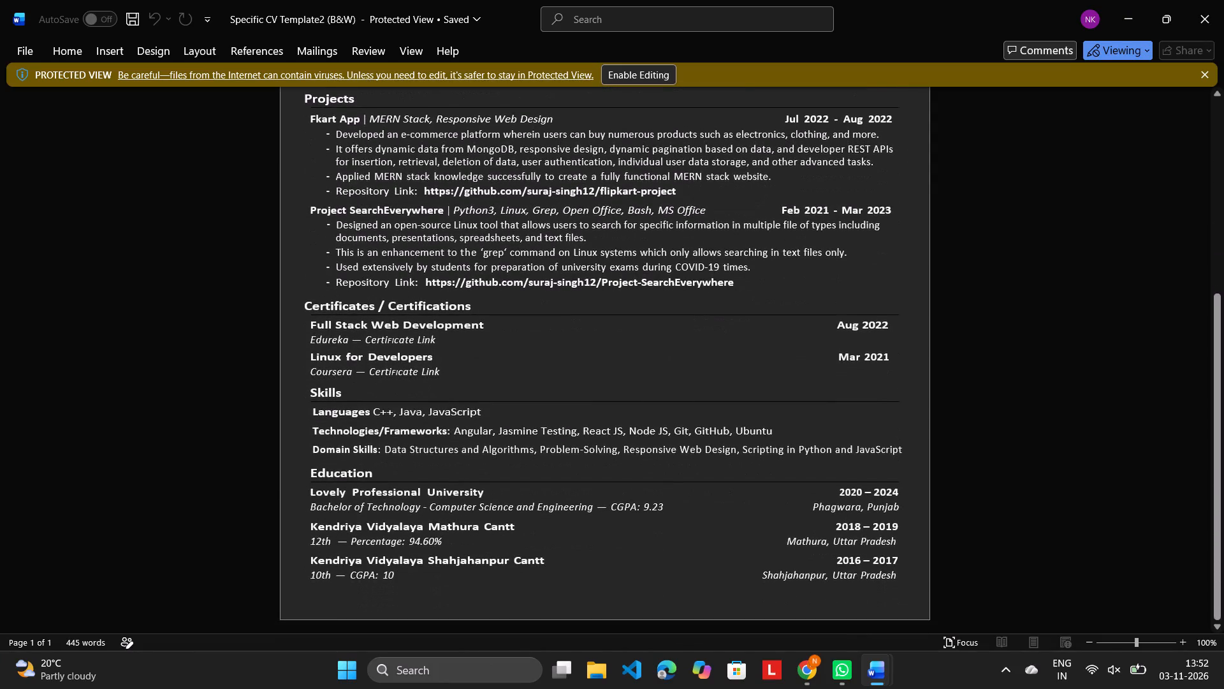
scroll(825, 381, "right", 1)
scroll(825, 381, "up", 7)
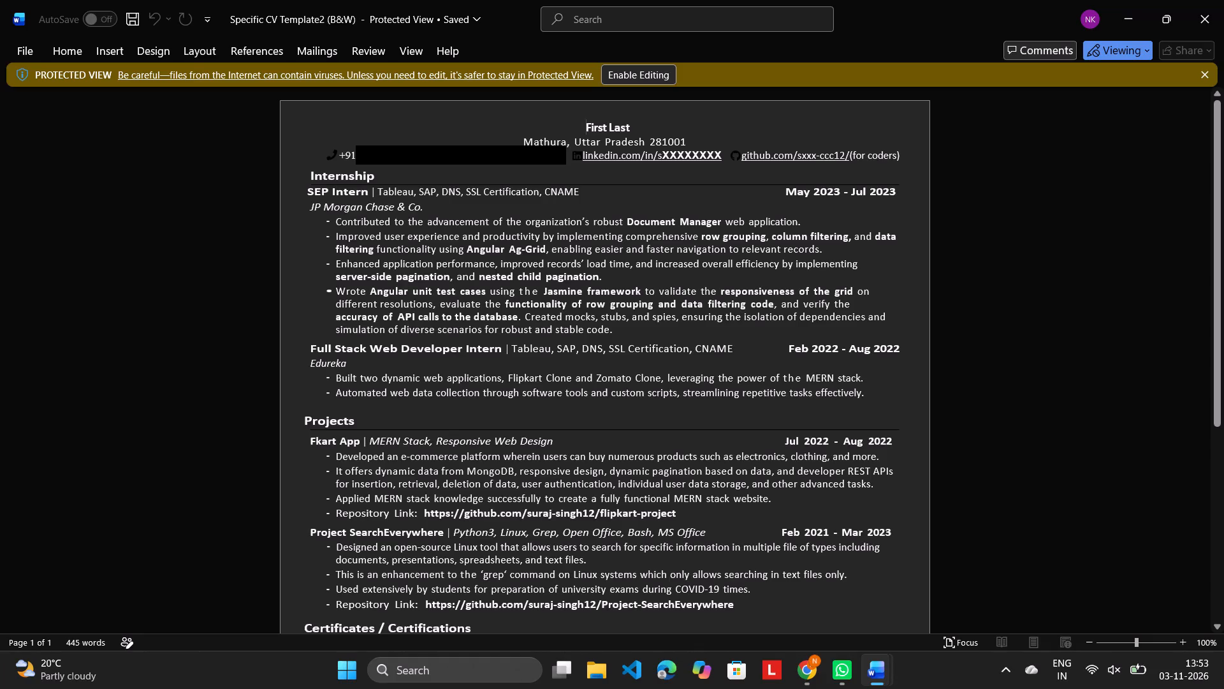
scroll(675, 251, "down", 1)
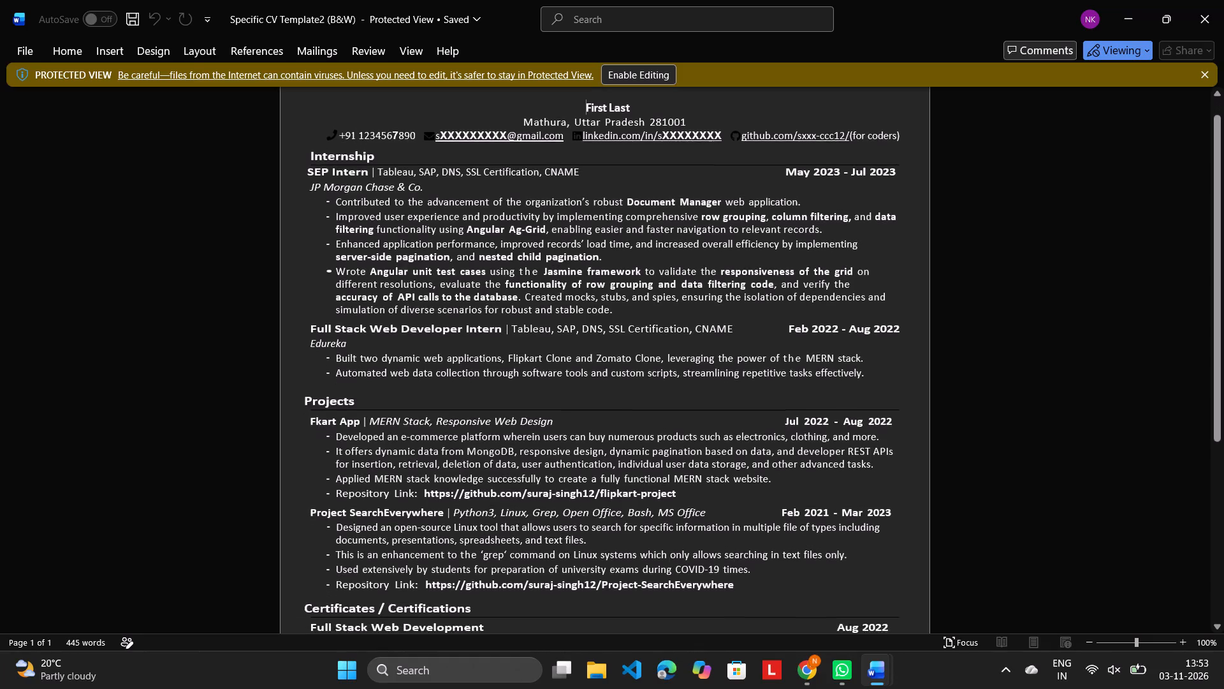
scroll(675, 251, "down", 2)
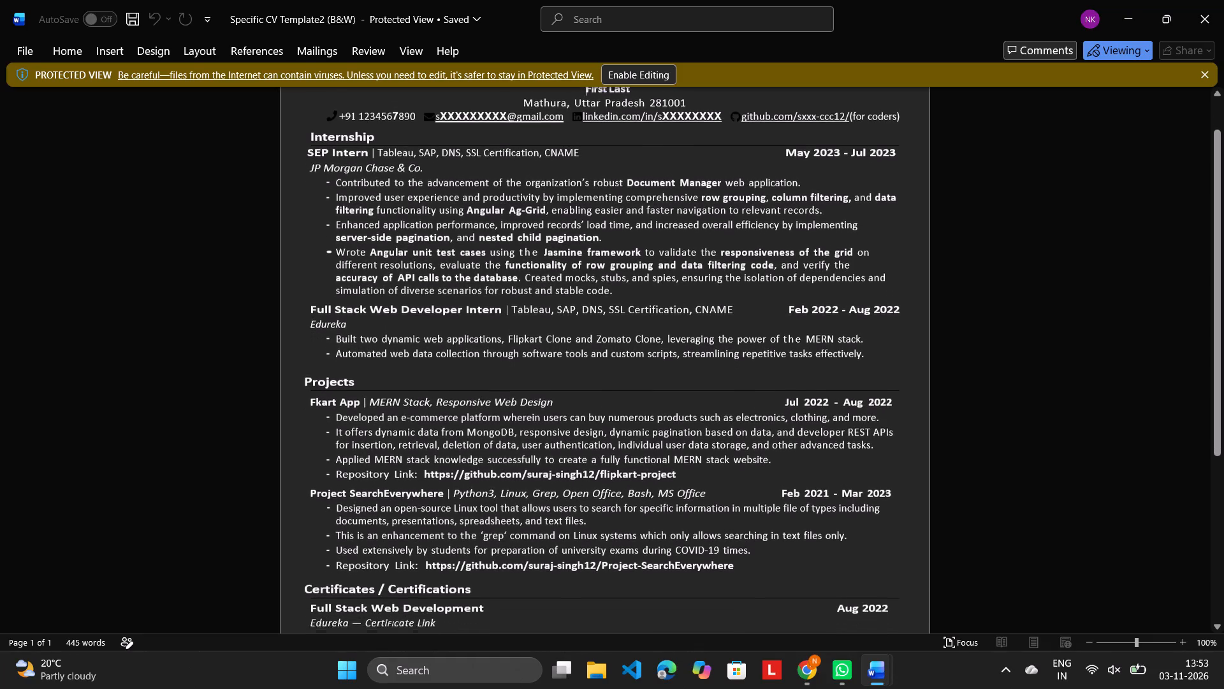
scroll(675, 251, "down", 1)
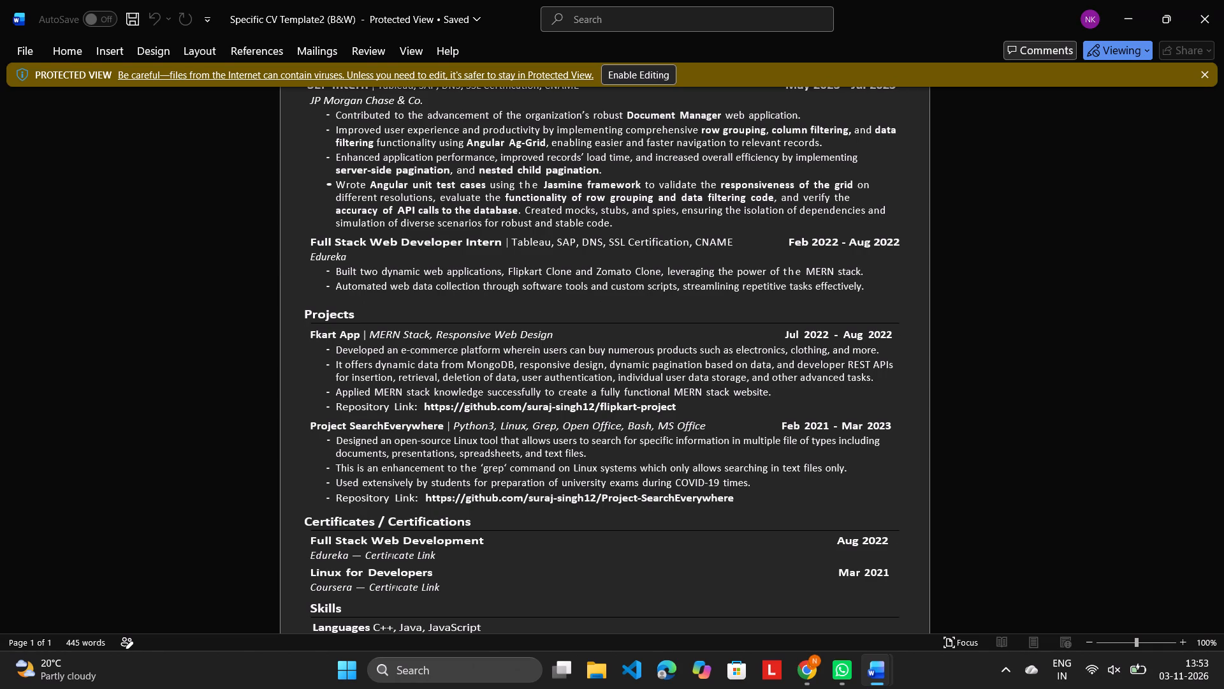
scroll(563, 393, "down", 1)
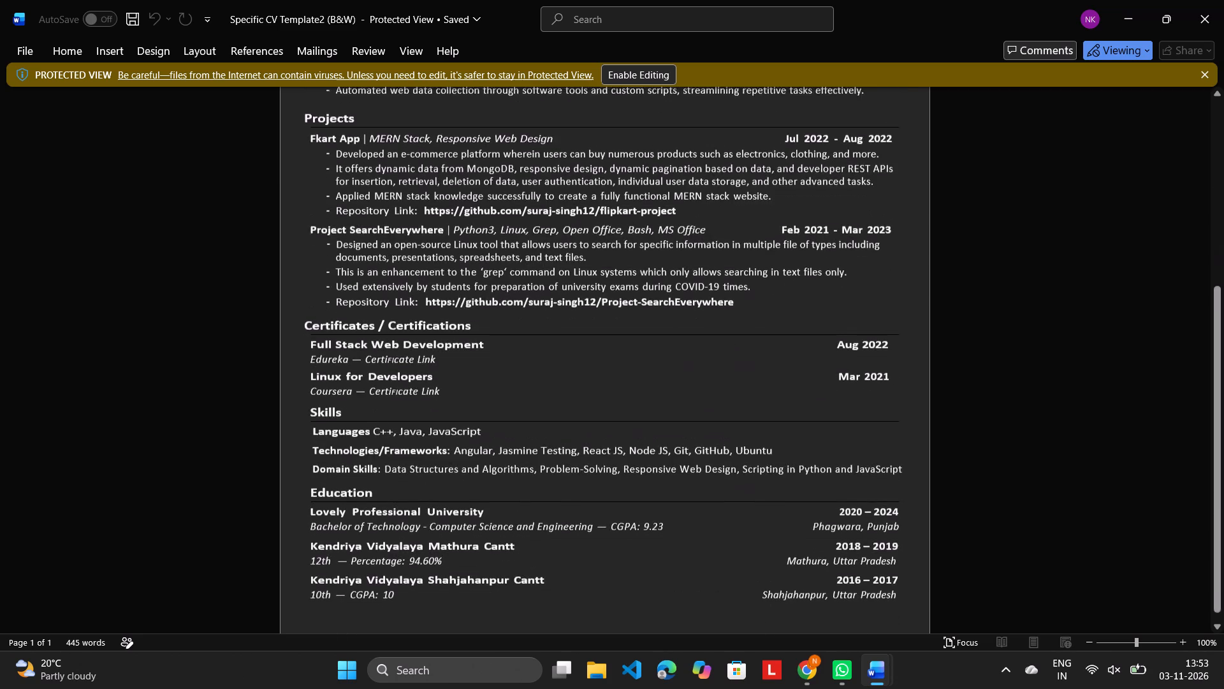
scroll(563, 393, "down", 1)
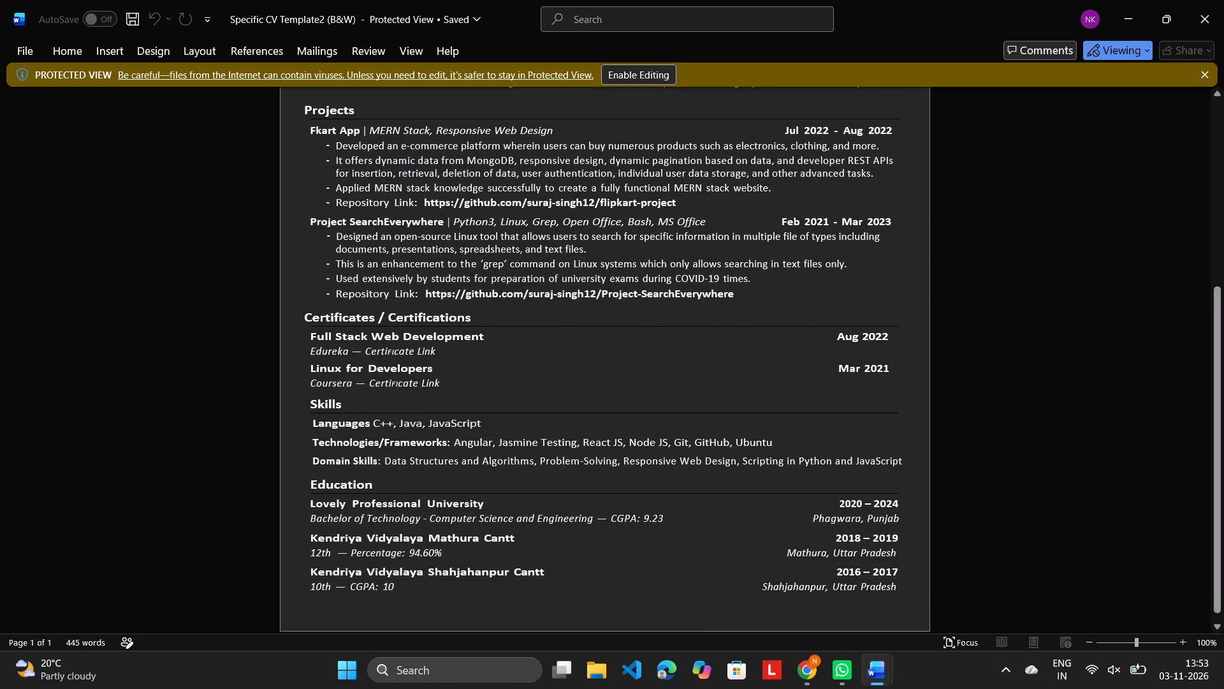
scroll(516, 478, "down", 1)
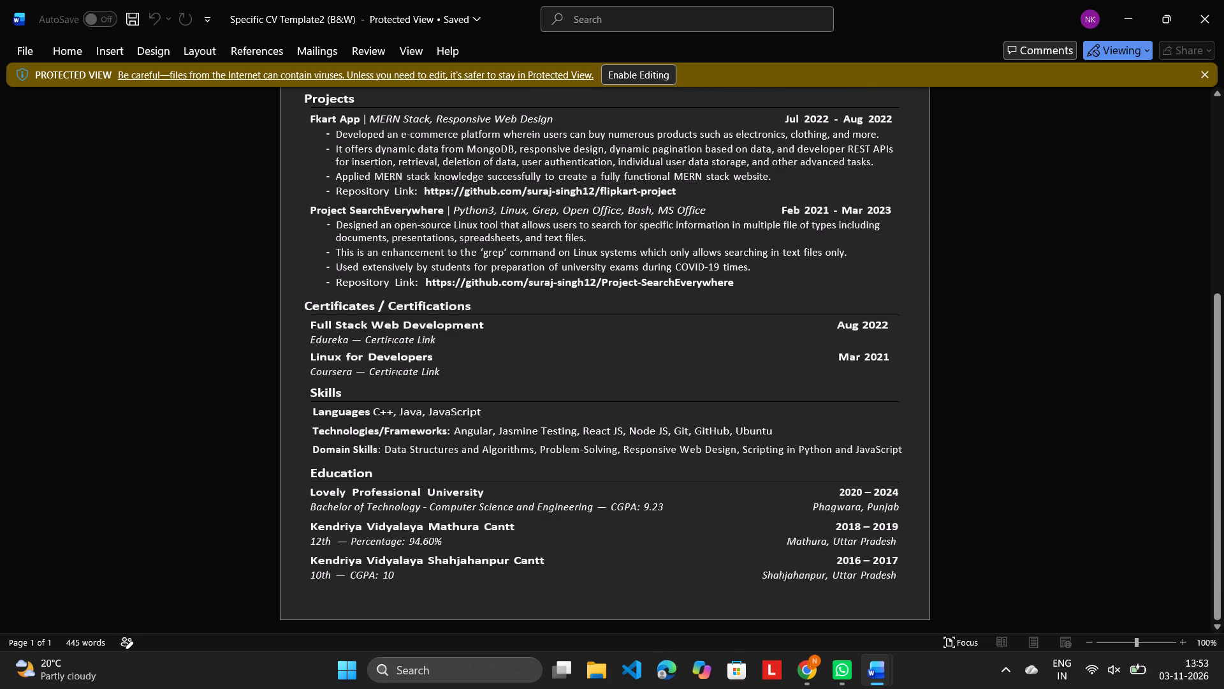
scroll(516, 478, "down", 1)
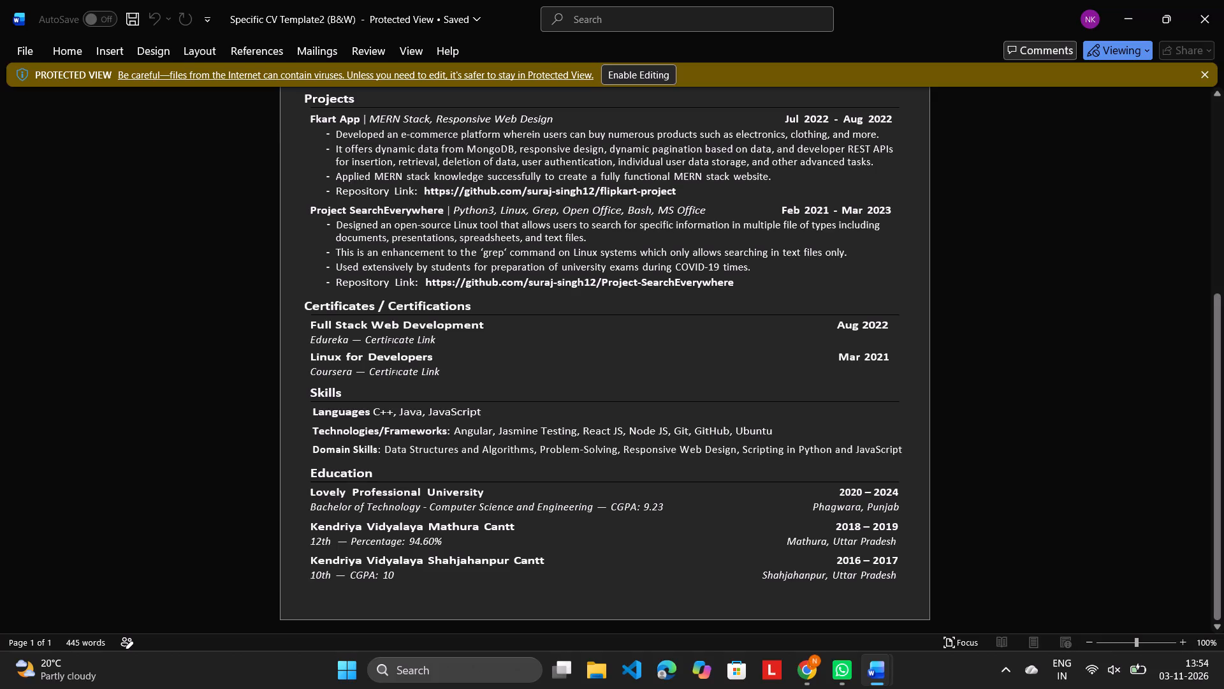
scroll(565, 565, "up", 1)
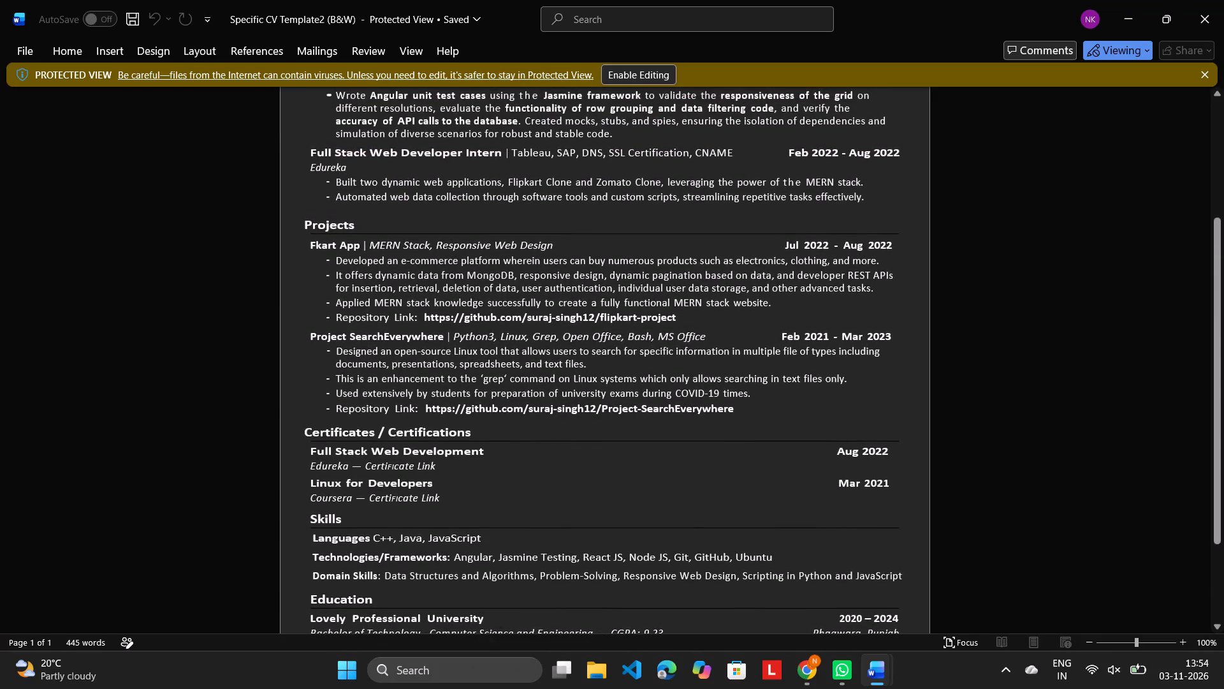
scroll(565, 565, "up", 3)
scroll(565, 565, "down", 1)
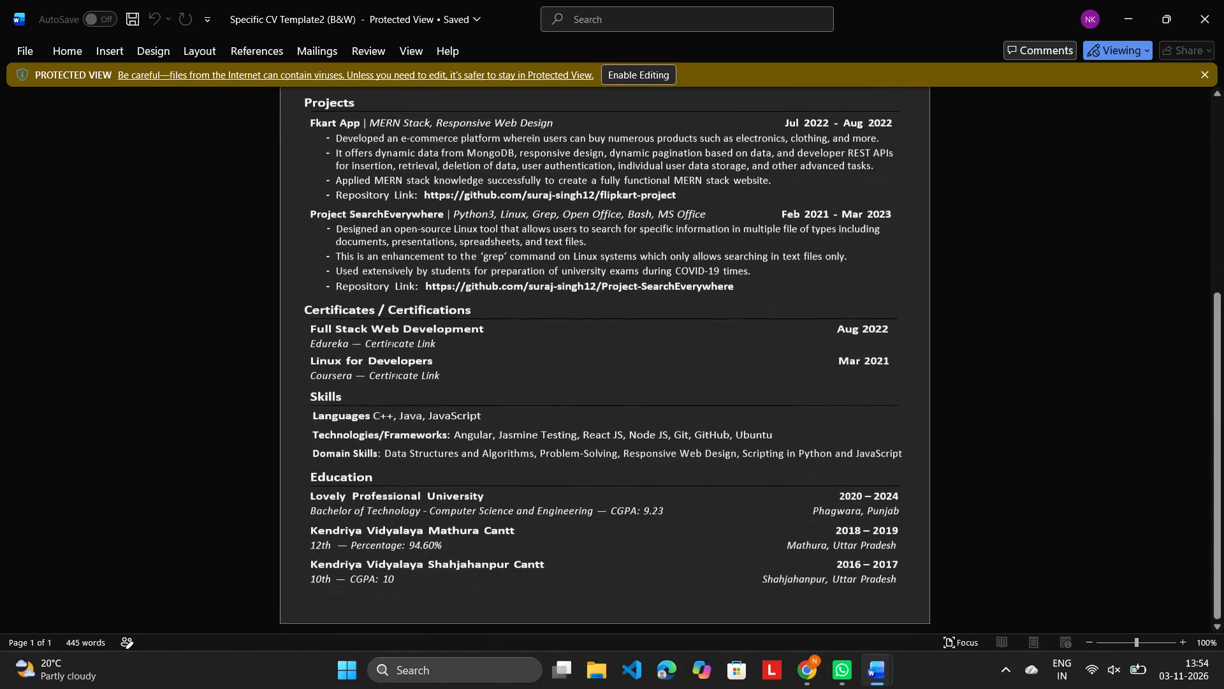
scroll(565, 565, "down", 3)
scroll(565, 565, "up", 1)
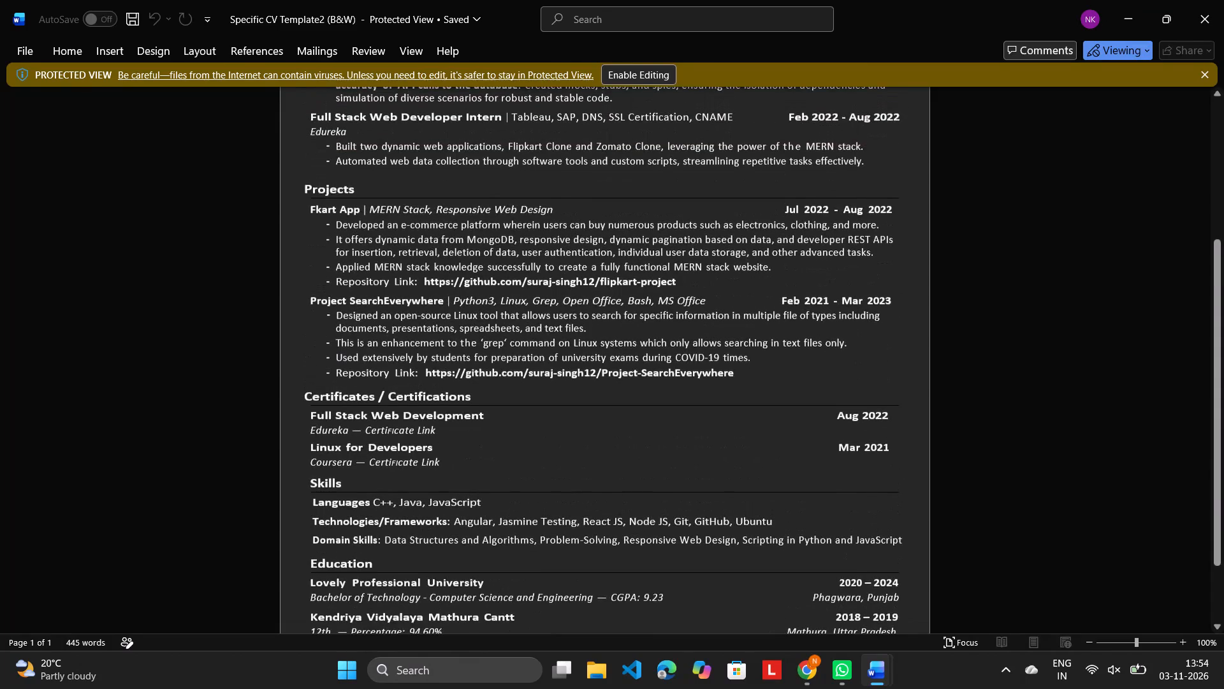
scroll(565, 565, "up", 9)
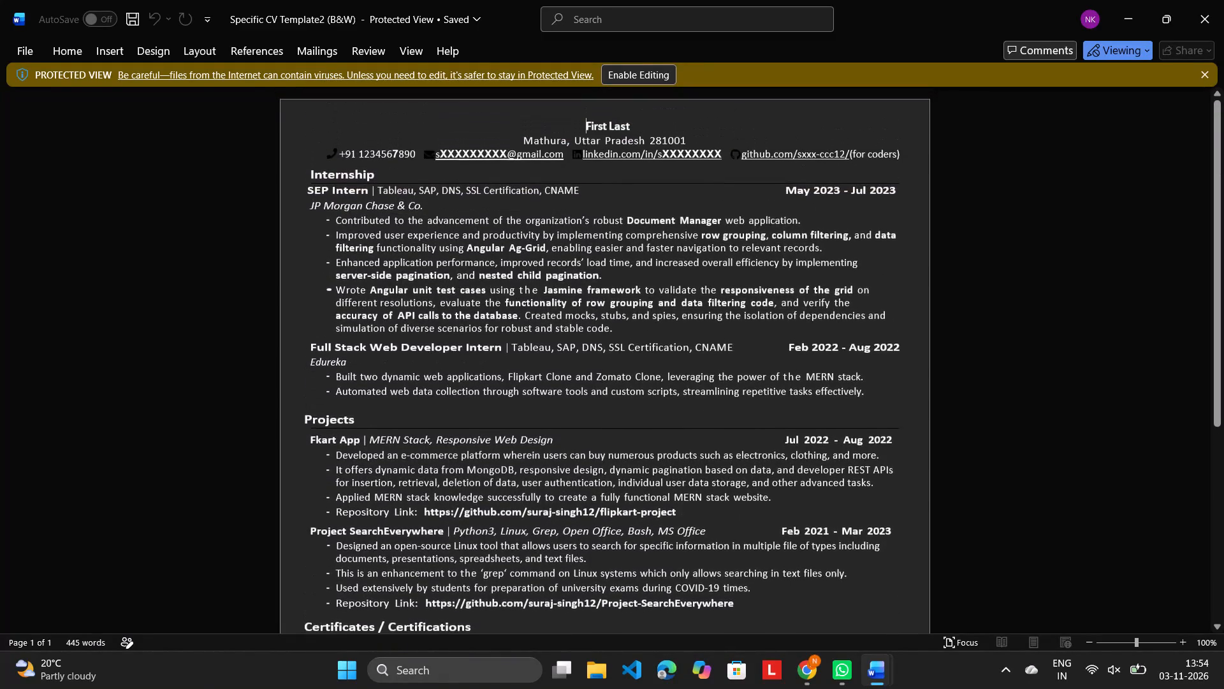
scroll(586, 380, "up", 2)
scroll(586, 380, "down", 2)
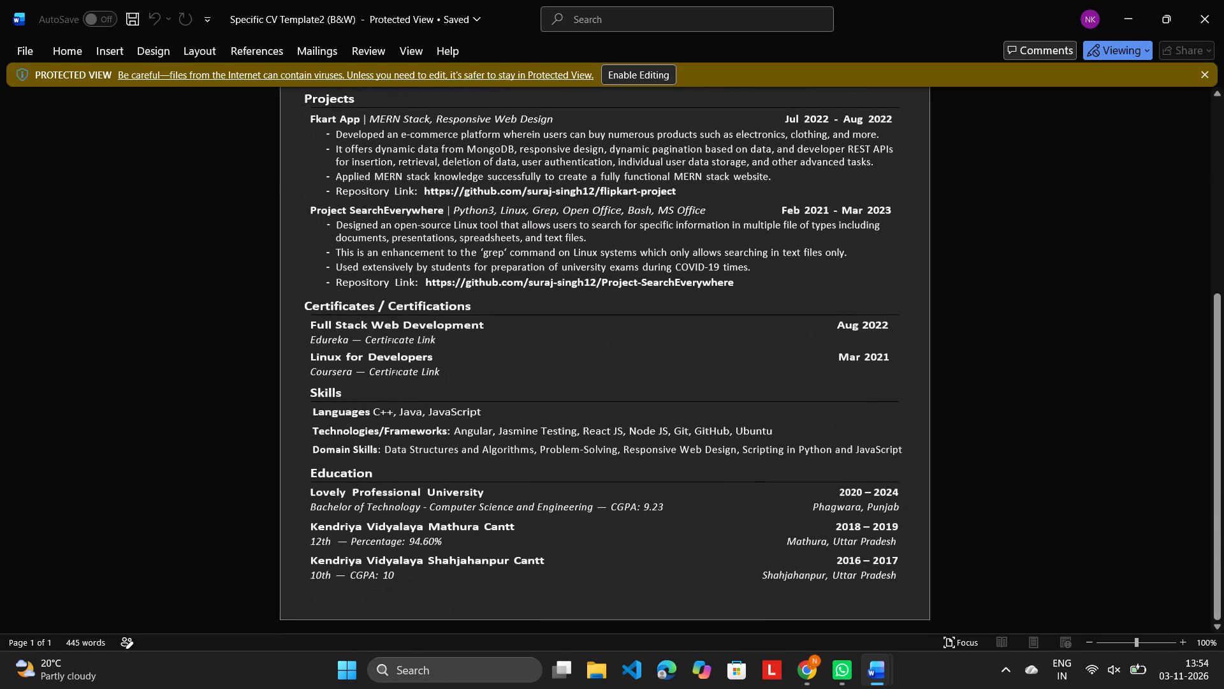
scroll(586, 380, "down", 2)
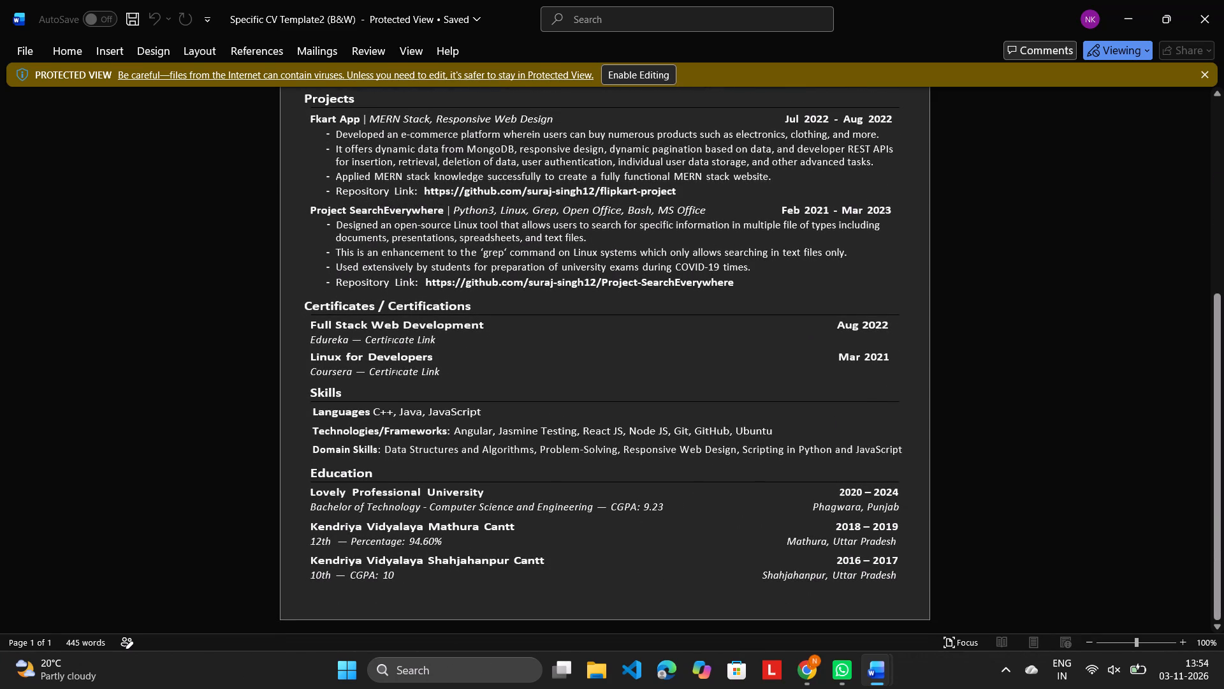
scroll(586, 380, "up", 2)
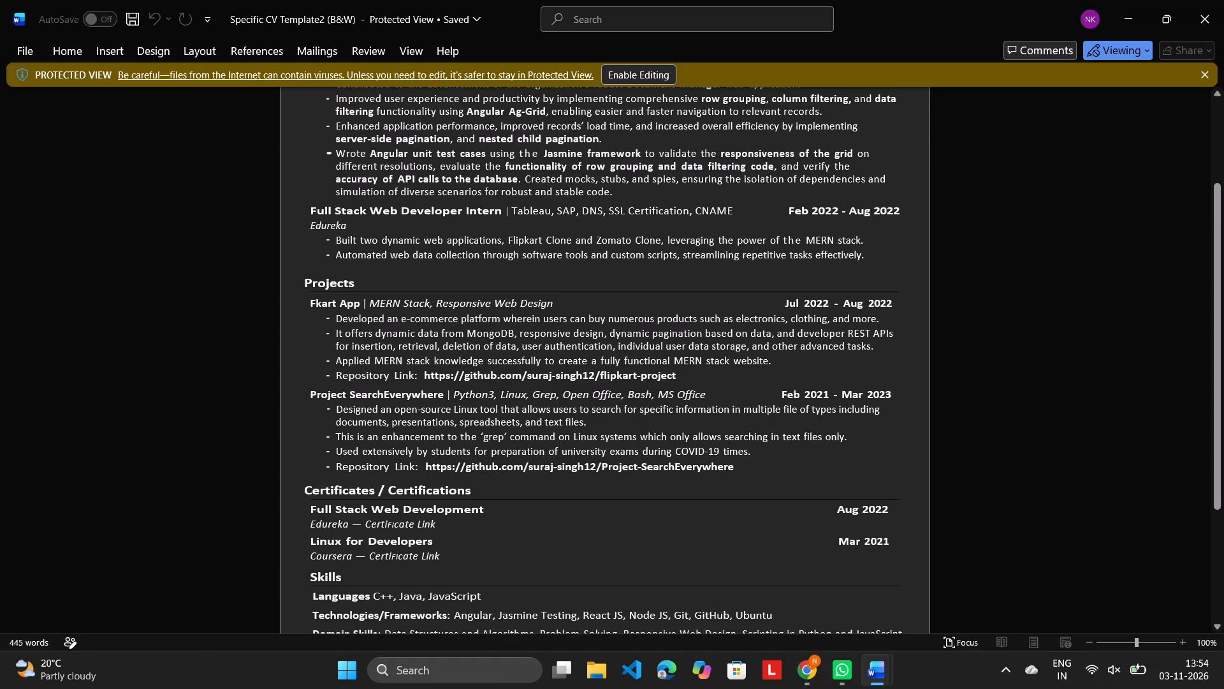
scroll(749, 316, "up", 4)
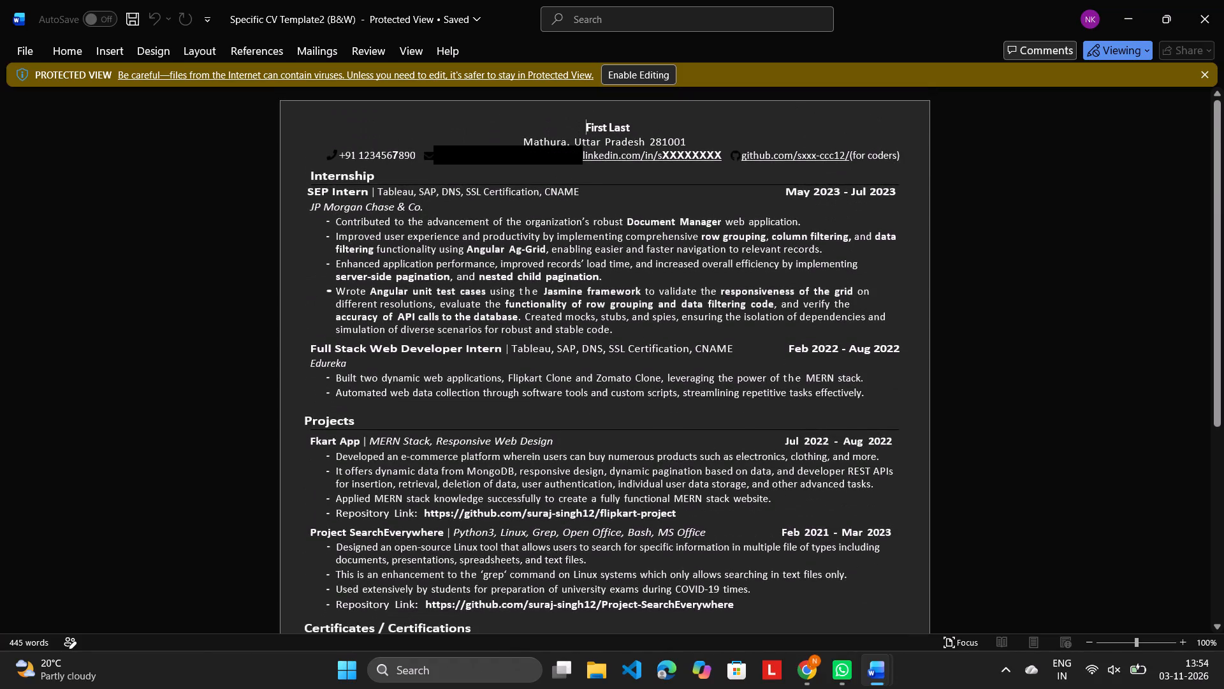
scroll(749, 316, "up", 1)
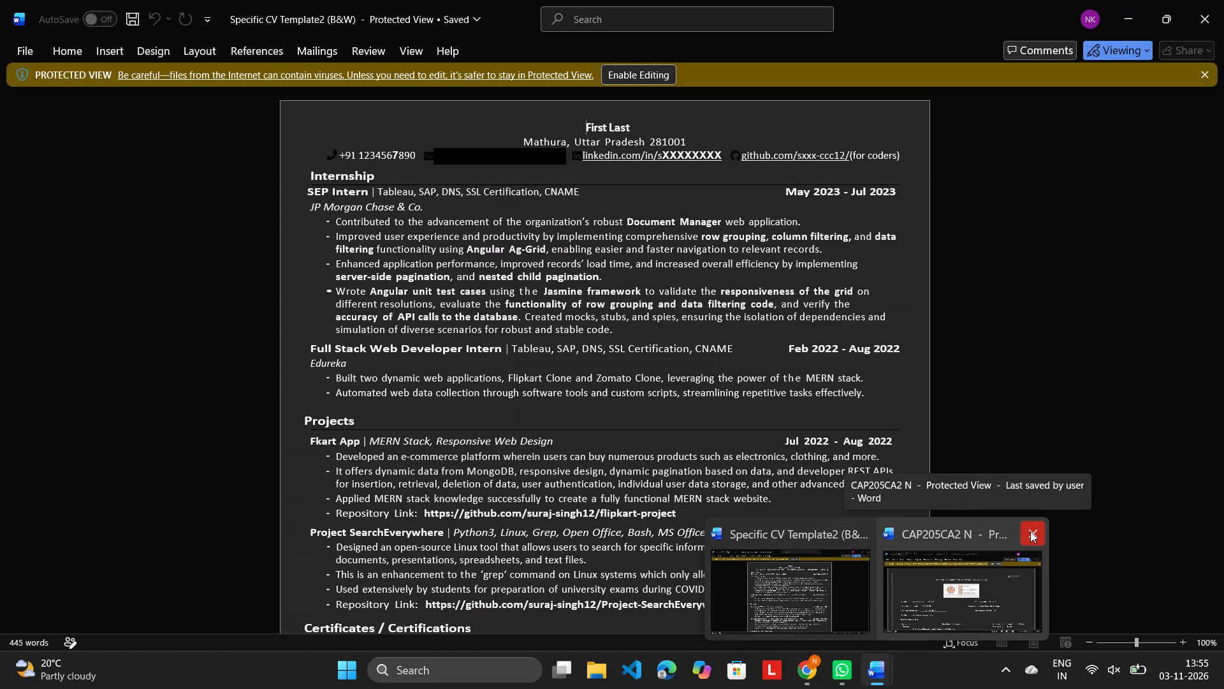
Close the other open Word document, CAP205CA2 N, keeping the CV template open.
left_click(1030, 531)
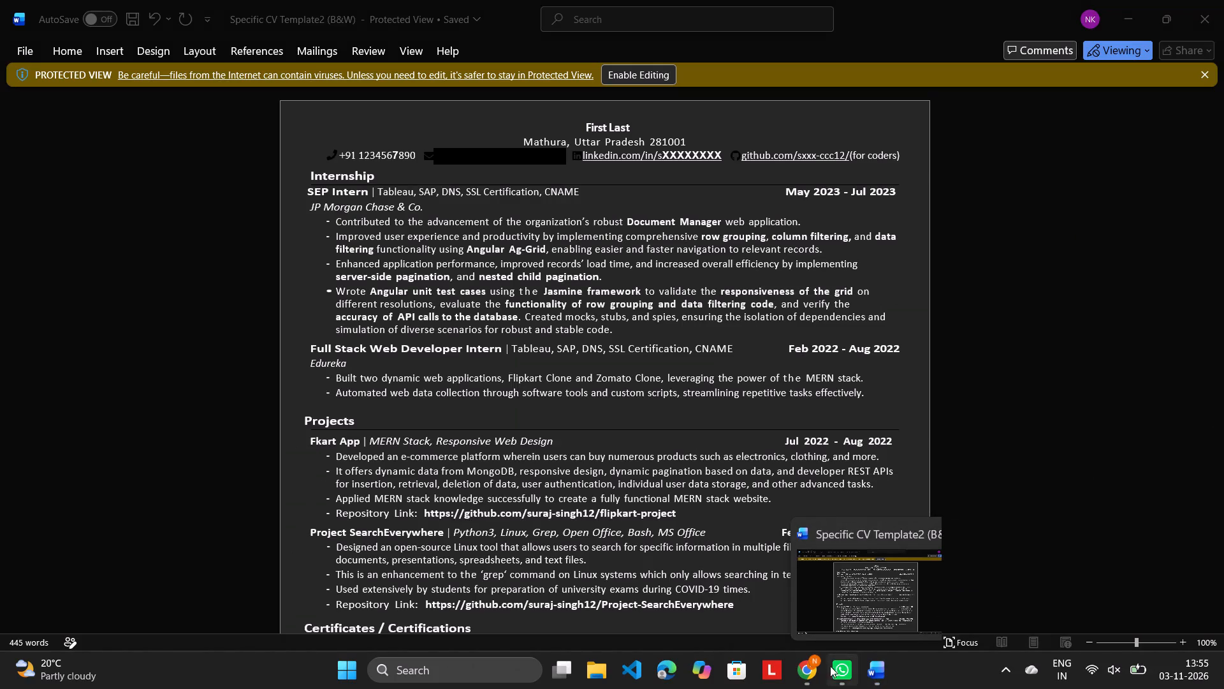
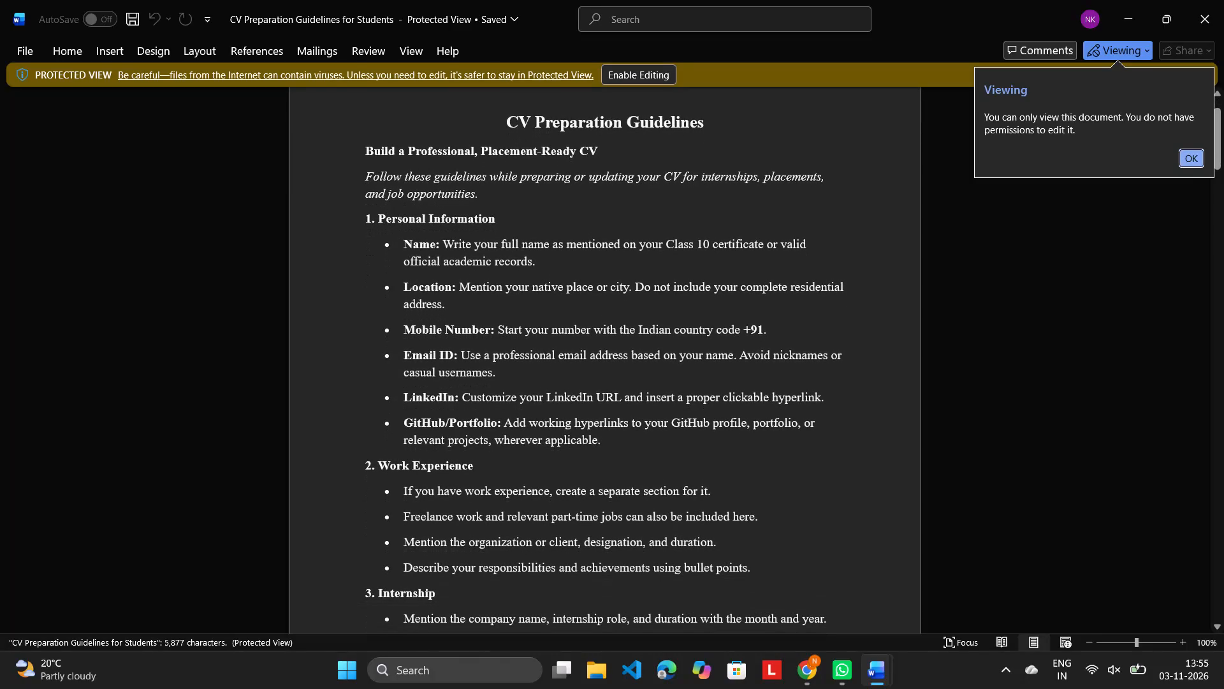
Read the CV Preparation Guidelines from Personal Information through Work Experience and Internship to the start of Projects.
scroll(603, 433, "down", 1)
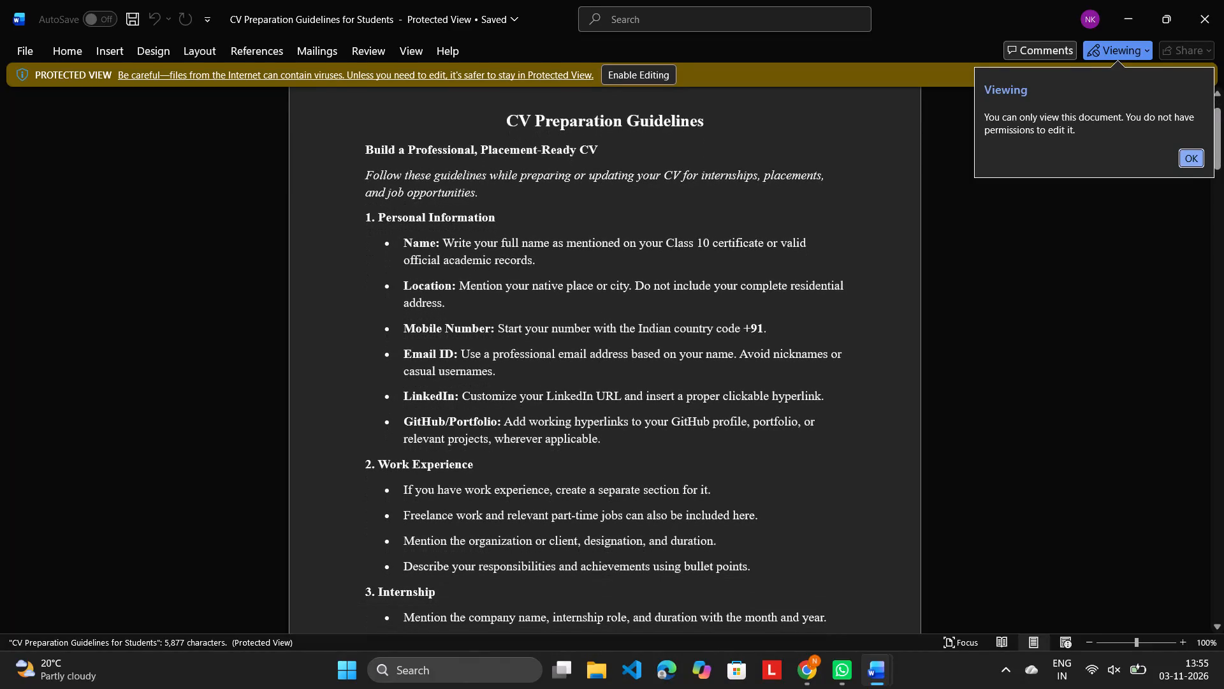
scroll(603, 433, "down", 1)
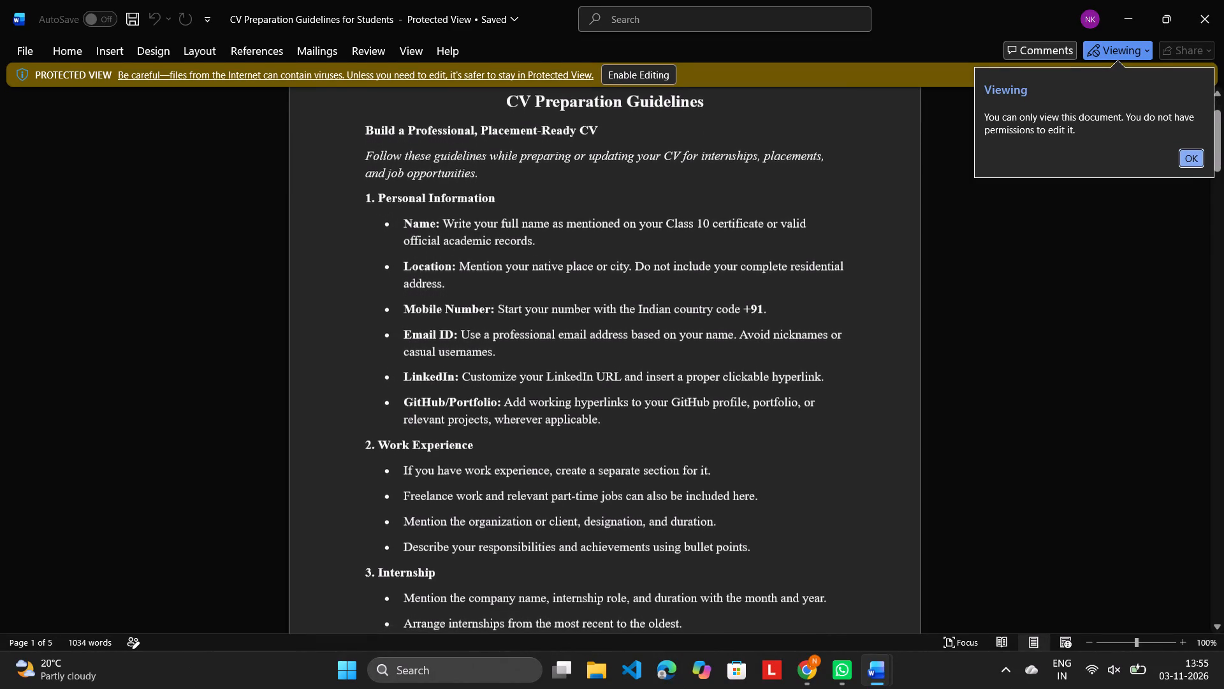
scroll(603, 433, "down", 2)
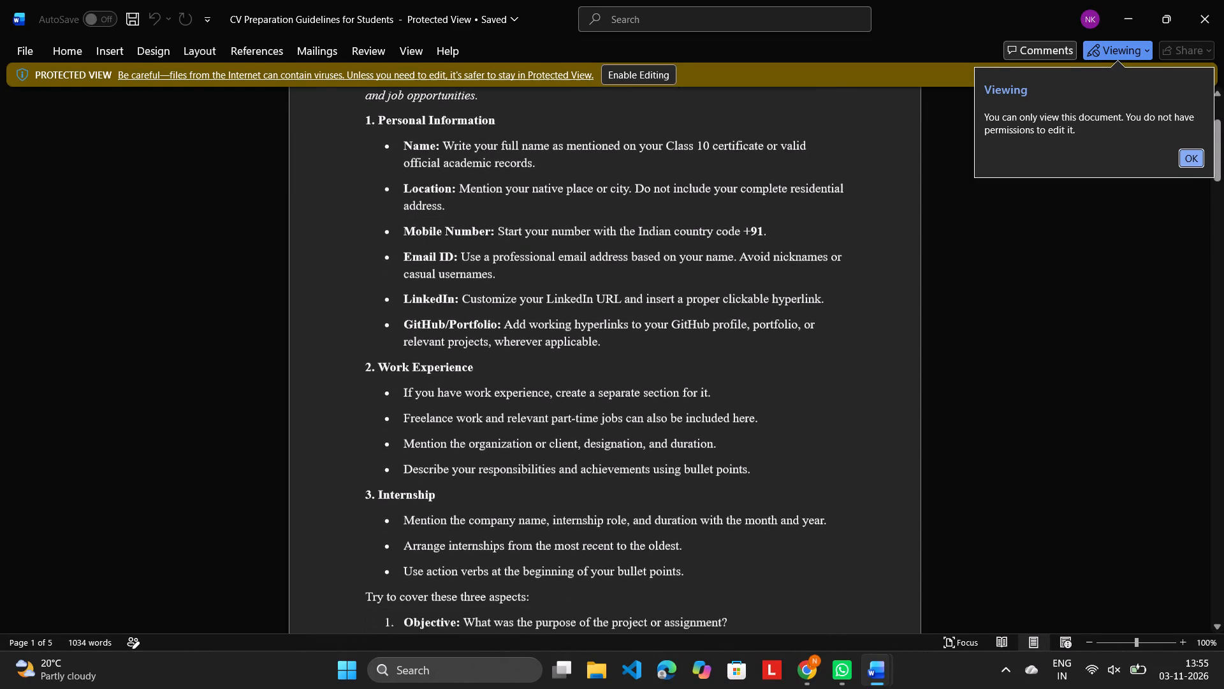
scroll(603, 433, "down", 2)
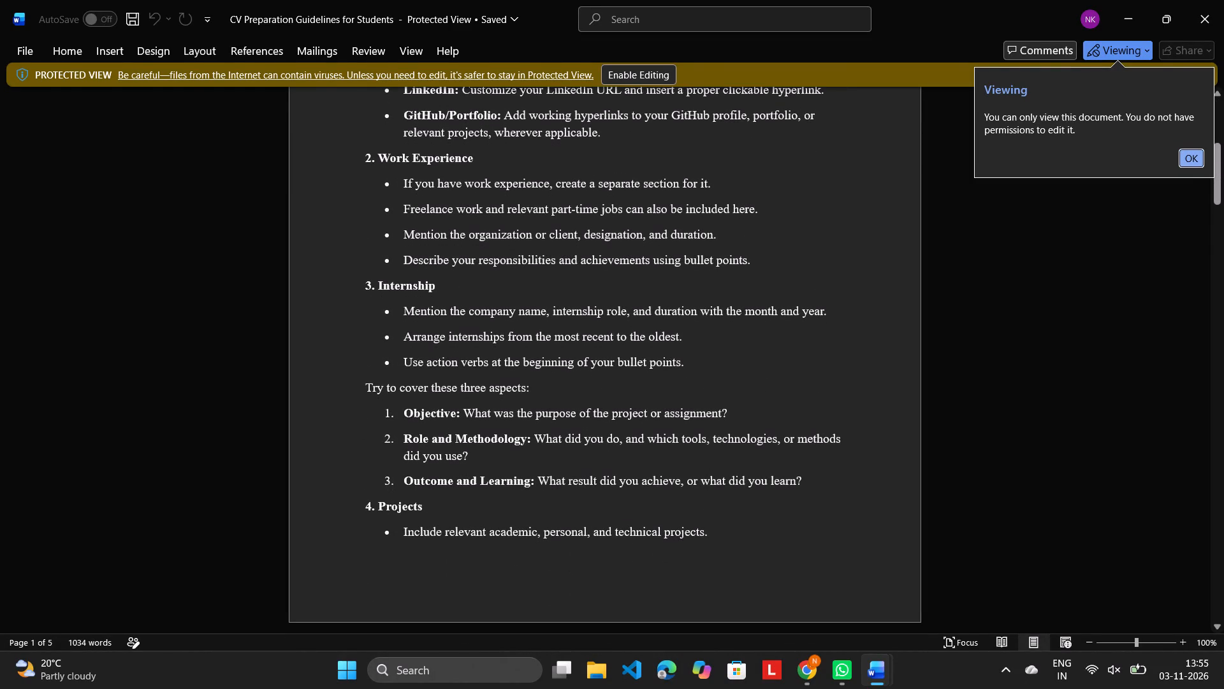
scroll(603, 433, "down", 1)
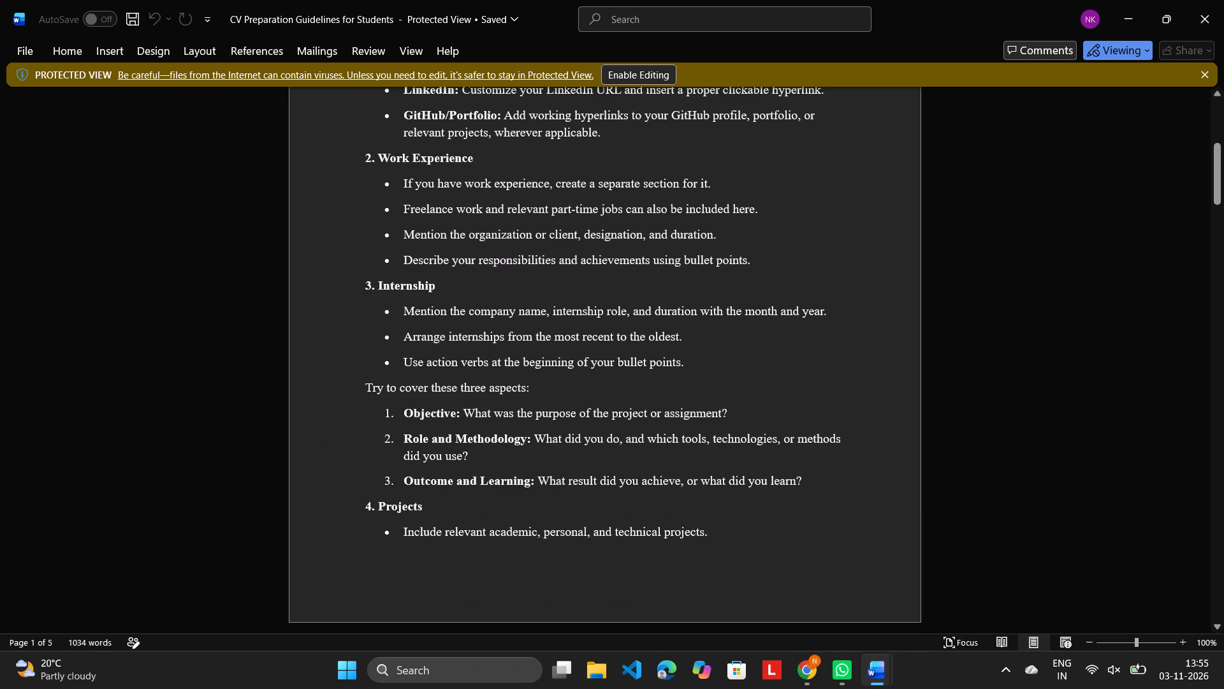
Read the guidelines on Projects with the E-Commerce Website example, Training, Certificates and Certifications, and Skills.
scroll(959, 450, "down", 4)
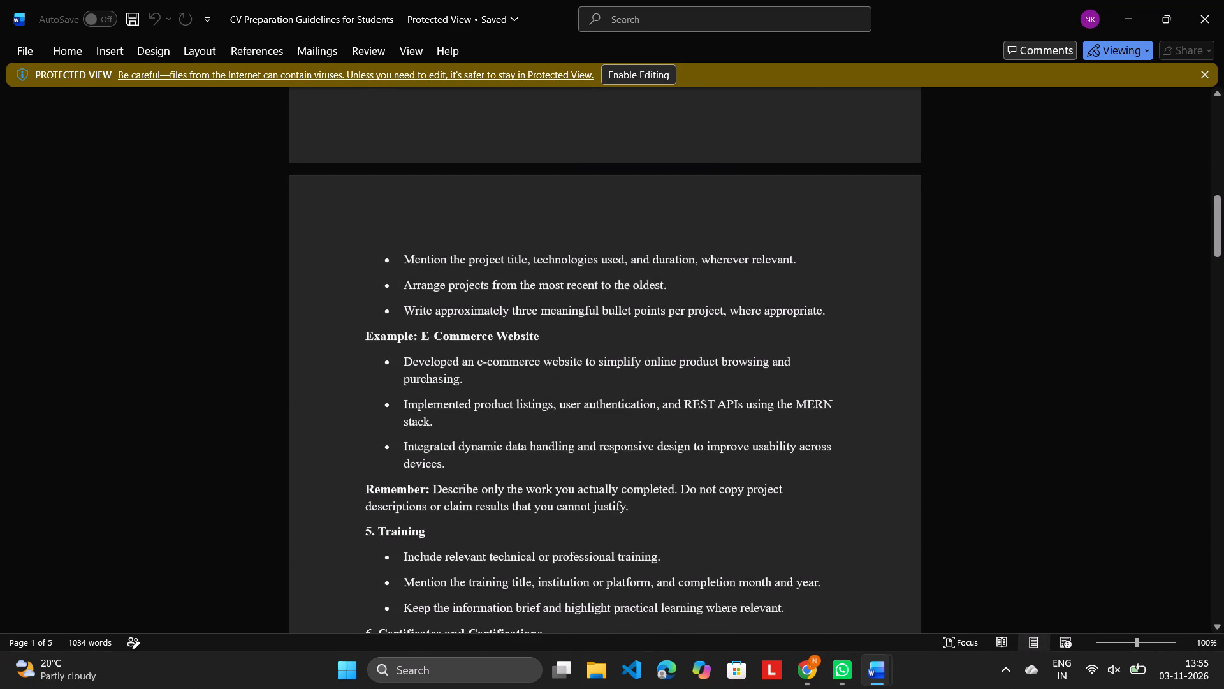
scroll(959, 450, "down", 3)
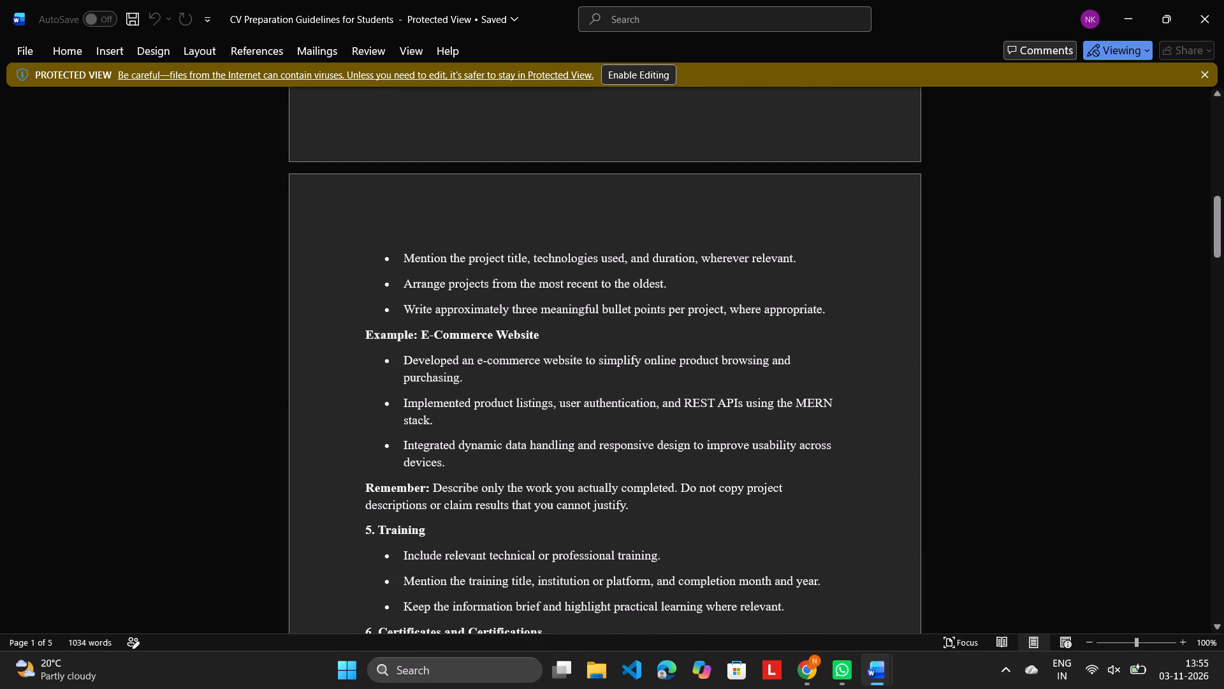
scroll(959, 450, "down", 1)
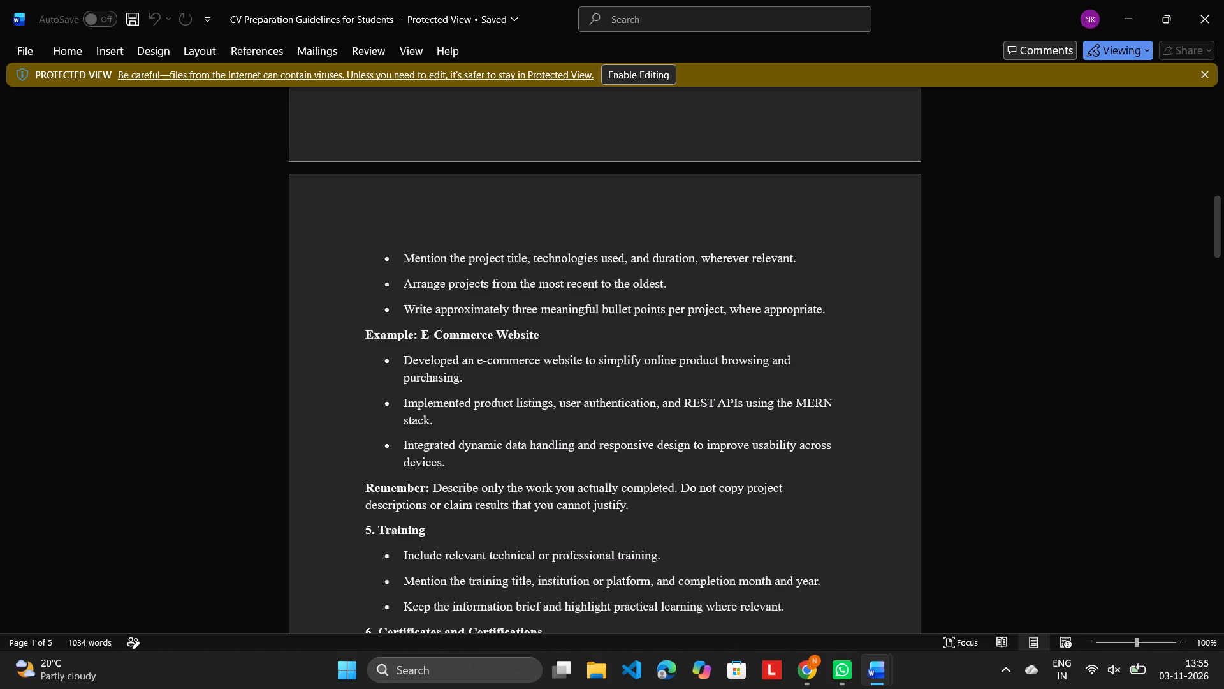
scroll(959, 450, "down", 2)
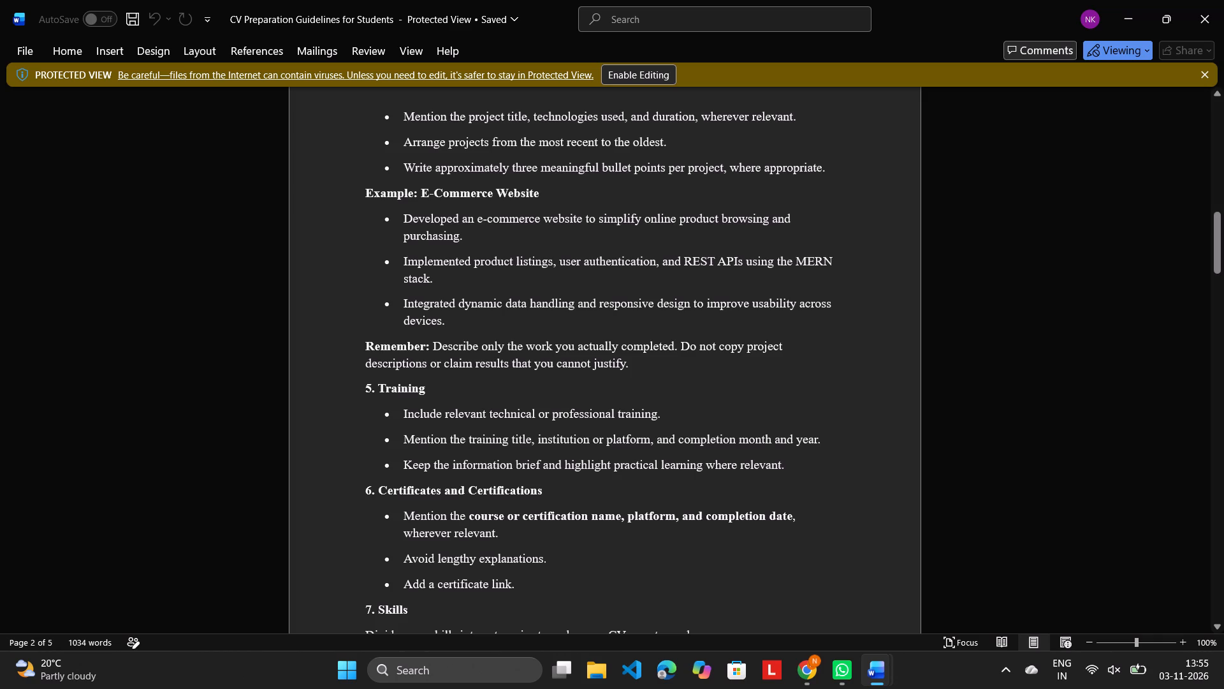
scroll(573, 508, "down", 2)
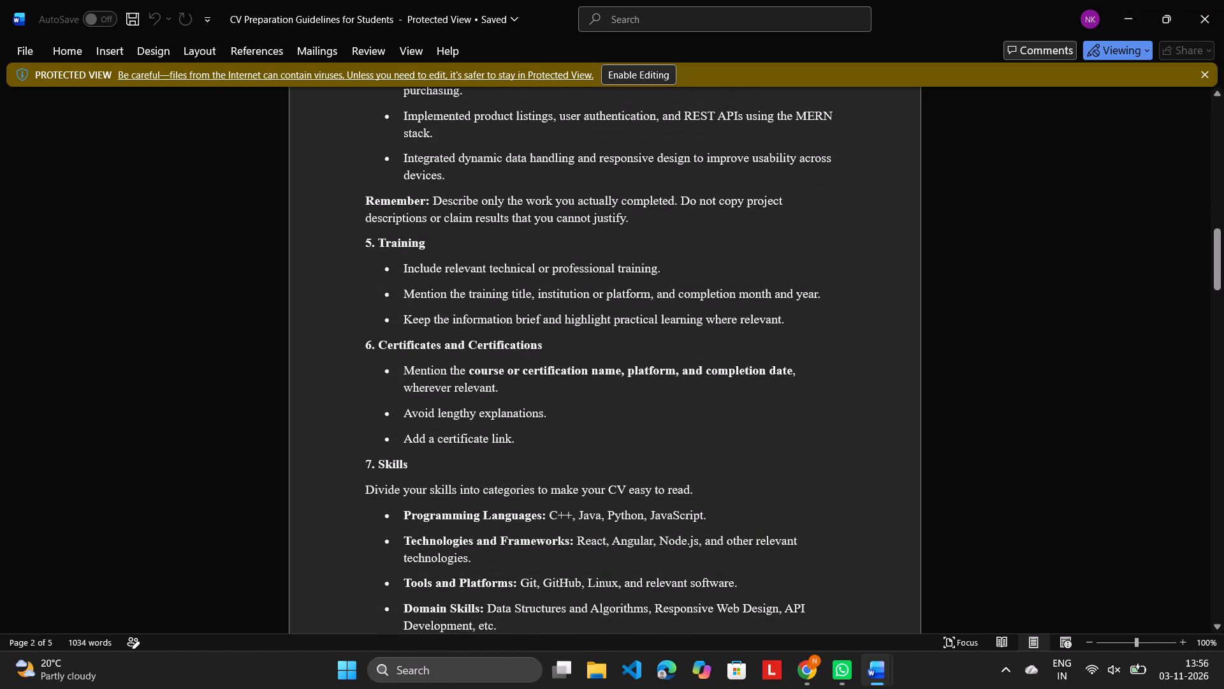
scroll(573, 508, "down", 3)
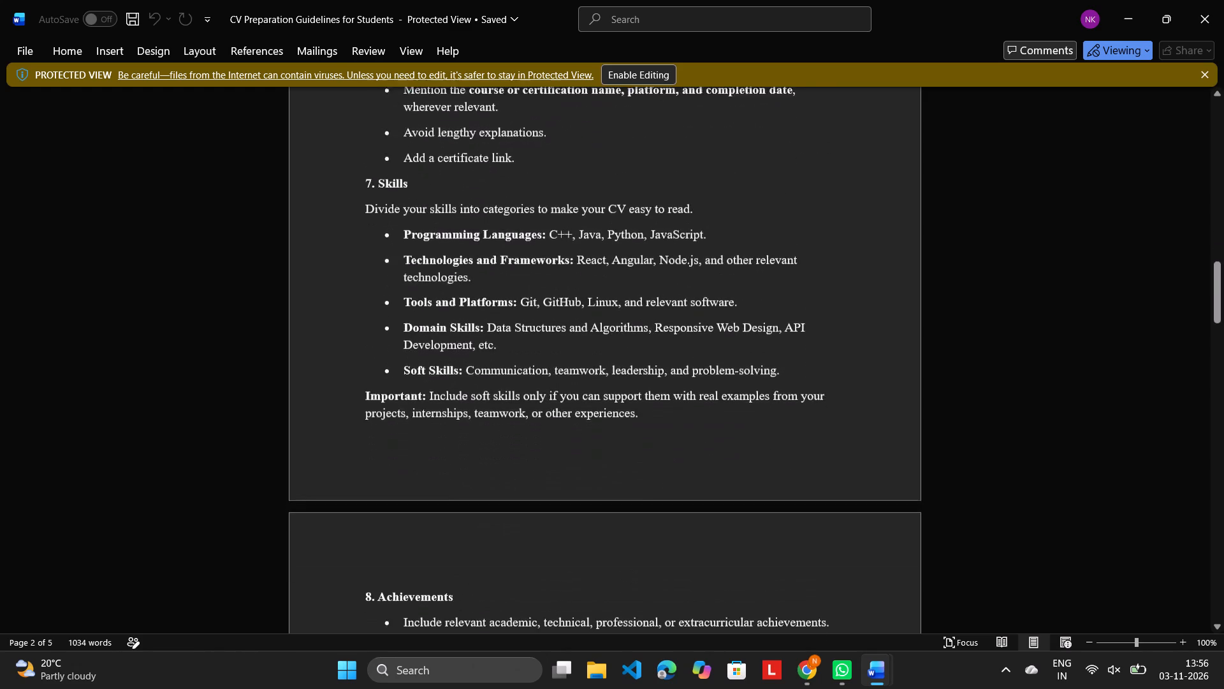
Examine the Final CV Checklist and Final Tip at the end of the guidelines, and look back over Writing and Language and CV Formatting.
scroll(573, 508, "down", 9)
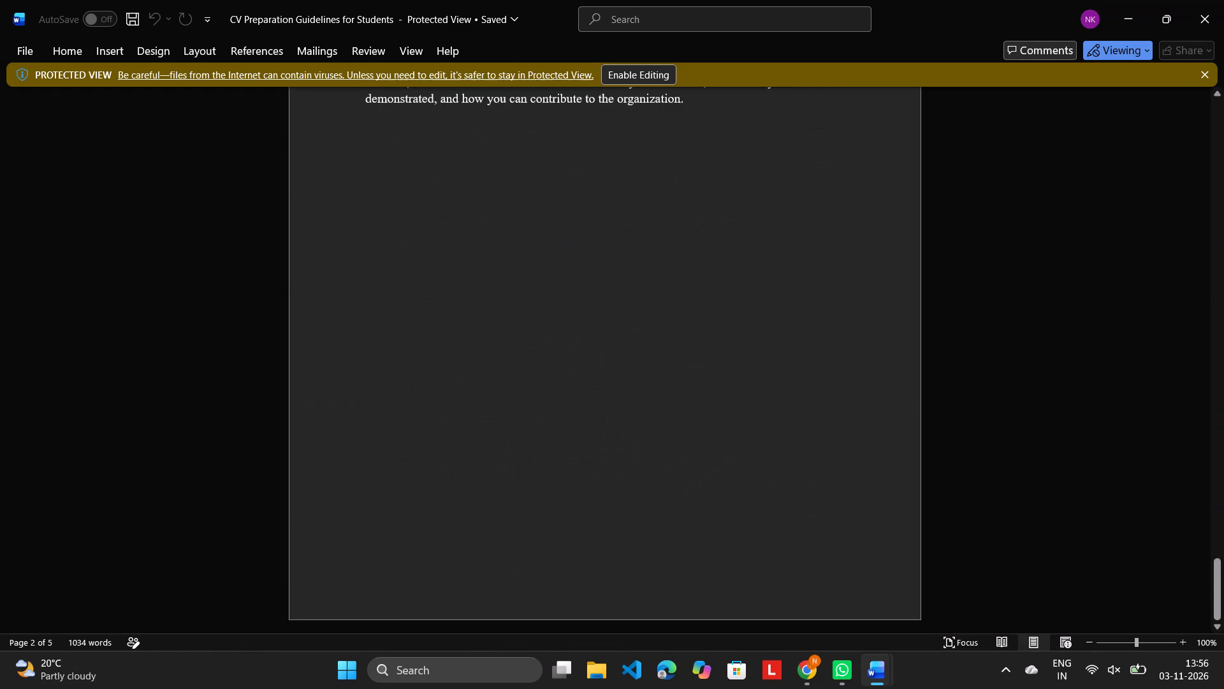
scroll(573, 508, "up", 4)
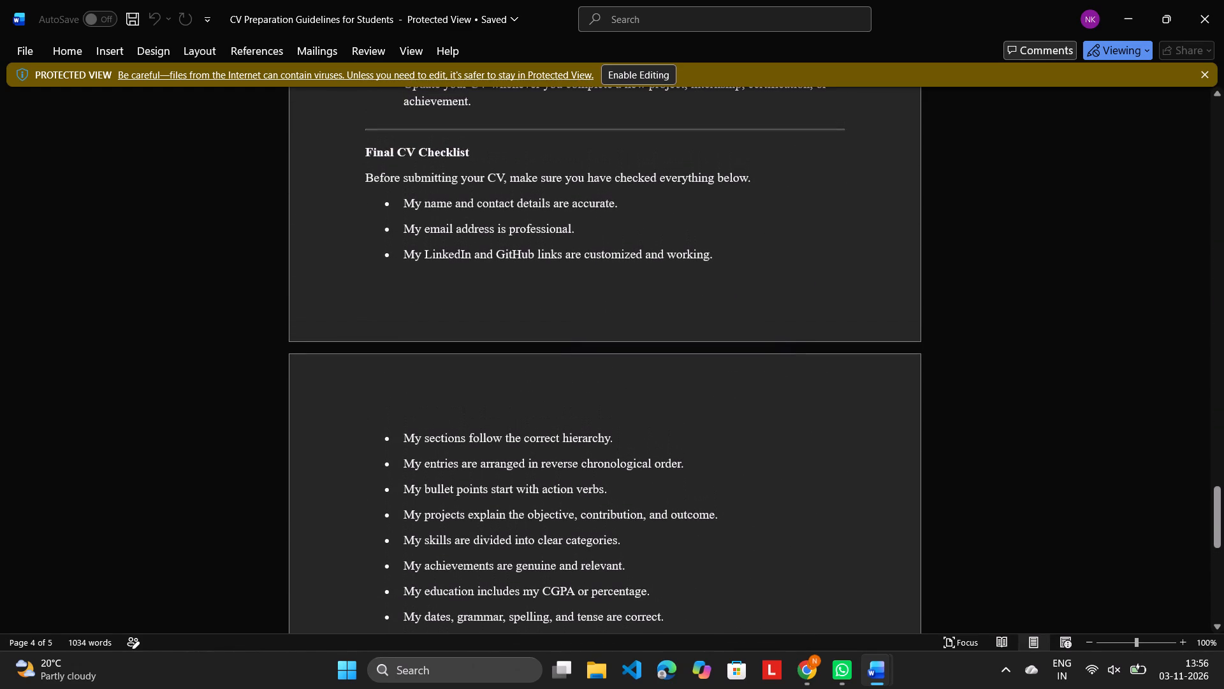
scroll(573, 508, "up", 1)
scroll(573, 508, "down", 2)
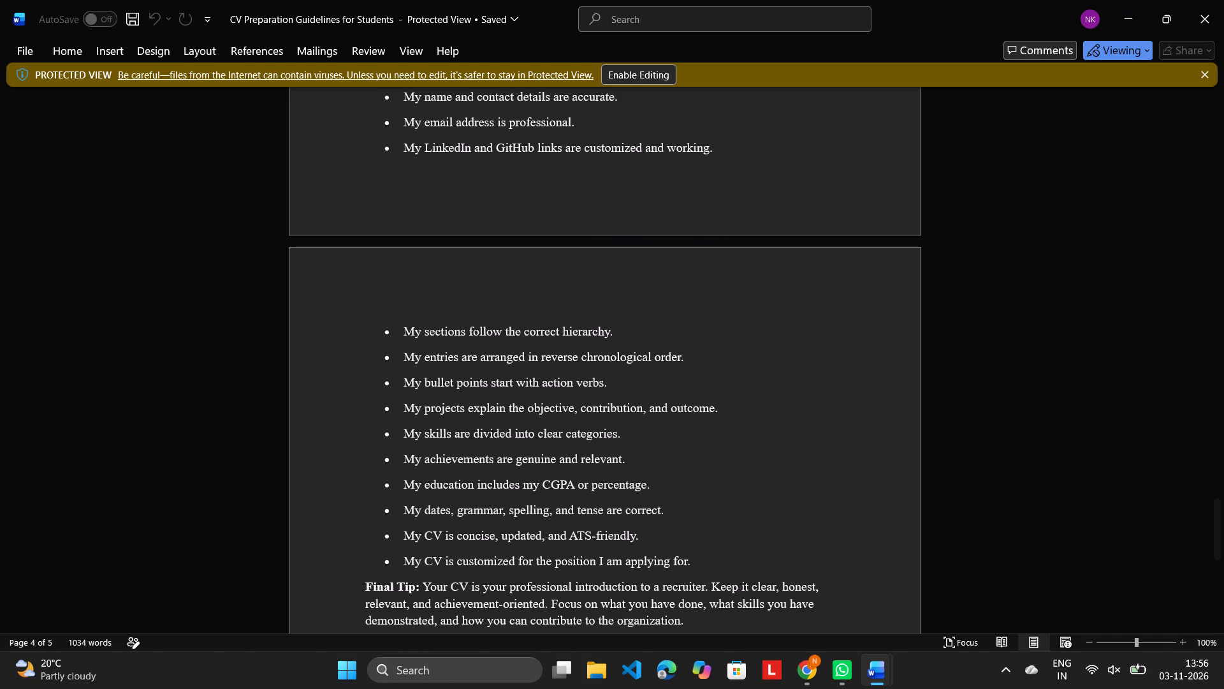
scroll(578, 309, "up", 5)
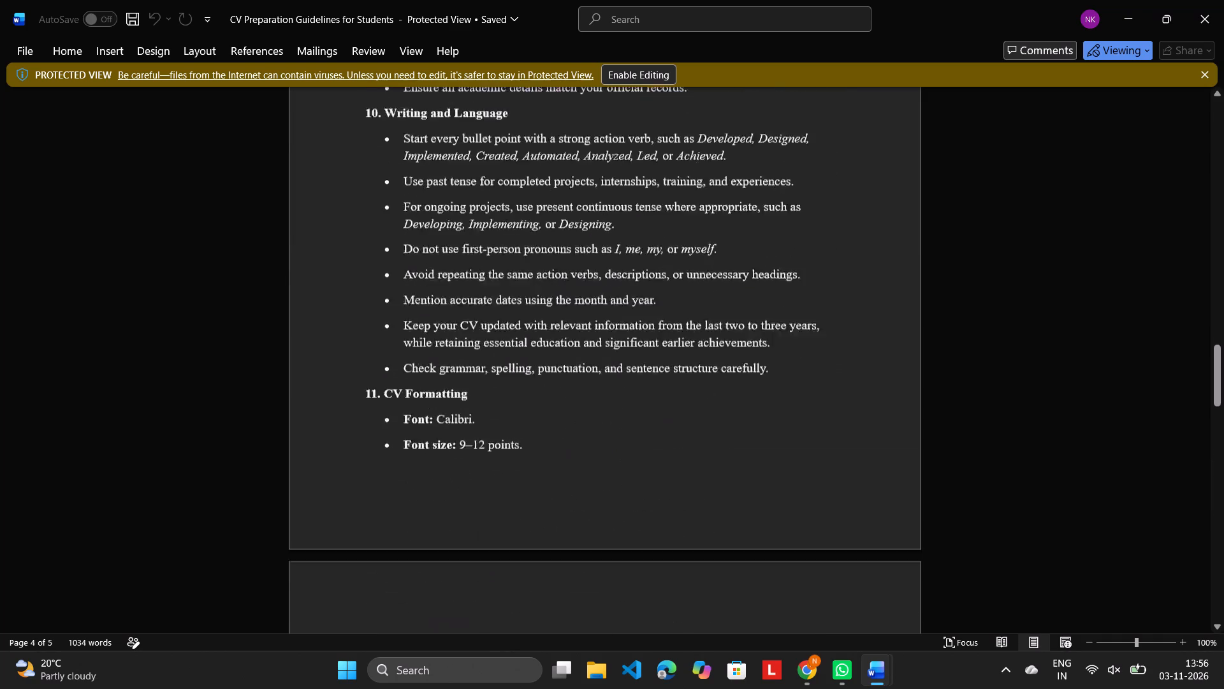
scroll(578, 309, "up", 15)
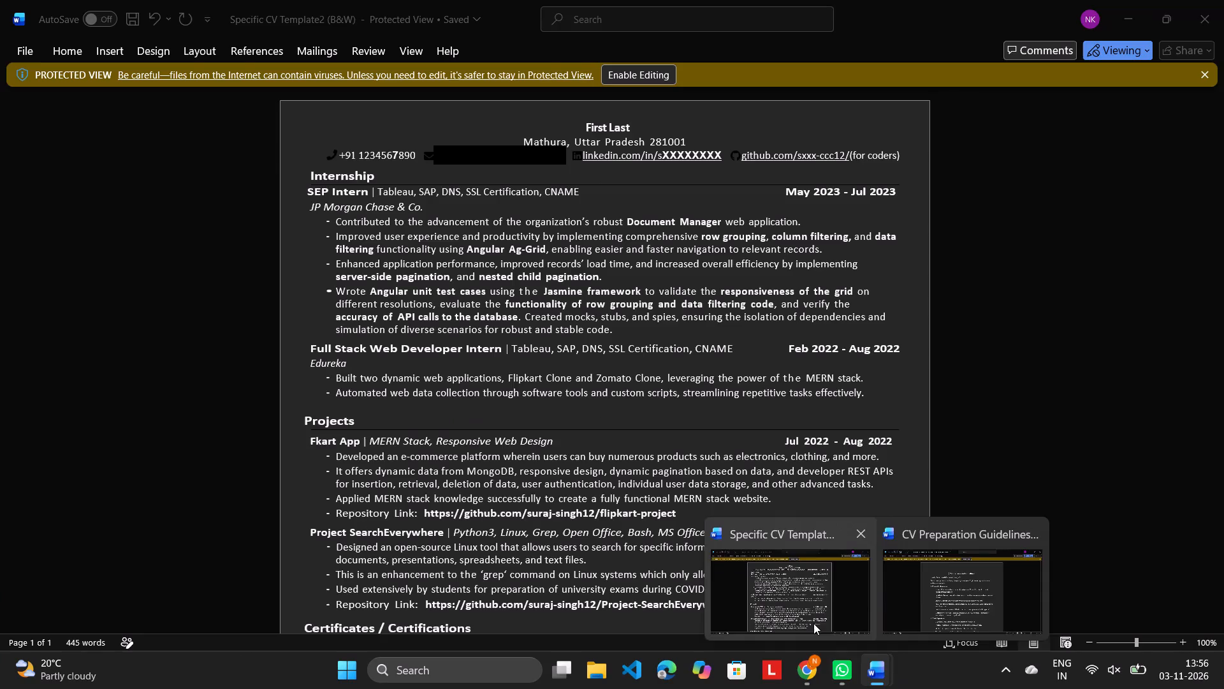
Switch back to the Specific CV Template2 (B&W) document and look over its header, Internship and Projects sections.
left_click(813, 623)
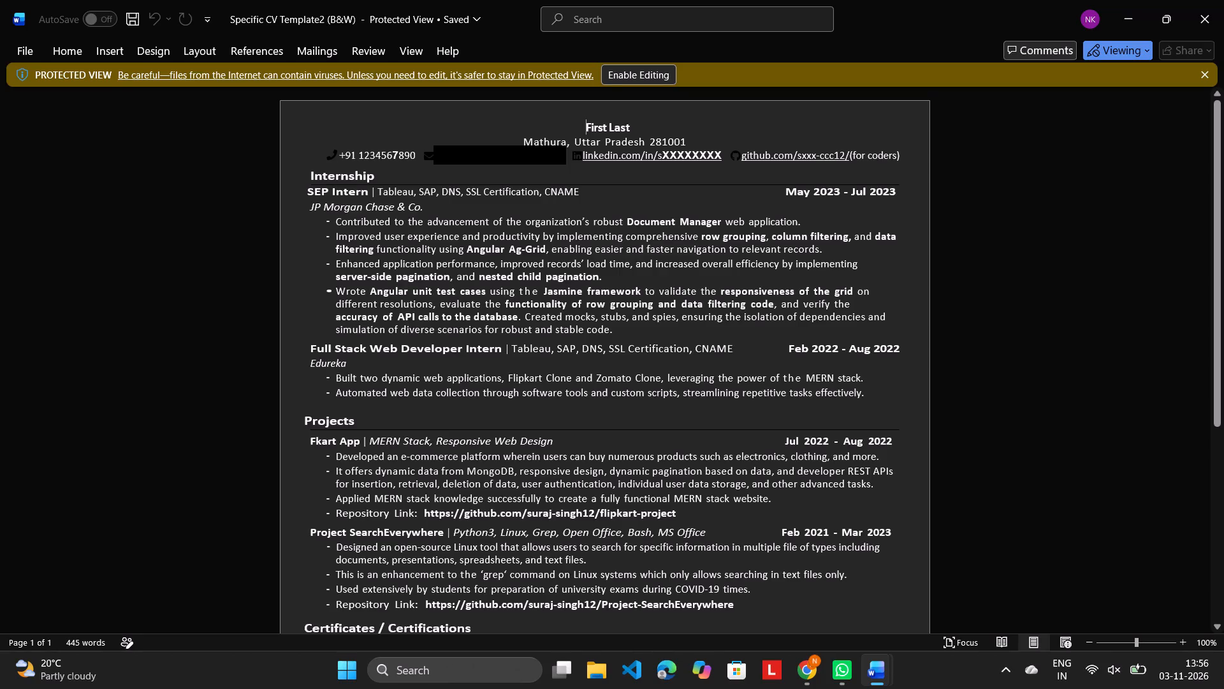
scroll(465, 389, "up", 1)
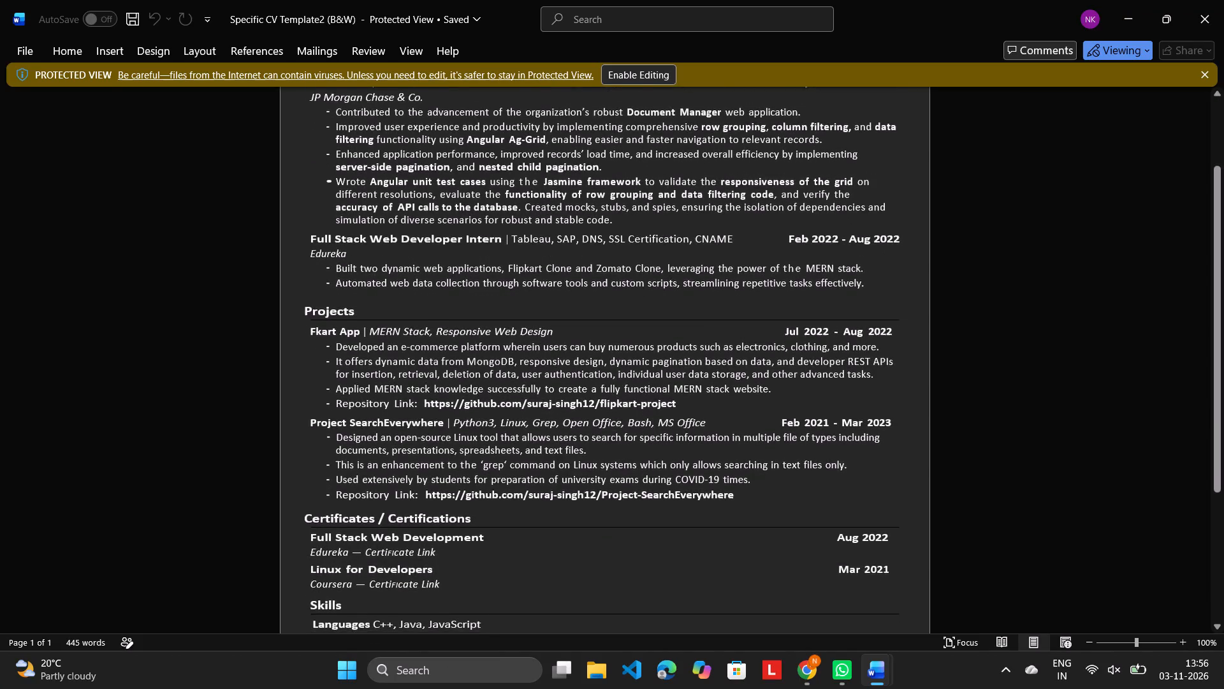
scroll(465, 389, "up", 1)
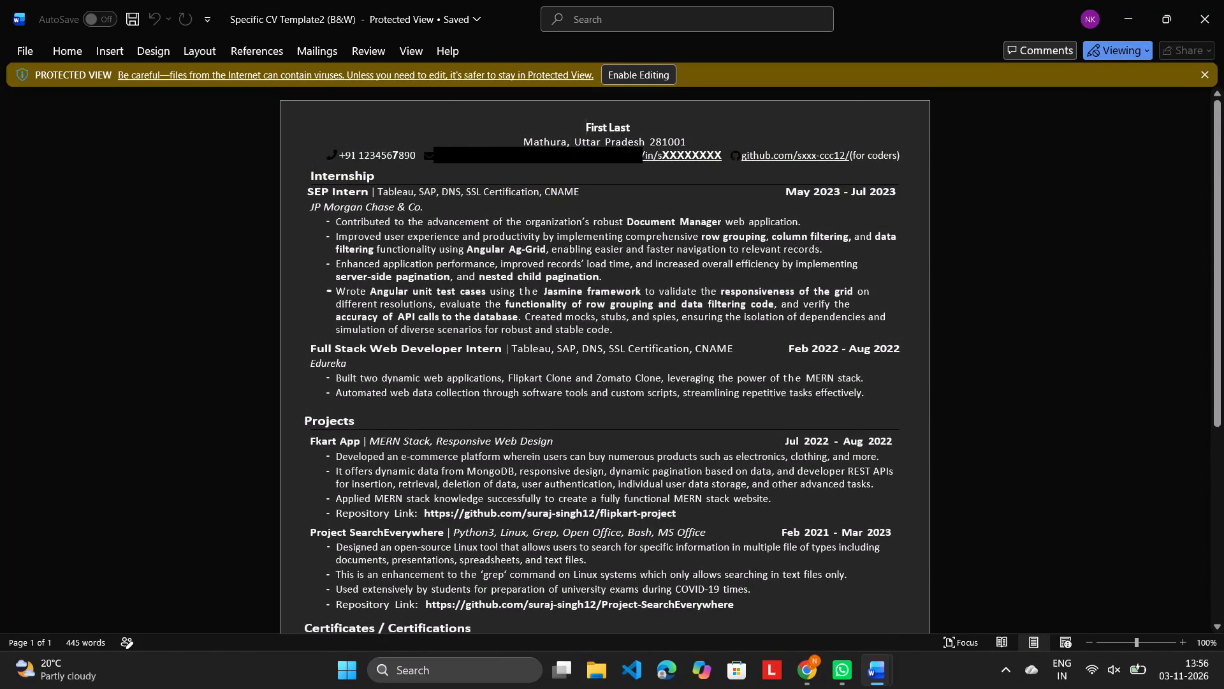
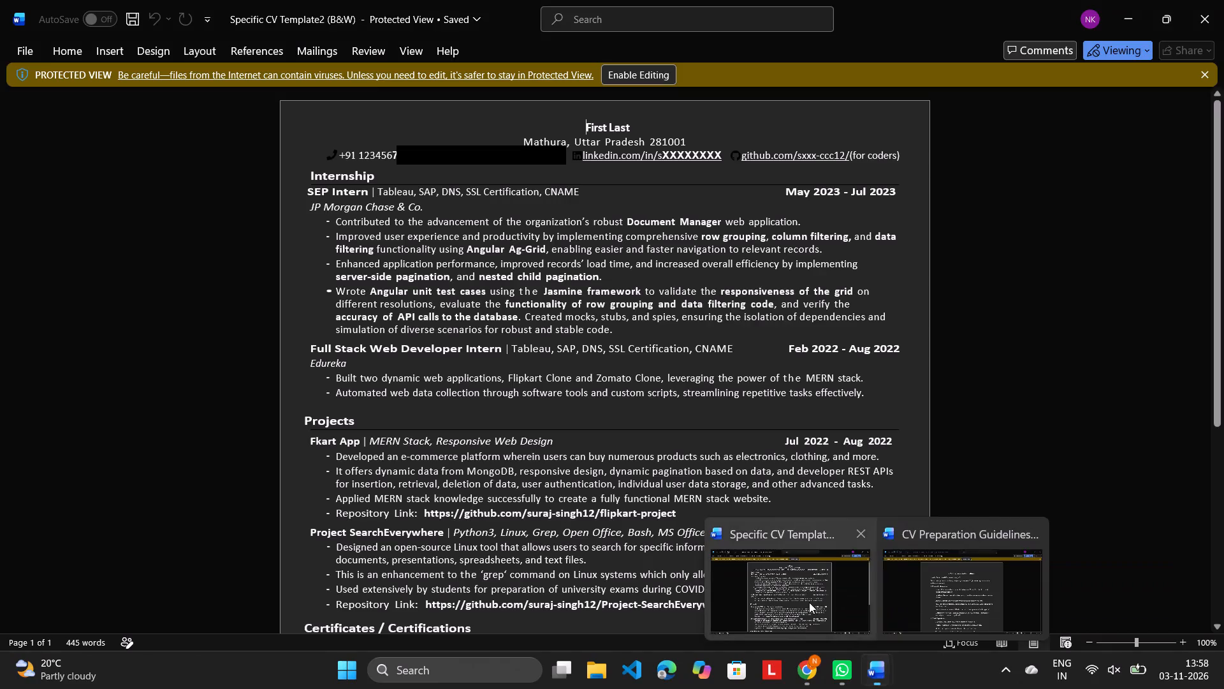
Bring up the Specific CV Template2 (B&W) document and enable editing on it.
left_click(809, 602)
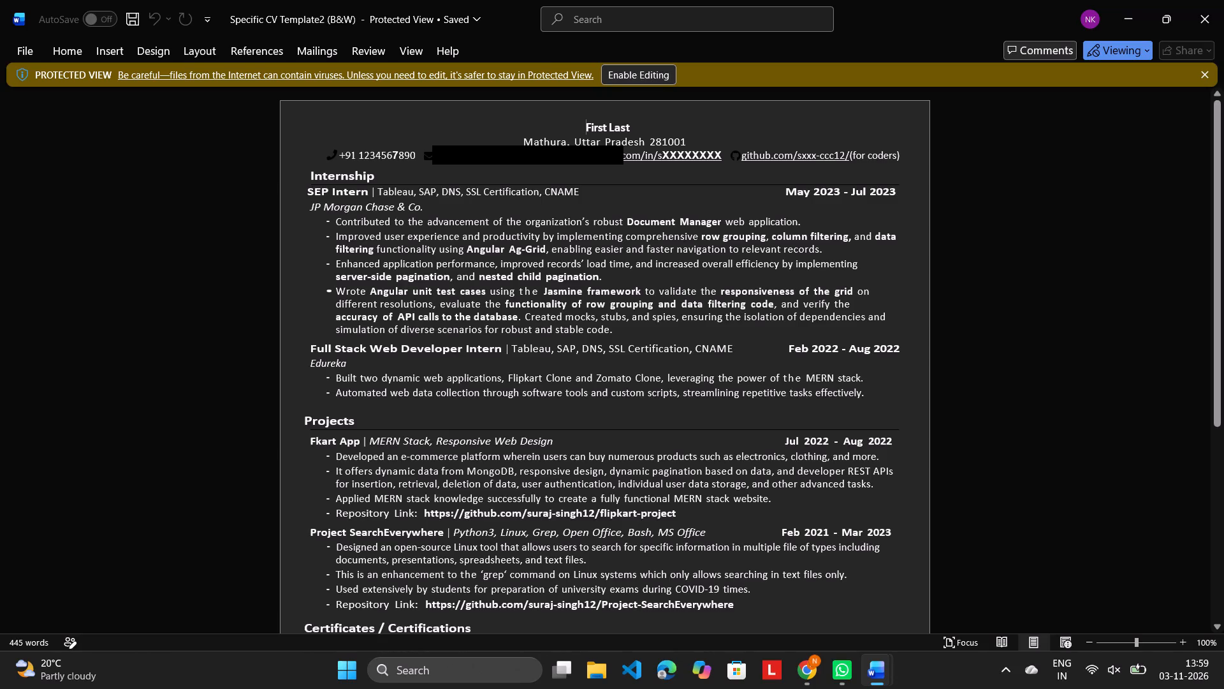
left_click(643, 77)
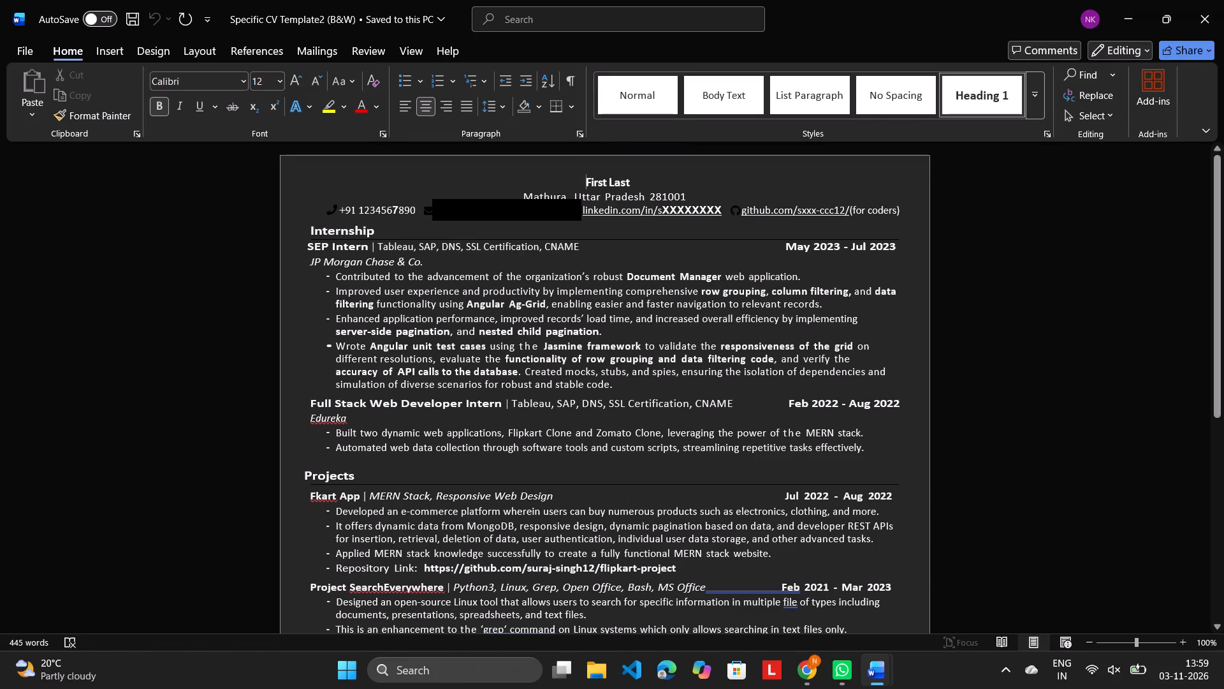
Replace the "First Last" placeholder at the top of the CV with the candidate's full name.
left_click(636, 187)
key("BackSpace")
key("BackSpace")
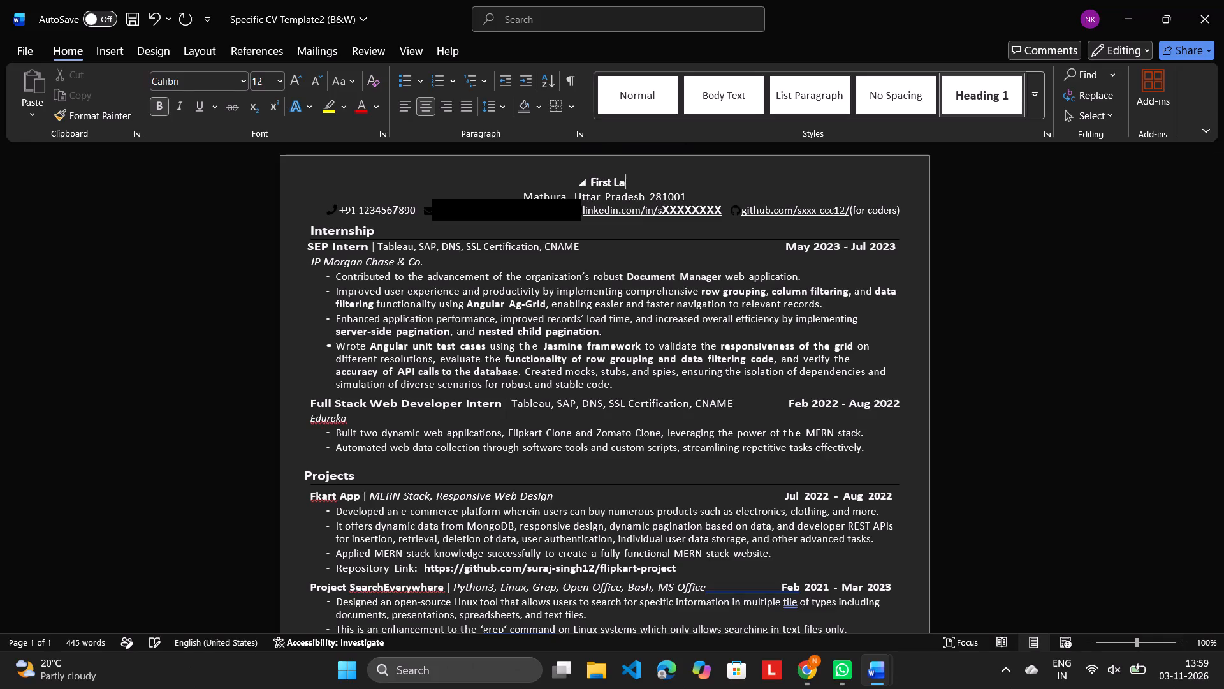
key("BackSpace")
key("BackSpace")
key("BackSpace")
key("BackSpace")
key("BackSpace")
key("BackSpace")
key("BackSpace")
key("BackSpace")
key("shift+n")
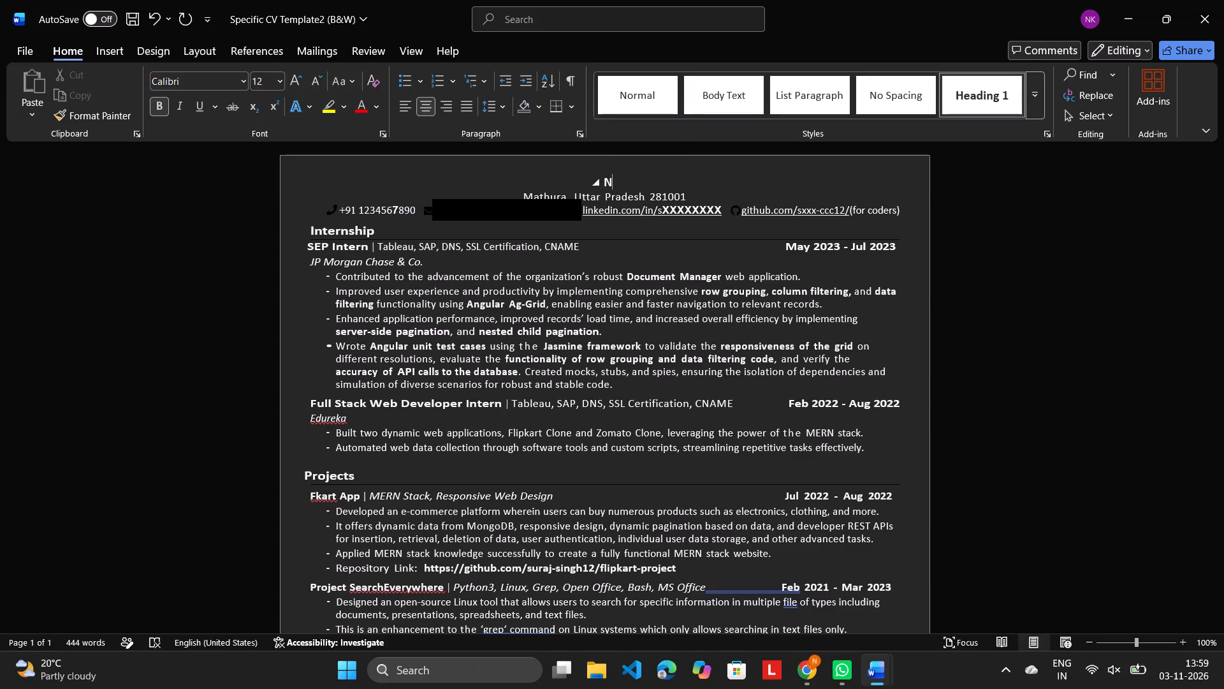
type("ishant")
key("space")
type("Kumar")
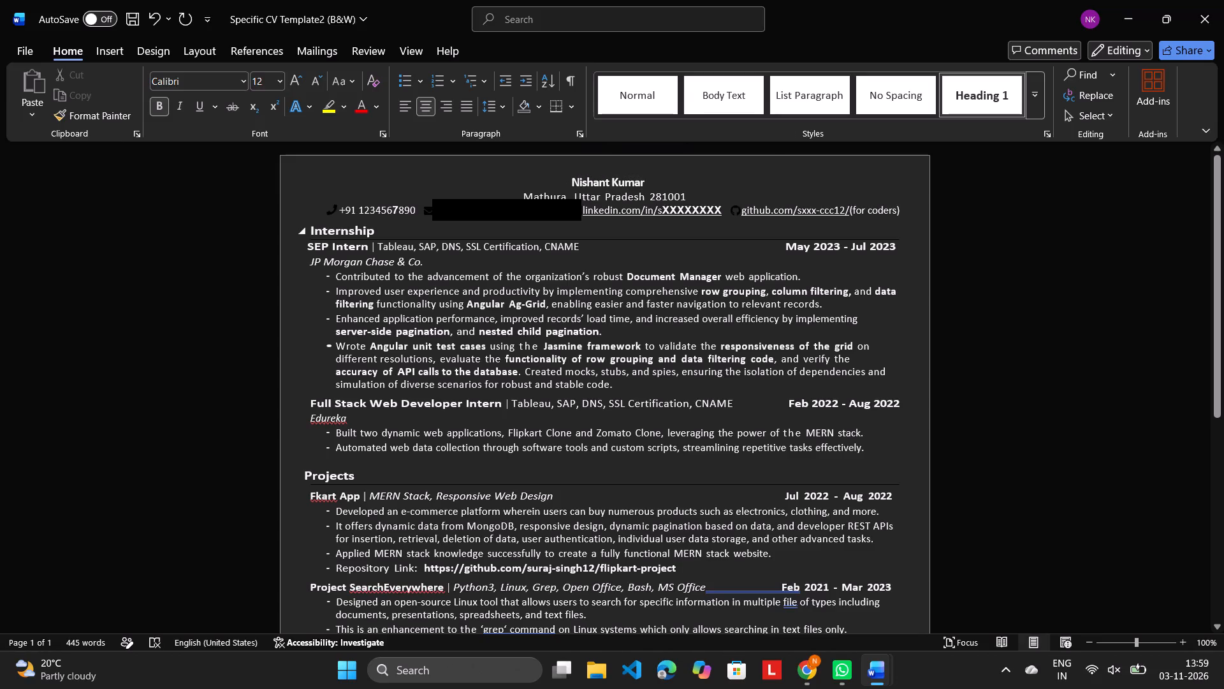
Delete the last digits of the placeholder phone number in the CV's contact line.
left_click(416, 211)
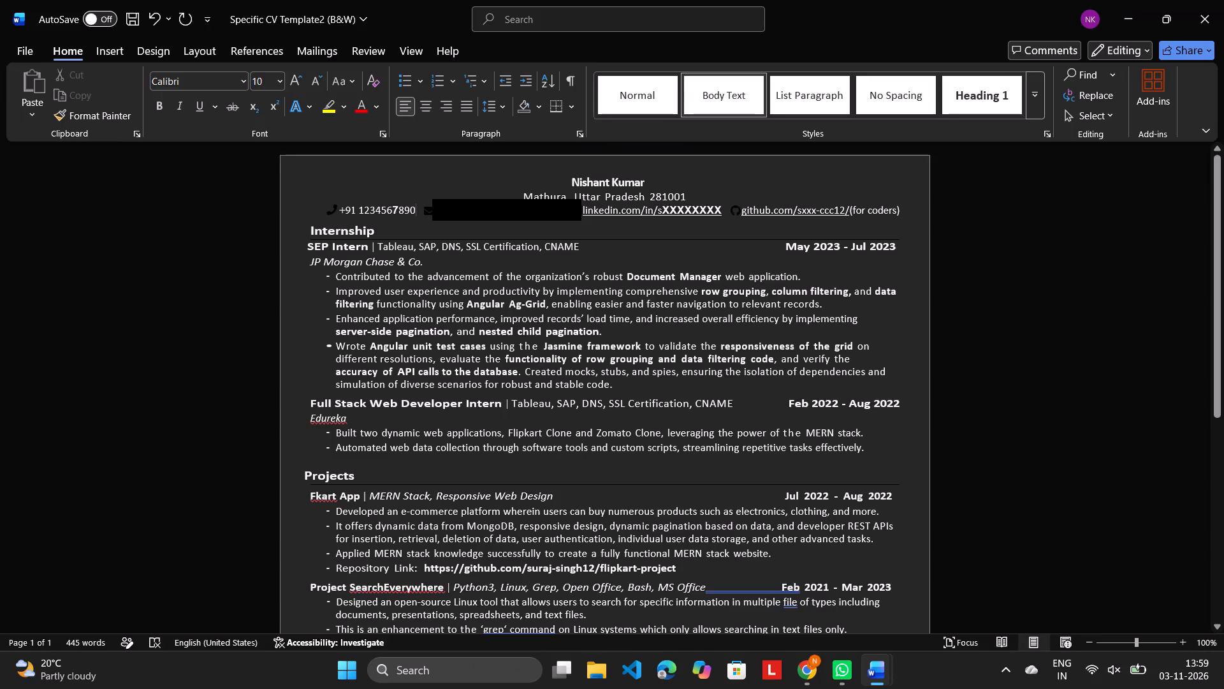
key("BackSpace")
key("BackSpace")
key("BackSpace")
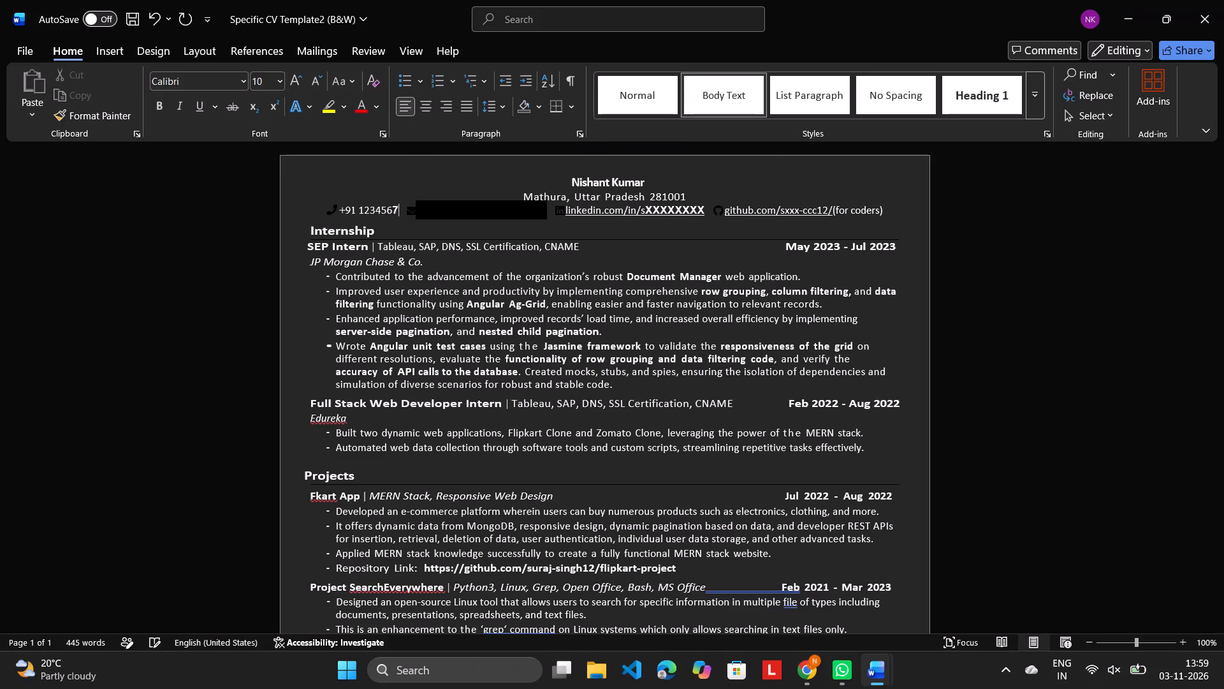
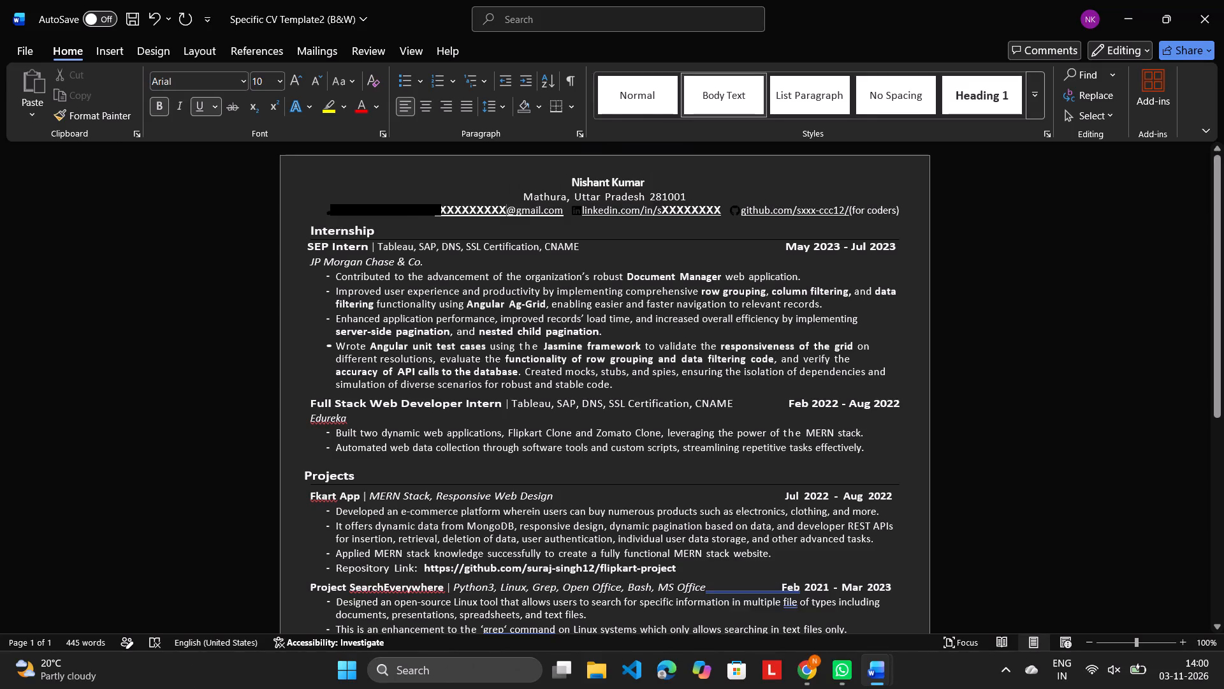
Replace the placeholder username before the Gmail domain in the CV's contact line with the candidate's own email username.
key("BackSpace")
key("BackSpace")
key("BackSpace")
key("BackSpace")
key("BackSpace")
key("BackSpace")
key("BackSpace")
key("BackSpace")
key("BackSpace")
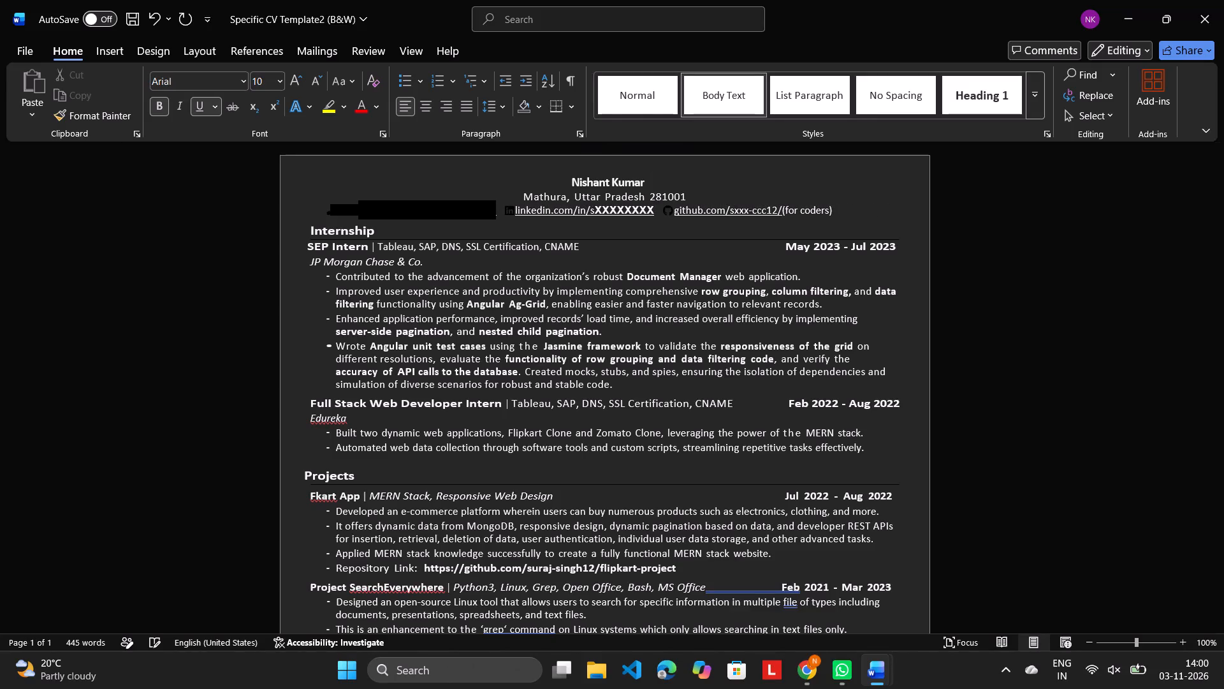
key("BackSpace")
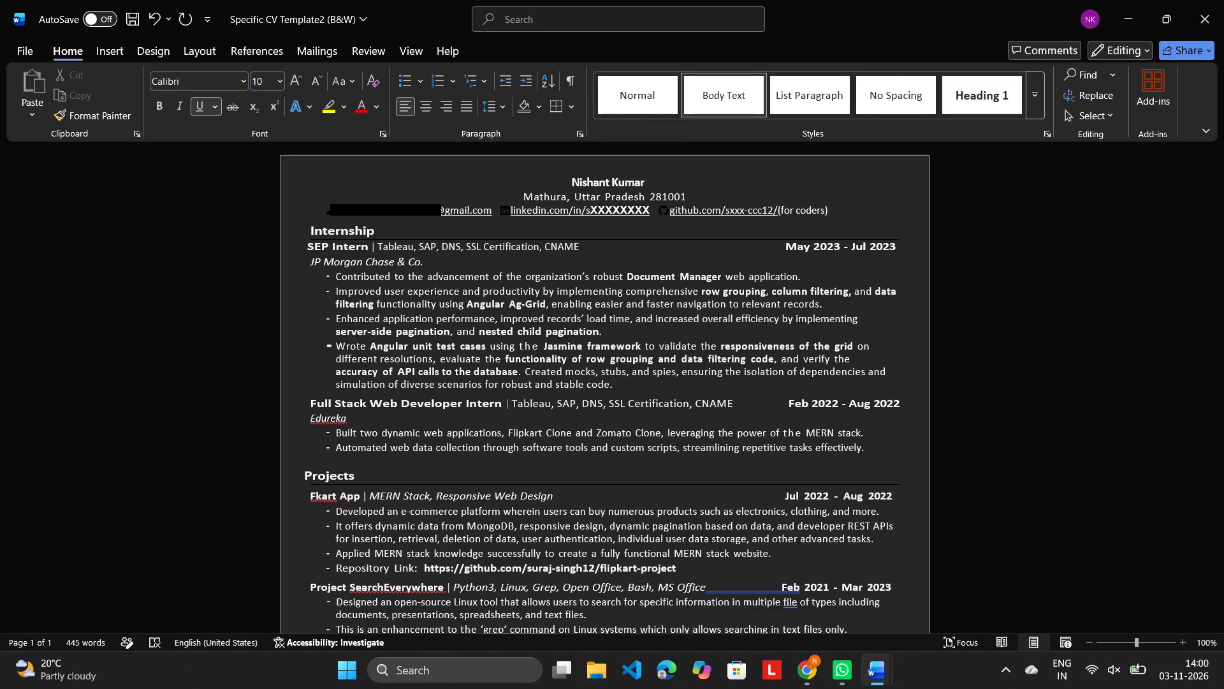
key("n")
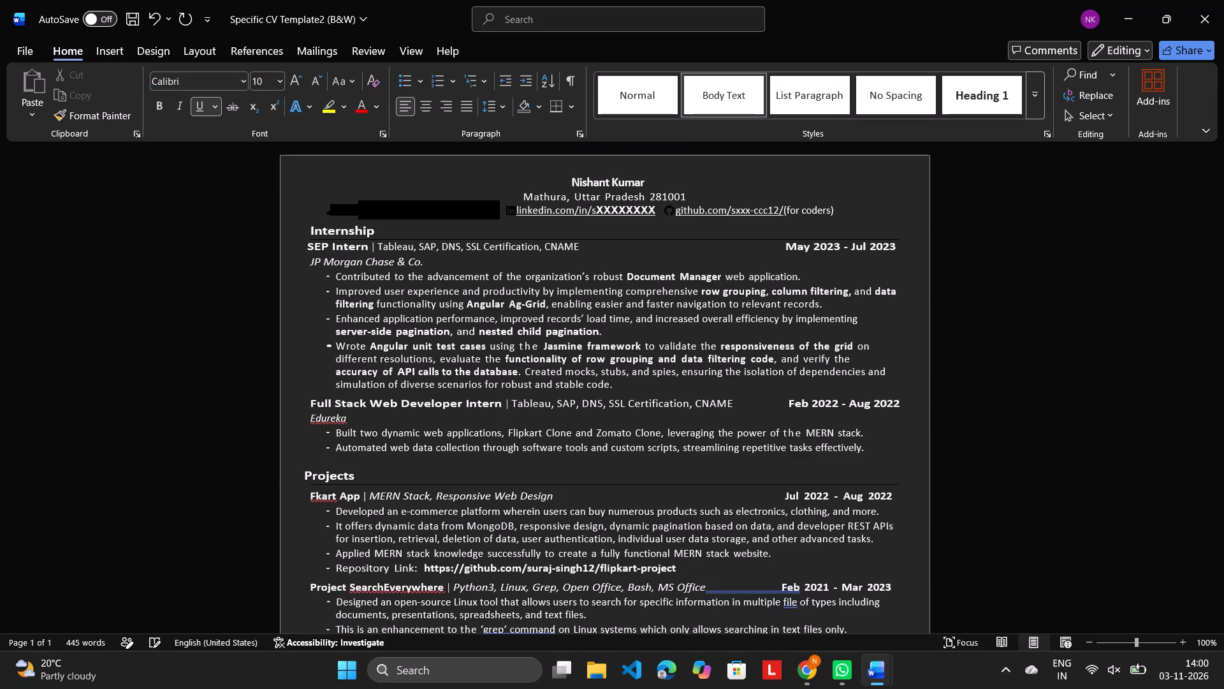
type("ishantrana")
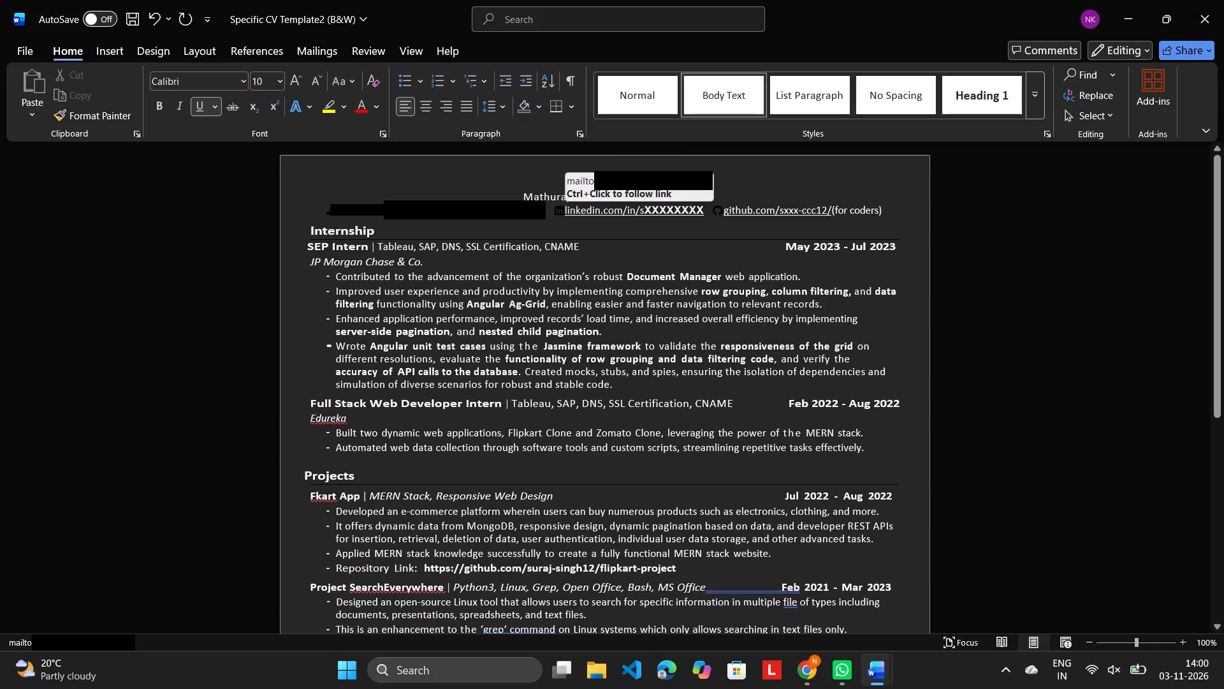
Delete the placeholder LinkedIn link from the CV's contact line.
left_click(703, 214)
key("BackSpace")
key("BackSpace")
key("BackSpace")
key("BackSpace")
key("BackSpace")
key("BackSpace")
key("BackSpace")
key("BackSpace")
key("BackSpace")
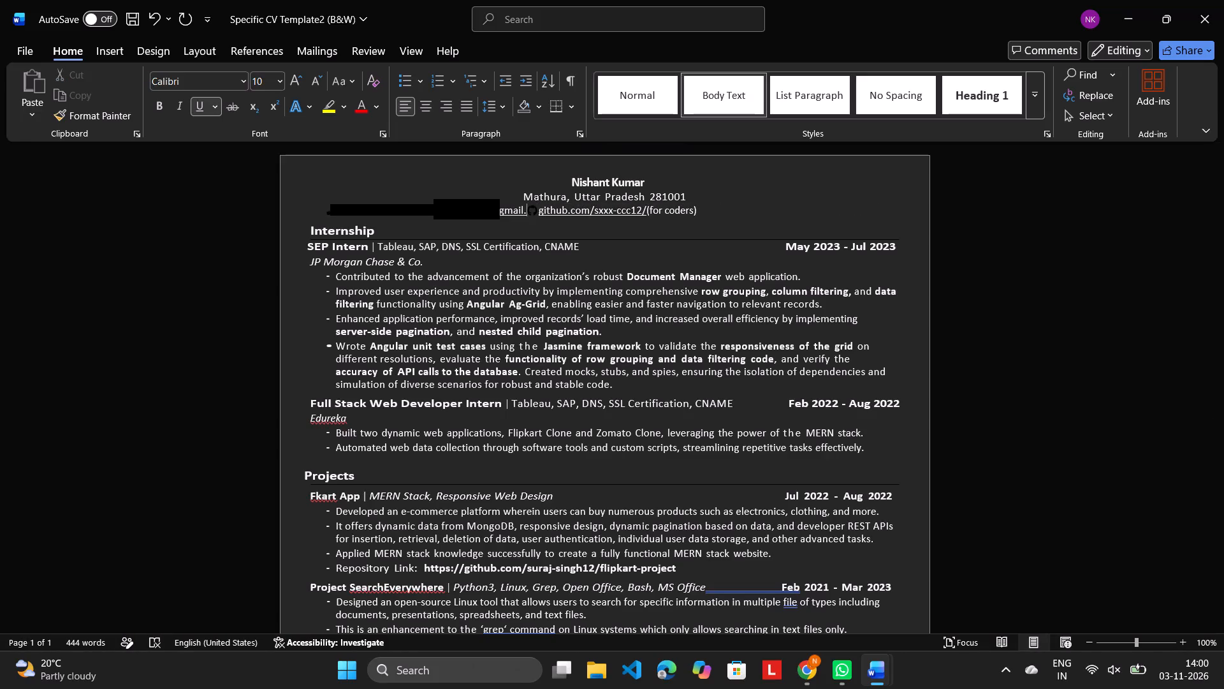
Undo the excess deletions in the contact line back to the LinkedIn icon after the email address.
key("ctrl+z")
key("ctrl+z")
key("ctrl+z")
key("ctrl+z")
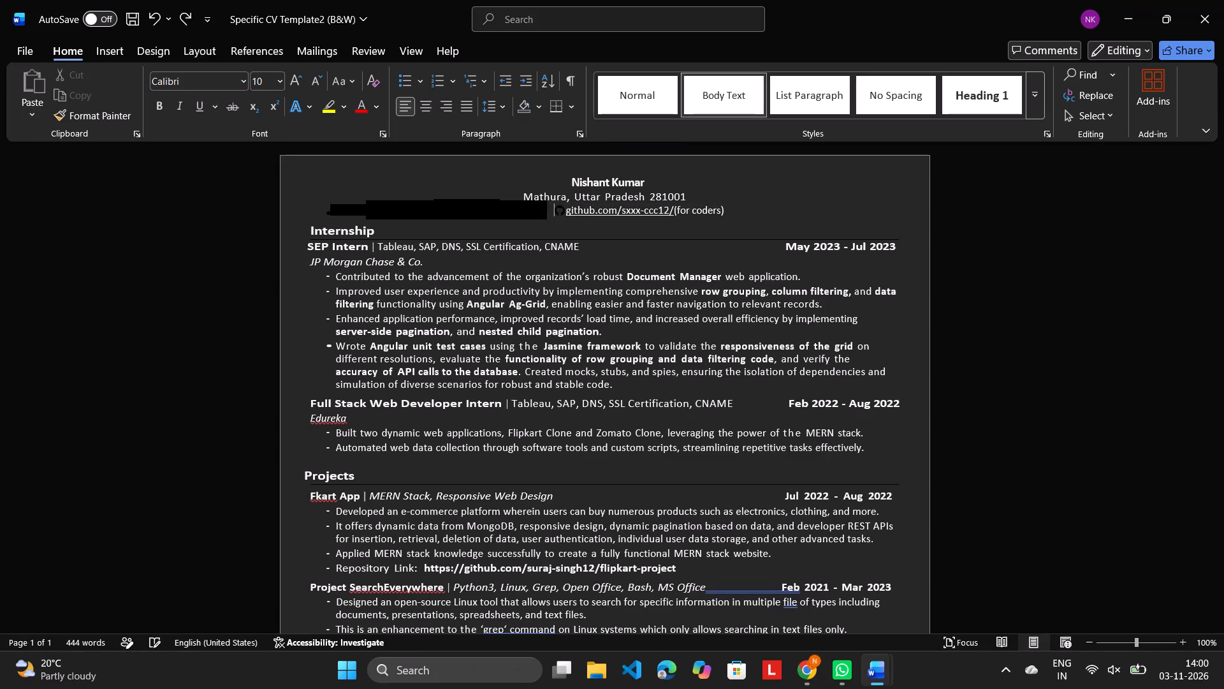
key("ctrl+z")
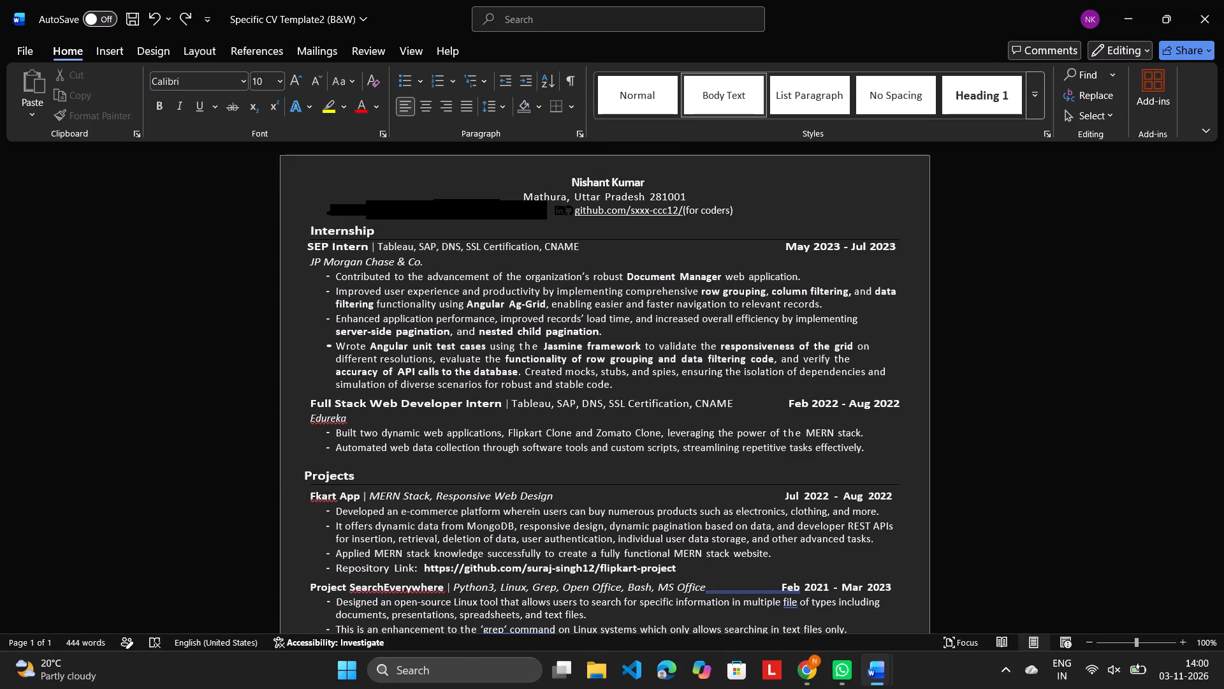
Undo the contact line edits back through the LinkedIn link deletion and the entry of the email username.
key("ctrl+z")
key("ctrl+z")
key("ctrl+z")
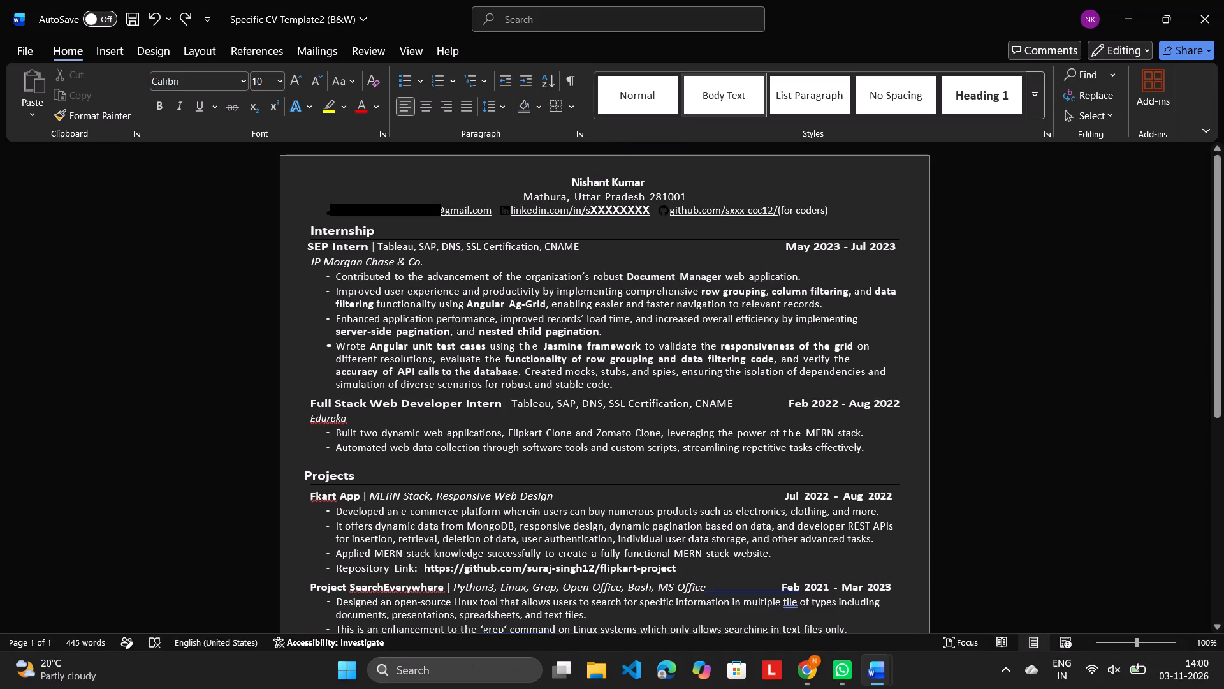
Enter the candidate's own email username again before the Gmail domain in the CV's contact line.
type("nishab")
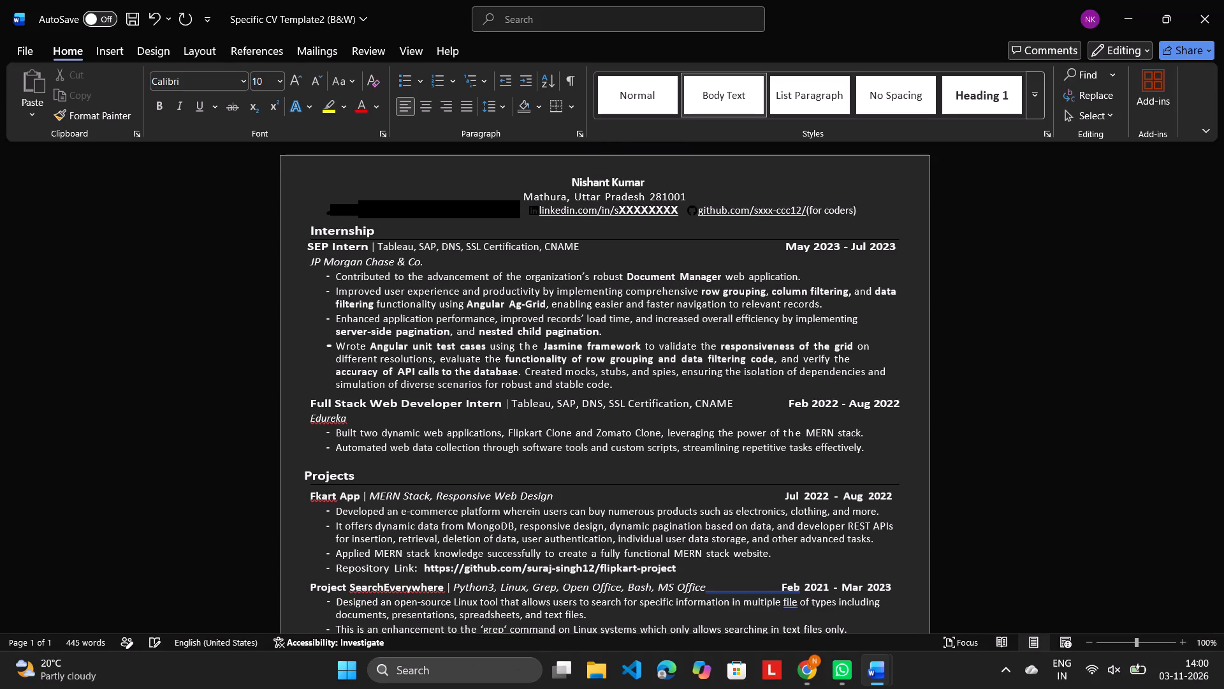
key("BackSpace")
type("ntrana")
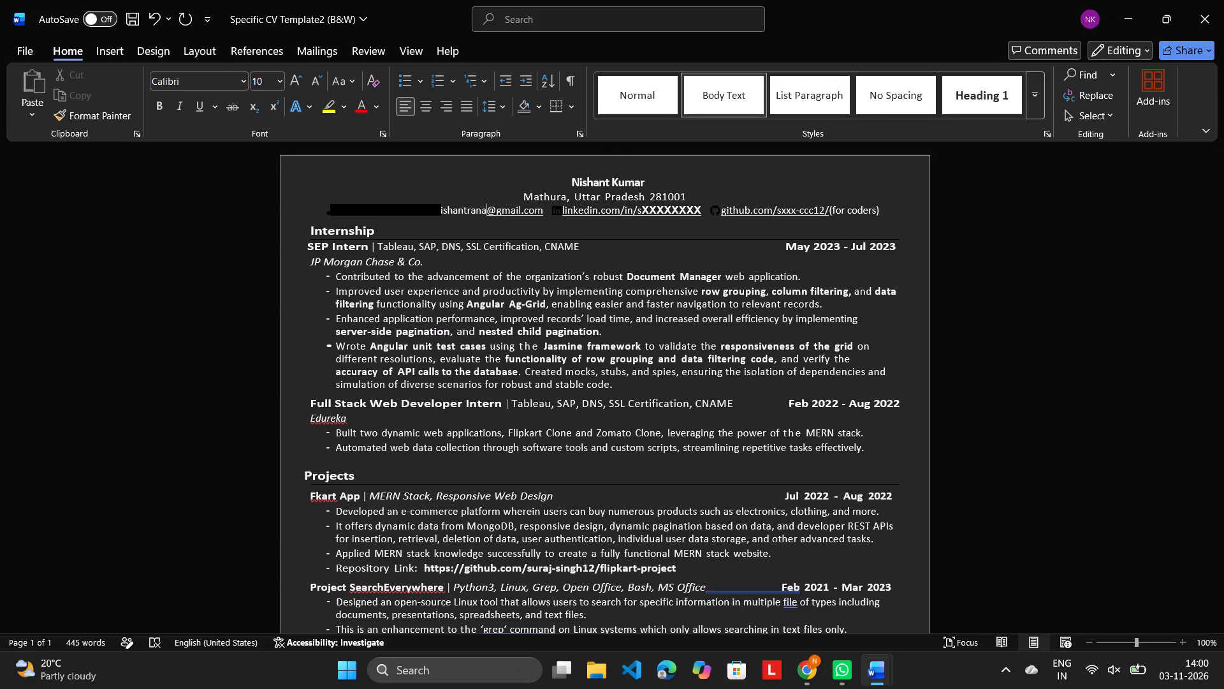
Delete the placeholder LinkedIn link text from the contact line, keeping the LinkedIn icon and the GitHub link.
left_click(699, 208)
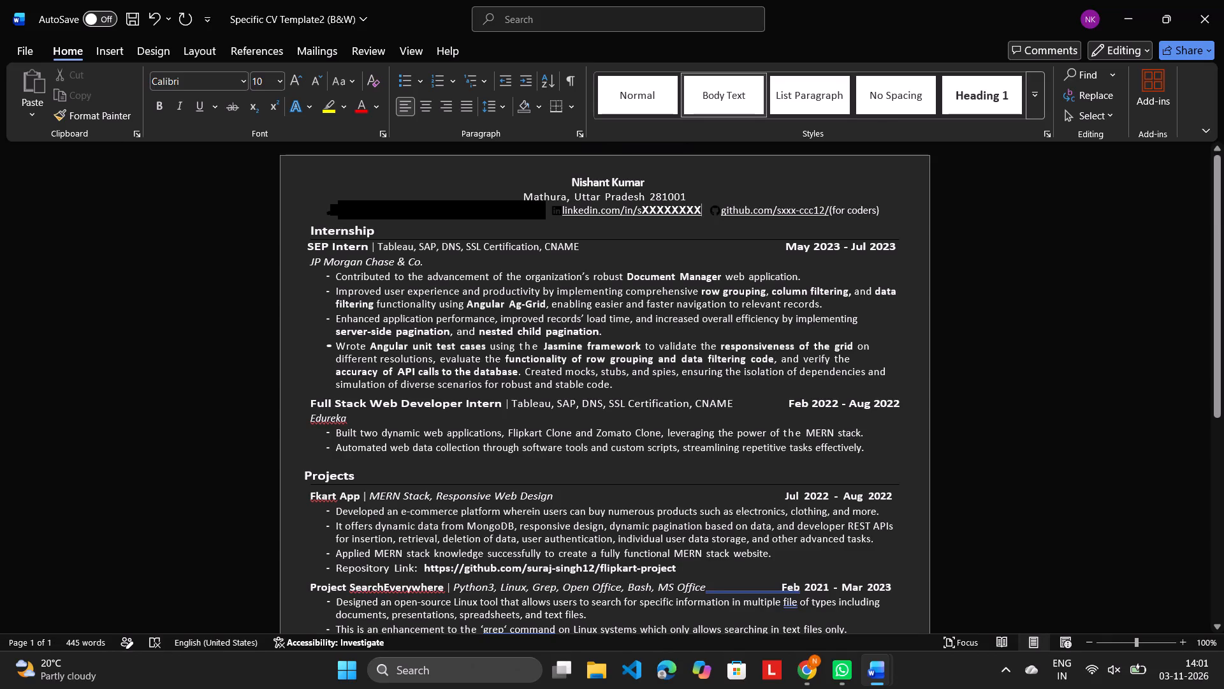
key("BackSpace")
key("BackSpace")
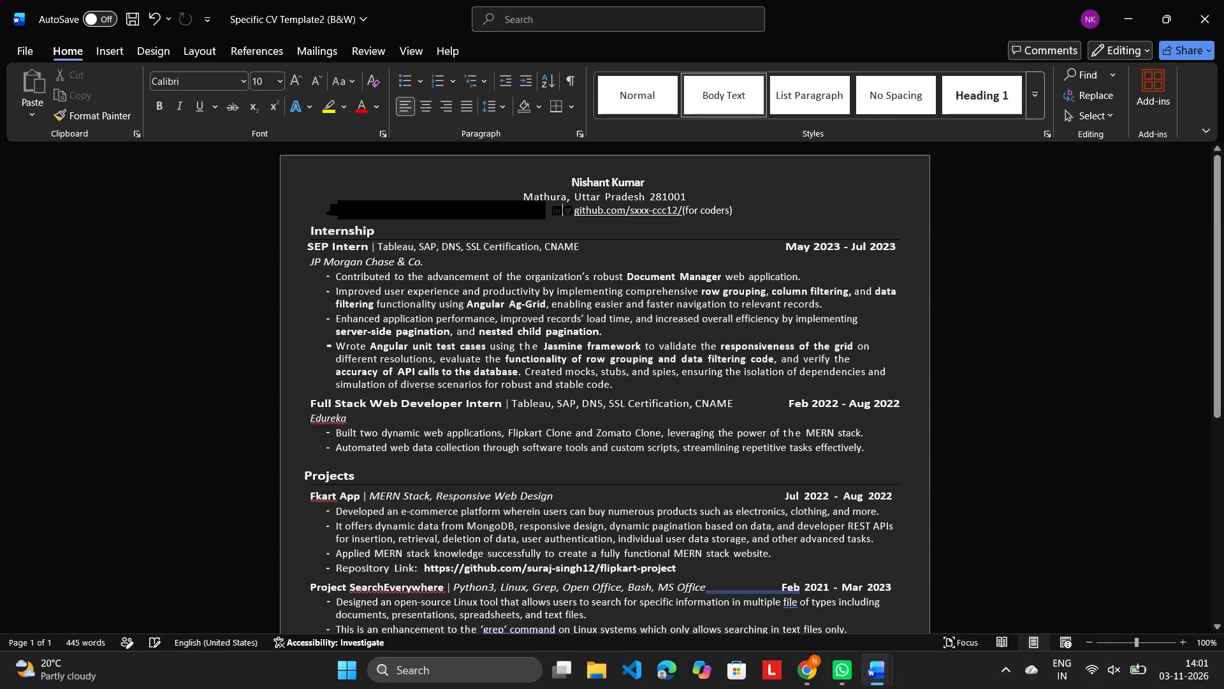
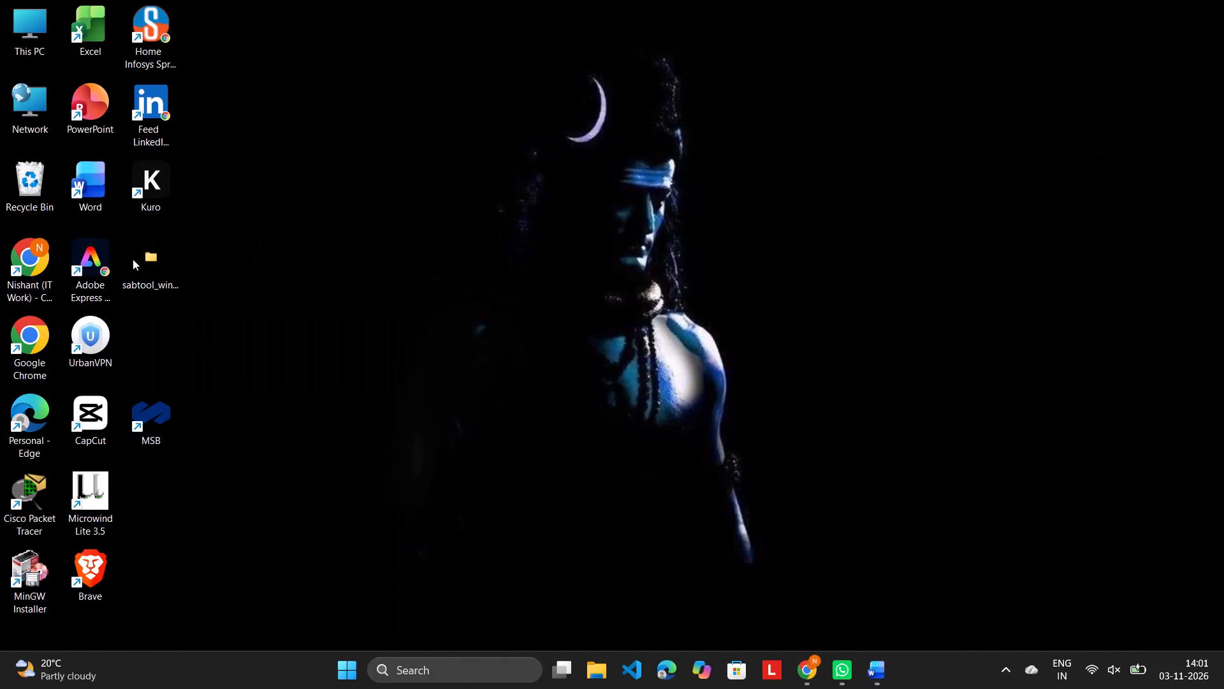
Open the LinkedIn feed in Chrome from the desktop shortcut and dismiss the Premium trial offer.
double_click(142, 103)
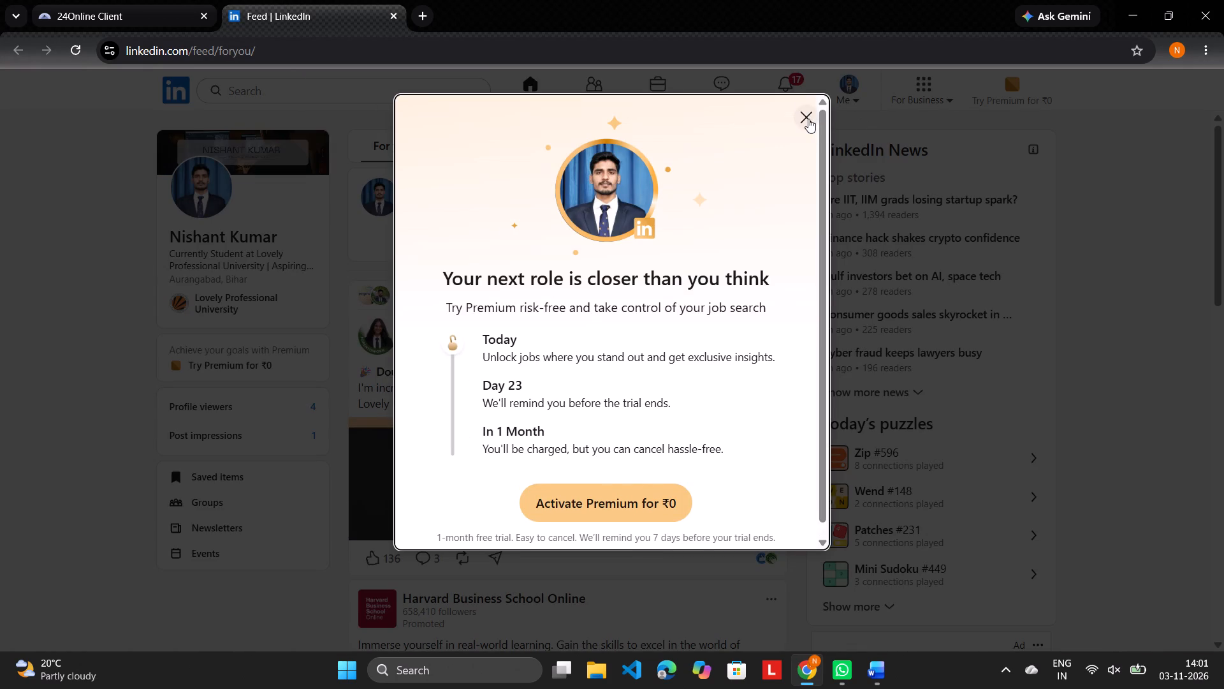
left_click(808, 119)
Select the web address of the open LinkedIn page.
left_click(324, 51)
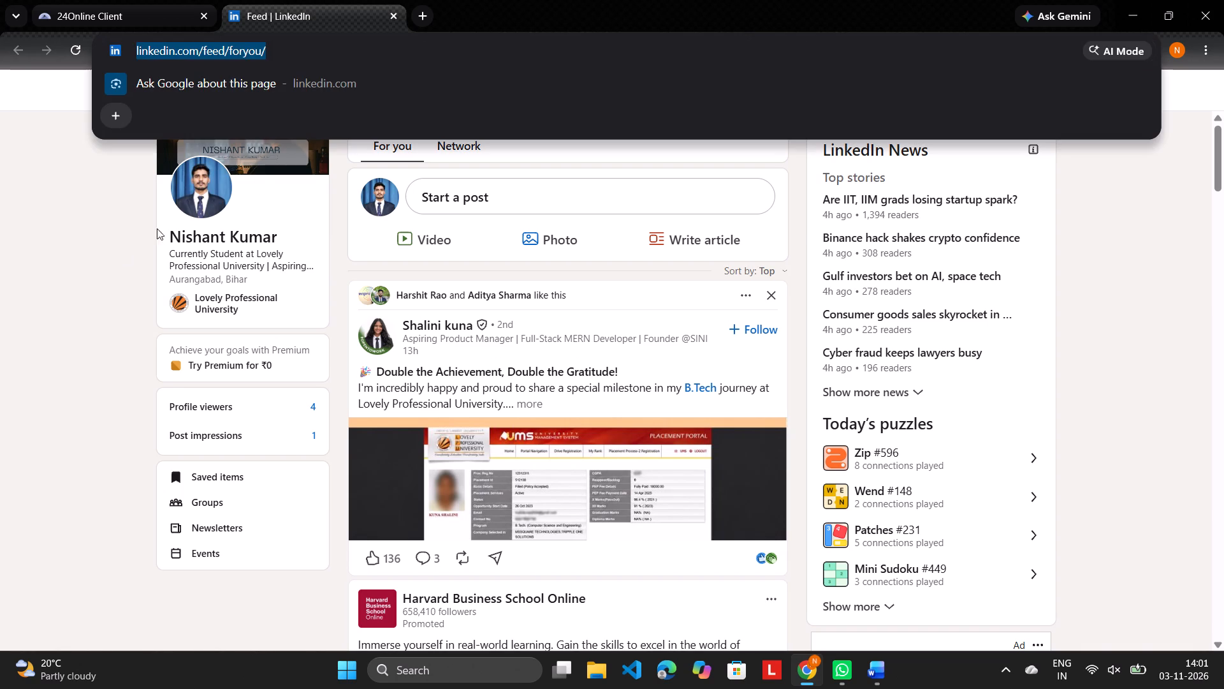
Copy the web address linkedin.com/feed/foryou/ of the open LinkedIn page.
left_click(65, 261)
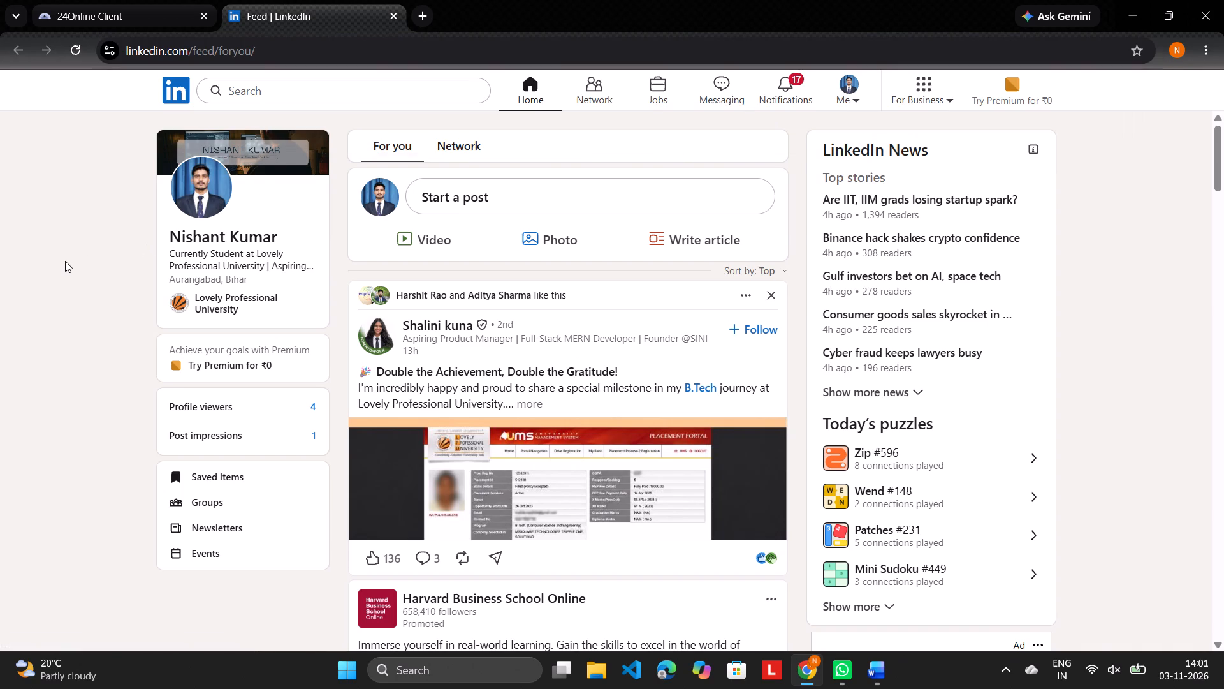
scroll(298, 344, "down", 1)
left_click(852, 96)
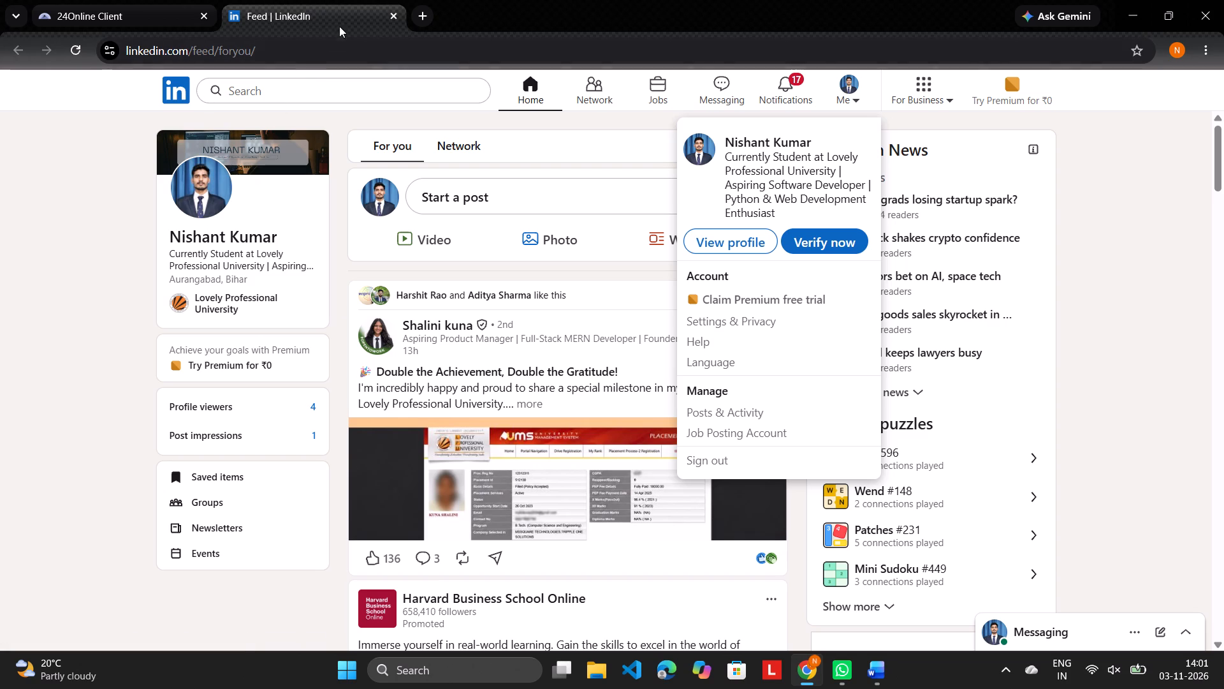
left_click(314, 48)
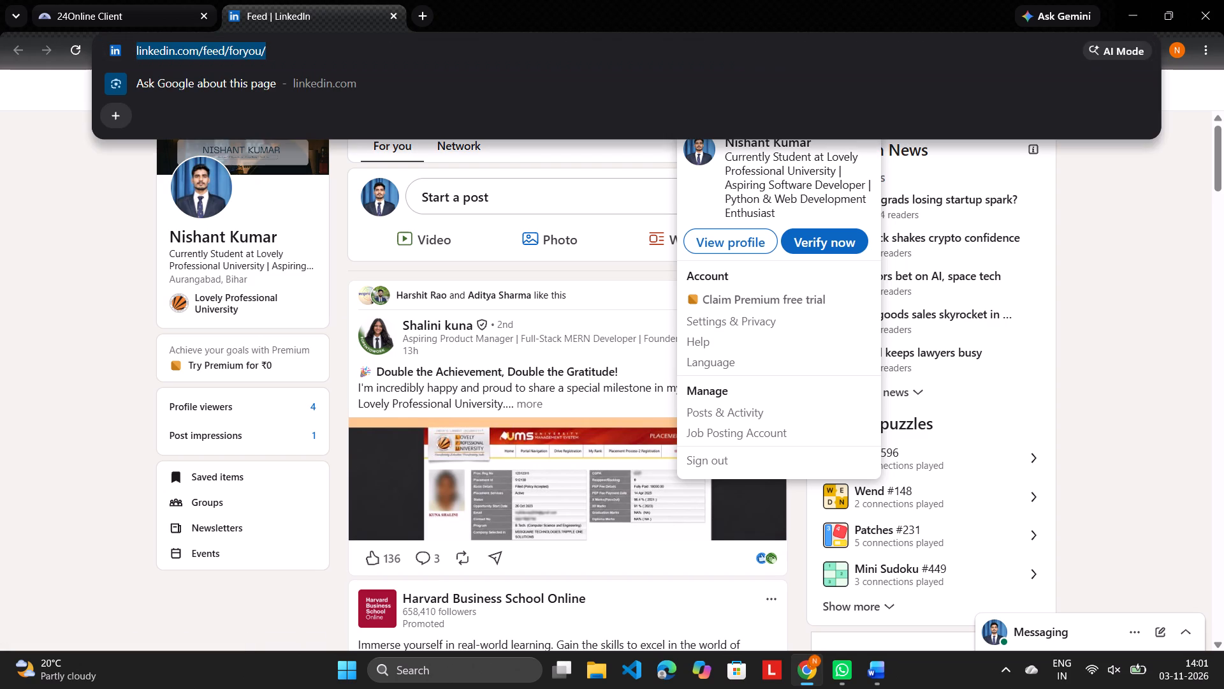
key("ctrl+c")
Switch to the Specific CV Template2 (B&W) document in Word and paste the LinkedIn address as a link after the LinkedIn icon.
left_click(1139, 18)
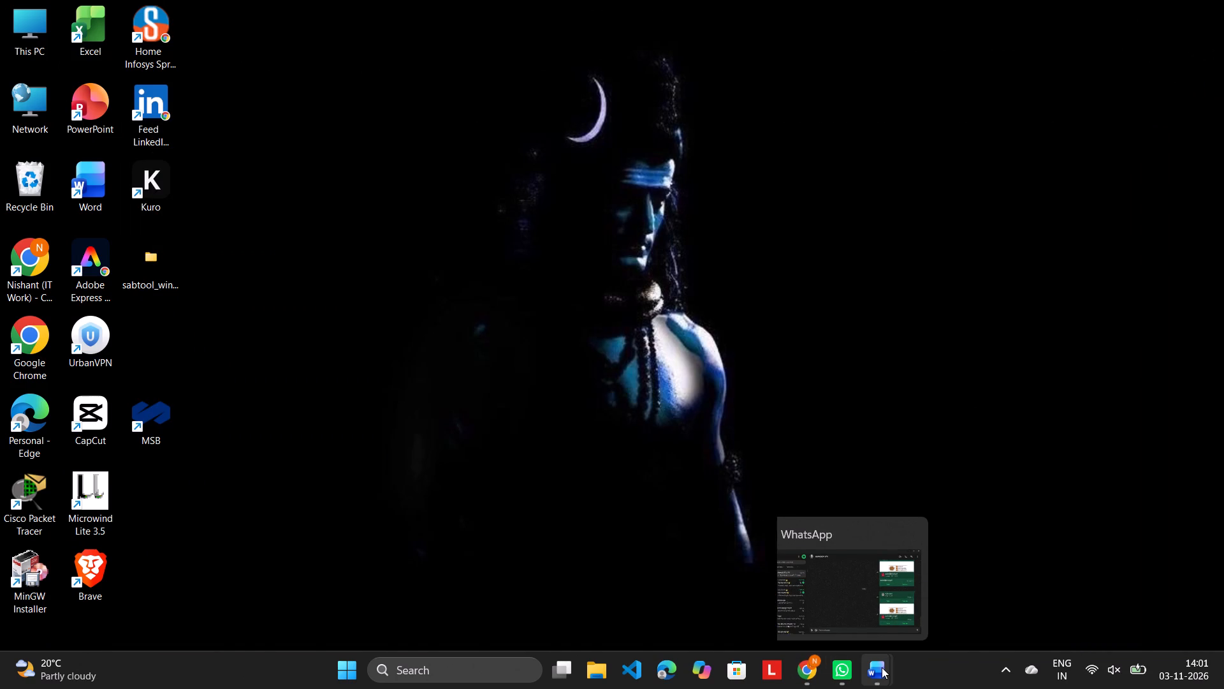
left_click(812, 611)
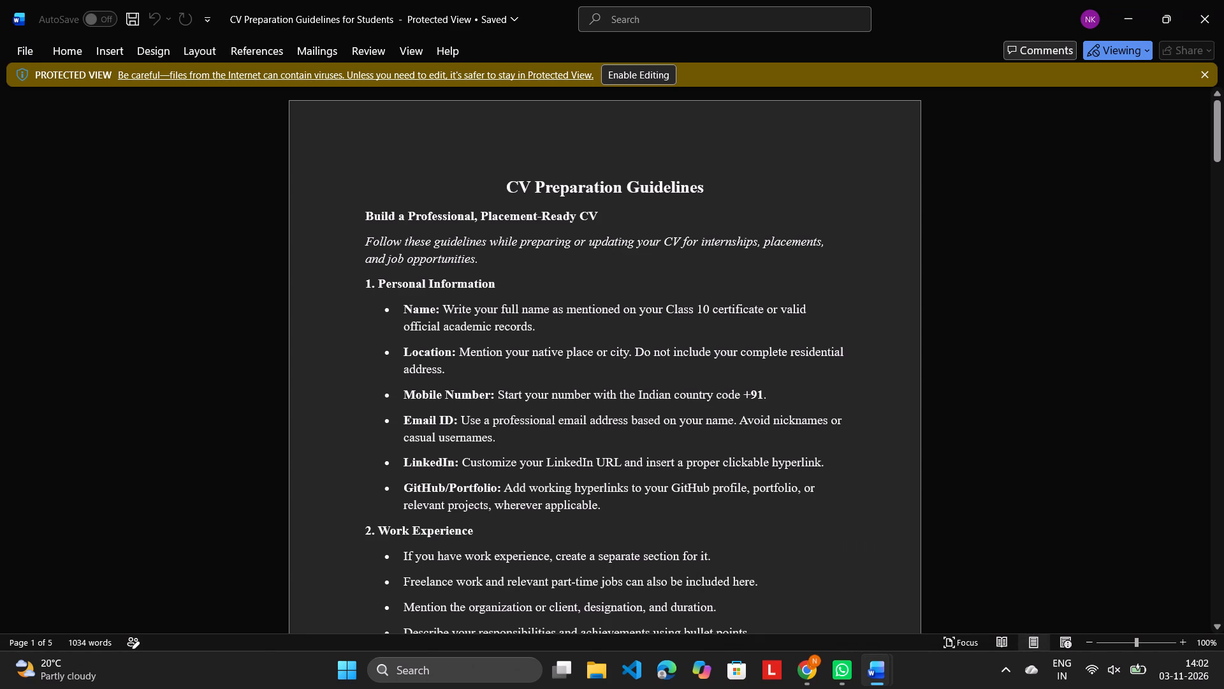
left_click(955, 594)
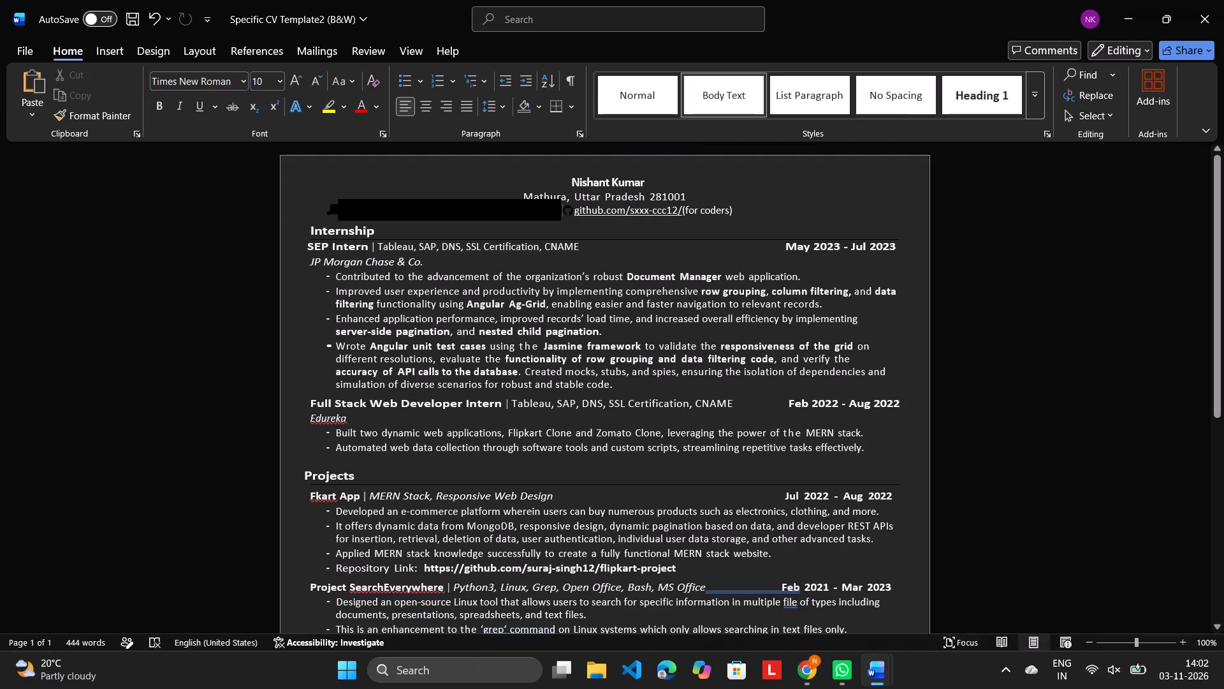
key("ctrl+v")
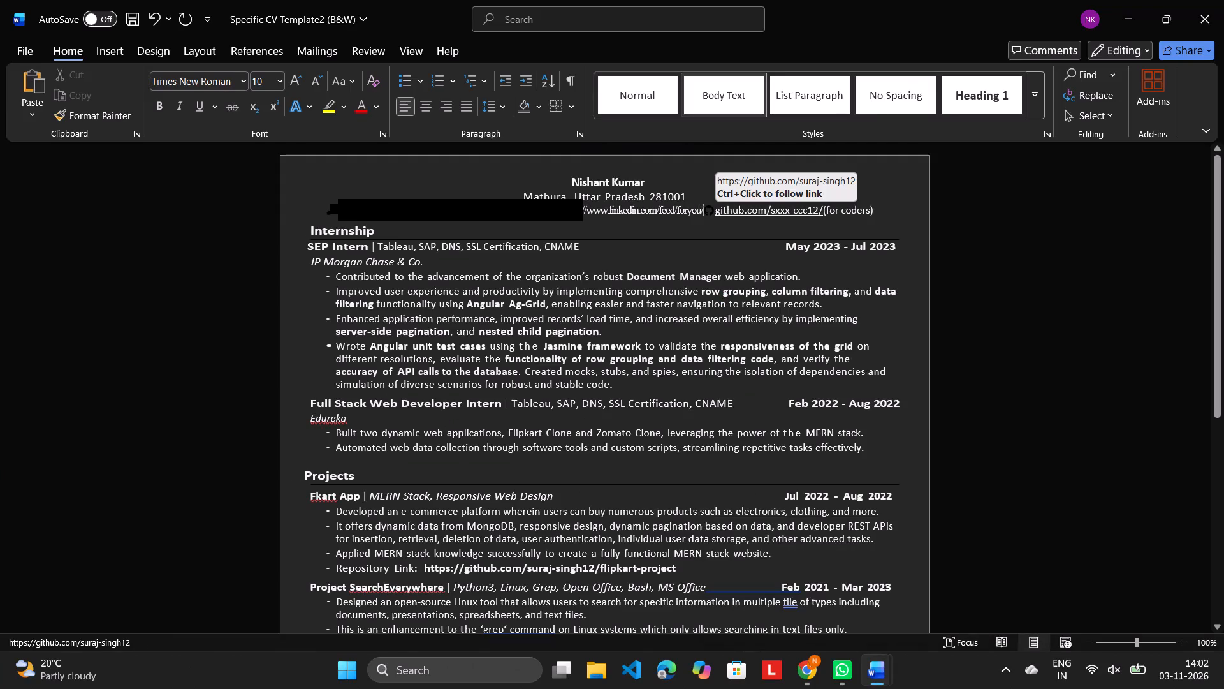
key("space")
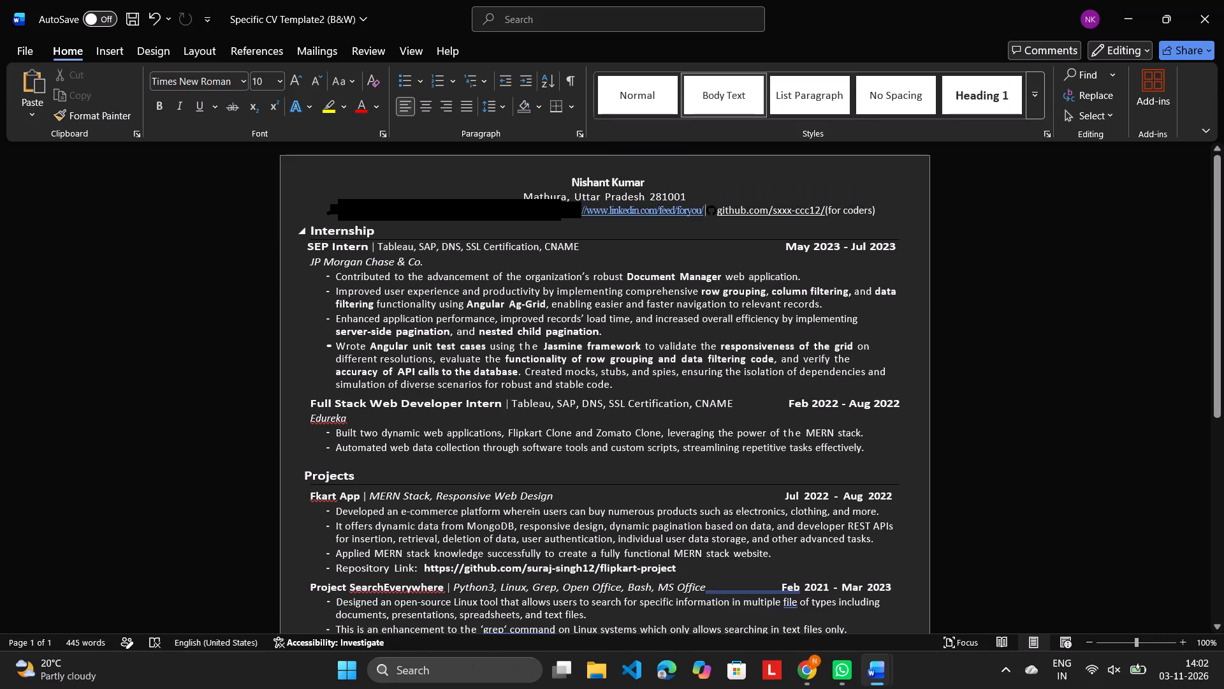
Add extra spaces between the items of the CV's contact line, including before the GitHub link.
left_click(546, 214)
key("space")
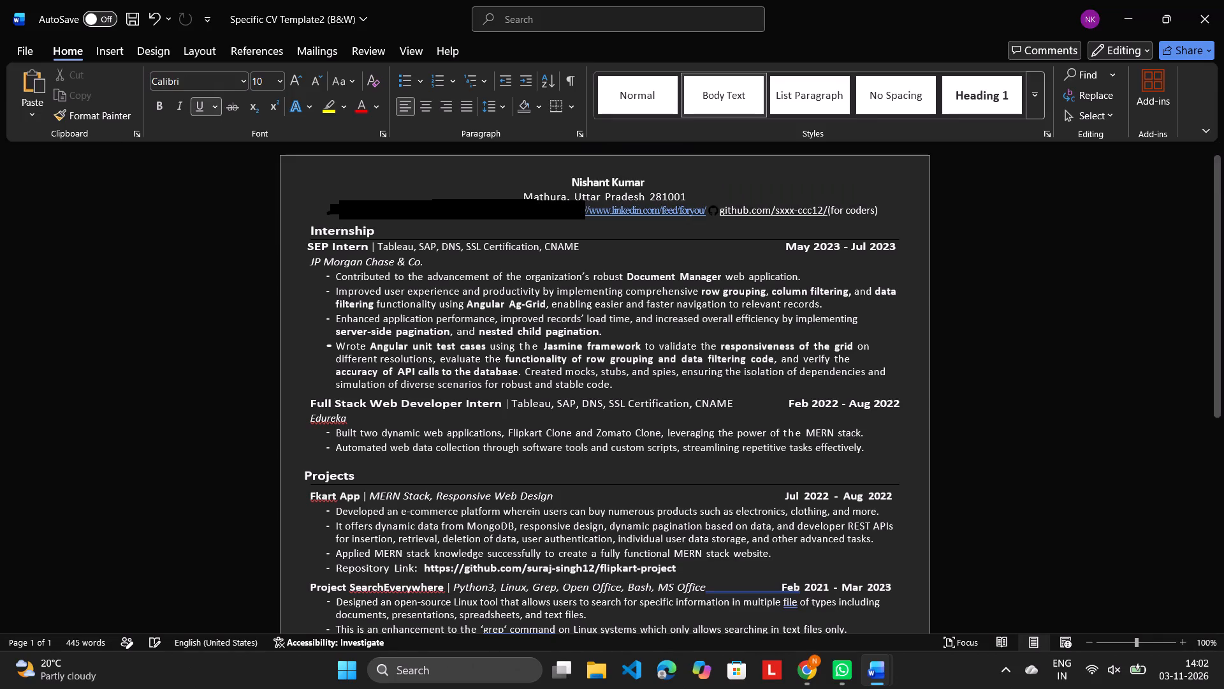
left_click(413, 209)
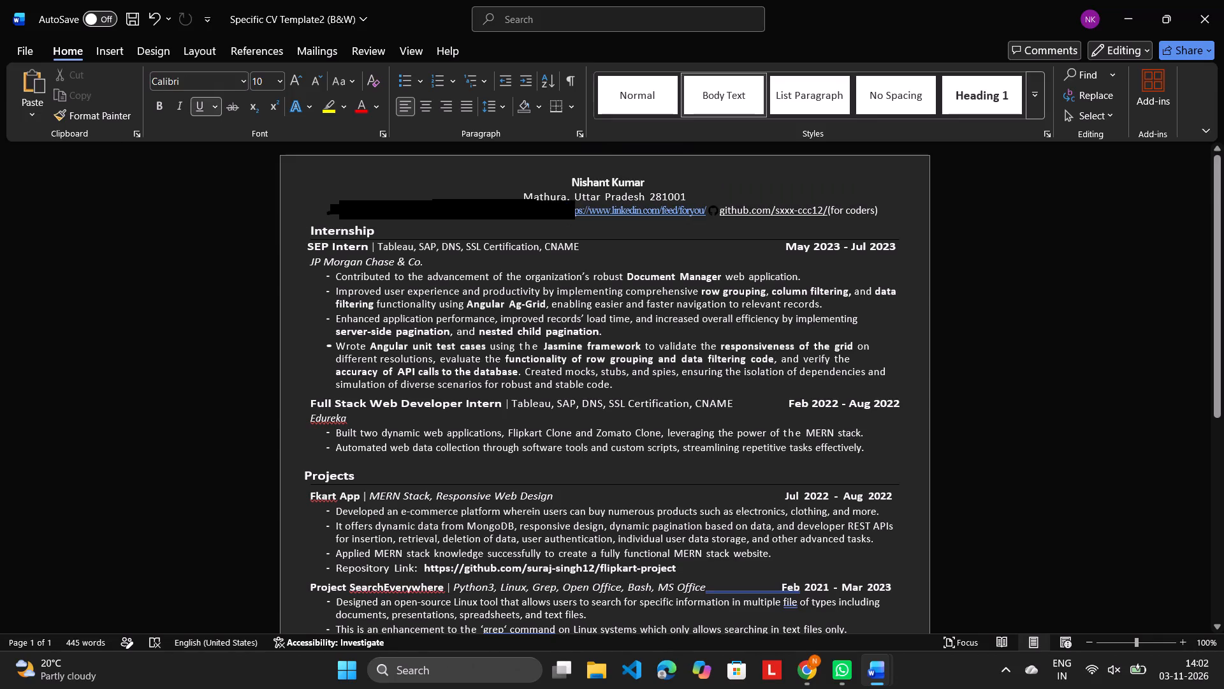
key("space")
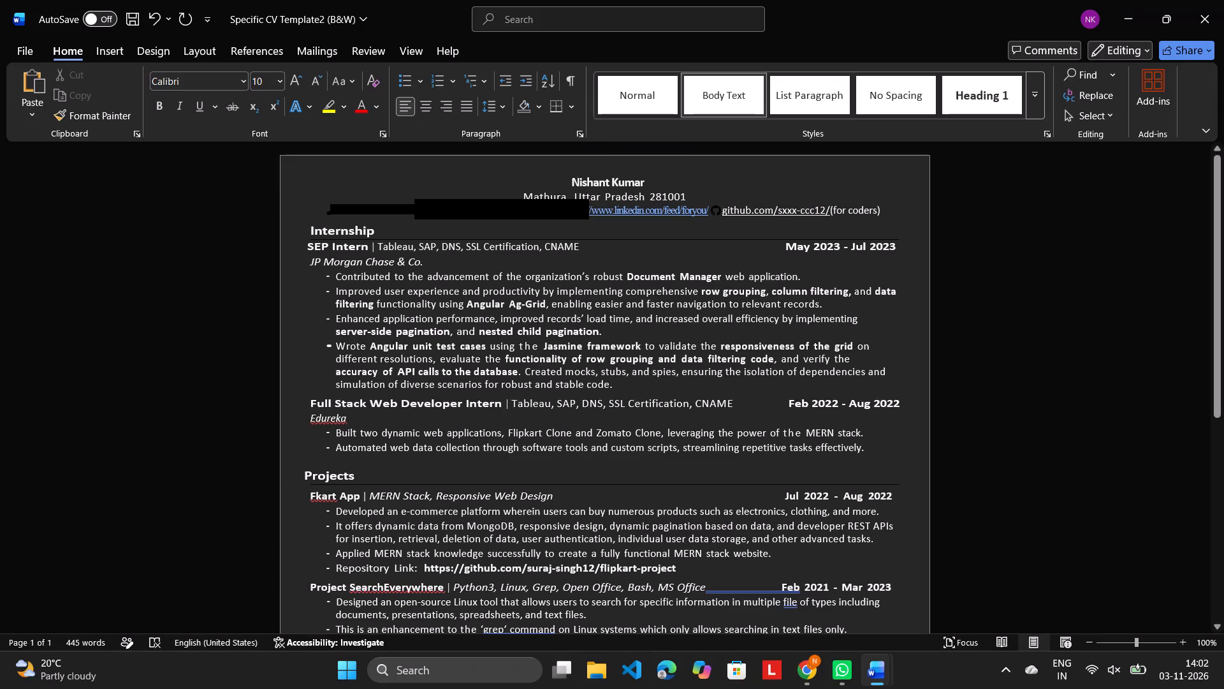
left_click(711, 217)
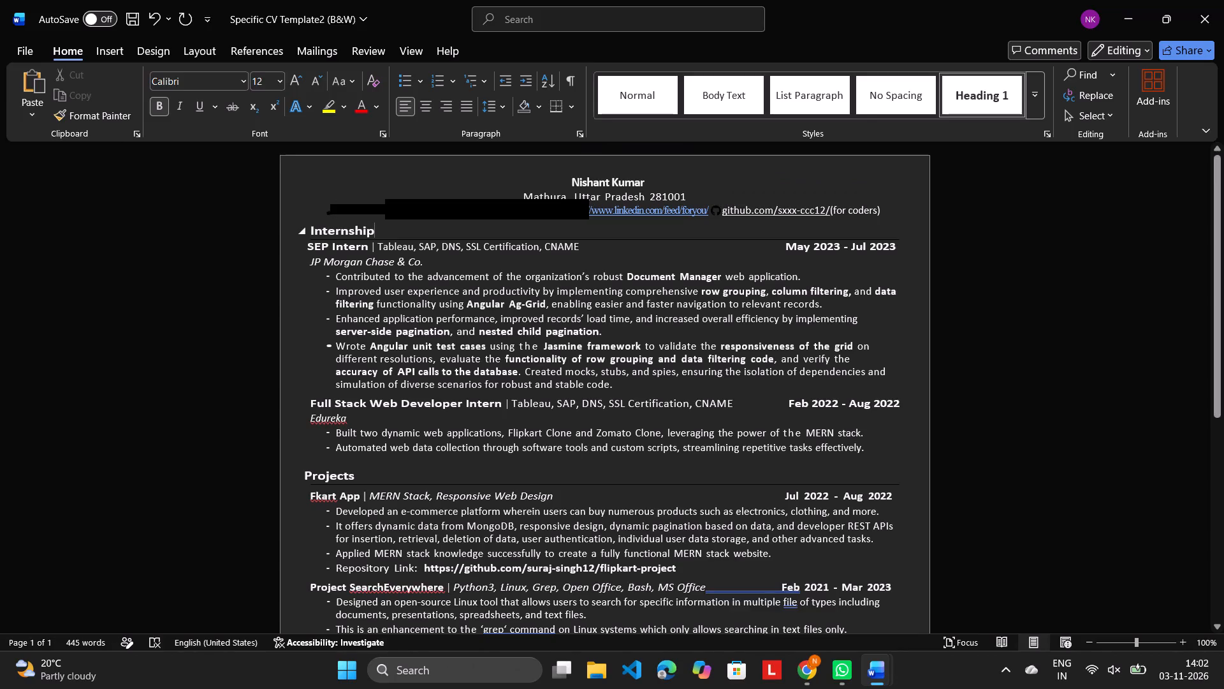
left_click(709, 211)
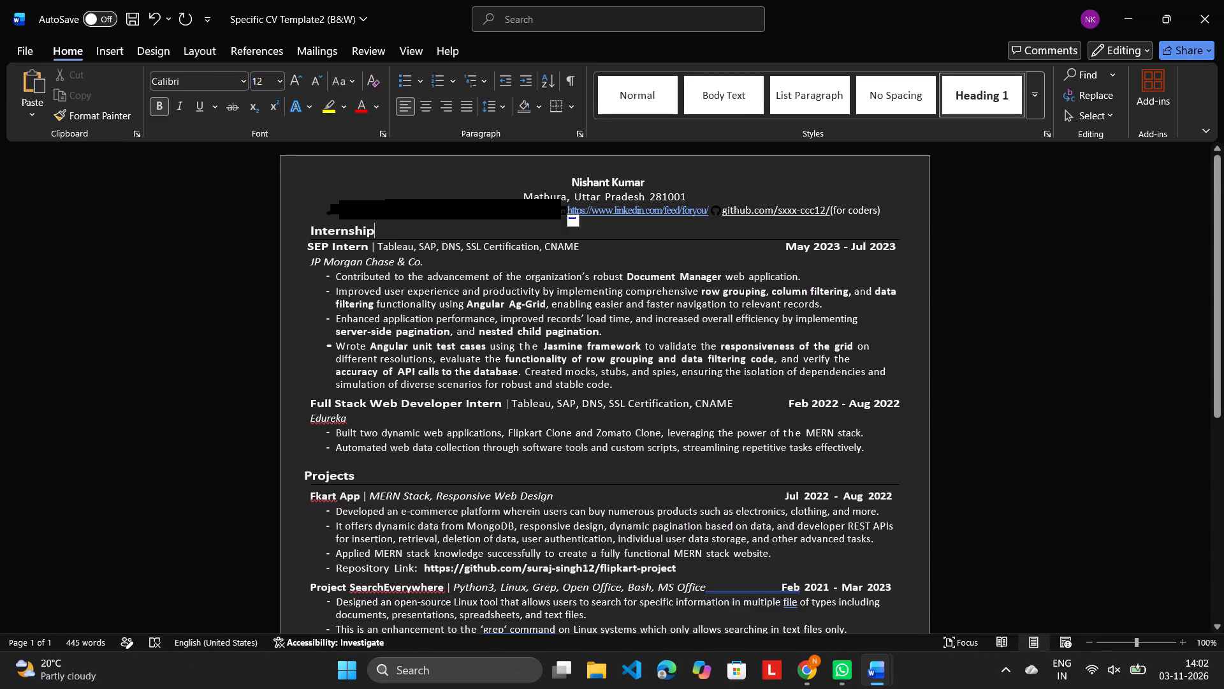
key("space")
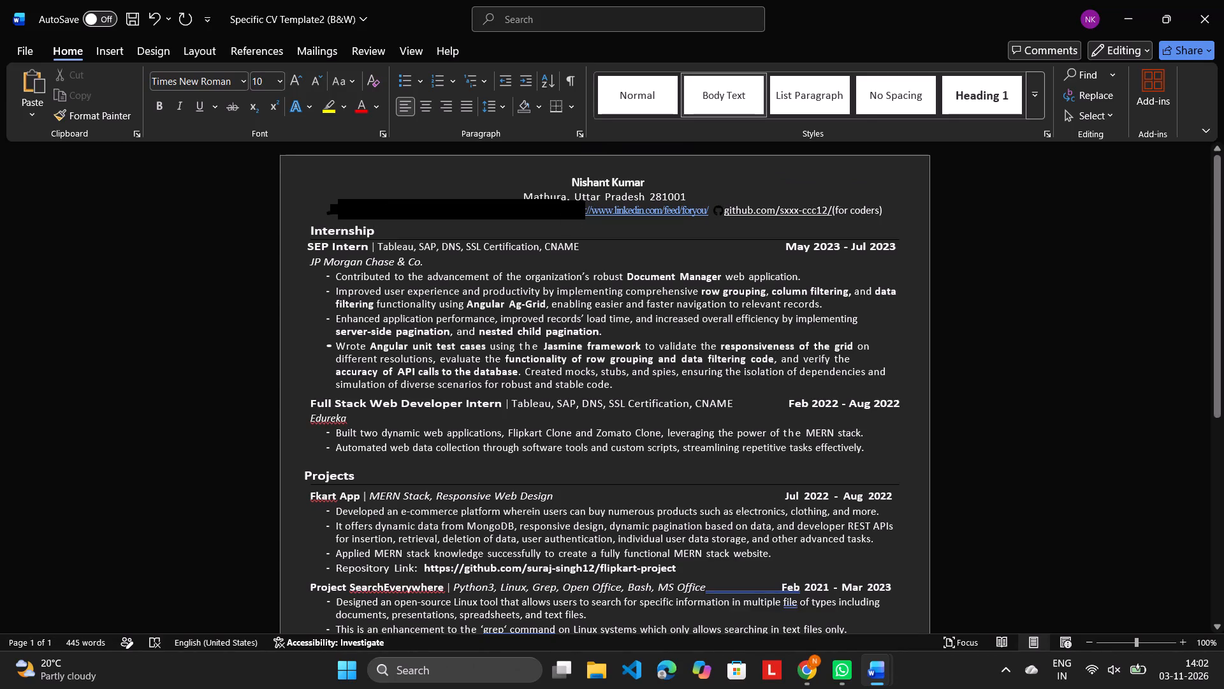
Delete the placeholder GitHub link and its "(for coders)" note from the end of the CV's contact line.
left_click(887, 211)
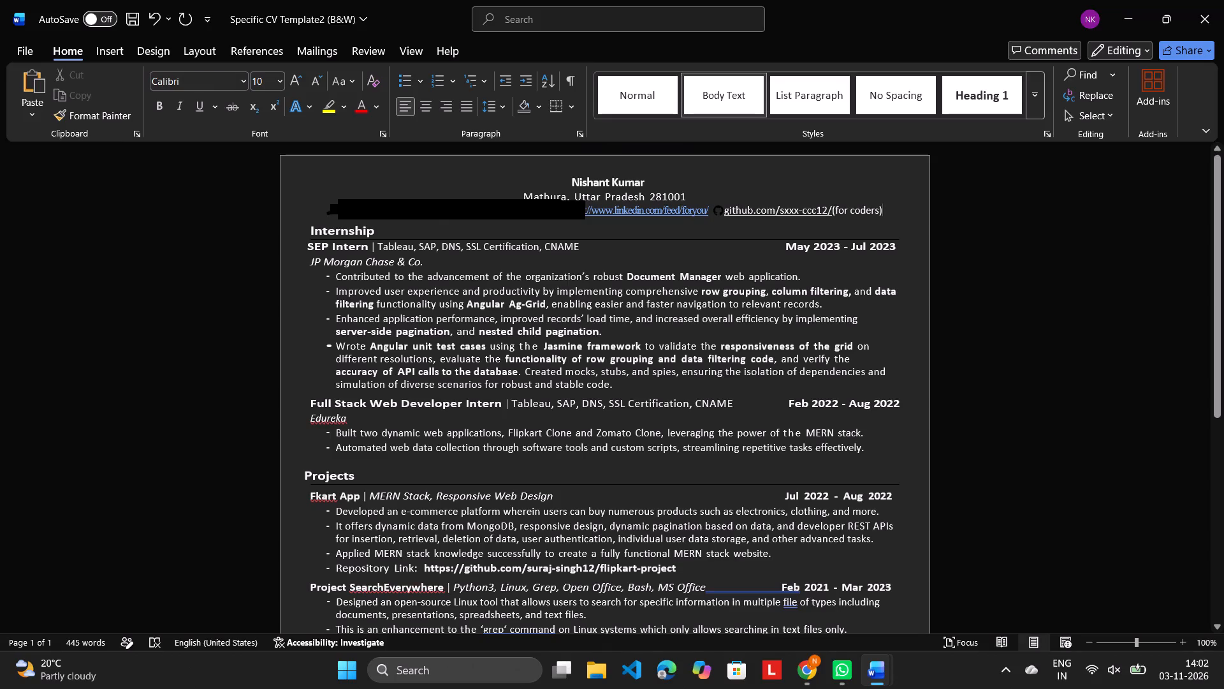
key("BackSpace")
key("BackSpace")
key("BackSpace")
key("BackSpace")
key("BackSpace")
key("BackSpace")
key("BackSpace")
key("BackSpace")
key("BackSpace")
key("BackSpace")
key("BackSpace")
key("BackSpace")
key("BackSpace")
key("BackSpace")
key("BackSpace")
key("BackSpace")
key("BackSpace")
key("BackSpace")
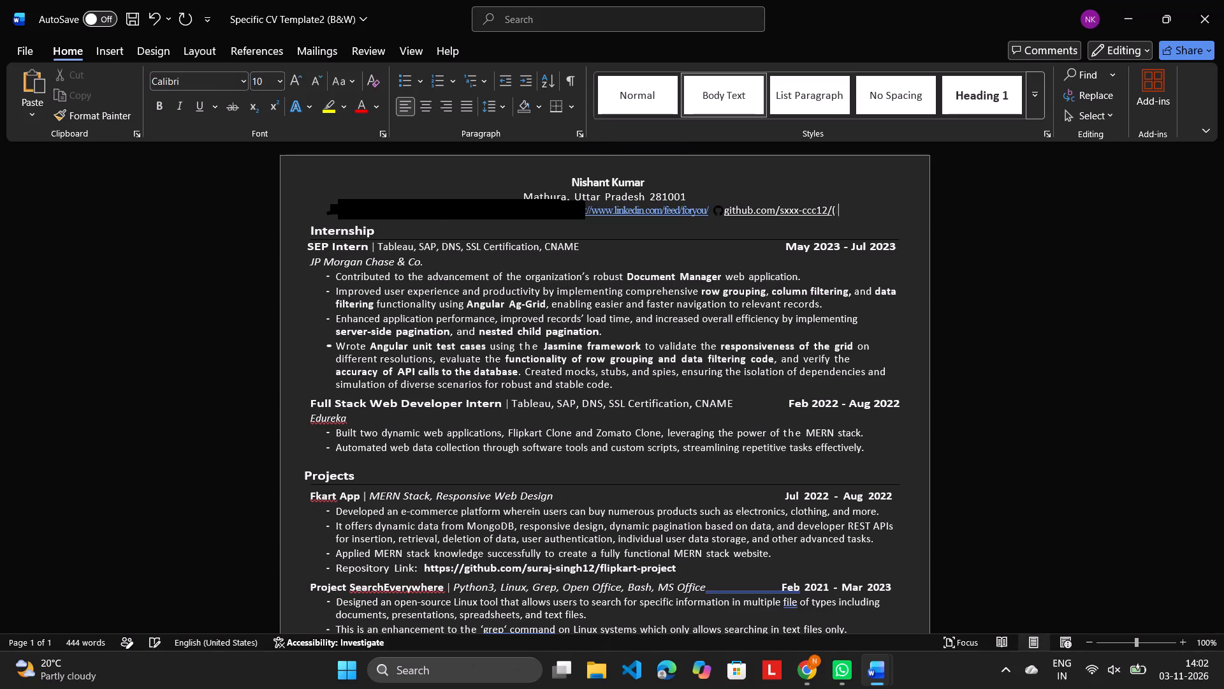
key("BackSpace")
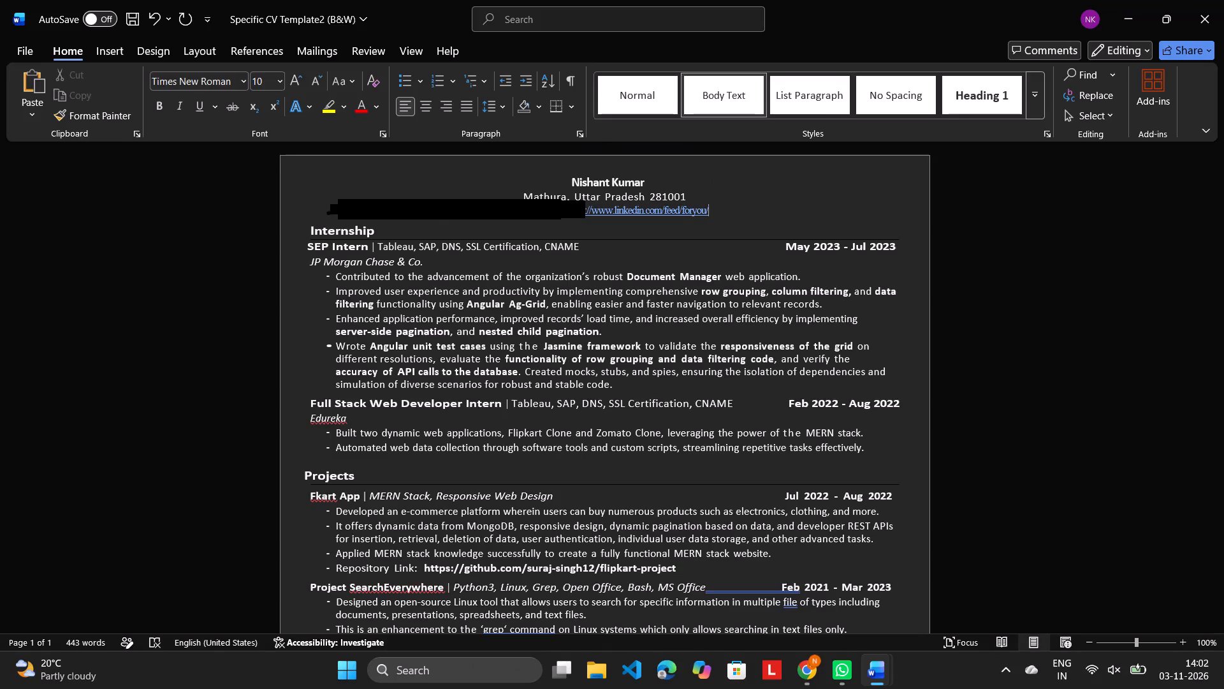
Undo the excess deletions back to the GitHub icon and place the cursor after it.
key("ctrl+z")
key("ctrl+z")
key("ctrl+z")
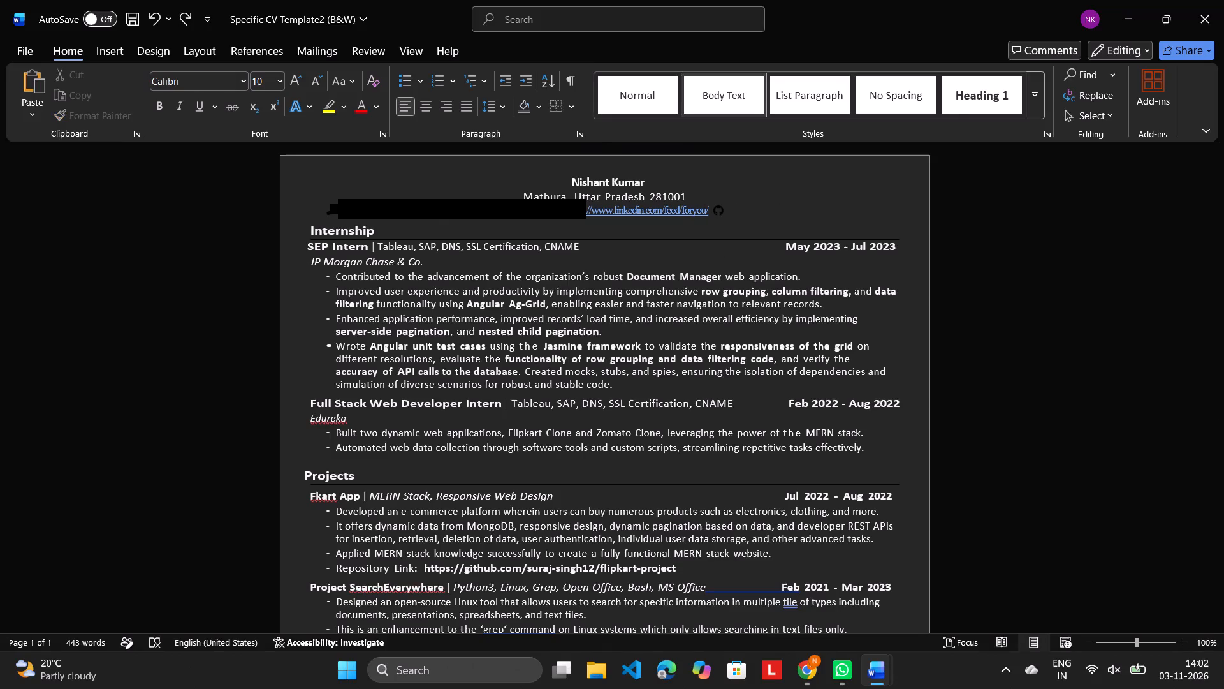
key("Right")
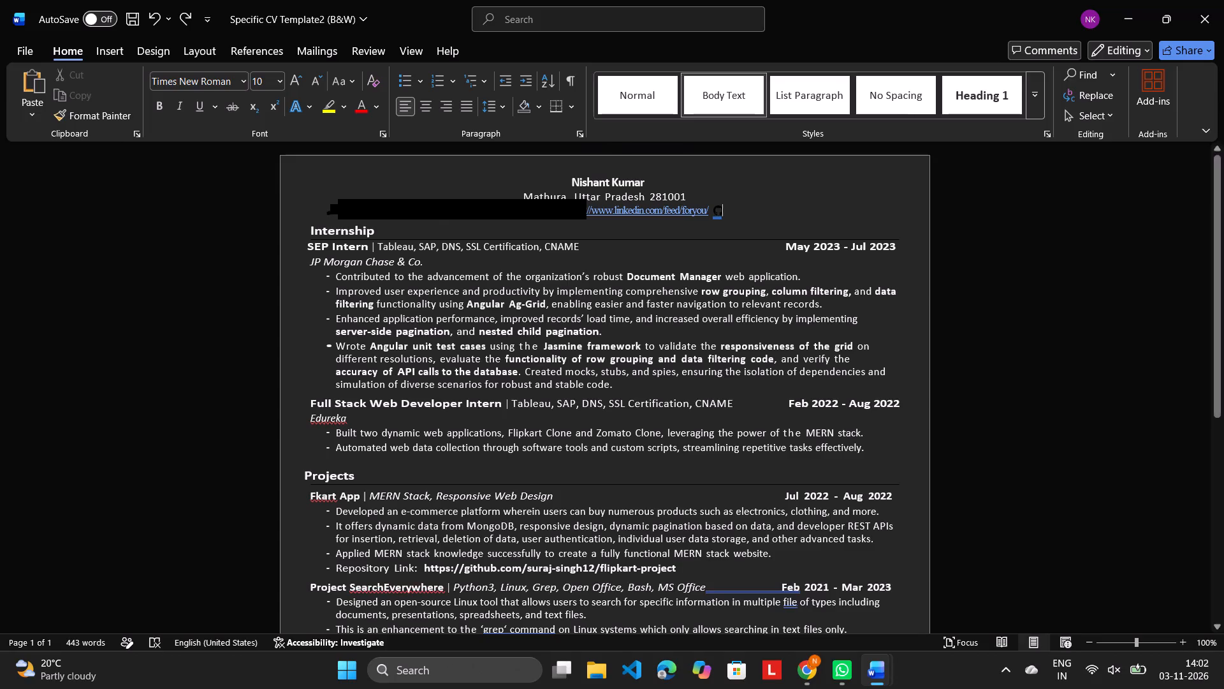
Switch to Chrome and open github.com in a new tab.
left_click(806, 678)
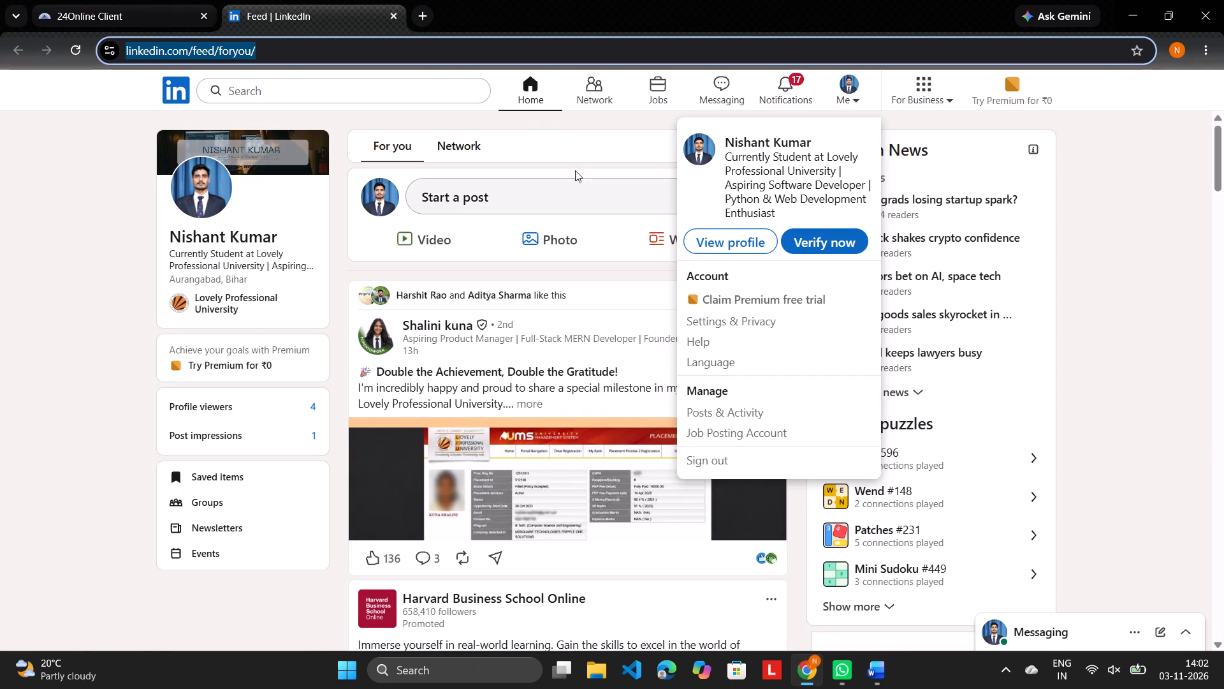
left_click(421, 12)
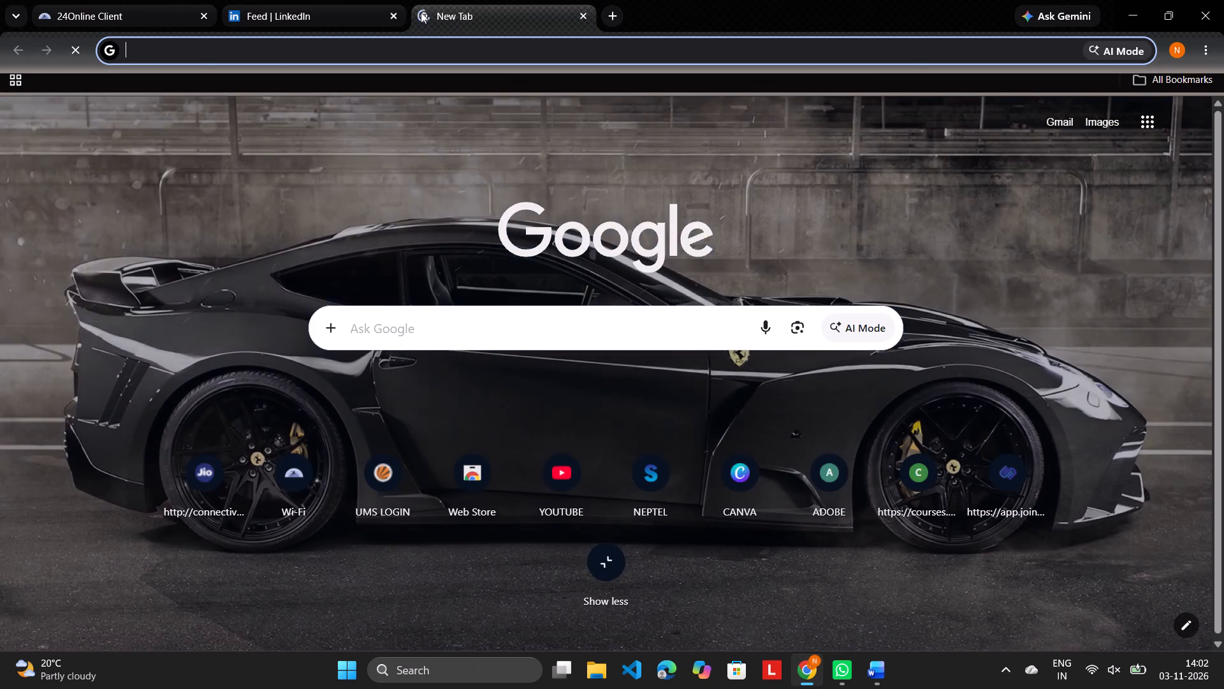
type("git")
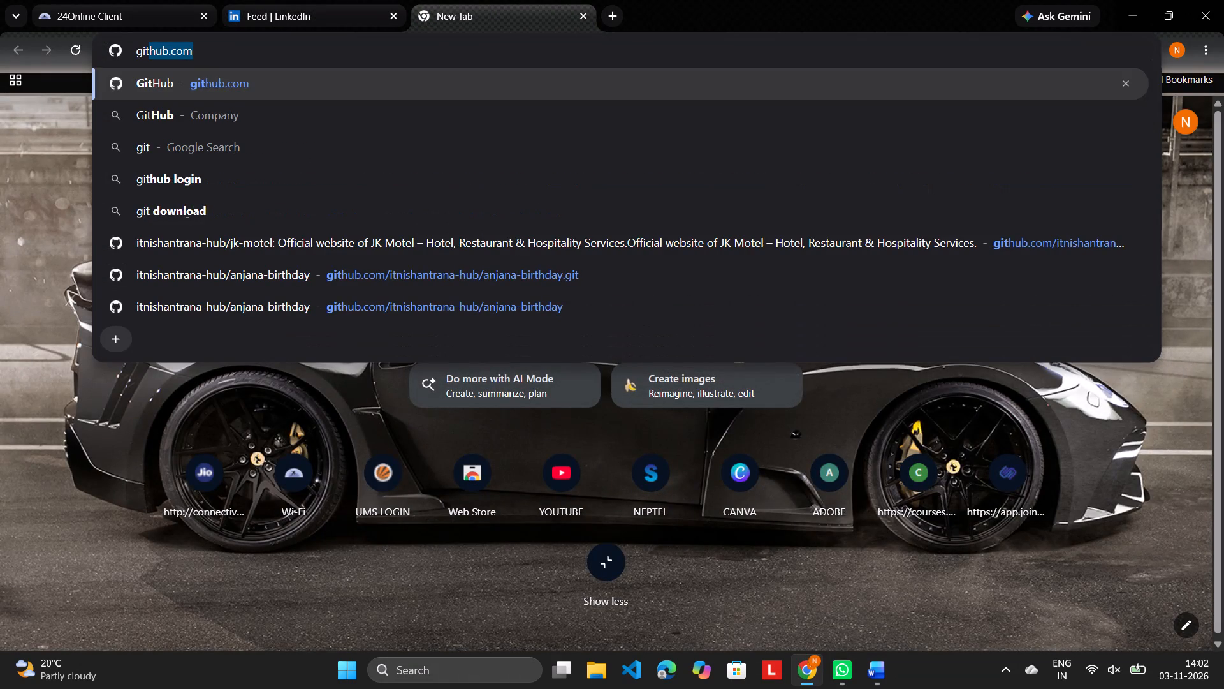
key("Return")
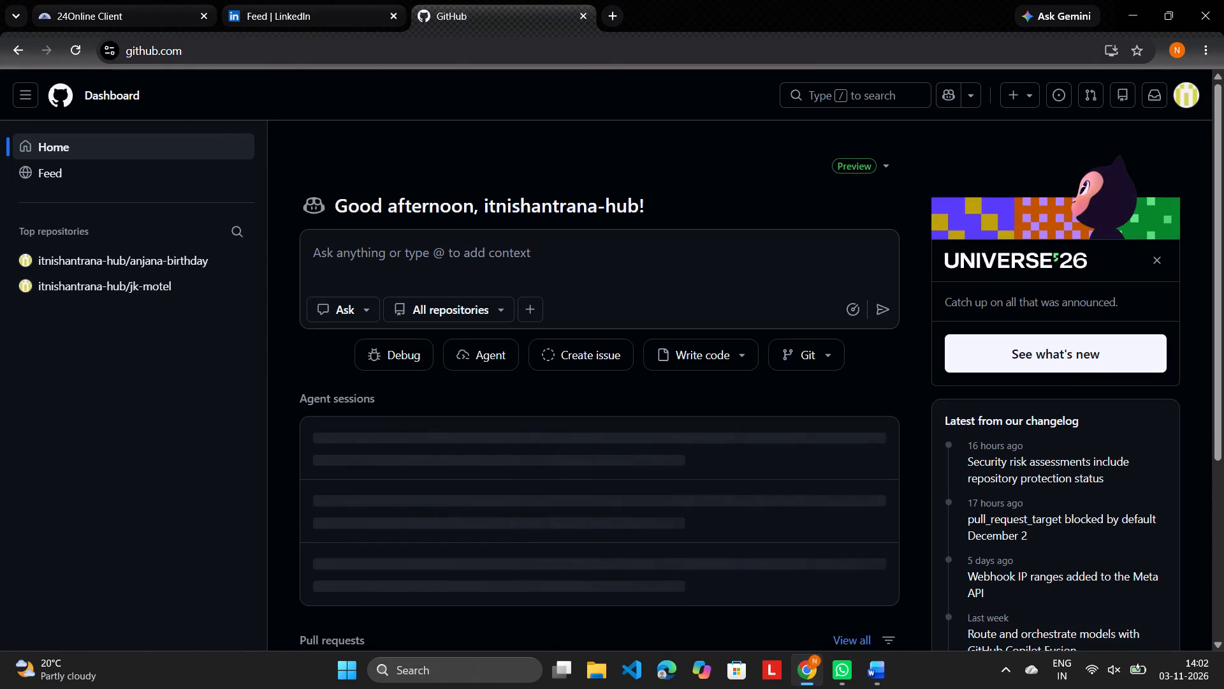
Open the candidate's own GitHub profile page from the dashboard and look through it.
left_click(215, 48)
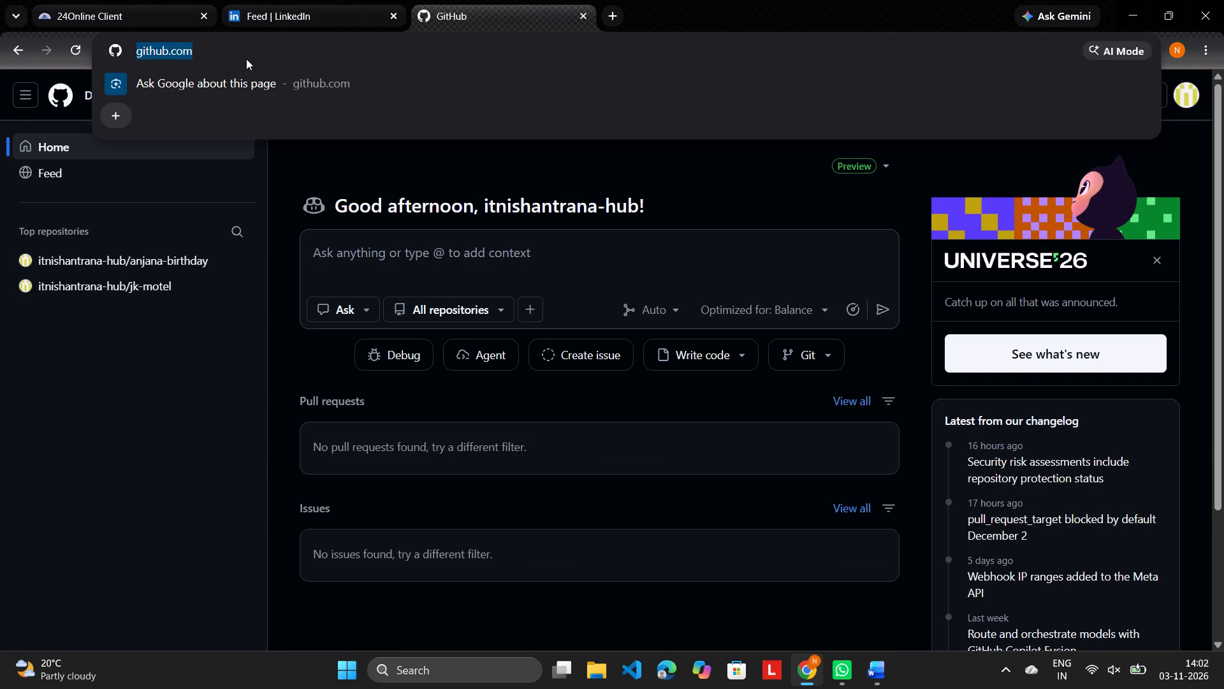
left_click(27, 92)
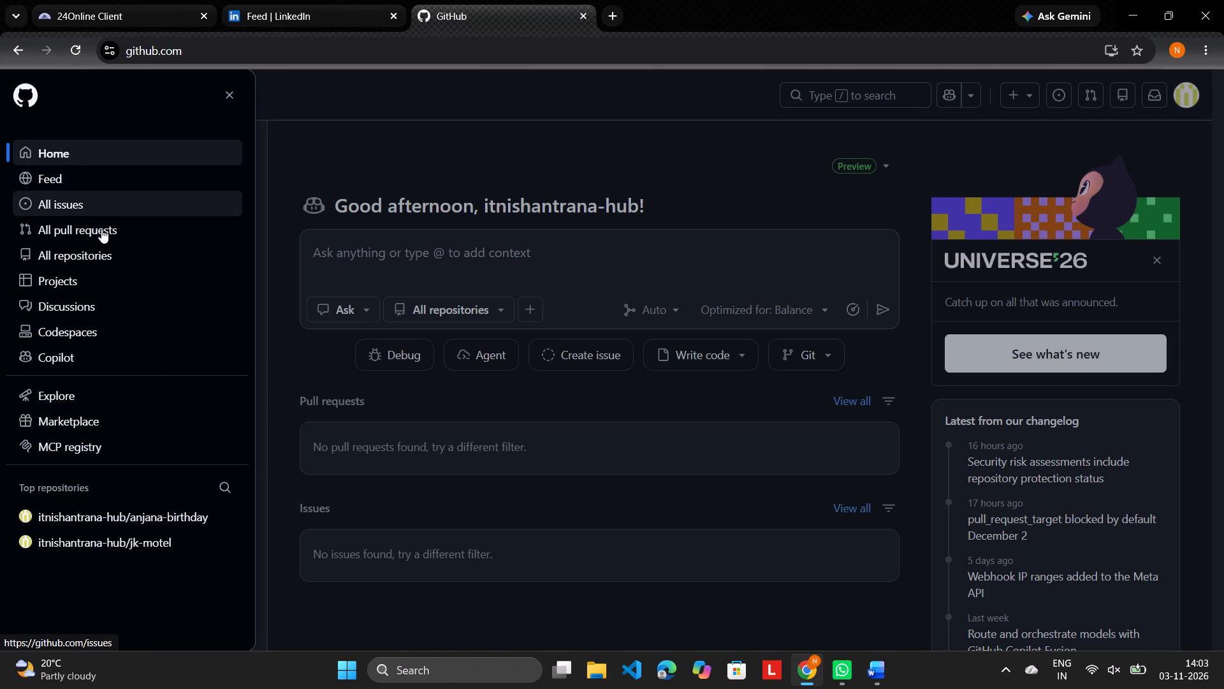
scroll(124, 355, "down", 1)
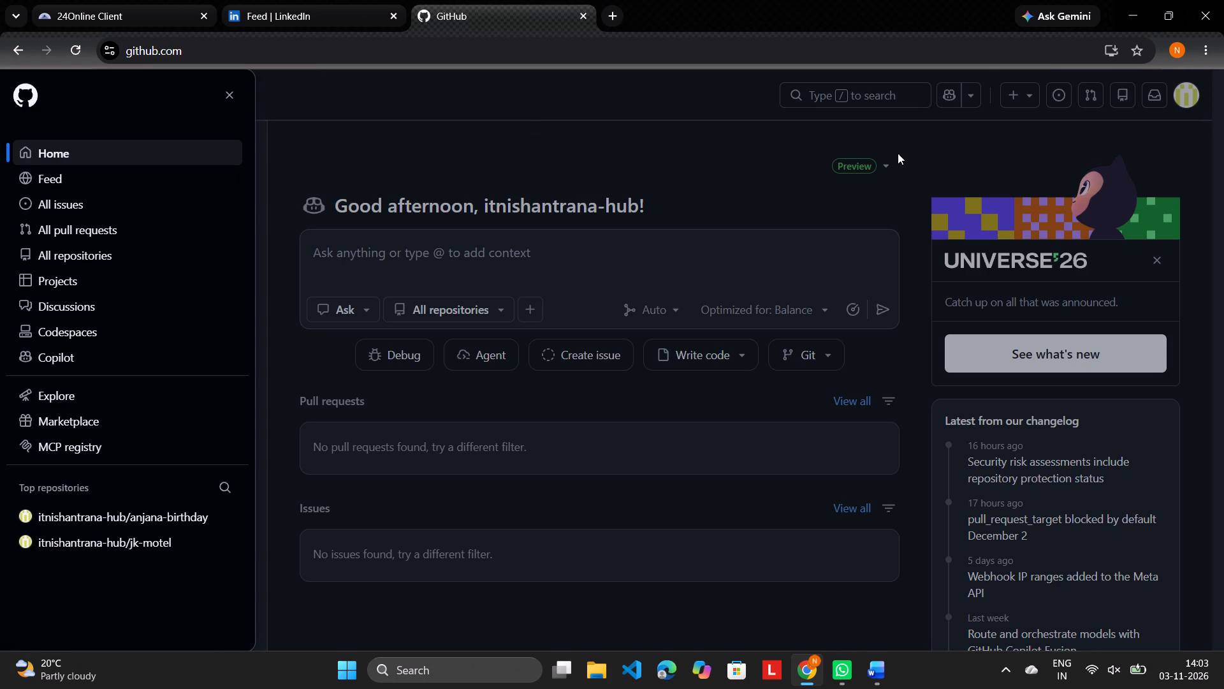
left_click(1189, 100)
left_click(1189, 100)
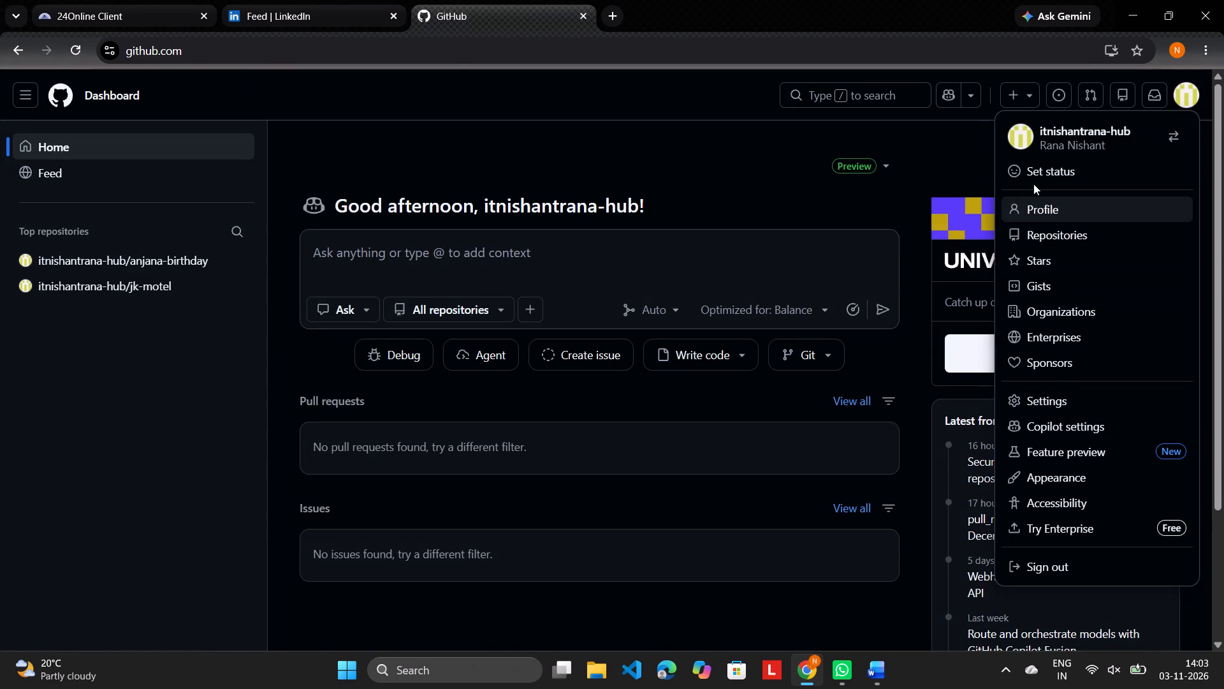
left_click(1047, 208)
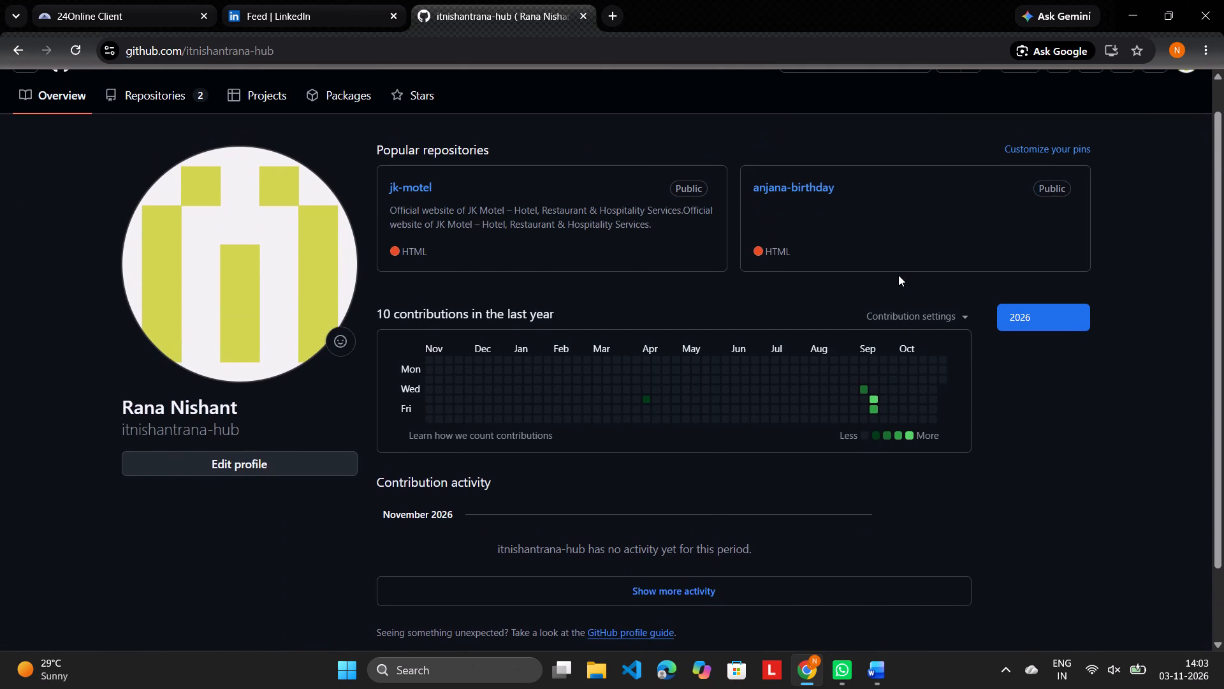
scroll(898, 275, "down", 3)
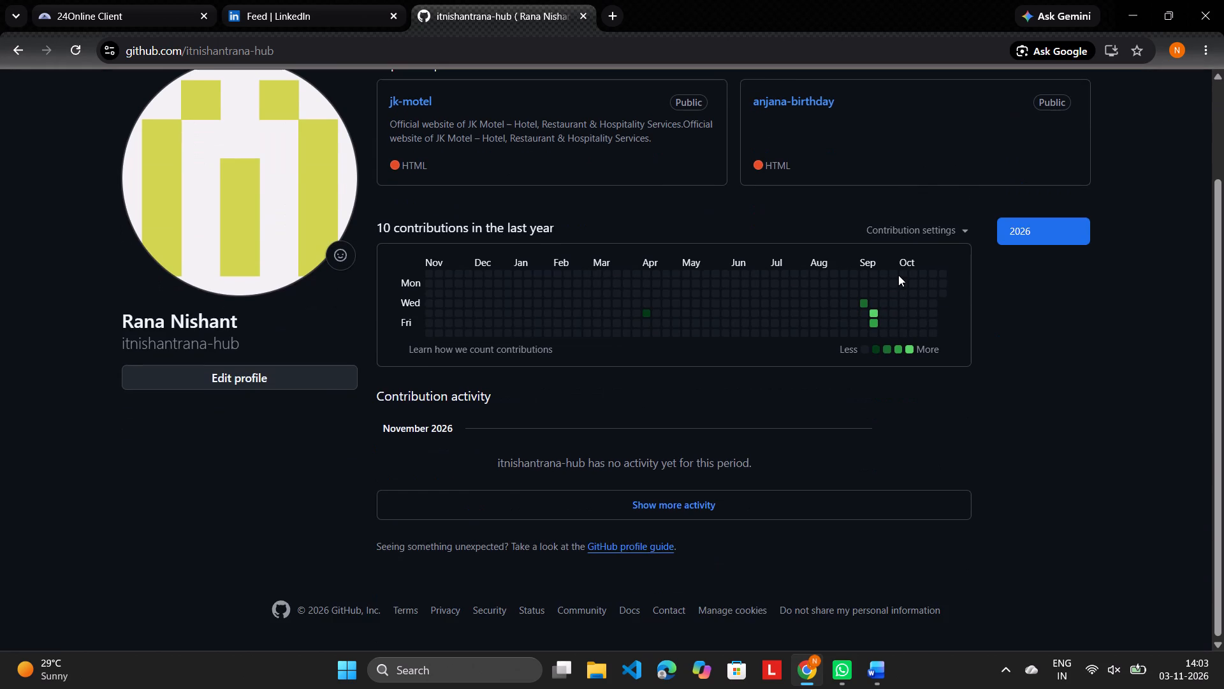
scroll(898, 275, "down", 1)
Open the GitHub profile's edit form, look through its fields, and go back to the dashboard.
left_click(266, 378)
scroll(266, 378, "down", 1)
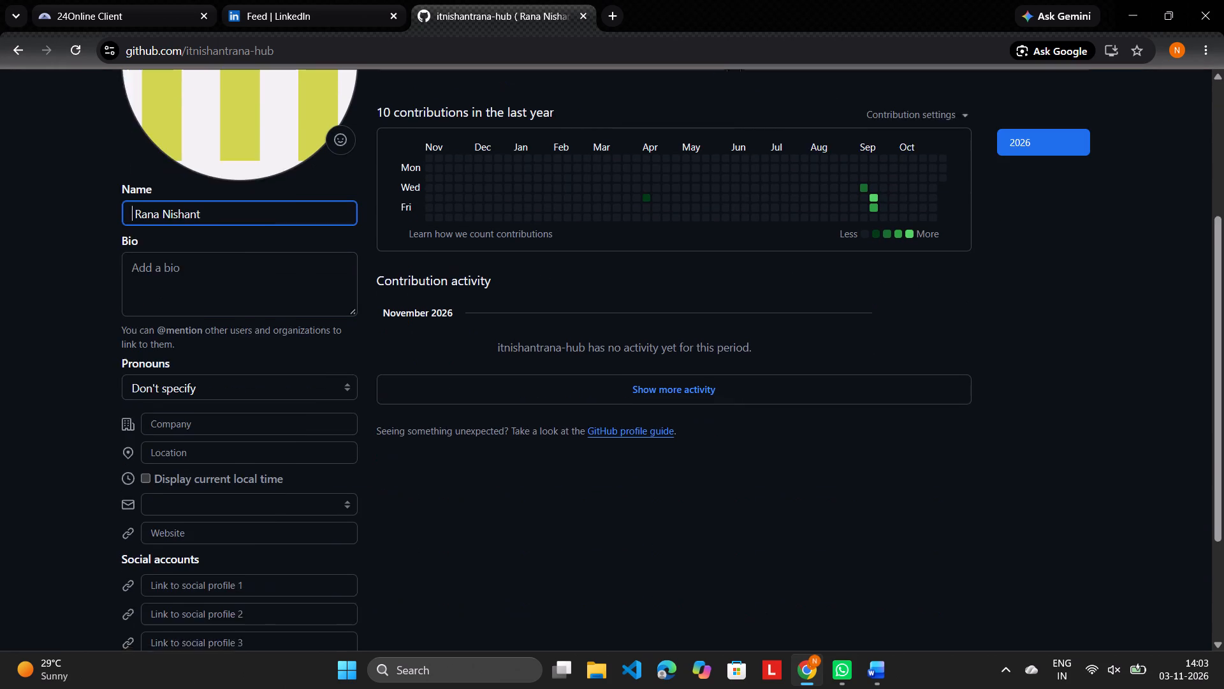
scroll(266, 378, "down", 2)
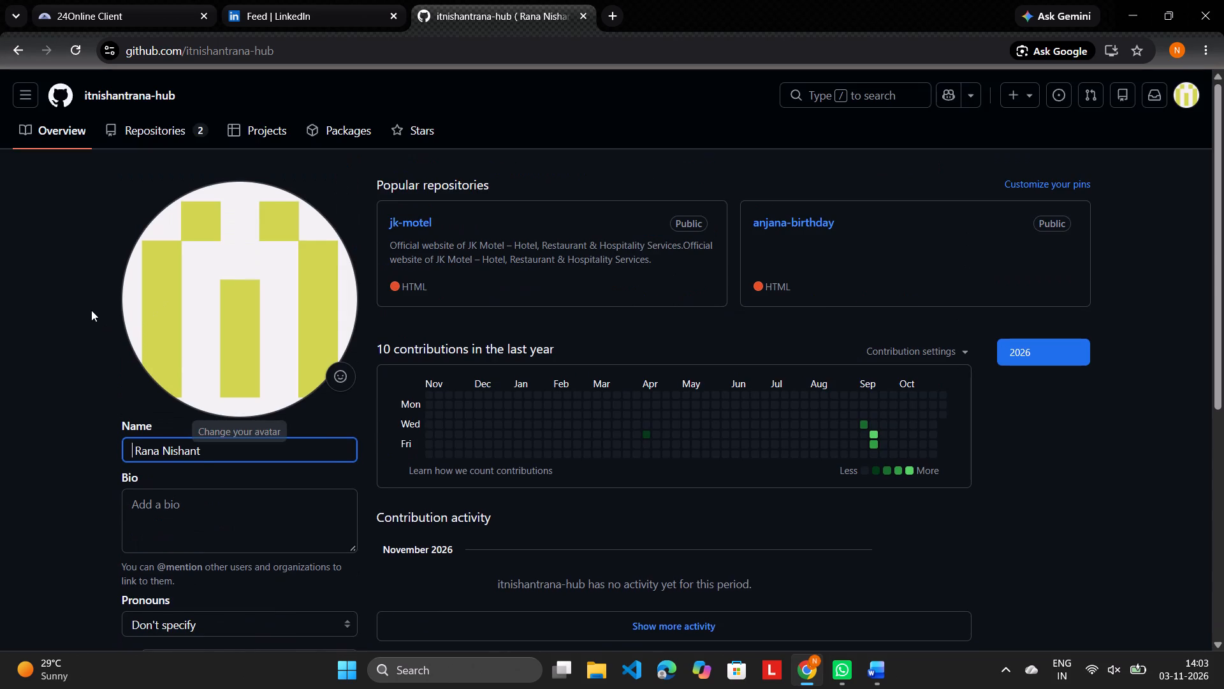
left_click(91, 310)
scroll(91, 310, "right", 3)
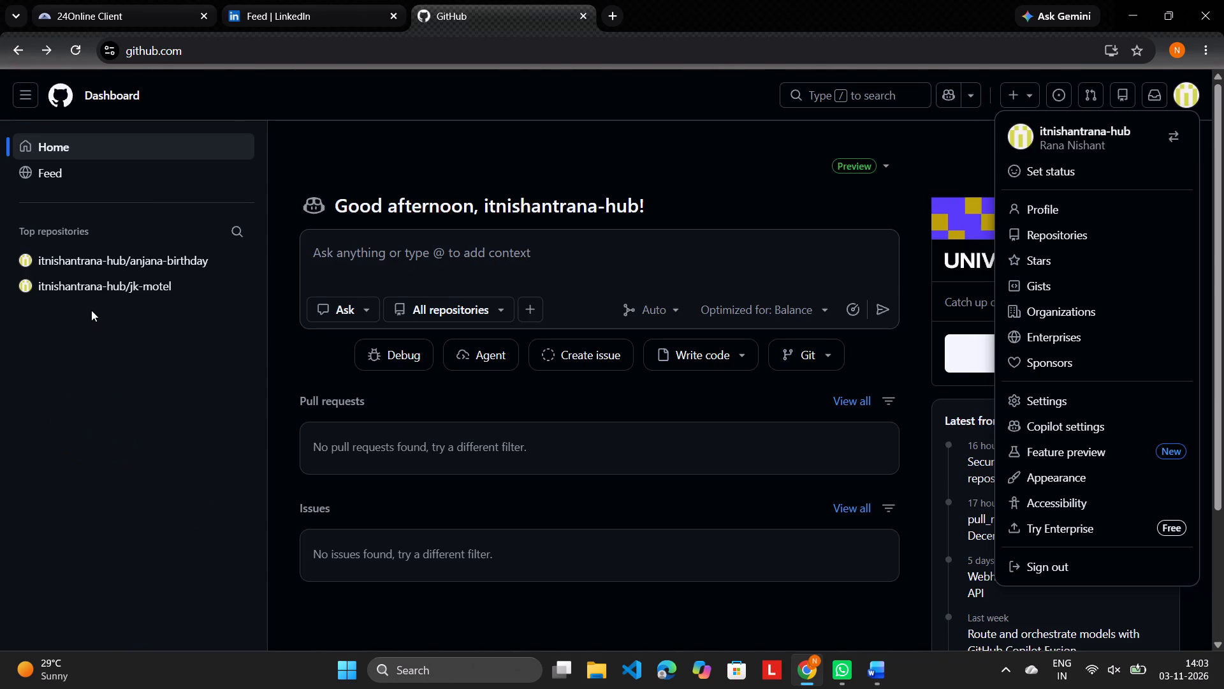
Copy the username from the candidate's own GitHub profile page and return to the Specific CV Template2 (B&W) document in Word.
left_click(1040, 205)
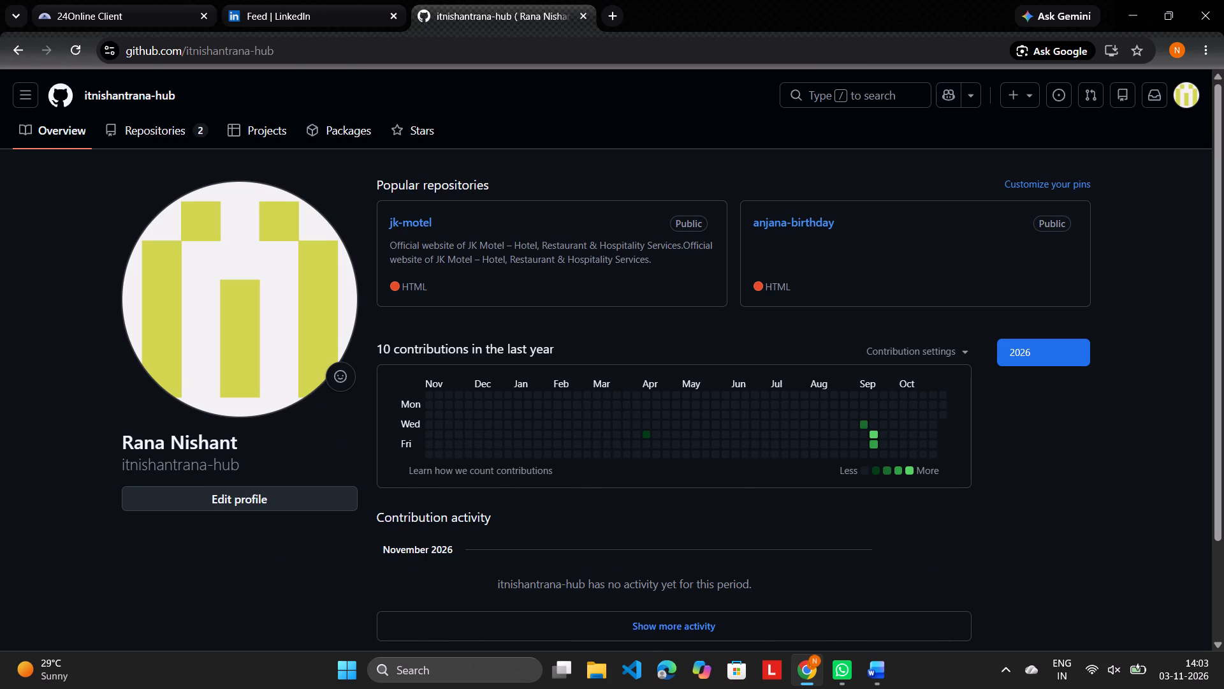
left_click_drag(122, 466, 253, 465)
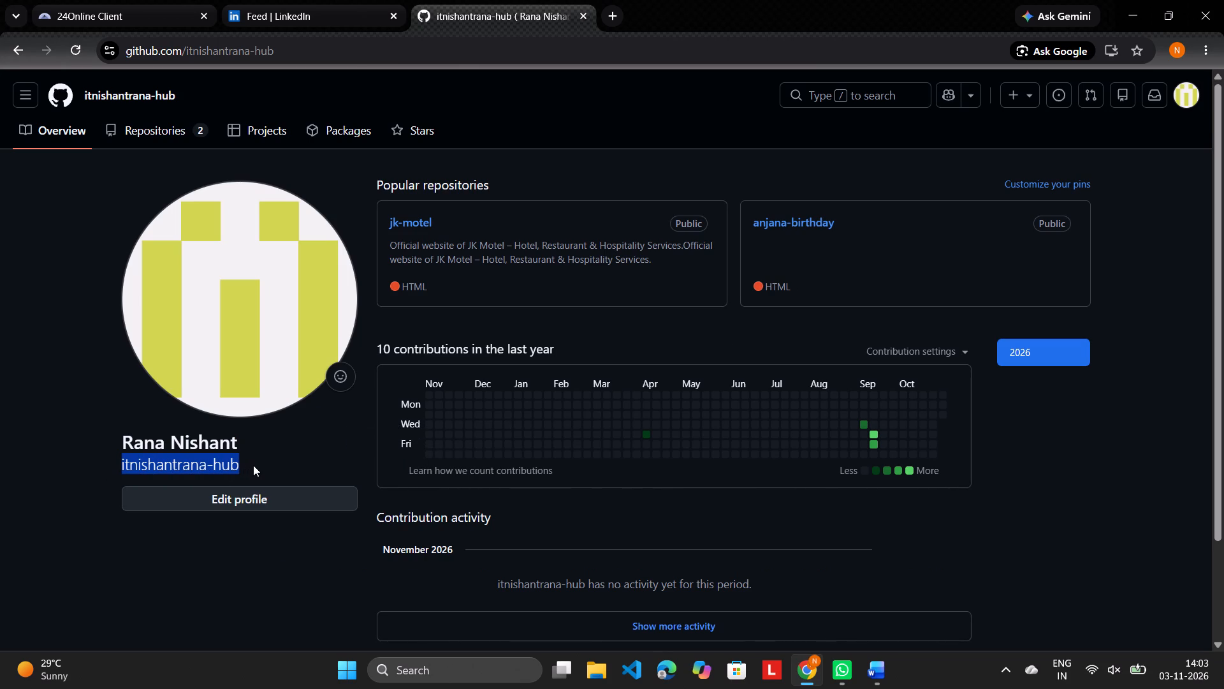
key("ctrl+c")
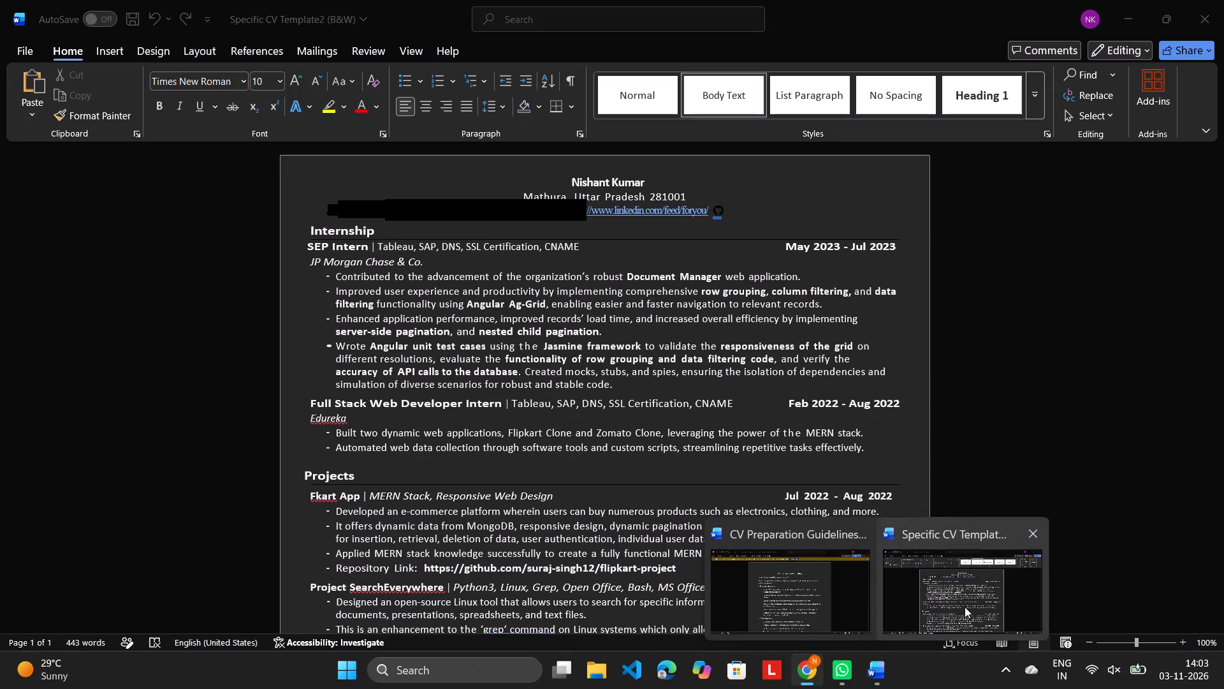
left_click(965, 607)
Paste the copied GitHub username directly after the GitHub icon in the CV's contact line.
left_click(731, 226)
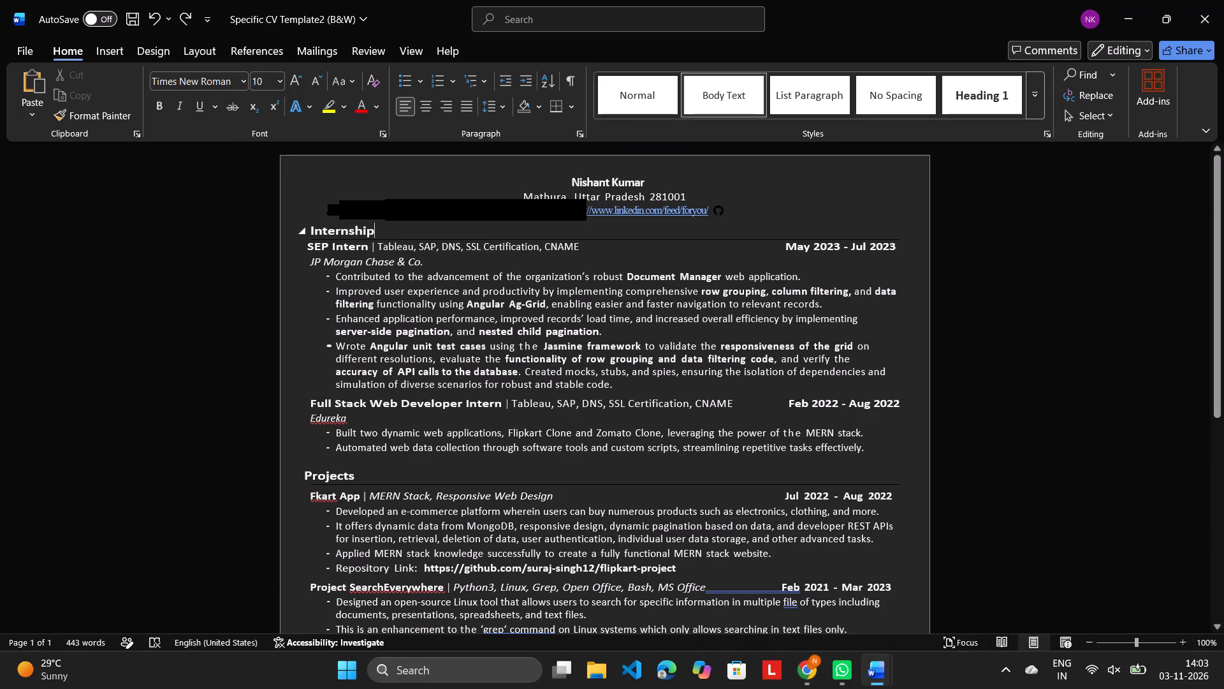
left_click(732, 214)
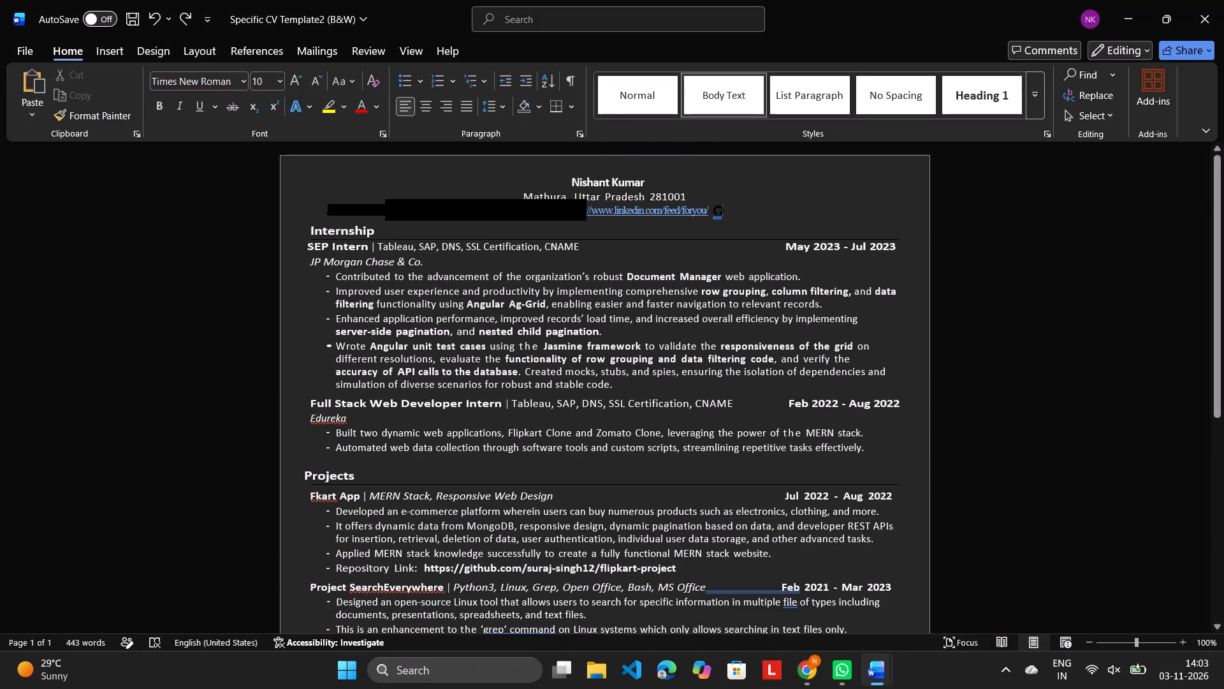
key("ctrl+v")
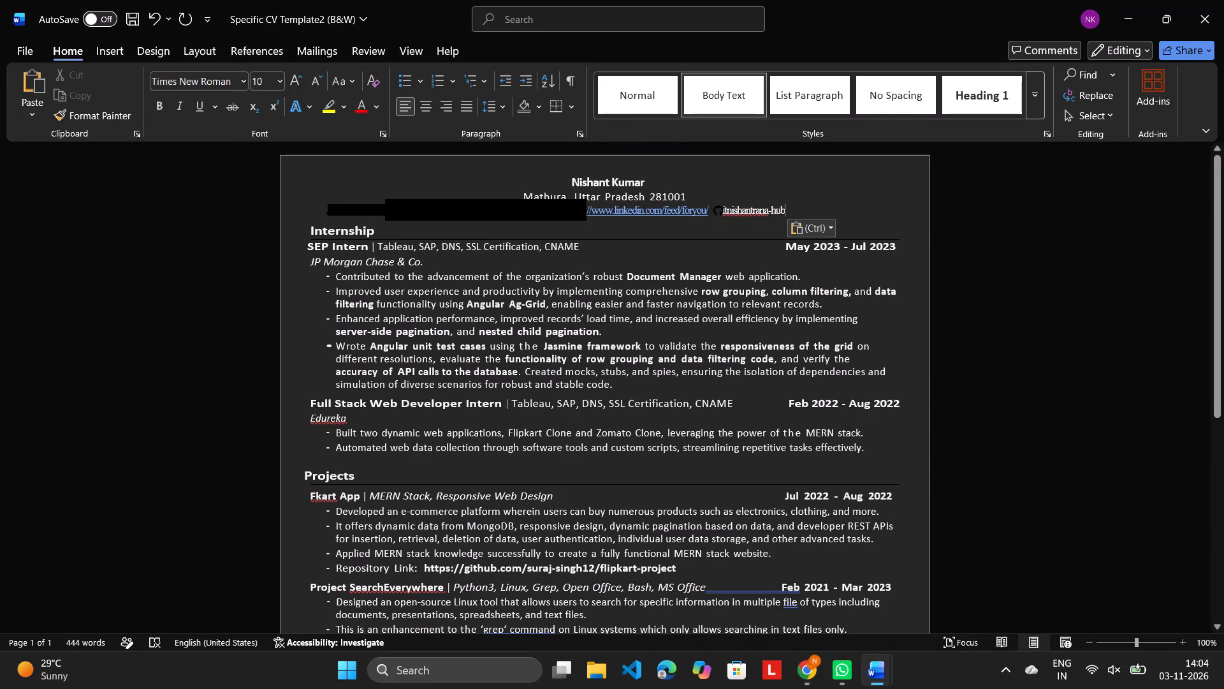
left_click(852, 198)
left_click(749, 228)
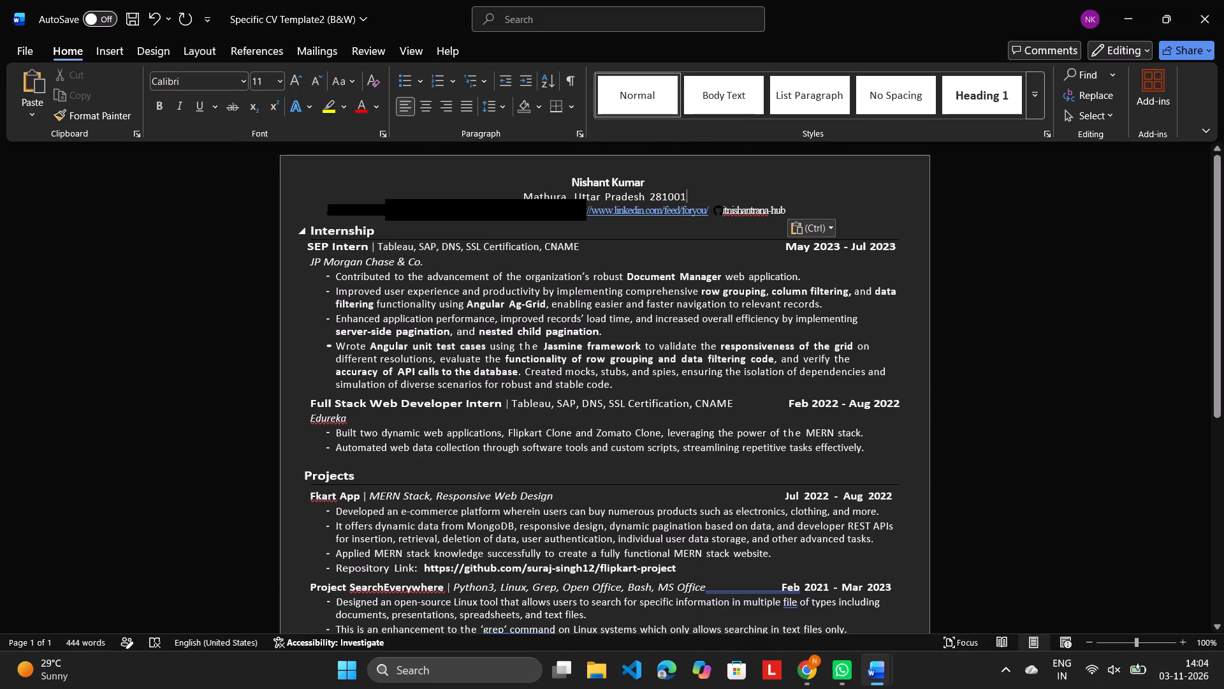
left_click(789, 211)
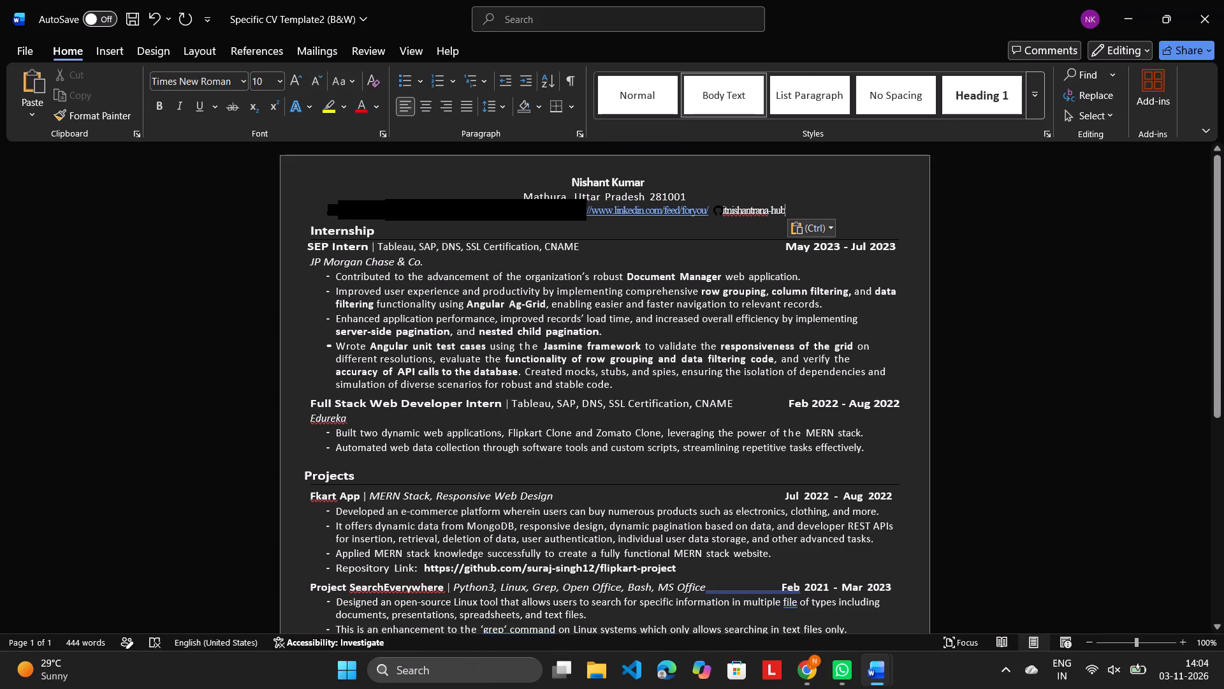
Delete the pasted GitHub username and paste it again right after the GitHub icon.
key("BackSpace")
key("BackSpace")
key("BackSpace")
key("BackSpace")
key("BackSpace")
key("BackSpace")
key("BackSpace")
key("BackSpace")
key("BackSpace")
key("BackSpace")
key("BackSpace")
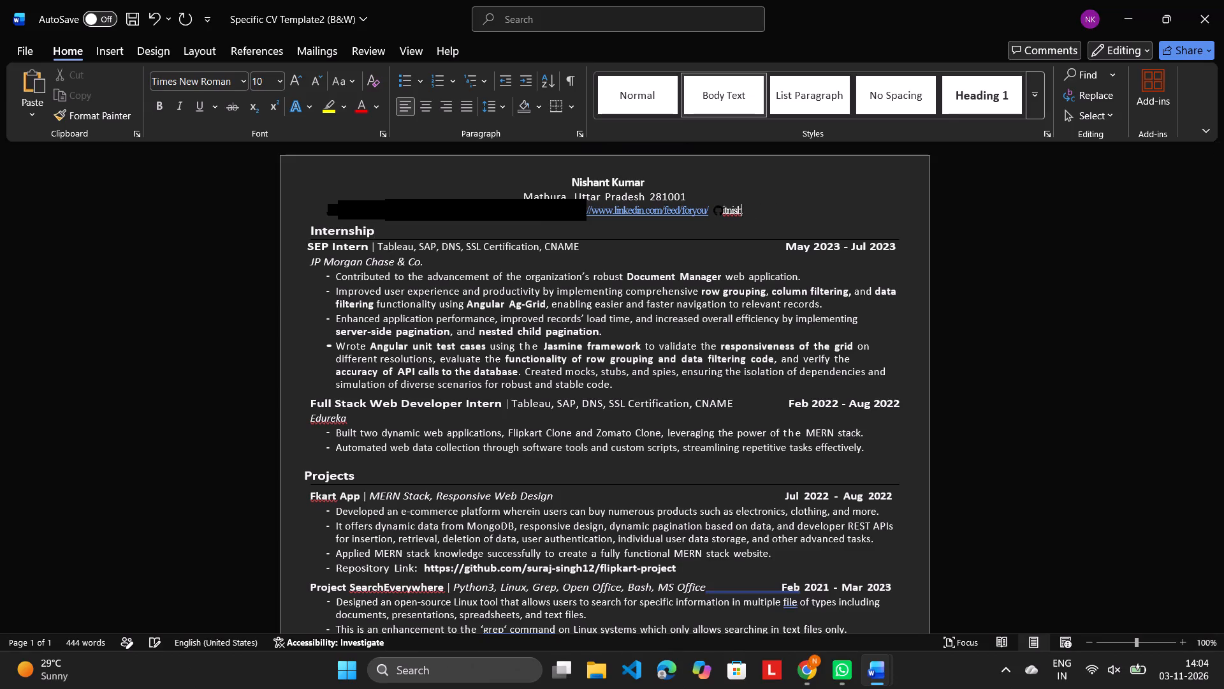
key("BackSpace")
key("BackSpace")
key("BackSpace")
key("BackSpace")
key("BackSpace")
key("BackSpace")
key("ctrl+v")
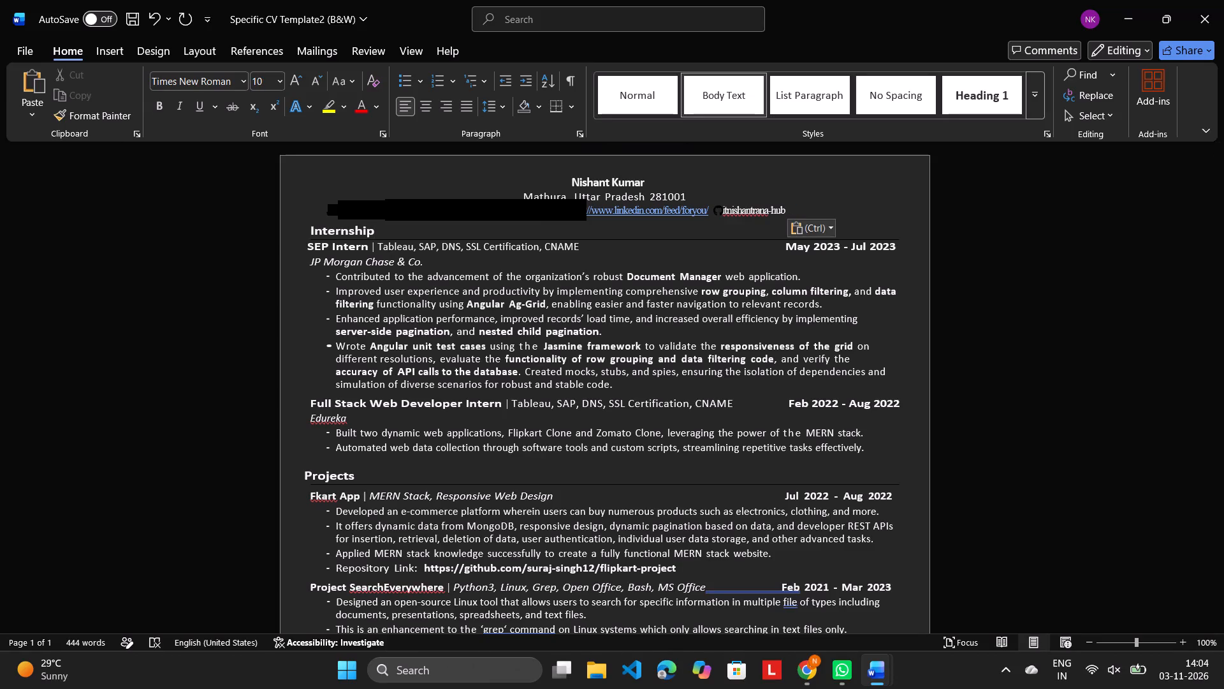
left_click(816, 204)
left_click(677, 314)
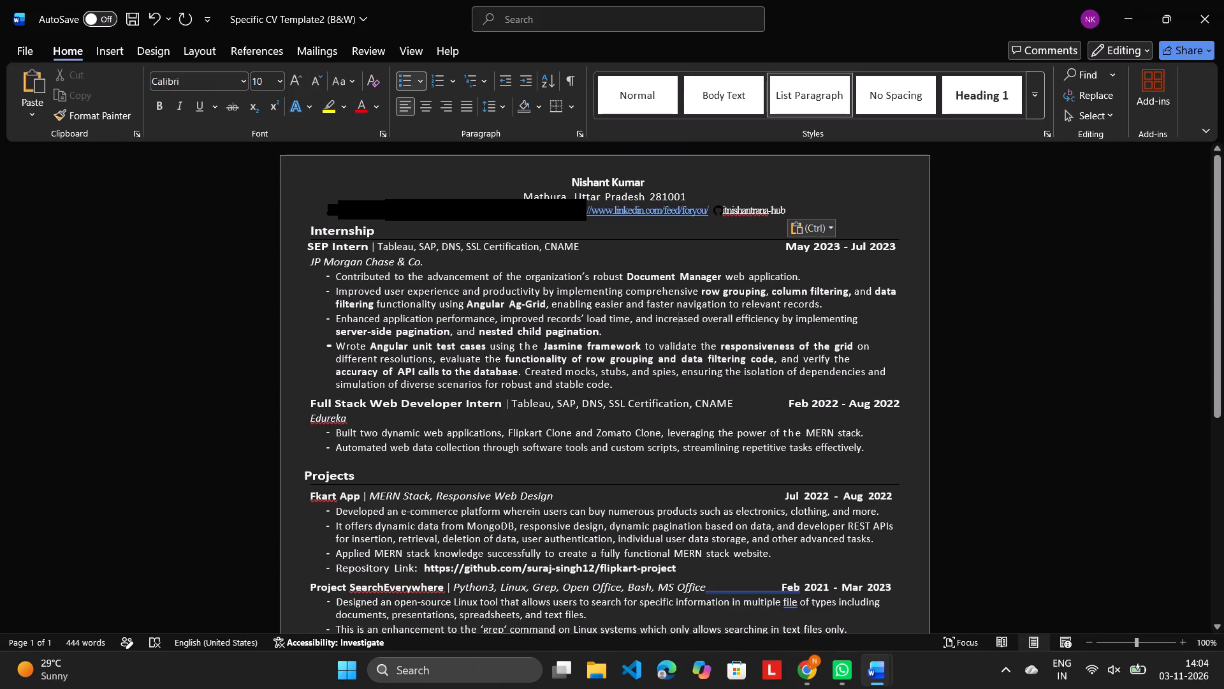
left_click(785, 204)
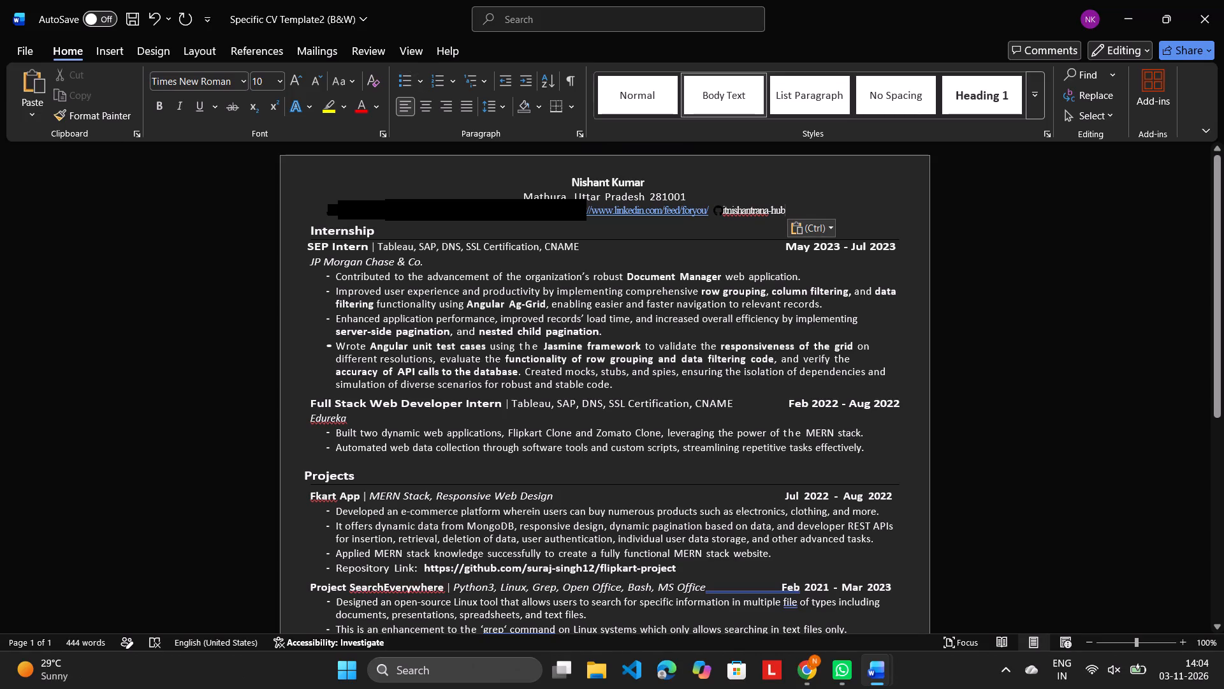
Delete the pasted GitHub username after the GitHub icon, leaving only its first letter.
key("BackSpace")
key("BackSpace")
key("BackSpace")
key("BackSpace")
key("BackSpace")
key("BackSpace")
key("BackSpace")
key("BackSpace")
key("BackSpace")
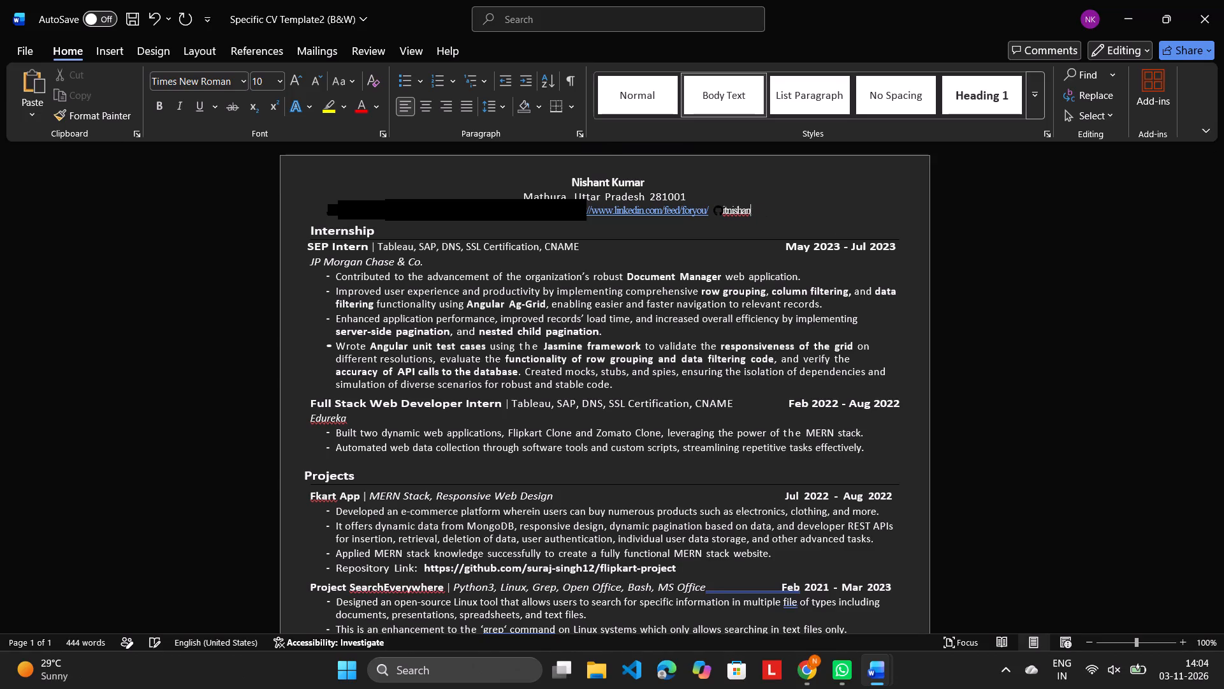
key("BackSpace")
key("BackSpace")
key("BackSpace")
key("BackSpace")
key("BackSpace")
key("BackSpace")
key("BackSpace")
Undo the edits after the GitHub icon back to the template's placeholder link github.com/sxxx-ccc12/.
key("ctrl+z")
key("ctrl+z")
key("ctrl+z")
key("ctrl+z")
key("ctrl+z")
key("ctrl+z")
key("ctrl+z")
key("ctrl+z")
key("ctrl+z")
key("ctrl+z")
key("ctrl+z")
key("ctrl+z")
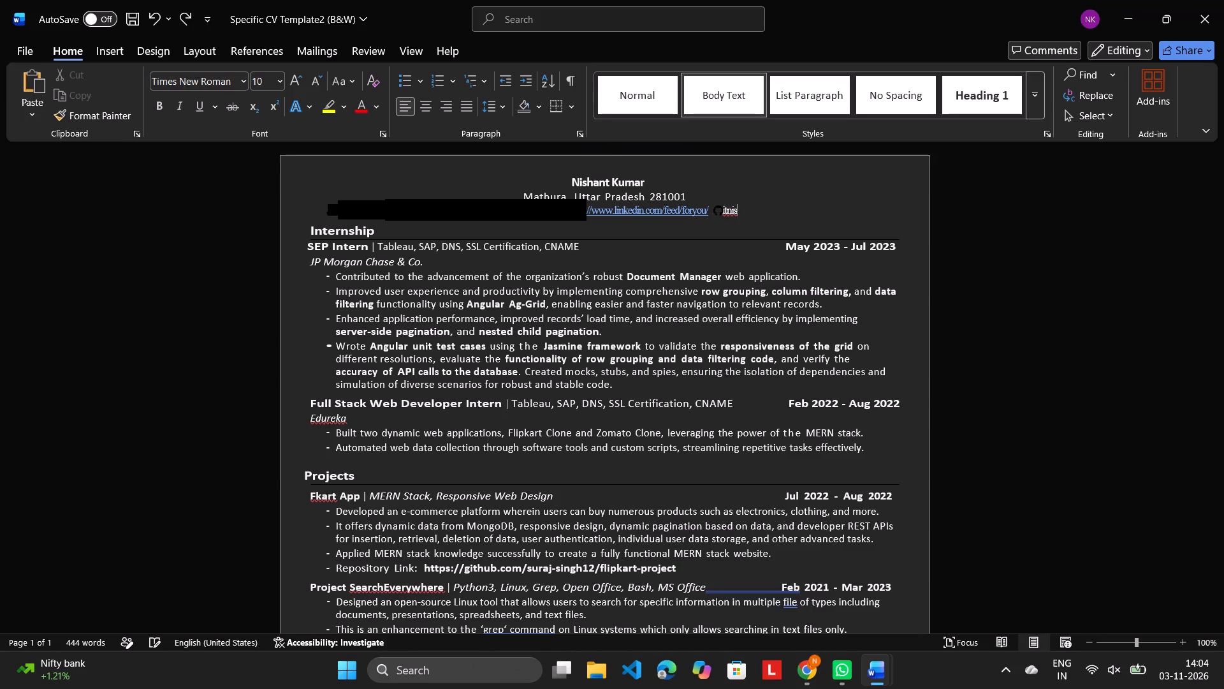
key("ctrl+z")
key("ctrl+z")
key("ctrl+z")
key("ctrl+z")
key("ctrl+z")
key("ctrl+z")
key("ctrl+z")
key("ctrl+z")
key("ctrl+z")
key("ctrl+z")
key("ctrl+z")
key("ctrl+z")
key("ctrl+z")
key("ctrl+z")
key("ctrl+z")
key("ctrl+z")
key("ctrl+z")
key("ctrl+z")
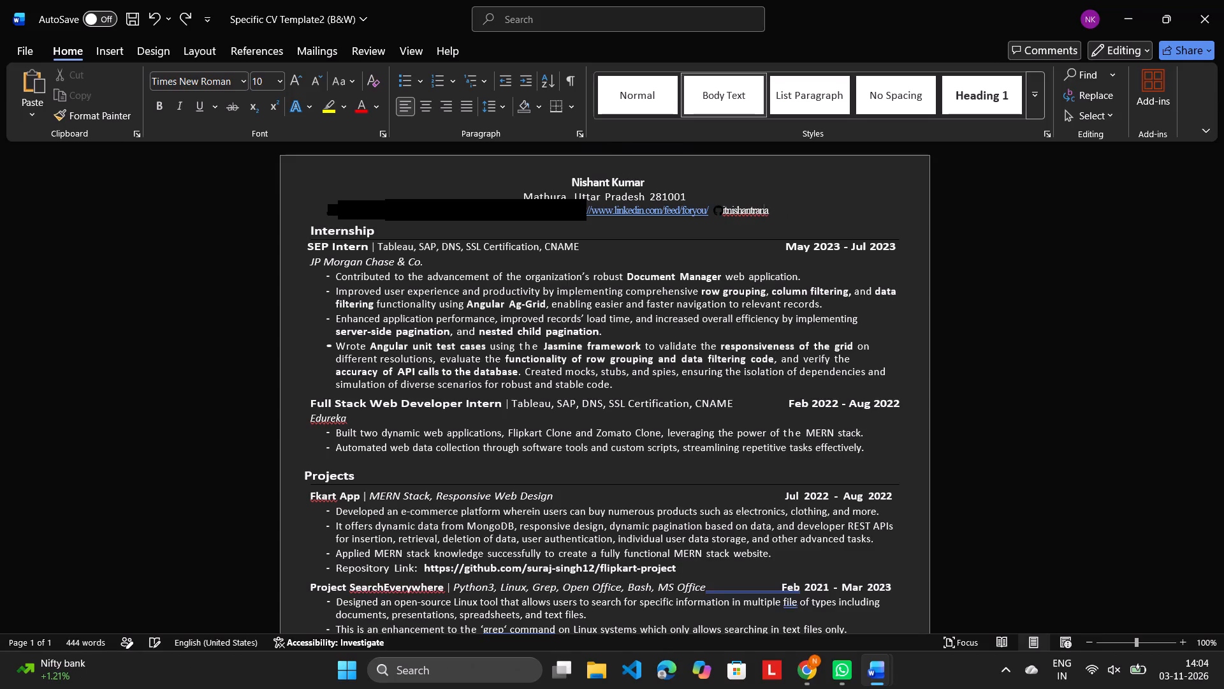
key("ctrl+z")
key("ctrl+z")
key("ctrl+z")
key("ctrl+z")
key("ctrl+z")
key("ctrl+z")
key("ctrl+z")
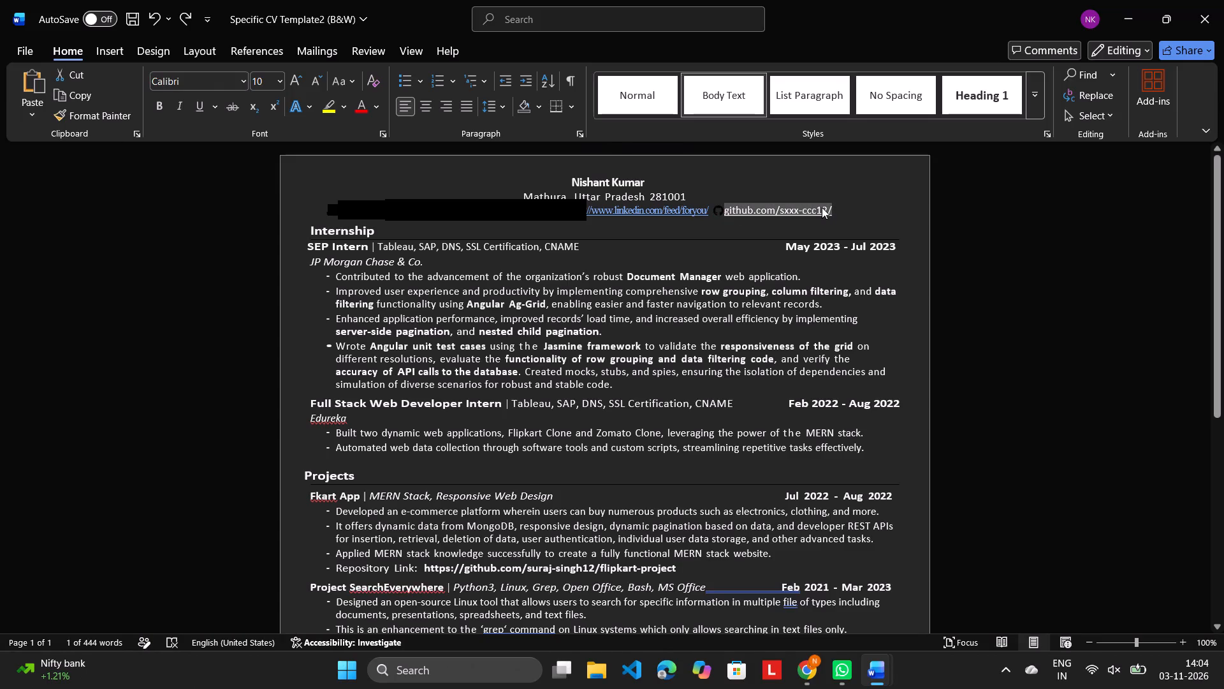
Replace the placeholder username sxxx-ccc12 in the GitHub link with the copied username, keeping github.com/ and the final slash.
left_click(826, 207)
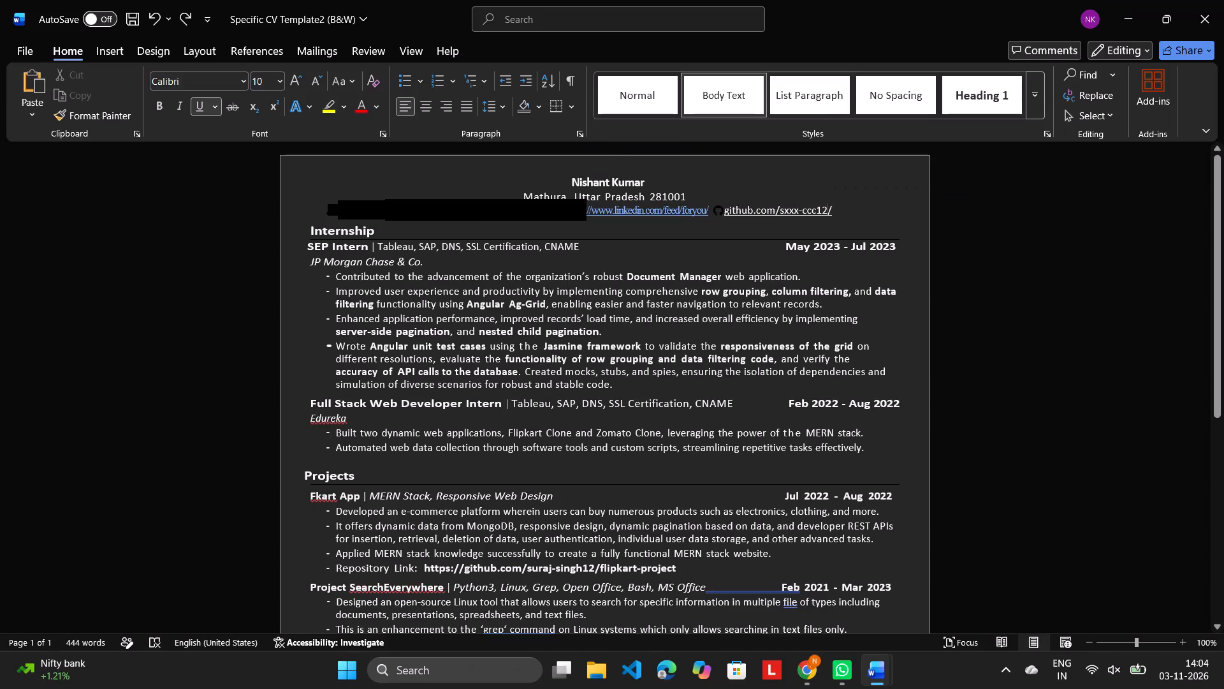
key("BackSpace")
key("BackSpace")
key("BackSpace")
key("BackSpace")
key("BackSpace")
key("BackSpace")
key("BackSpace")
key("BackSpace")
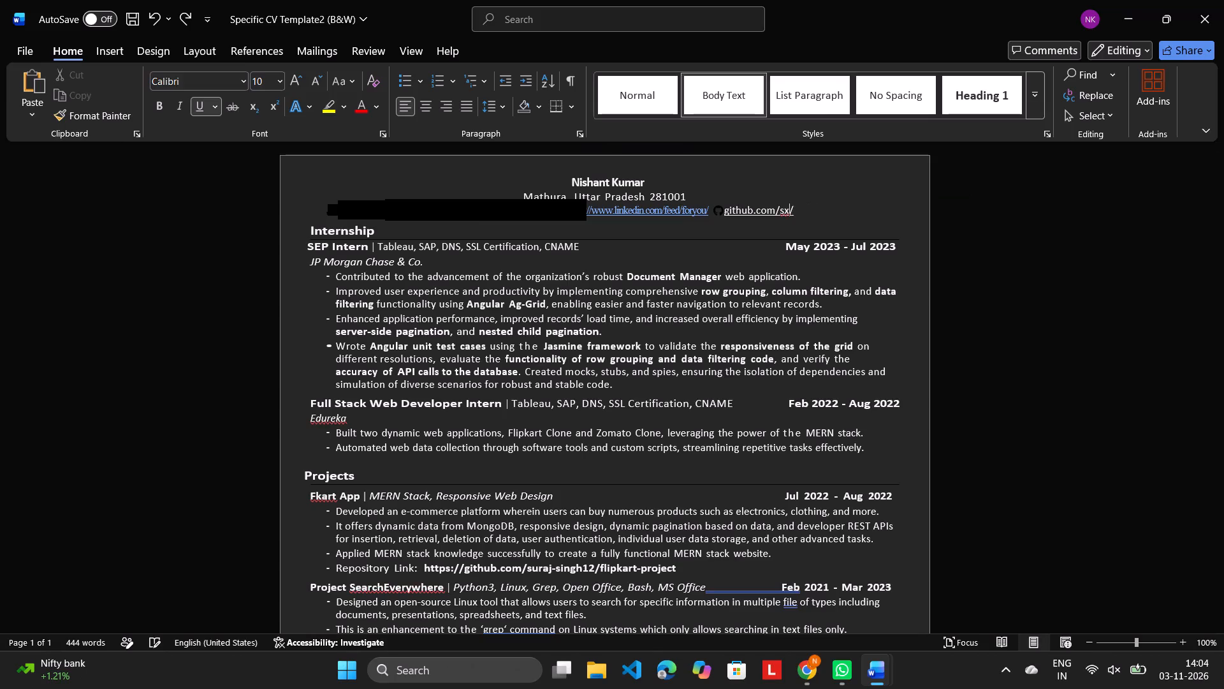
key("BackSpace")
key("BackSpace")
key("ctrl+v")
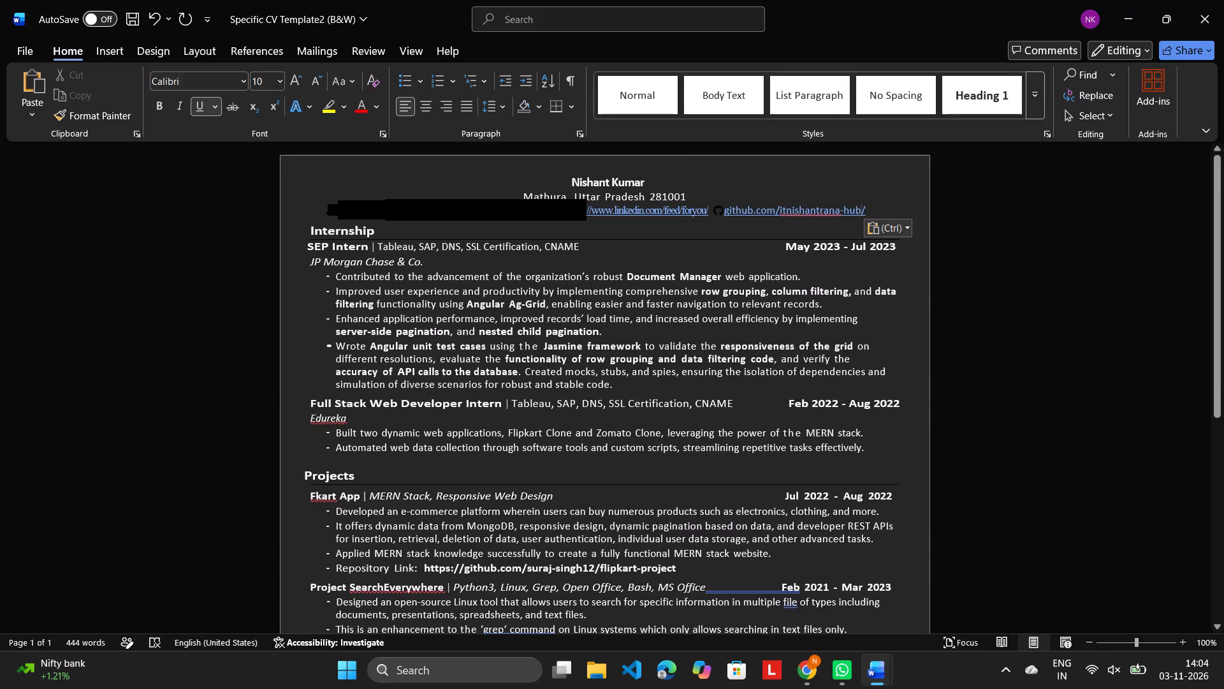
left_click(870, 205)
left_click(764, 229)
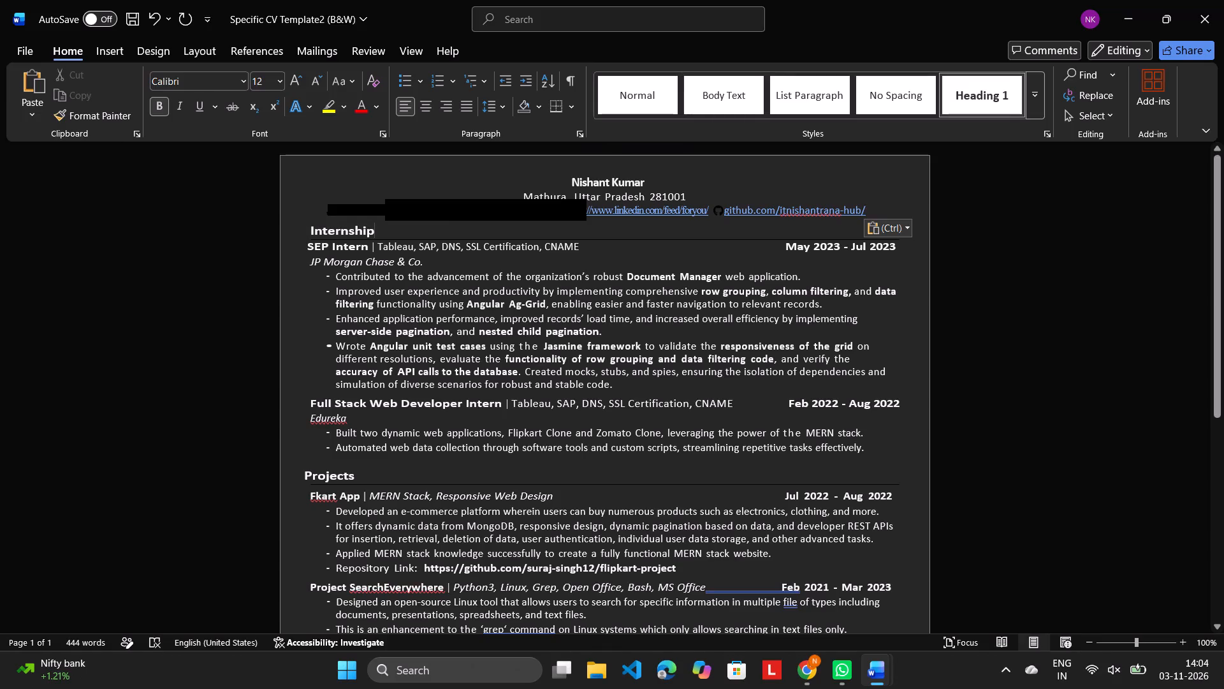
Replace the city in the address line under the candidate's name with Aurangabad.
left_click(565, 196)
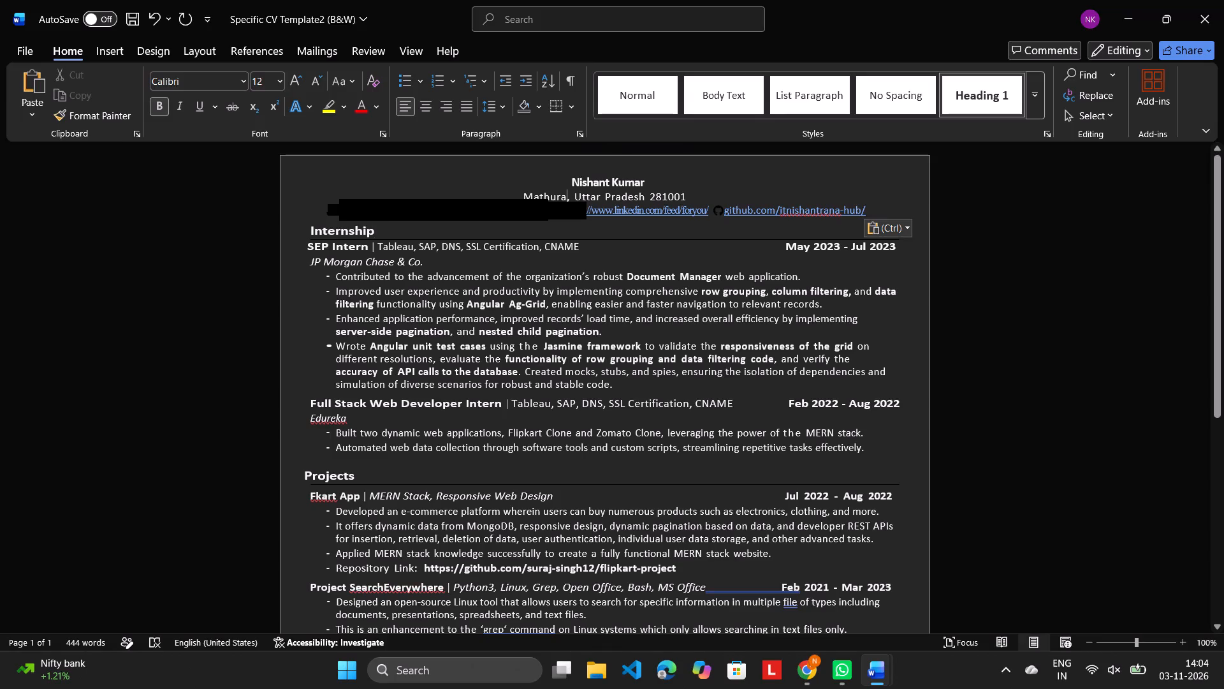
key("BackSpace")
key("BackSpace")
key("BackSpace")
key("BackSpace")
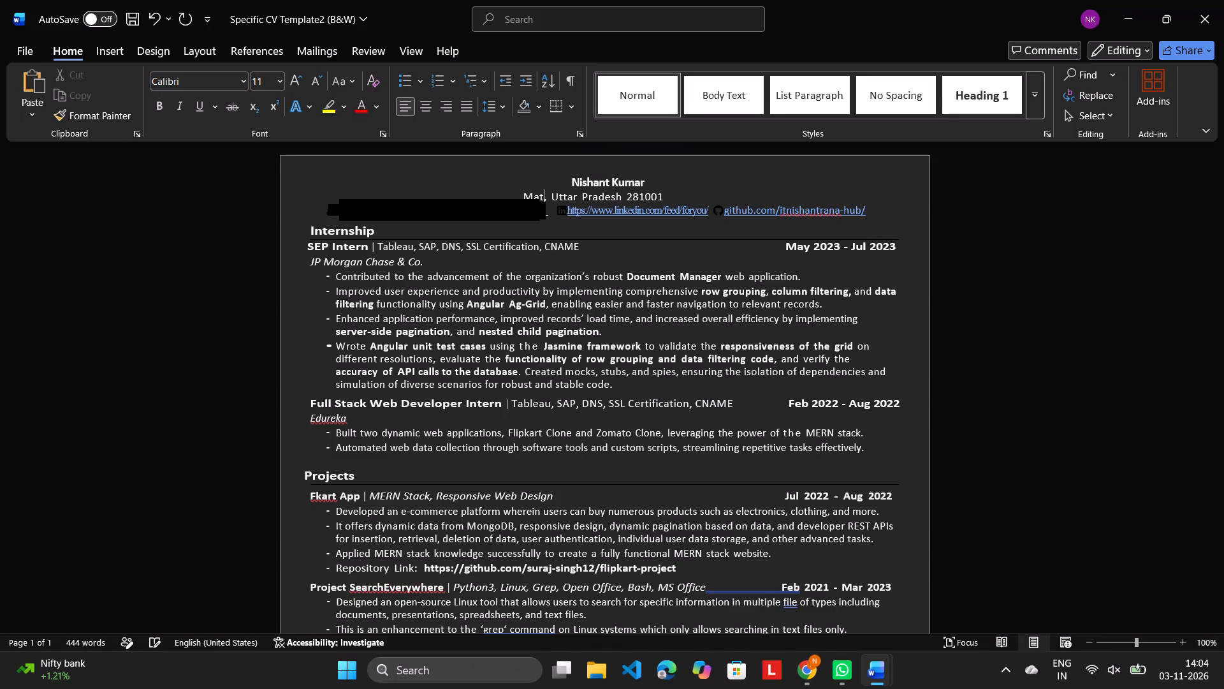
key("BackSpace")
key("BackSpace")
key("BackSpace")
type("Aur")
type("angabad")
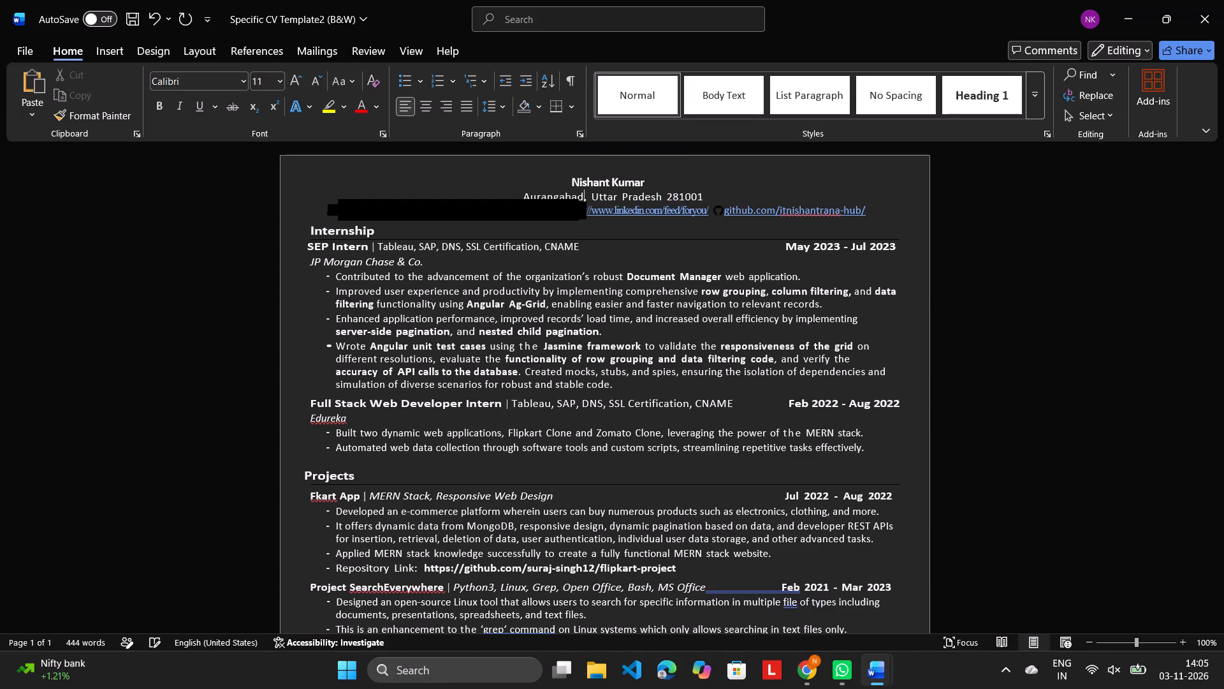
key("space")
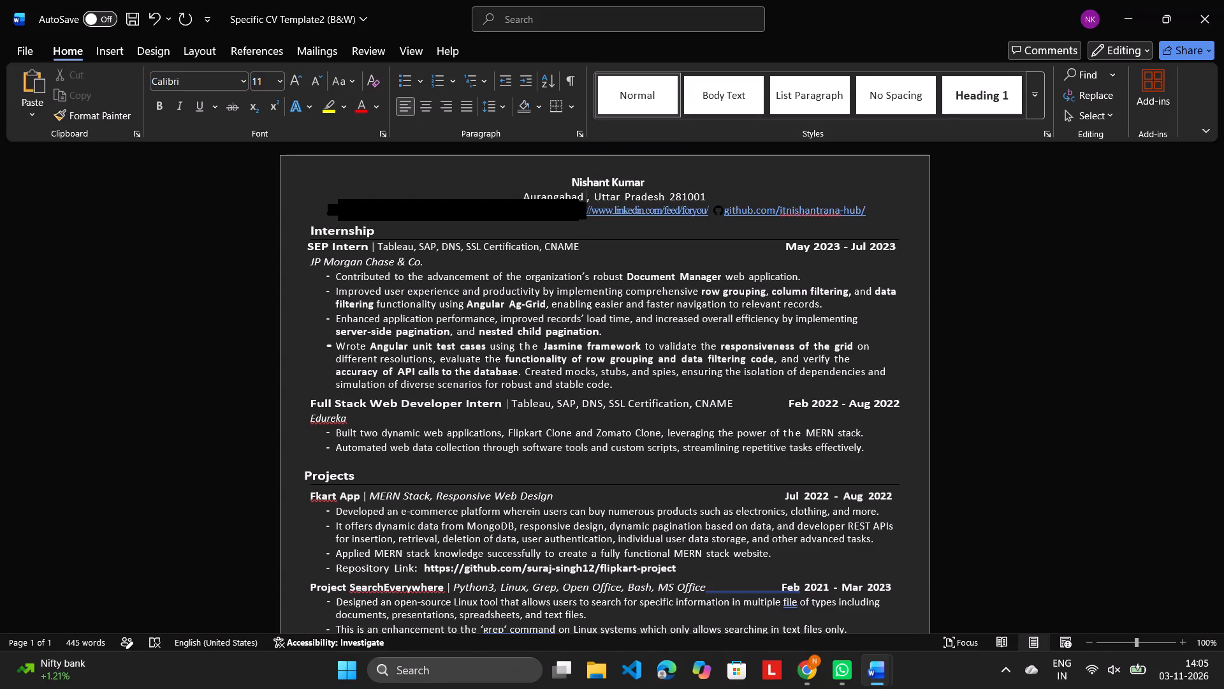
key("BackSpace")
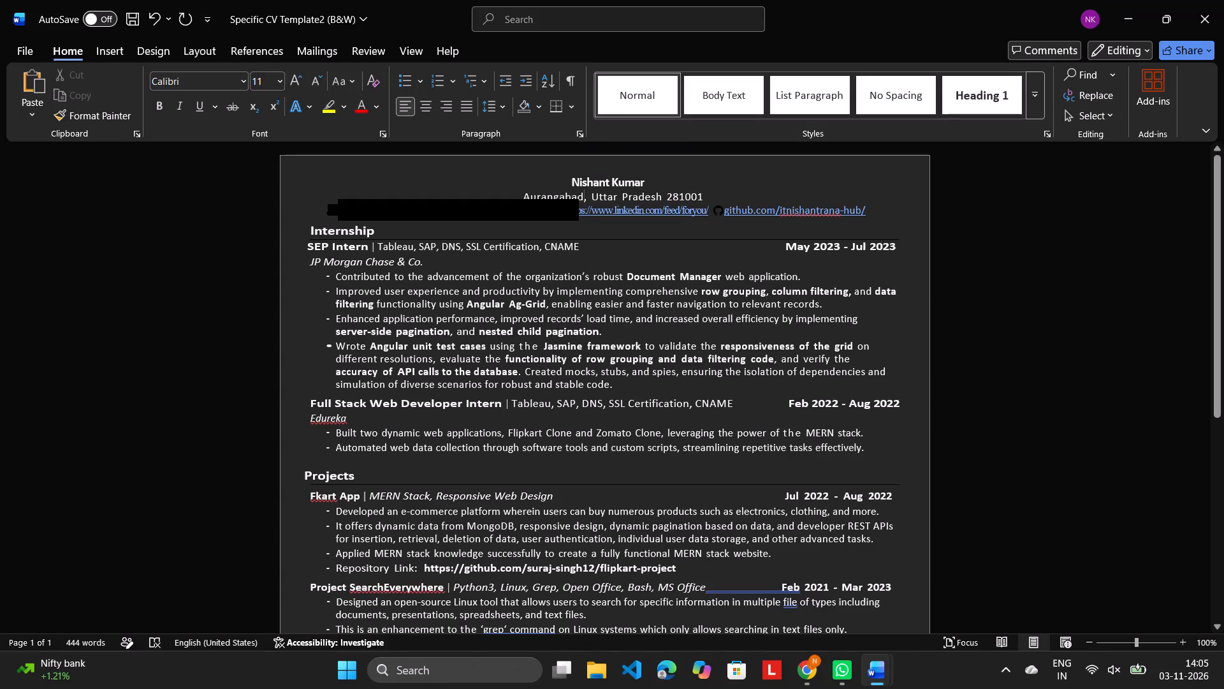
Replace the state in the address line with Bihar.
left_click(663, 197)
key("BackSpace")
key("BackSpace")
key("BackSpace")
key("BackSpace")
key("BackSpace")
key("BackSpace")
key("BackSpace")
key("BackSpace")
key("BackSpace")
key("BackSpace")
key("BackSpace")
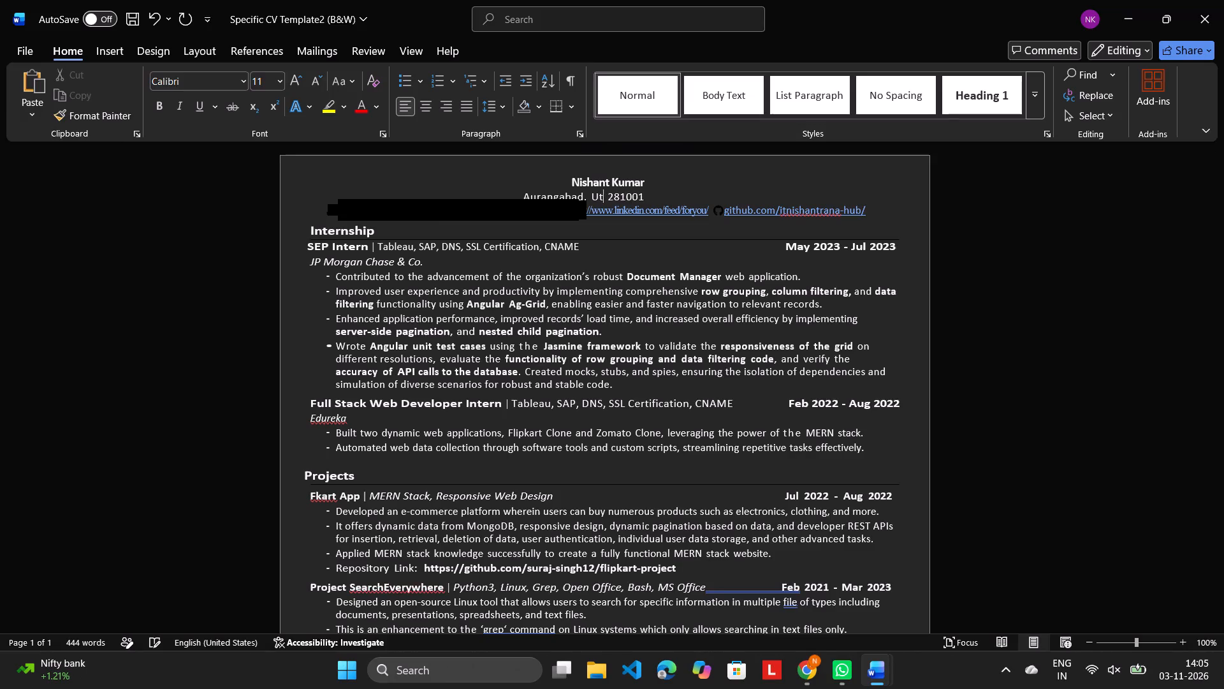
key("BackSpace")
key("BackSpace")
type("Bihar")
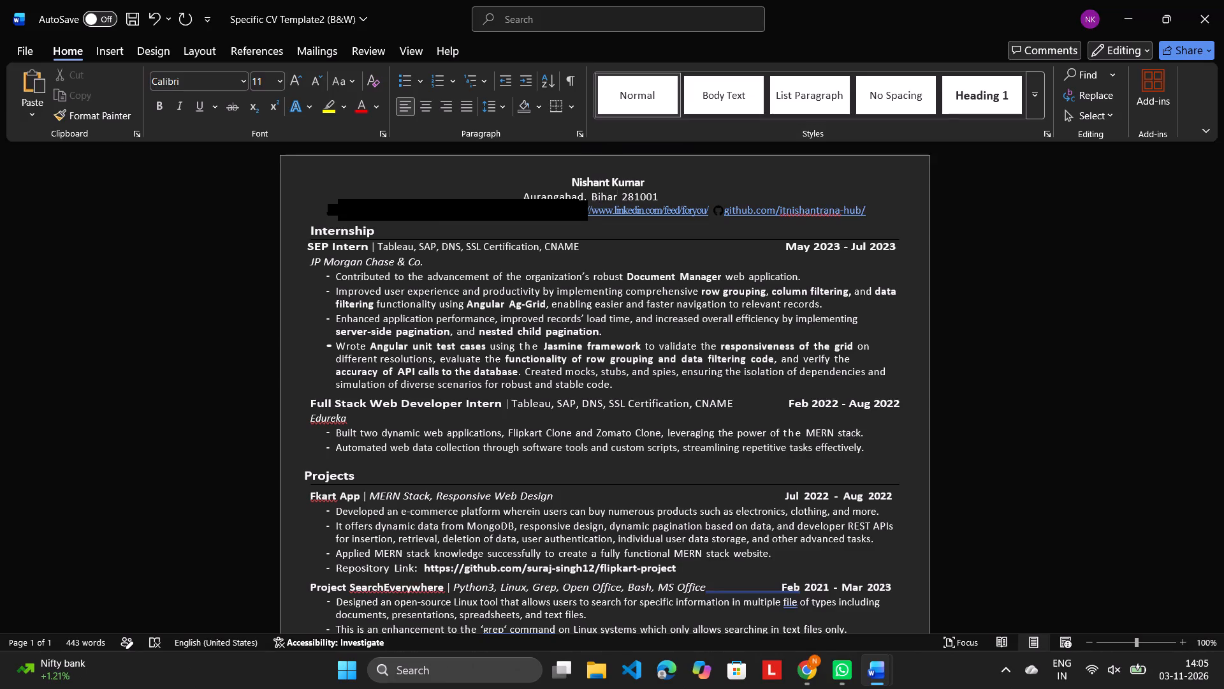
Replace the postal code at the end of the address line under the candidate's name with the candidate's own.
left_click(657, 195)
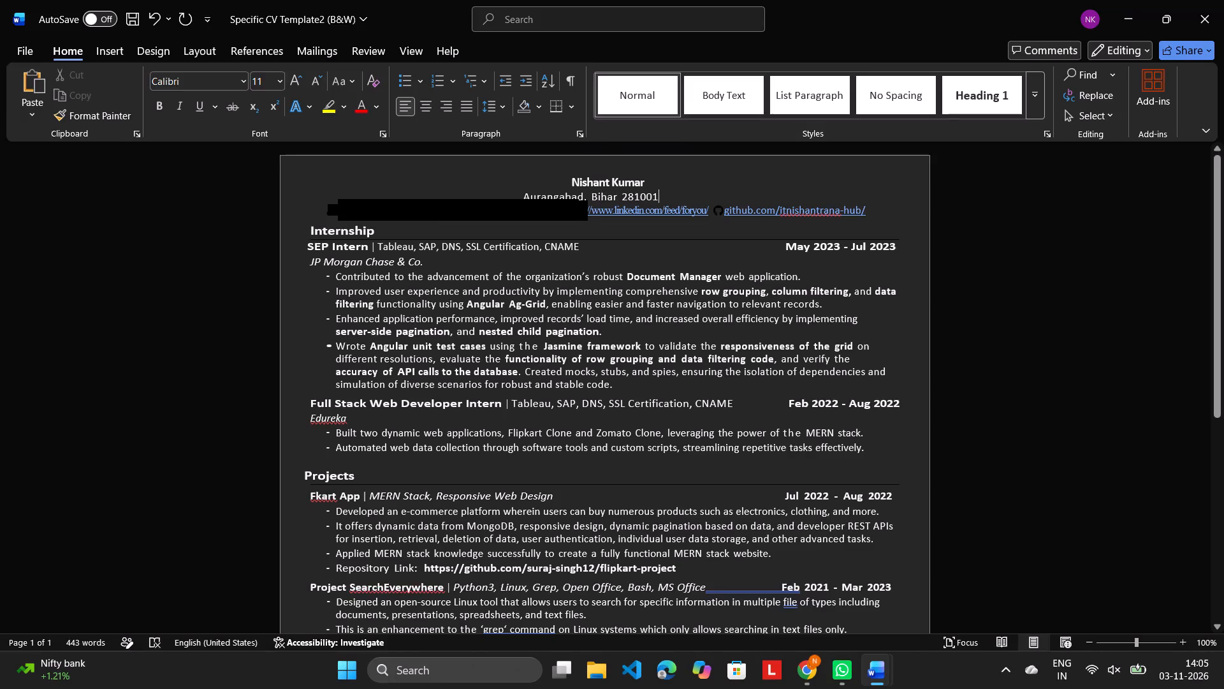
key("BackSpace")
key("BackSpace")
key("BackSpace")
key("BackSpace")
key("BackSpace")
key("BackSpace")
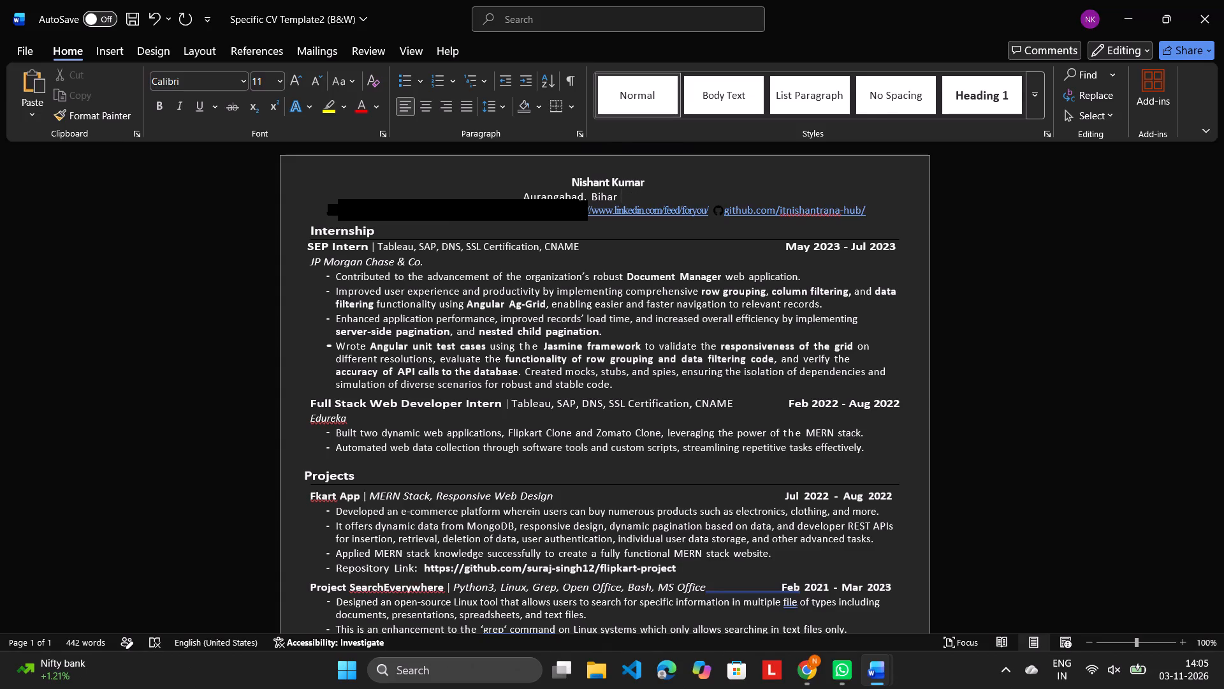
key("8")
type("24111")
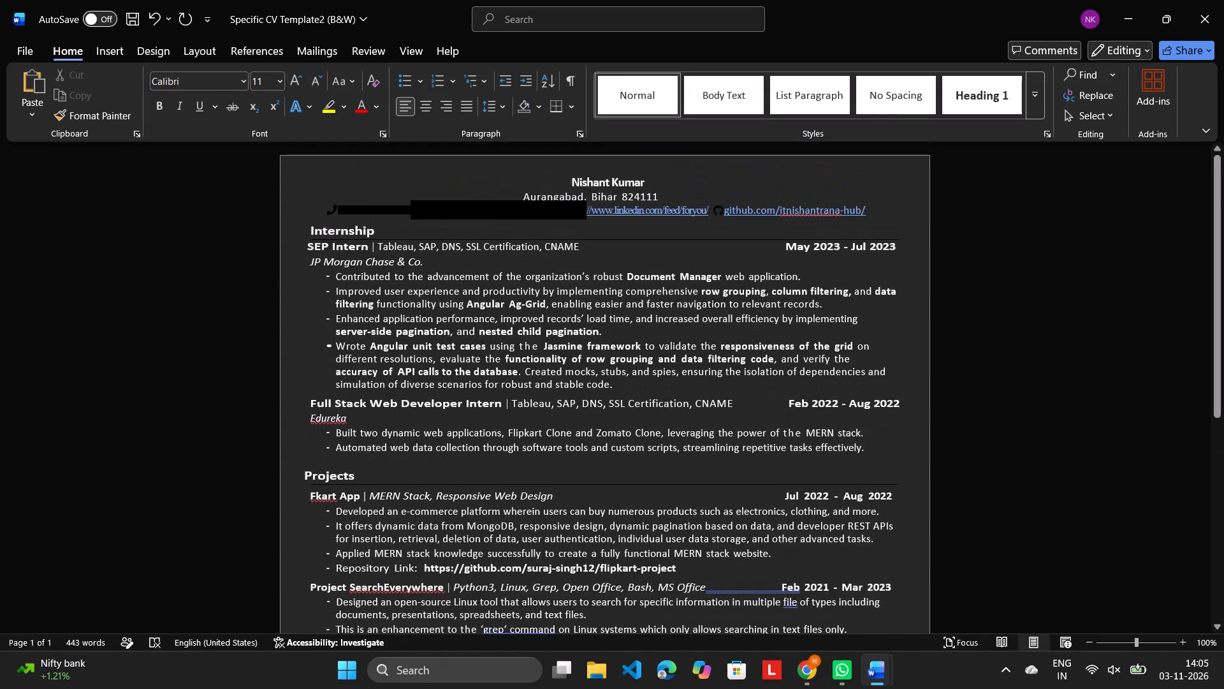
Replace the first project's title, Fkart App, in the Projects section with JK Motel Website.
scroll(743, 255, "up", 1)
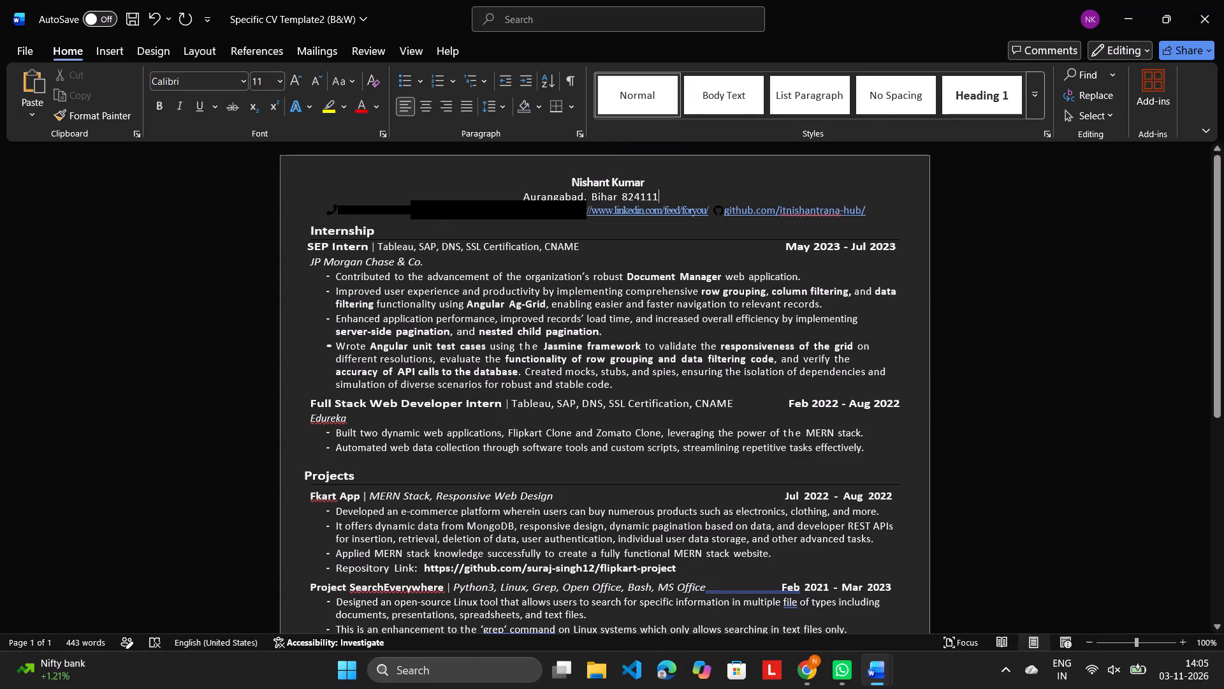
scroll(467, 527, "down", 2)
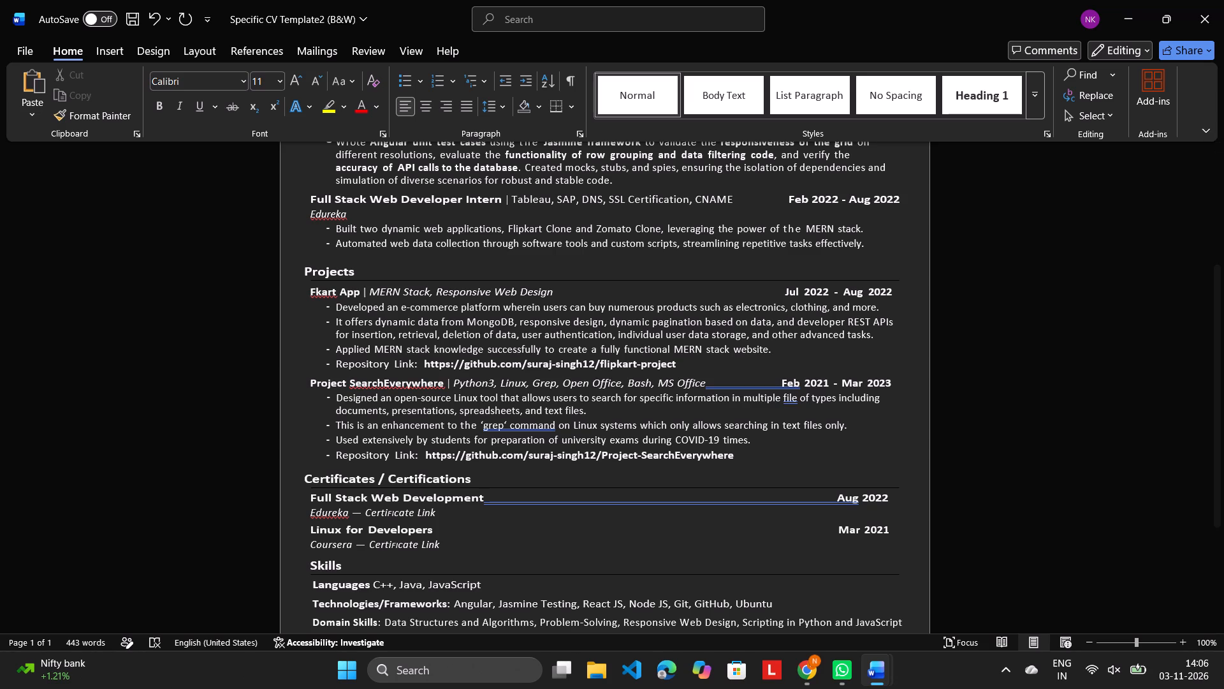
left_click_drag(309, 292, 350, 297)
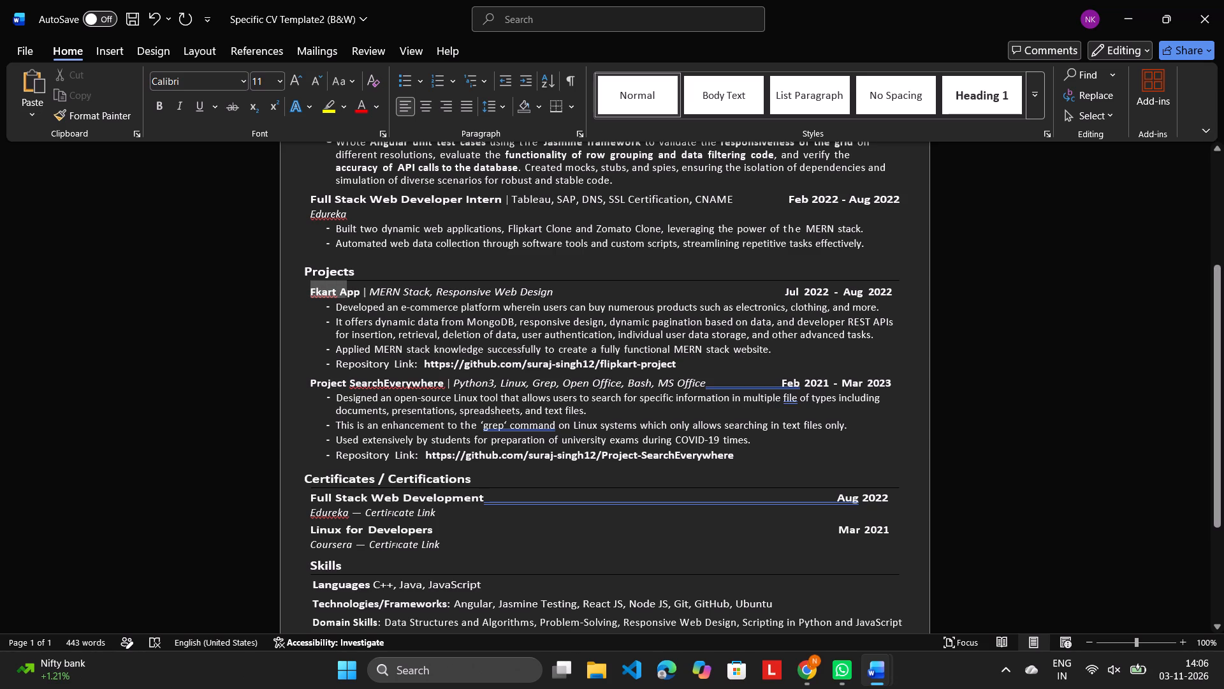
left_click_drag(350, 297, 359, 297)
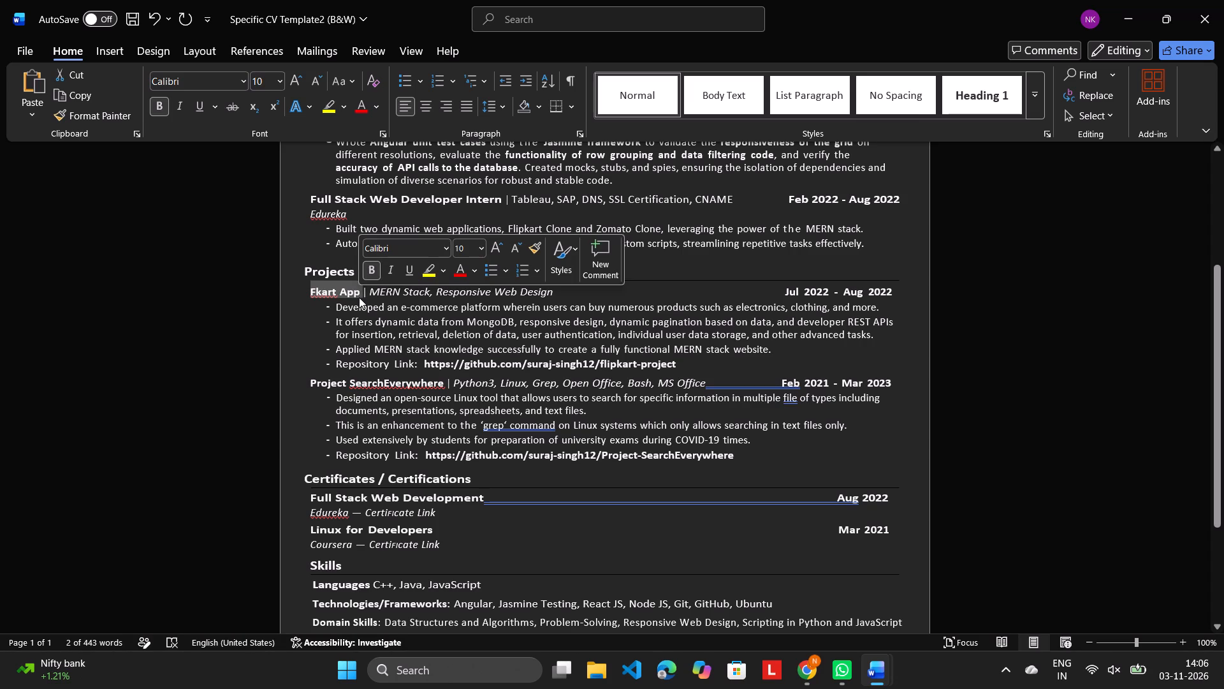
key("BackSpace")
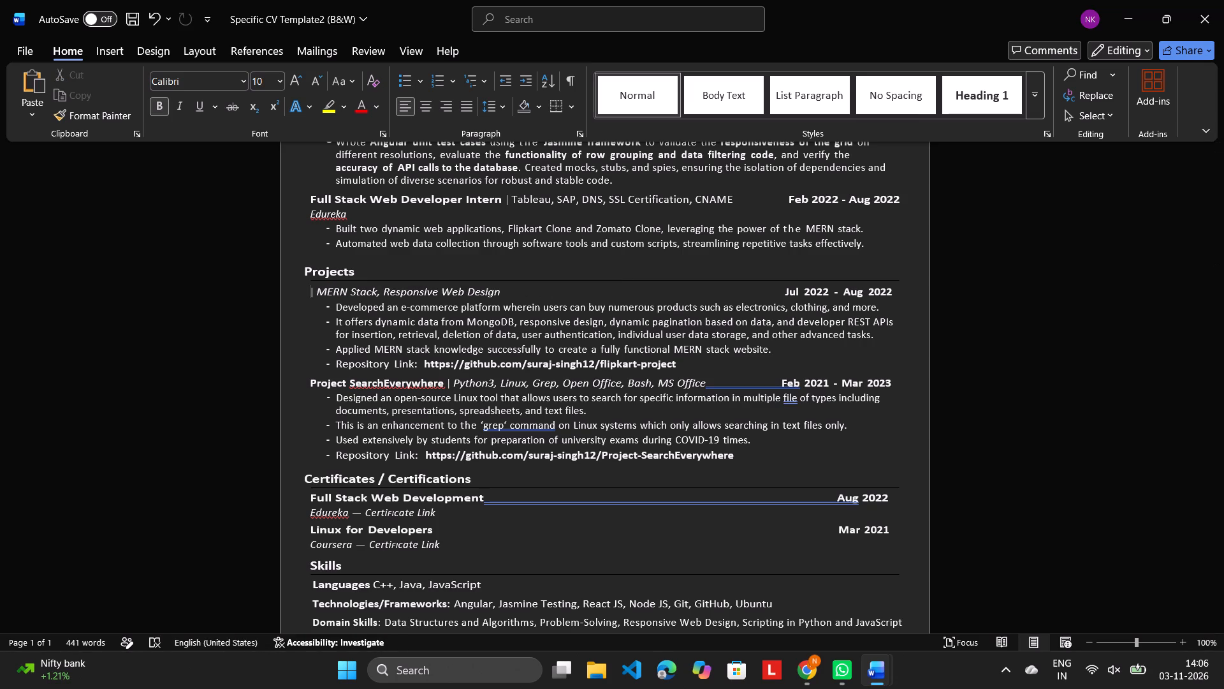
type("JK")
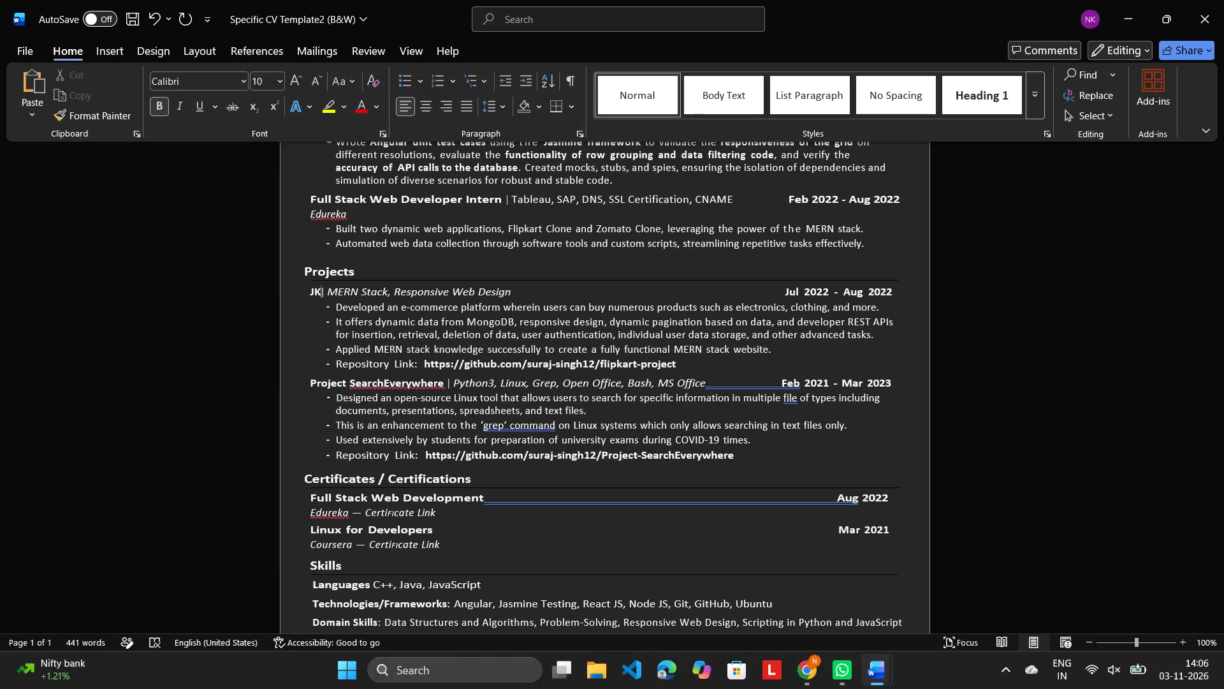
key("space")
type("M")
key("o")
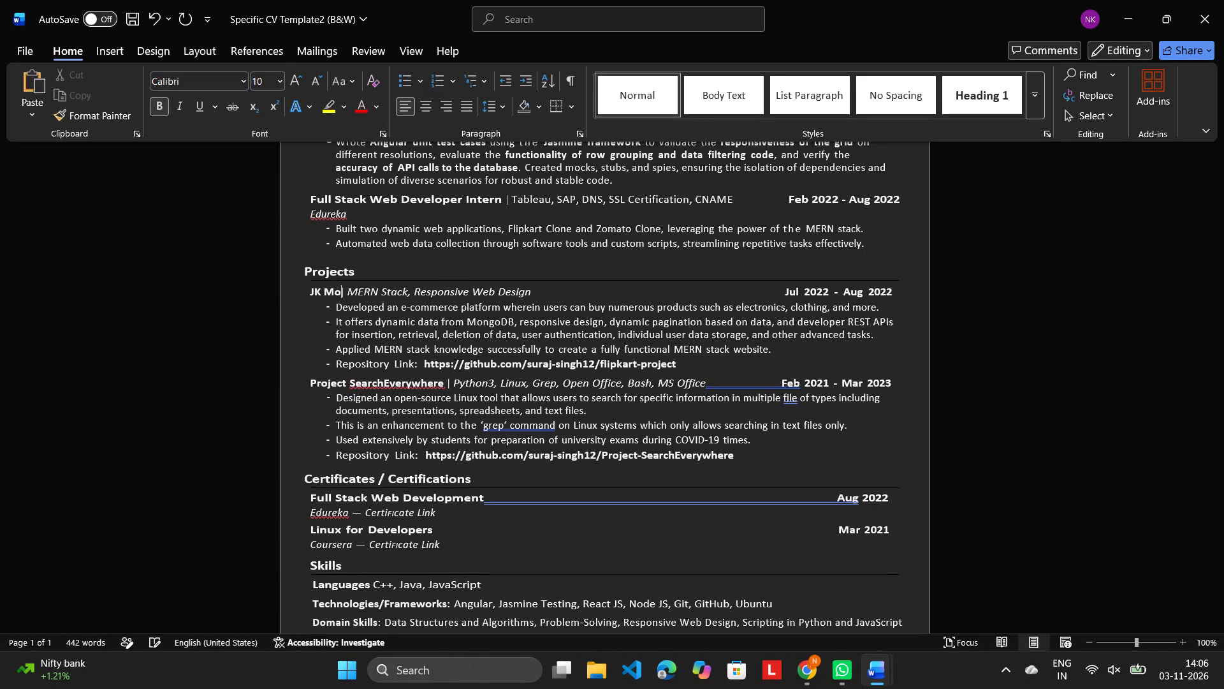
type("tel")
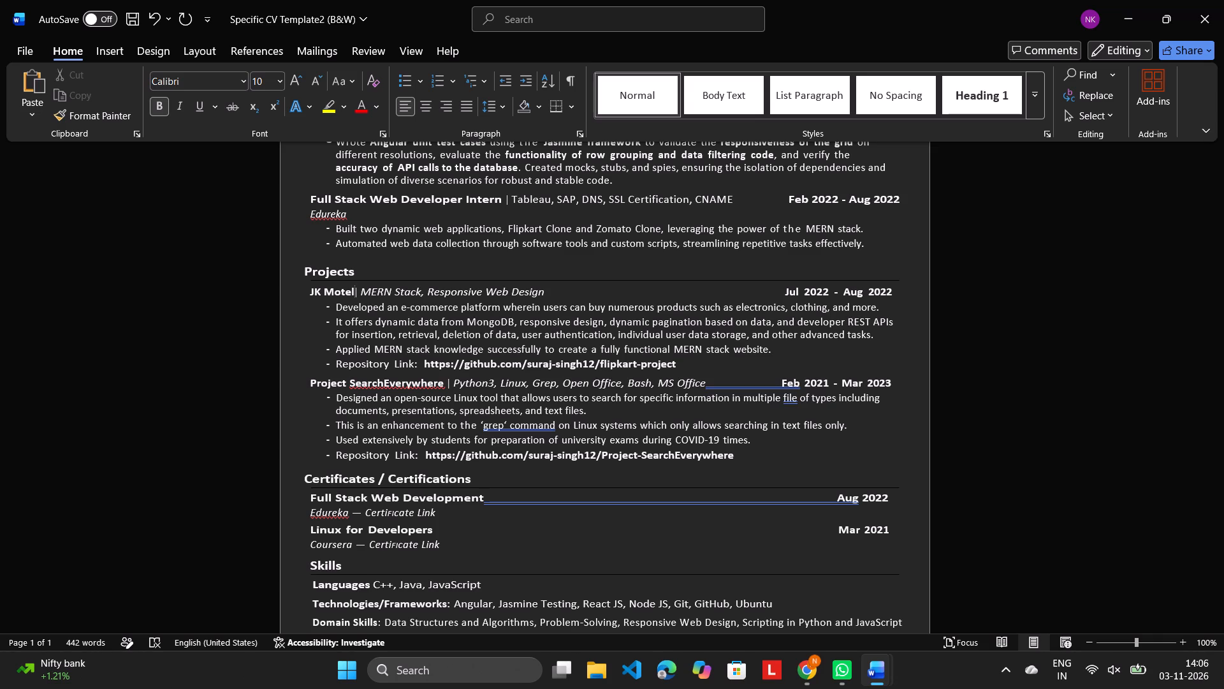
key("space")
key("shift+w")
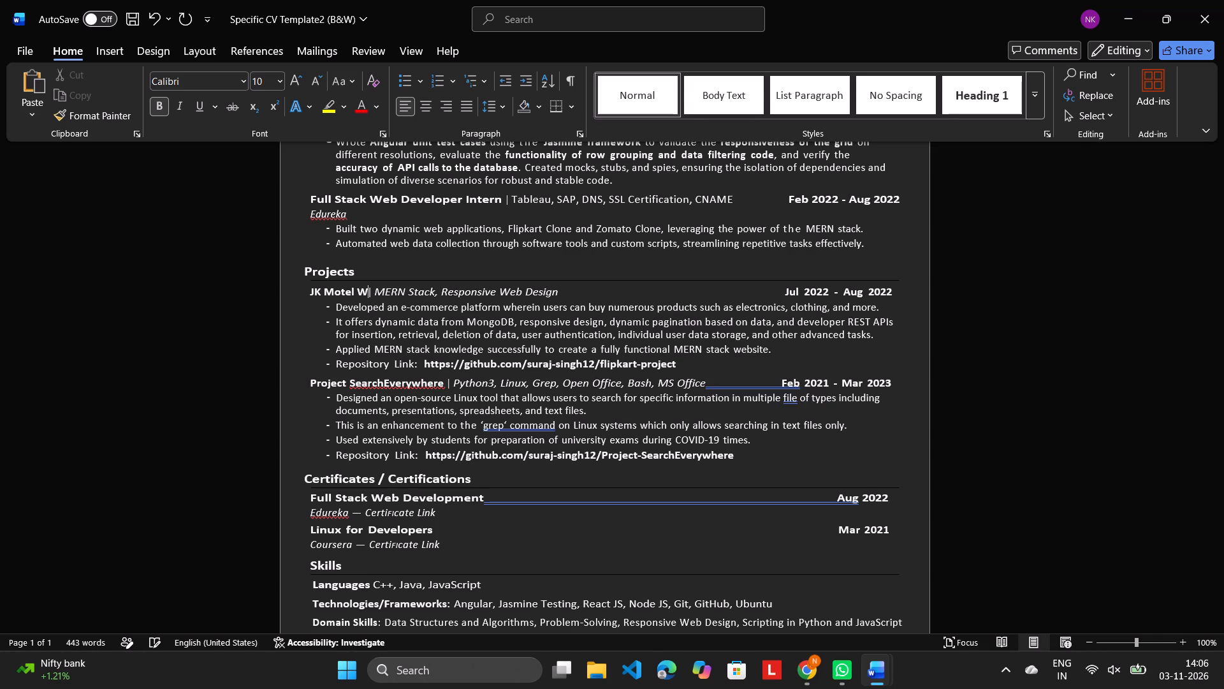
type("ebsite")
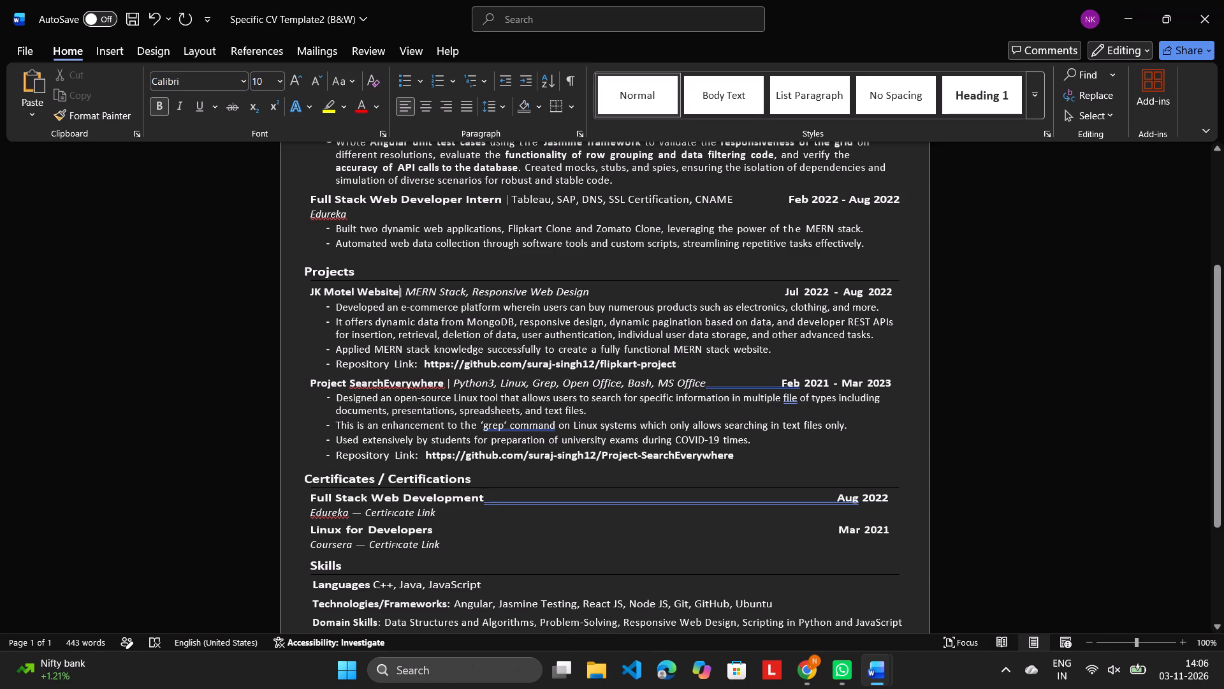
Replace the italic technology list beside the JK Motel Website title with HTML, keeping the vertical bar separator.
left_click_drag(407, 292, 564, 292)
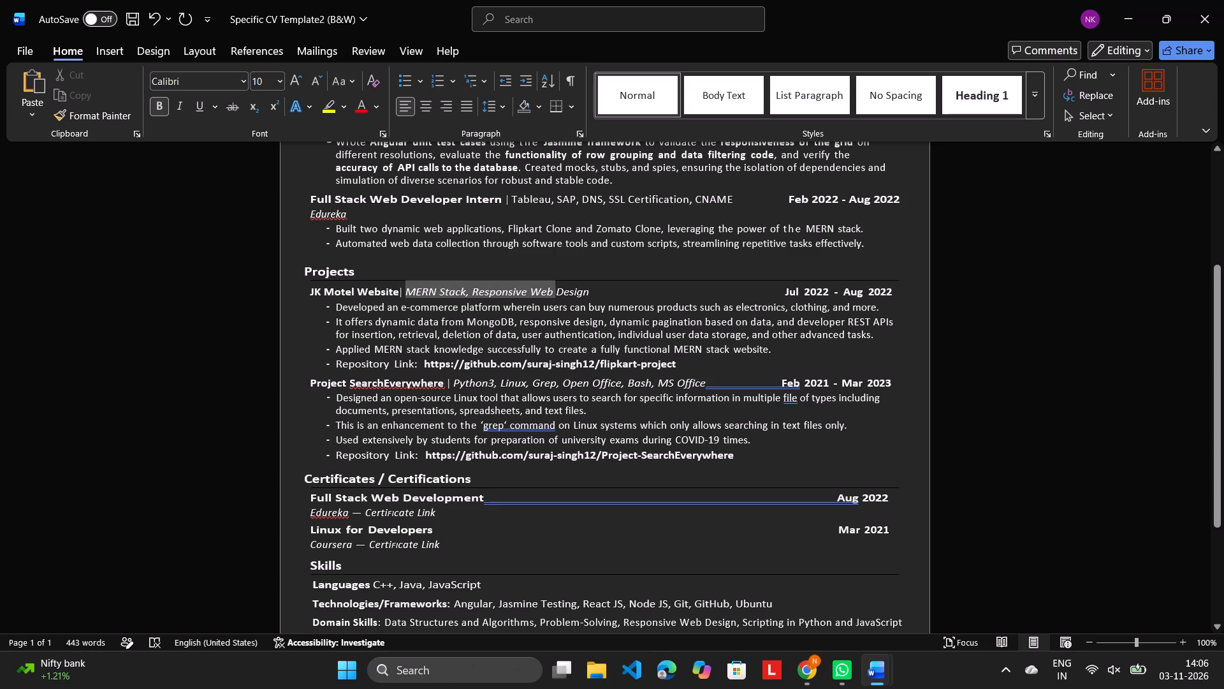
left_click_drag(564, 292, 589, 291)
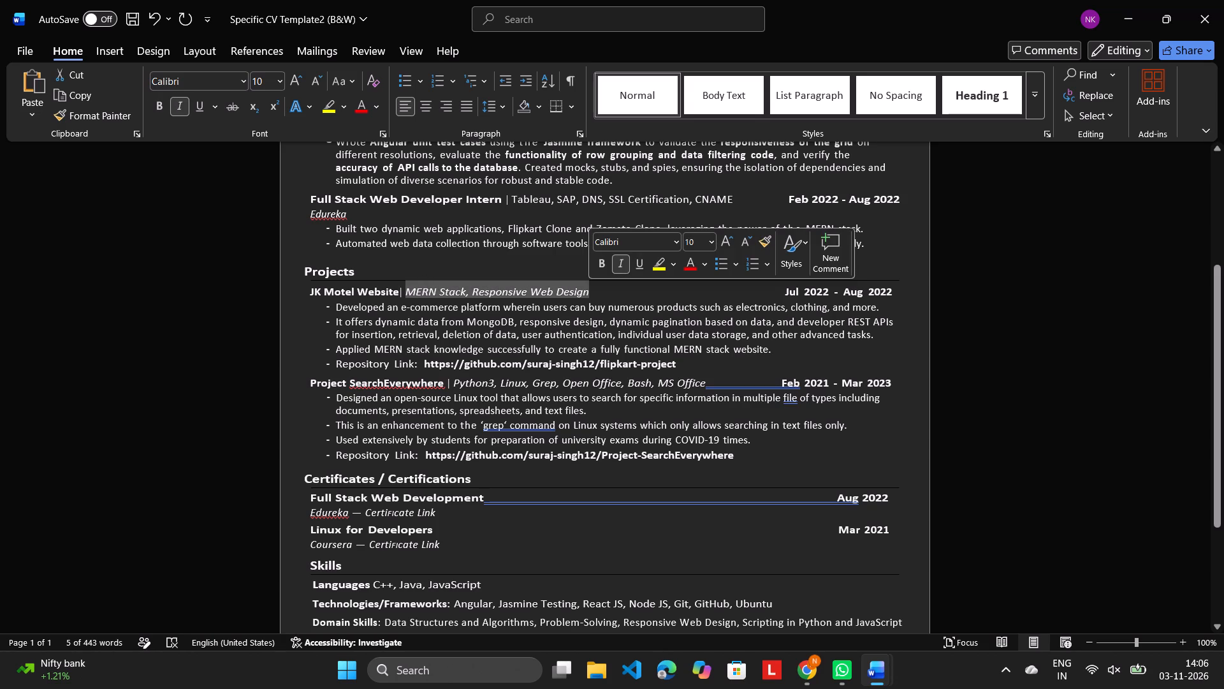
key("BackSpace")
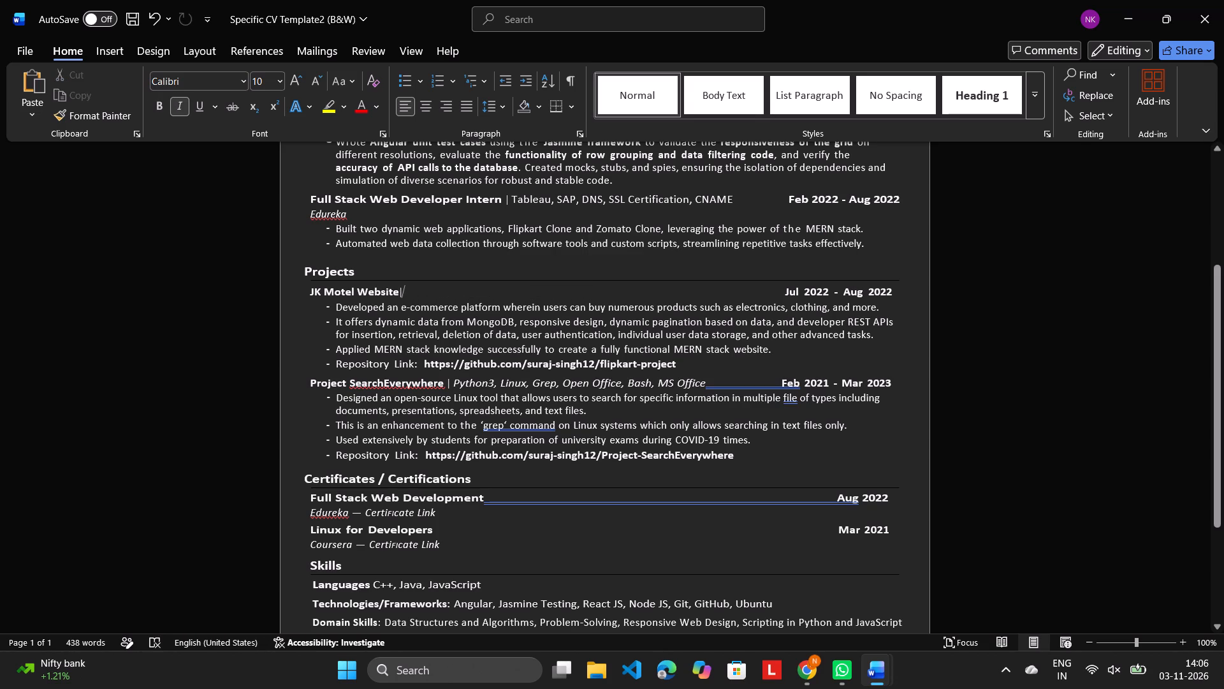
key("space")
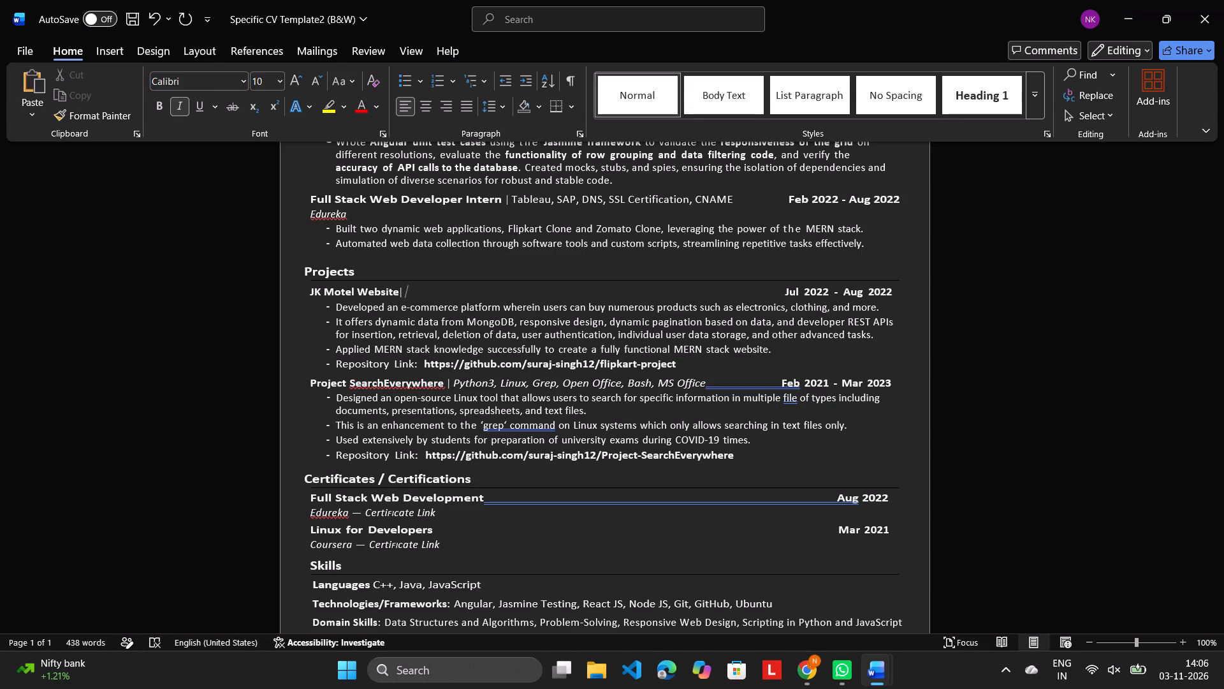
key("shift+h")
type("TML")
Add CSS after HTML in the JK Motel Website technology list, with a slash and space after each of the two entries.
scroll(589, 291, "up", 2)
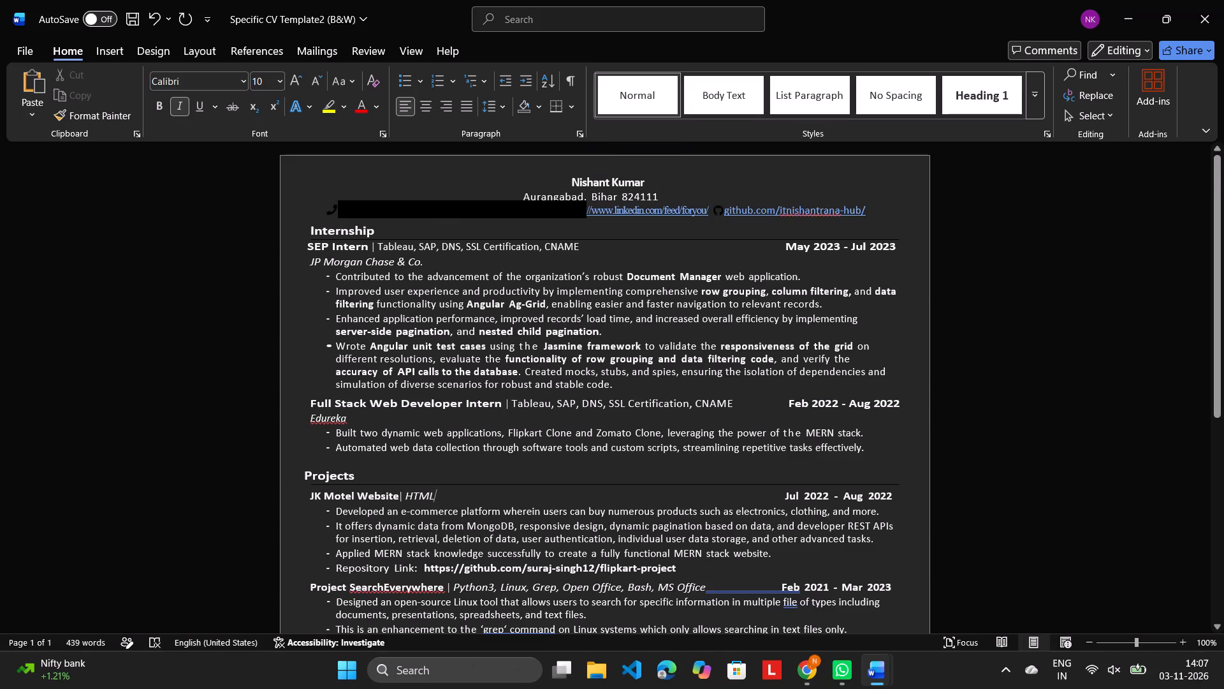
scroll(551, 297, "down", 1)
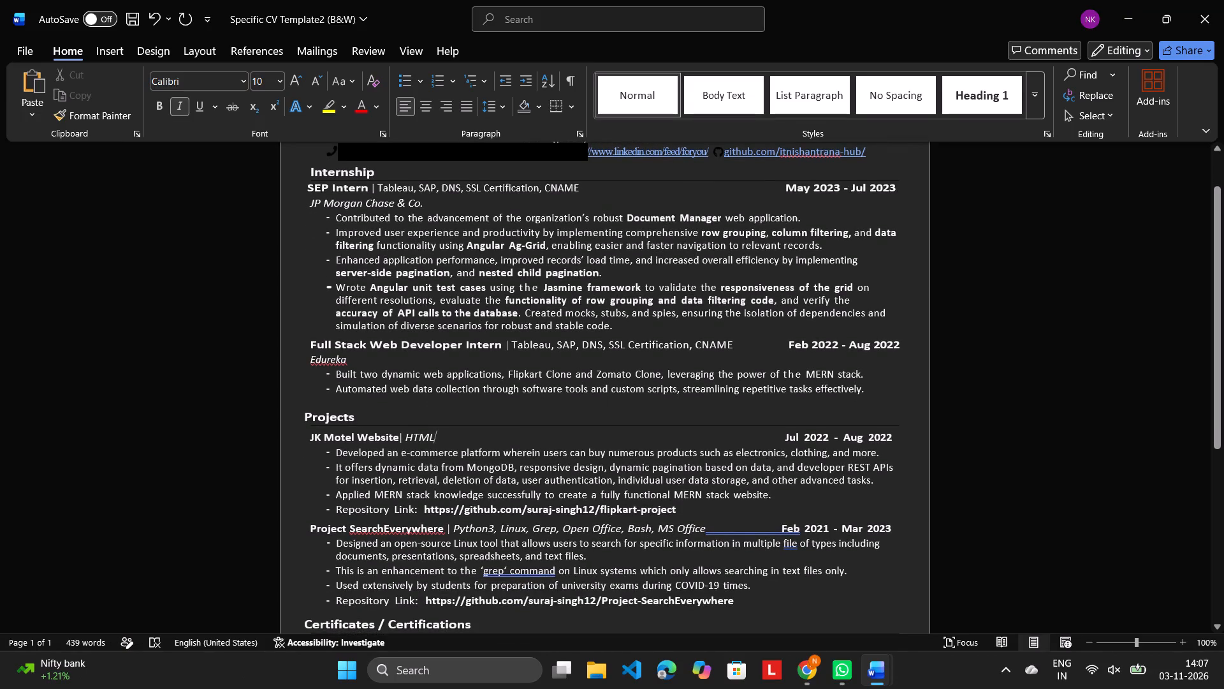
scroll(419, 440, "down", 1)
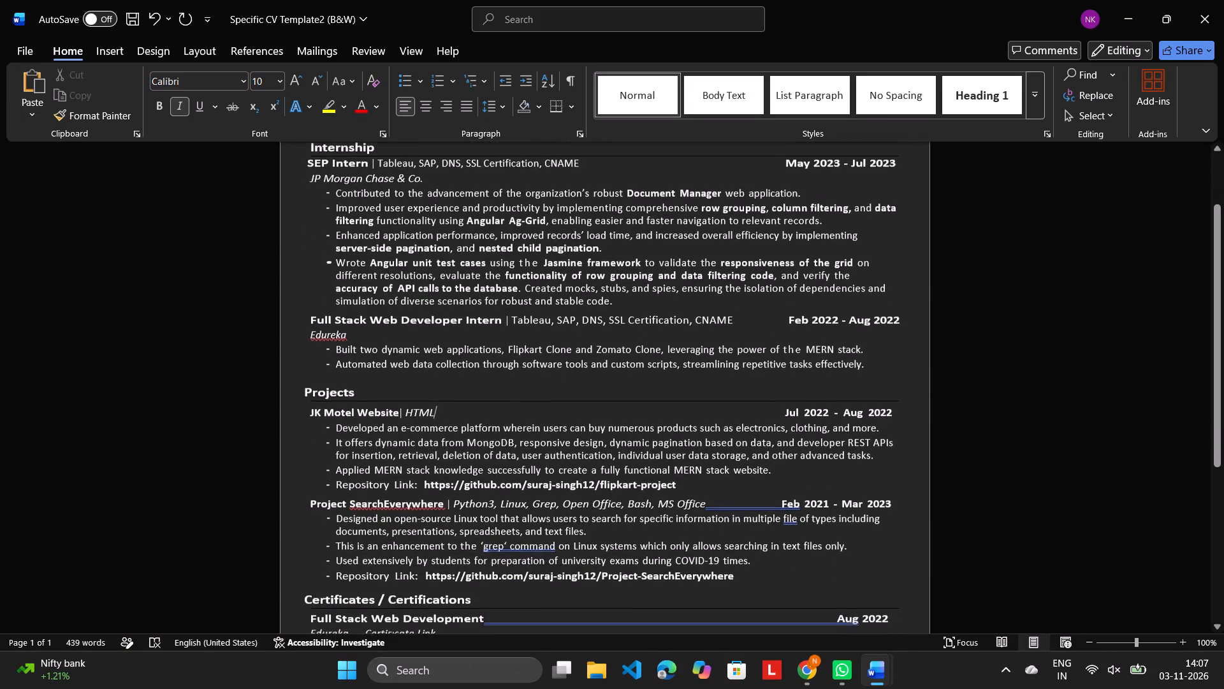
scroll(419, 440, "down", 1)
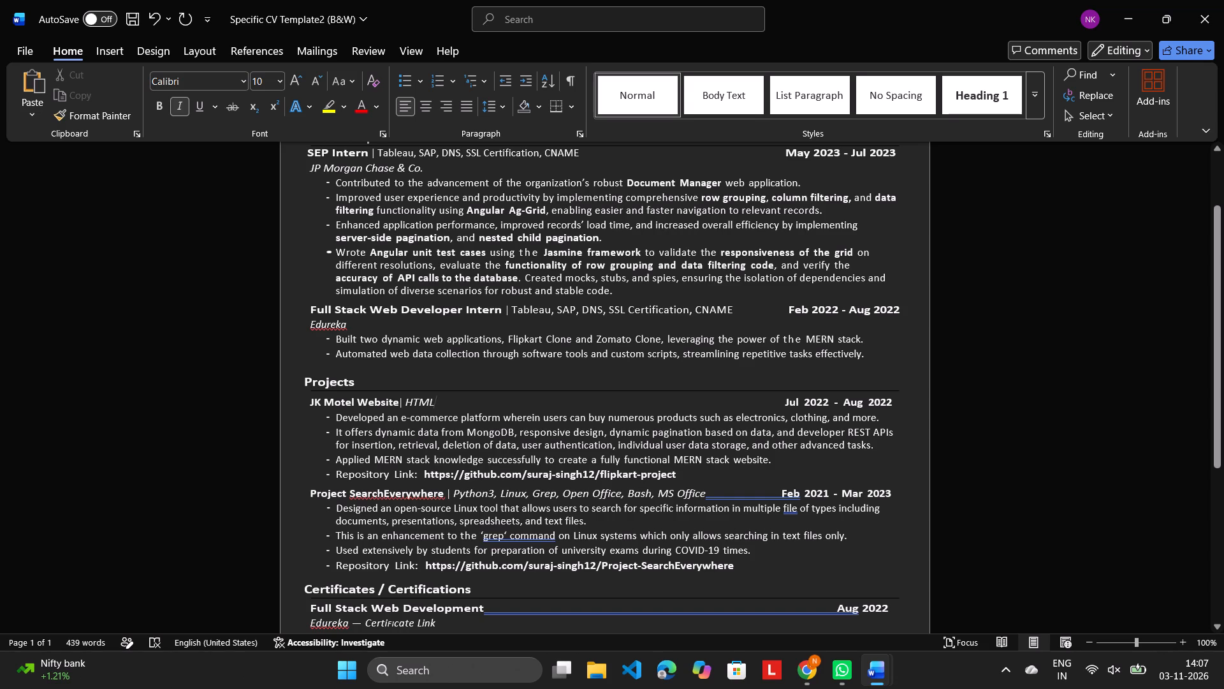
key("shift+question")
key("BackSpace")
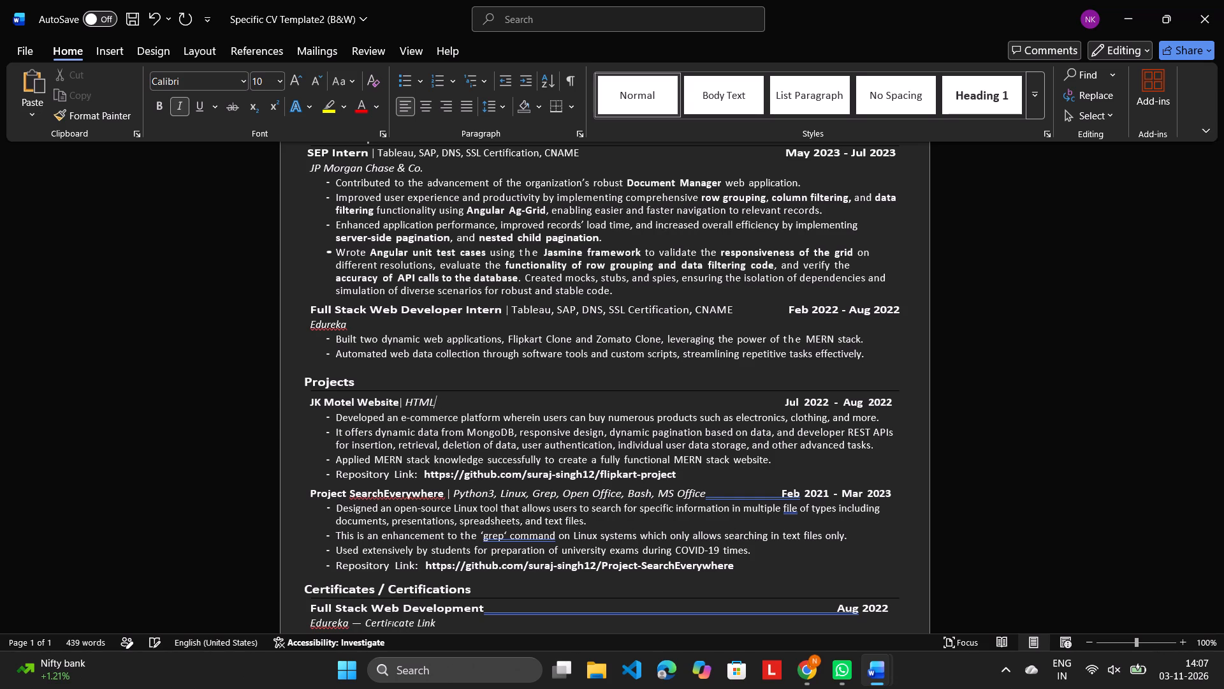
key("slash")
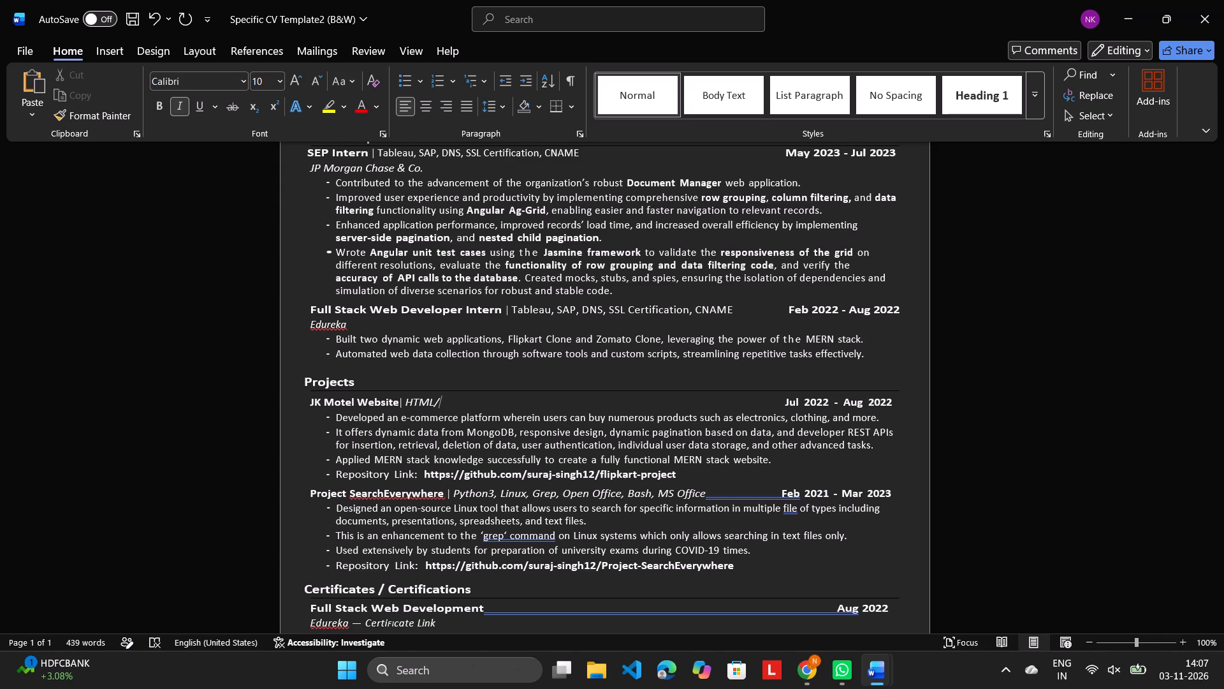
key("space")
type("CSS")
type("/")
key("space")
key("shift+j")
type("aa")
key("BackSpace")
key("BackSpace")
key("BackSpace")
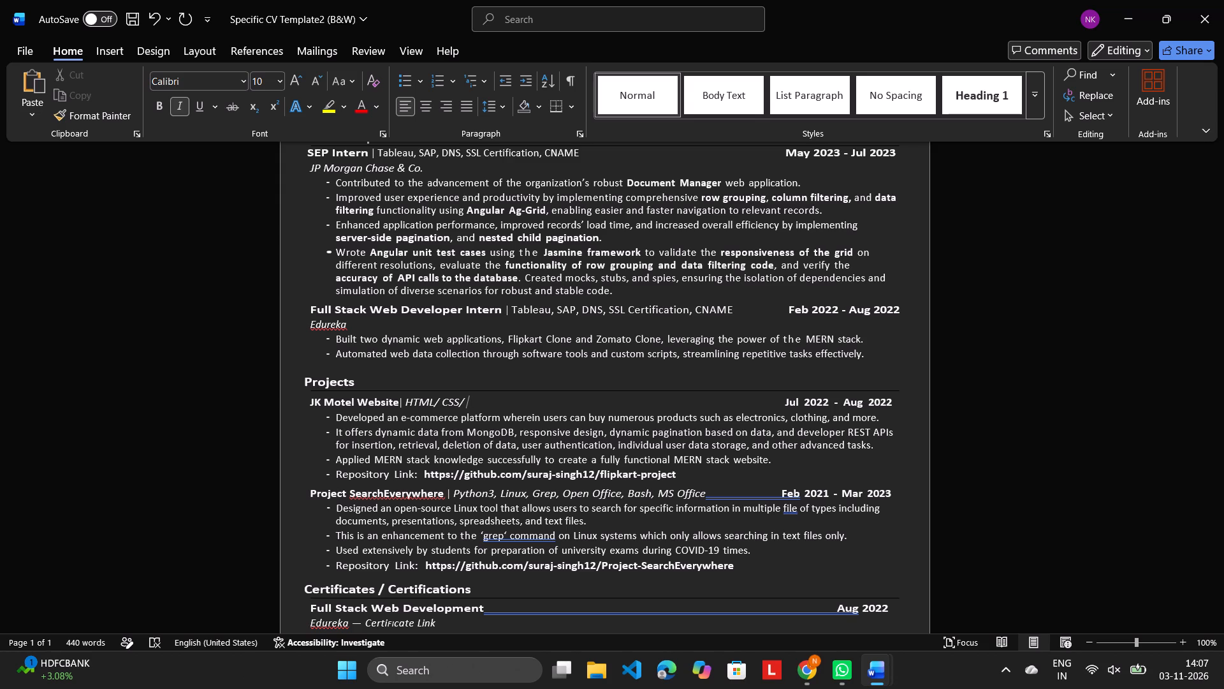
Add DBMS and MongoDB after CSS in the JK Motel Website technology list, separated by a slash and a space.
key("shift+d")
type("BMS")
key("slash")
key("BackSpace")
key("slash")
key("space")
key("shift+m")
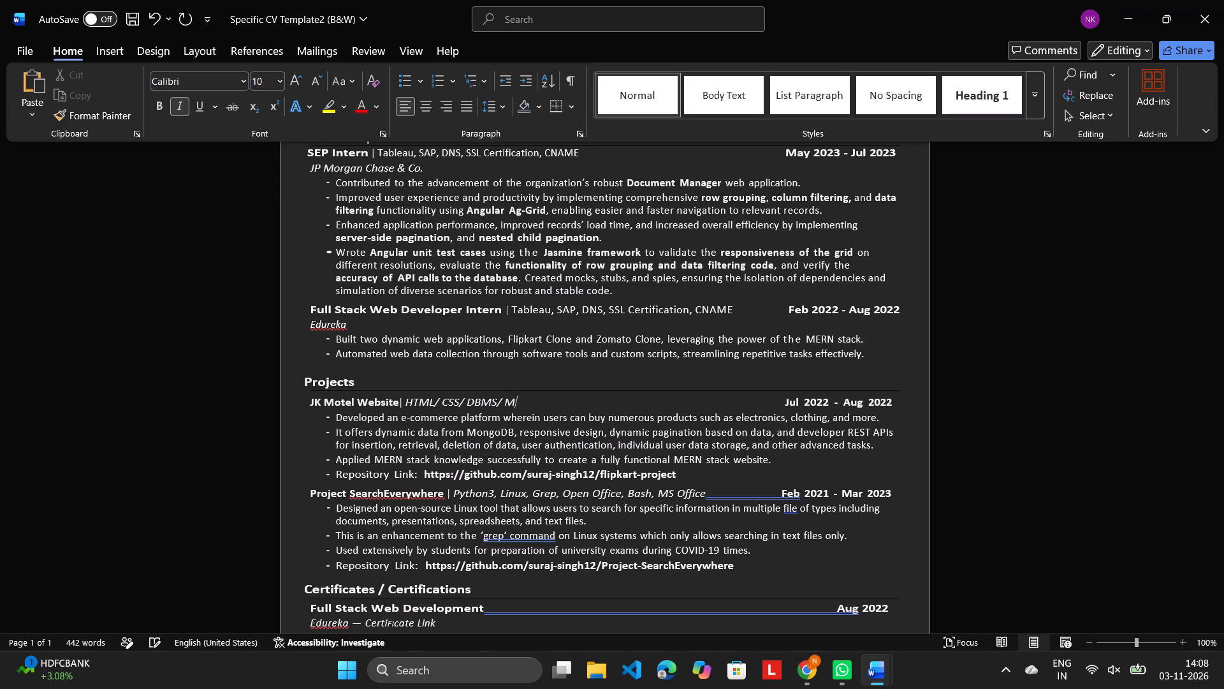
key("o")
type("ngo")
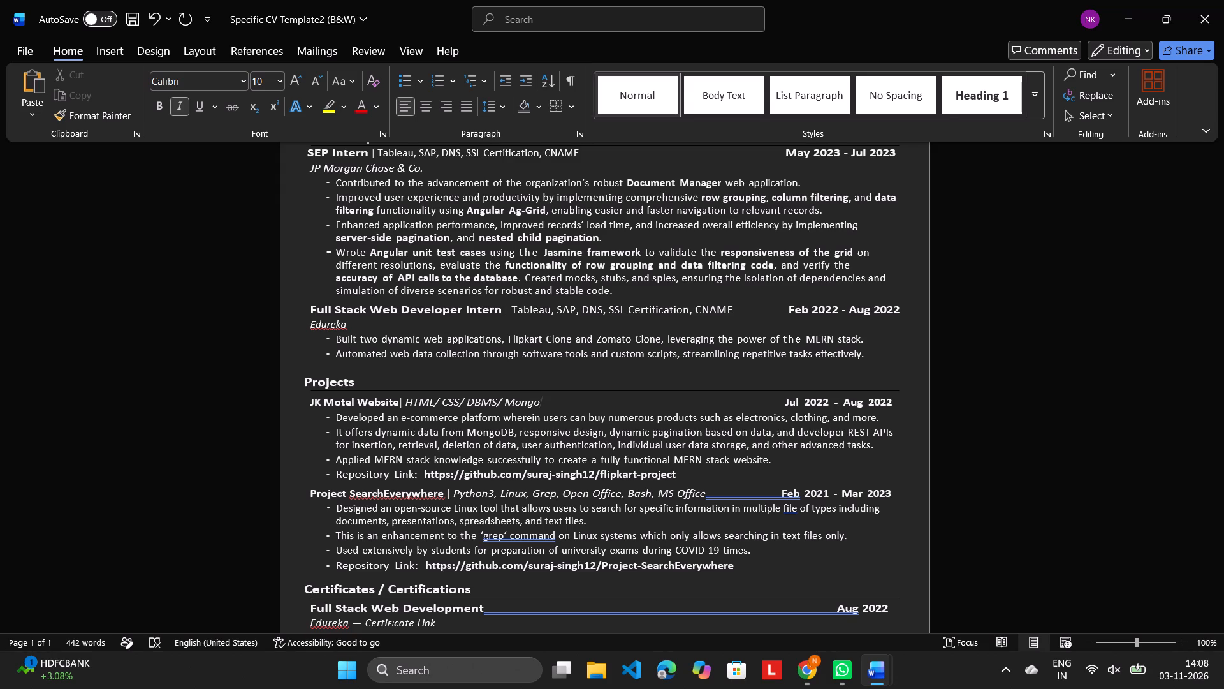
type("DB")
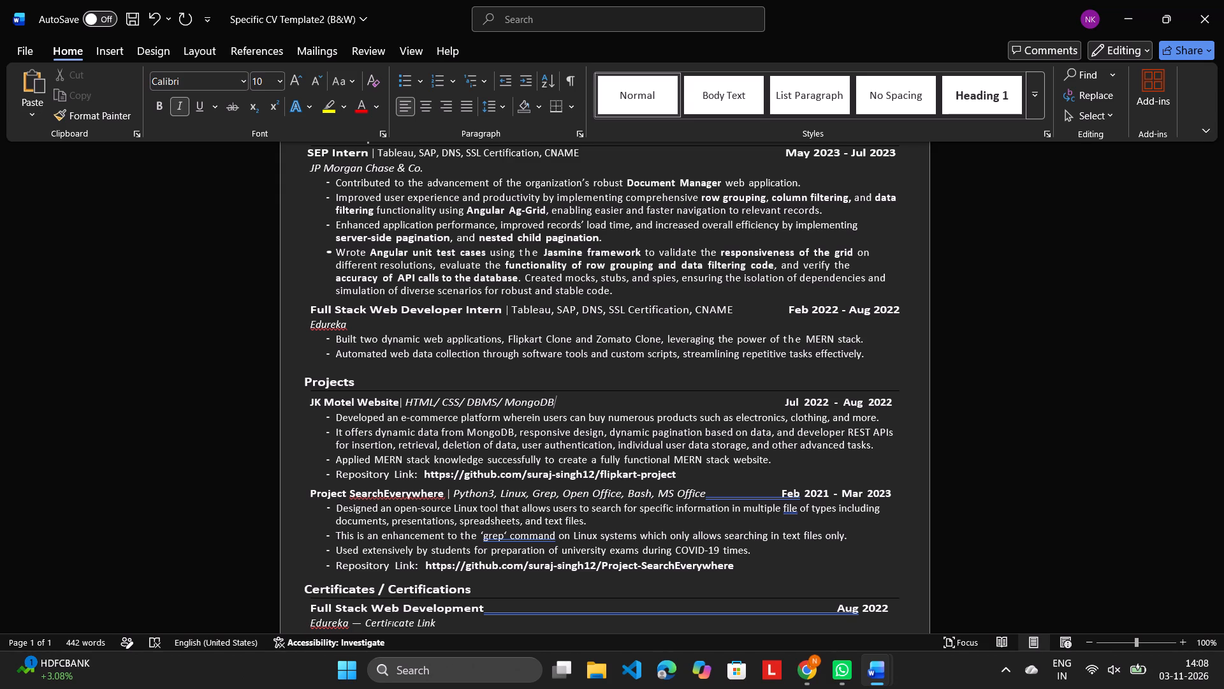
Change the start date of the JK Motel Website project to Sep 2026.
scroll(649, 397, "down", 1)
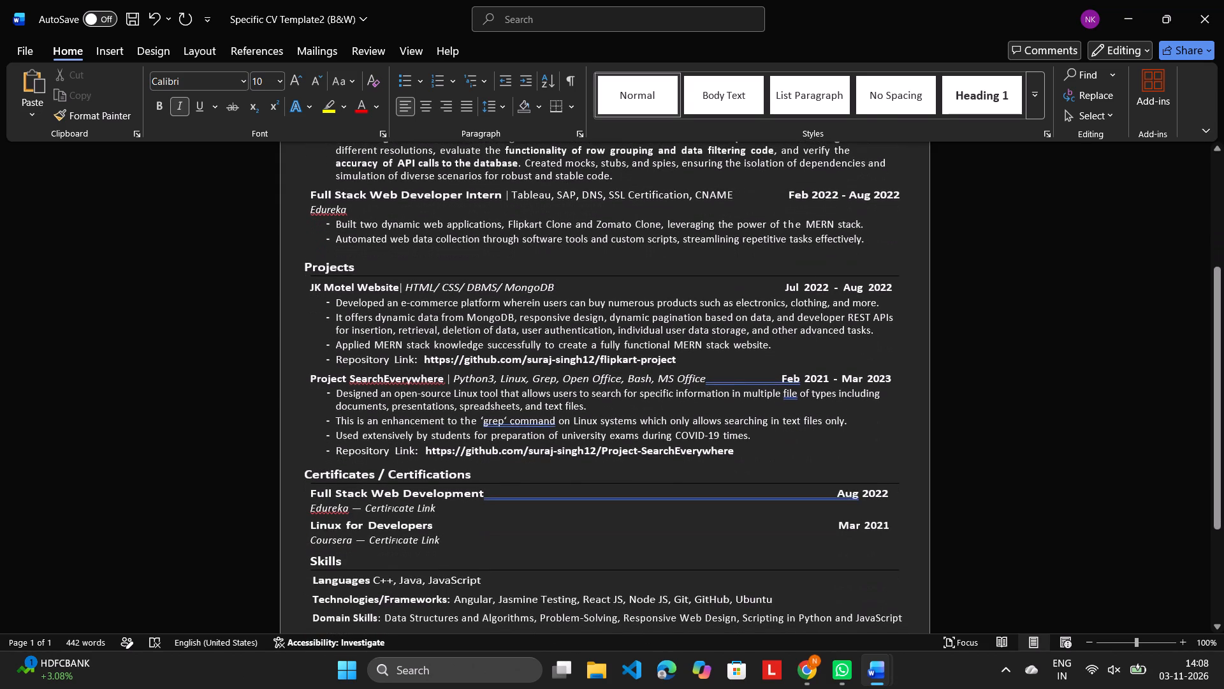
left_click(785, 287)
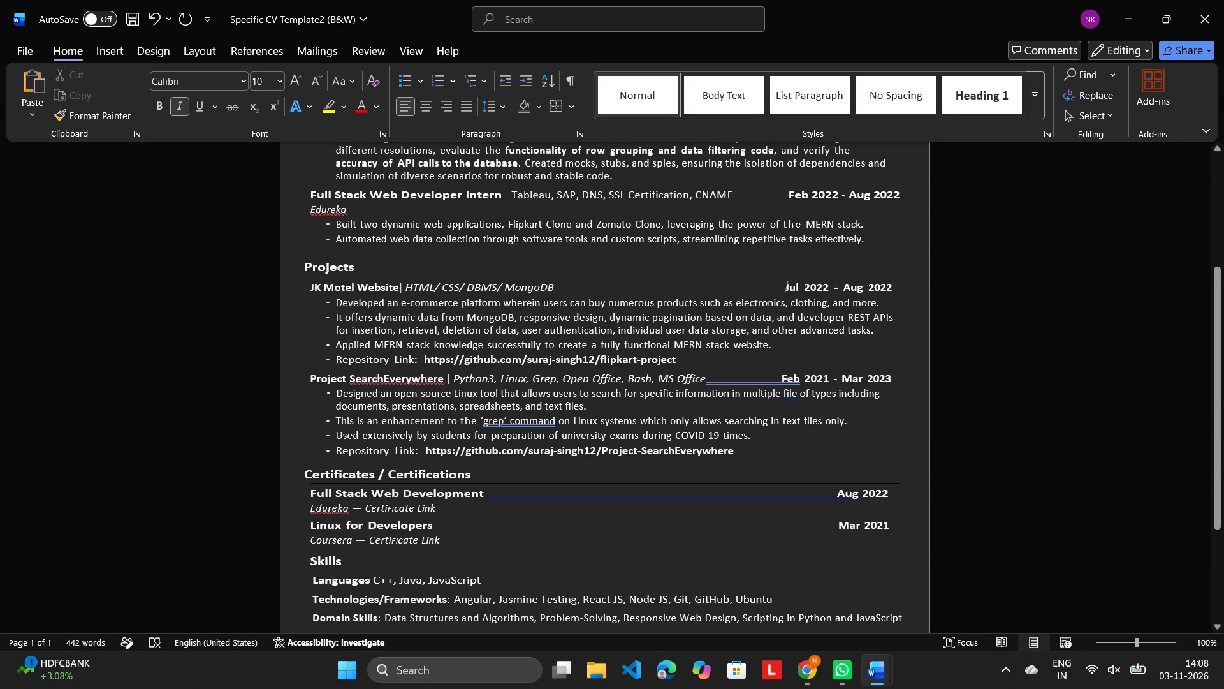
left_click(827, 288)
key("BackSpace")
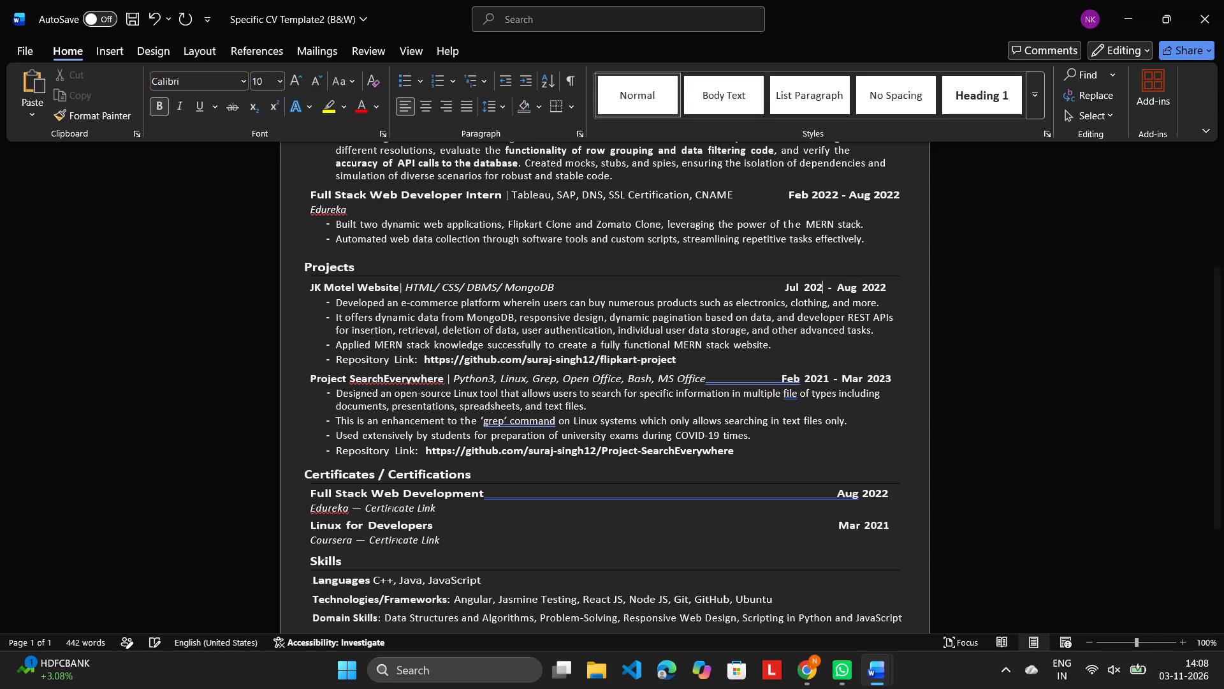
key("6")
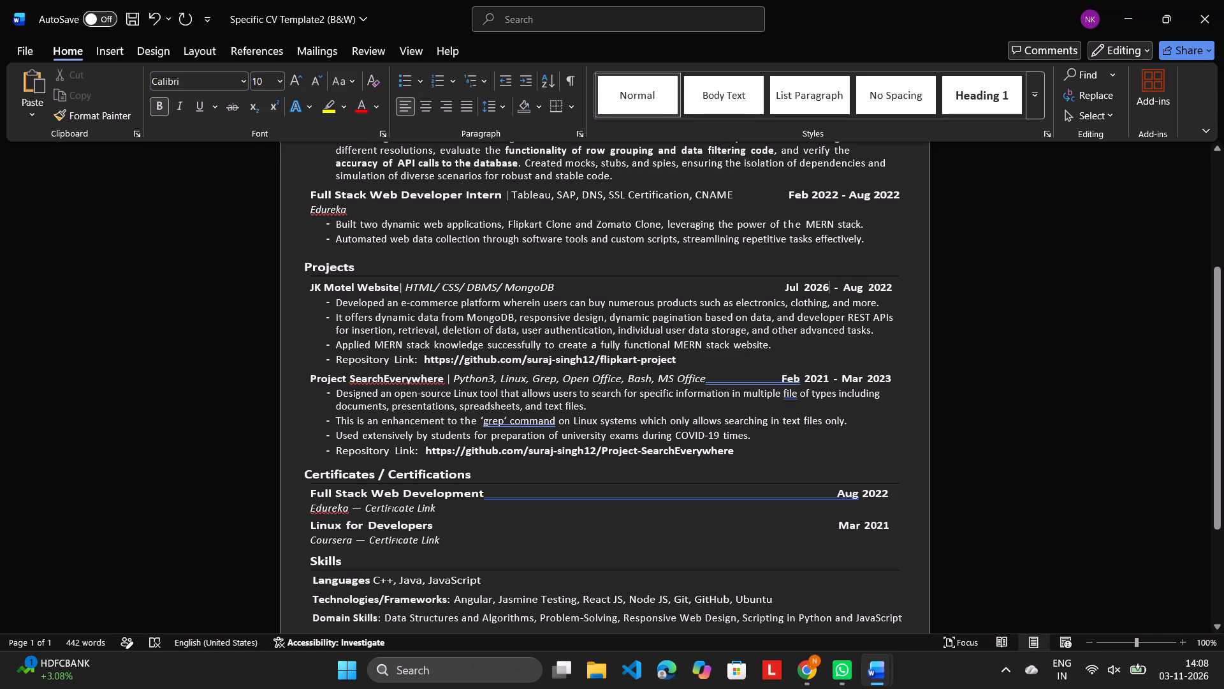
left_click(798, 287)
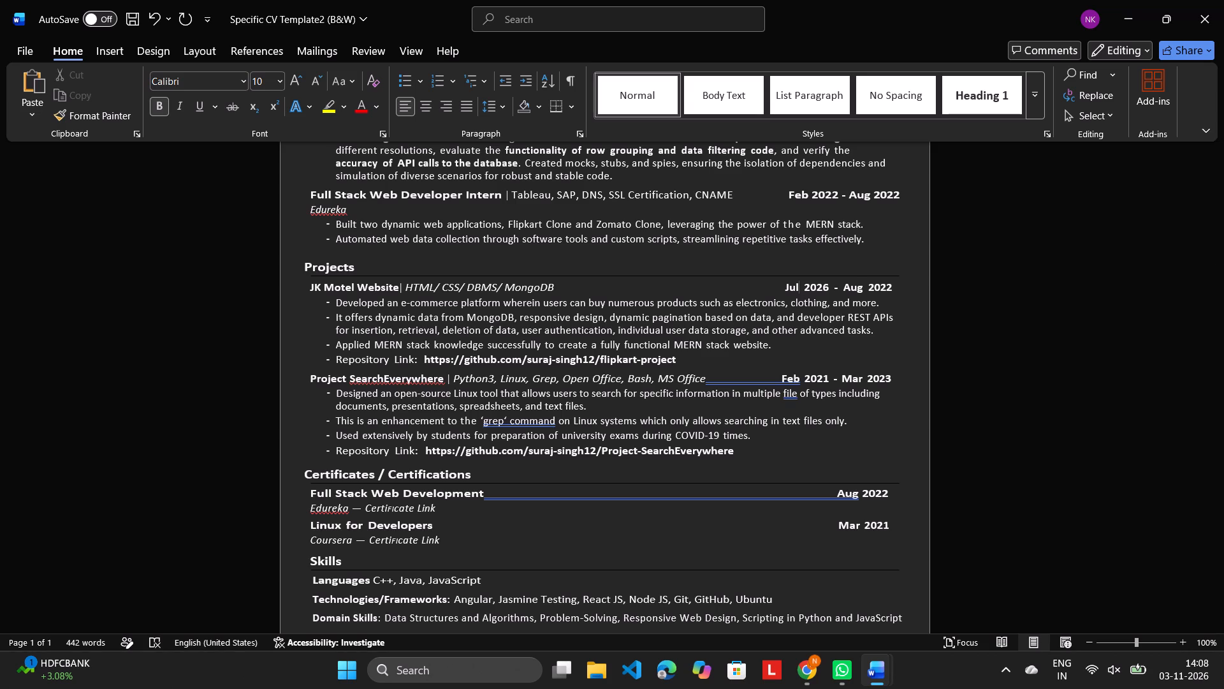
key("BackSpace")
key("BackSpace")
key("BackSpace")
key("shift+s")
type("ep")
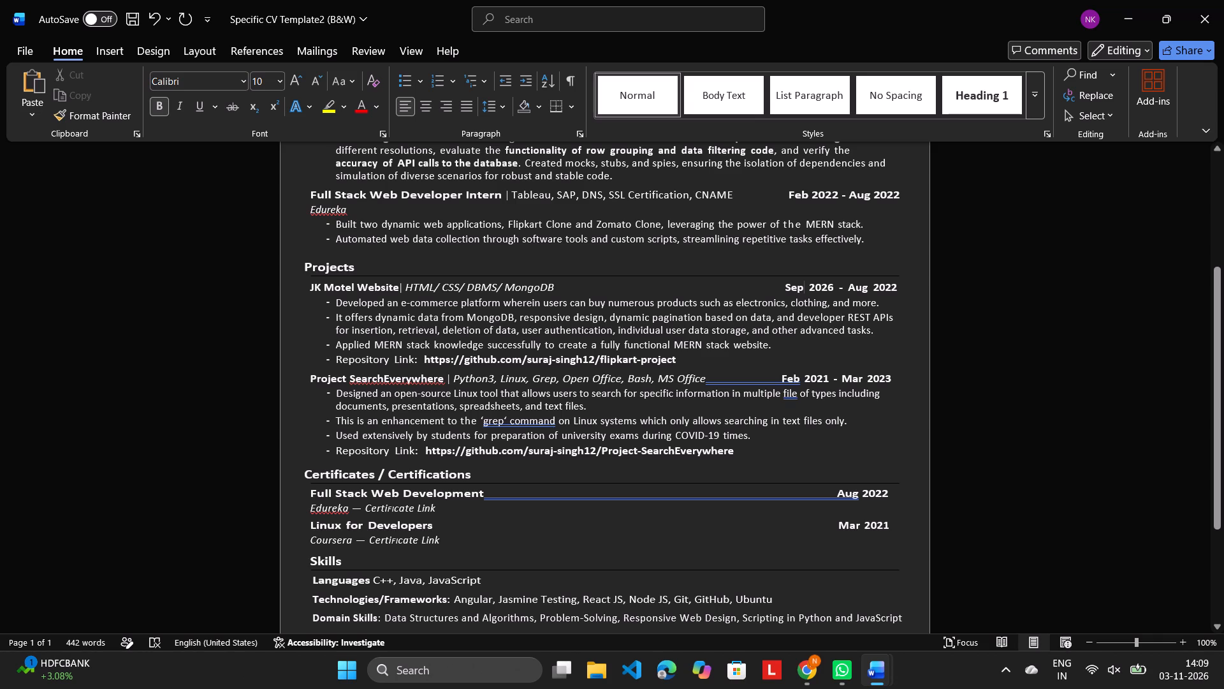
Change the end date of the JK Motel Website project to Oct 2026.
left_click(869, 288)
key("BackSpace")
key("BackSpace")
key("BackSpace")
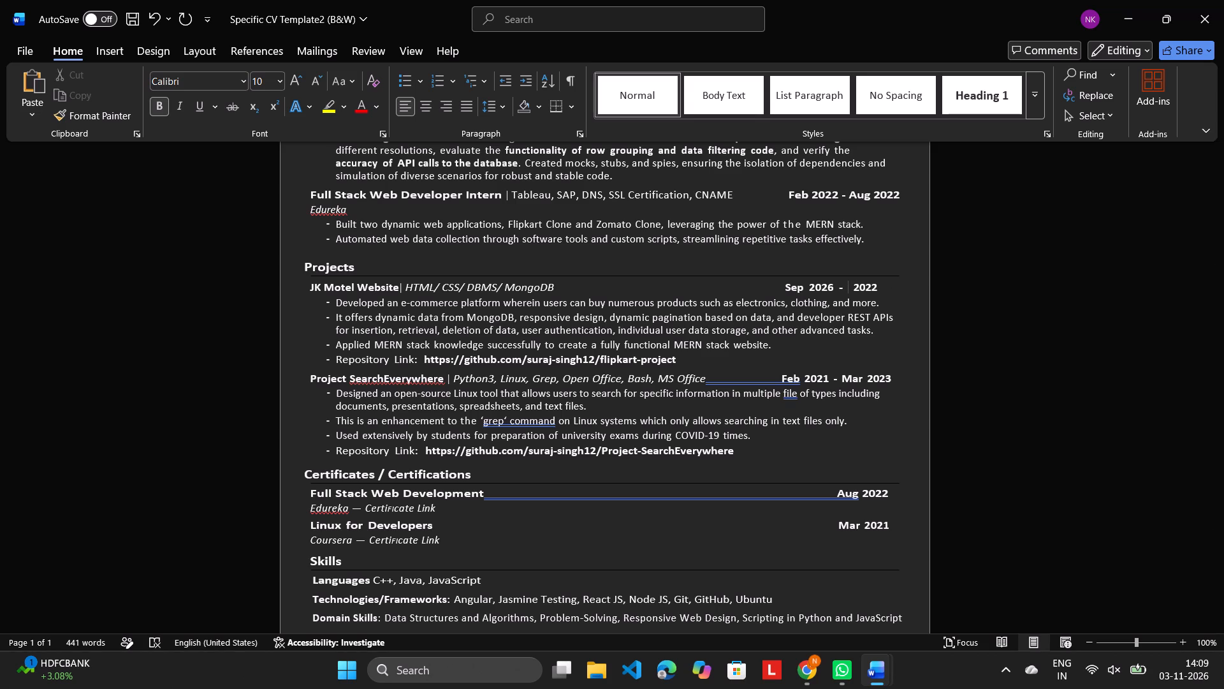
key("shift+c")
key("shift+BackSpace")
key("shift+o")
type("ct")
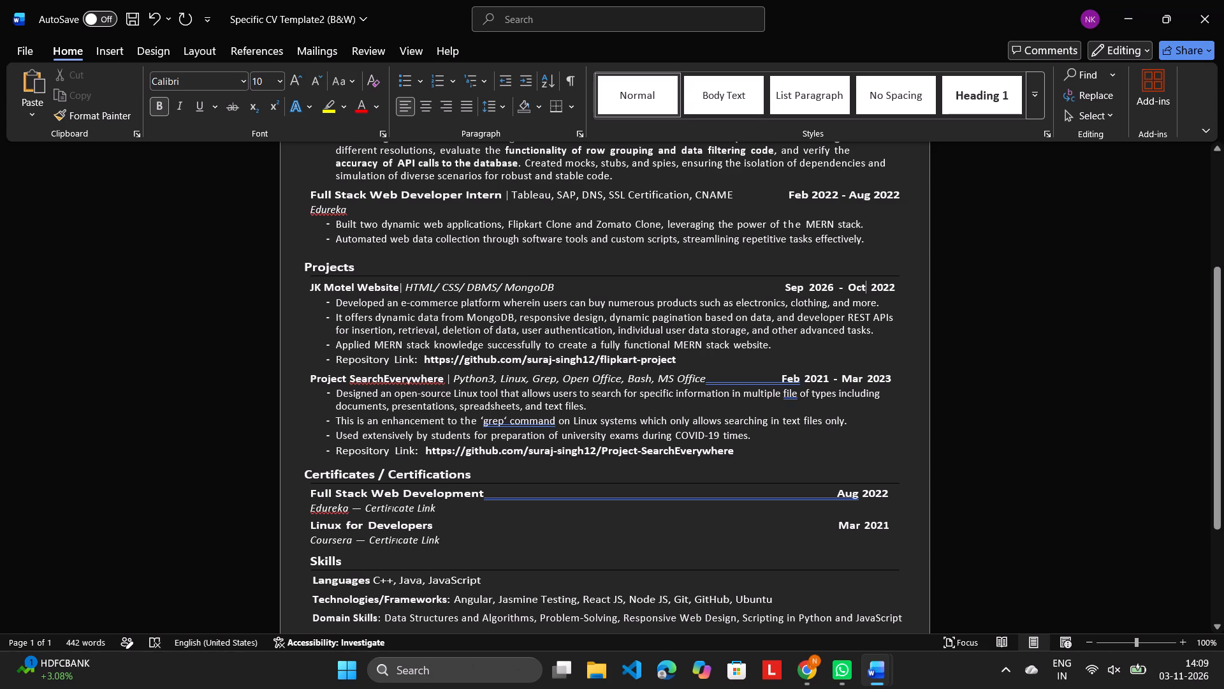
left_click(894, 287)
key("BackSpace")
key("6")
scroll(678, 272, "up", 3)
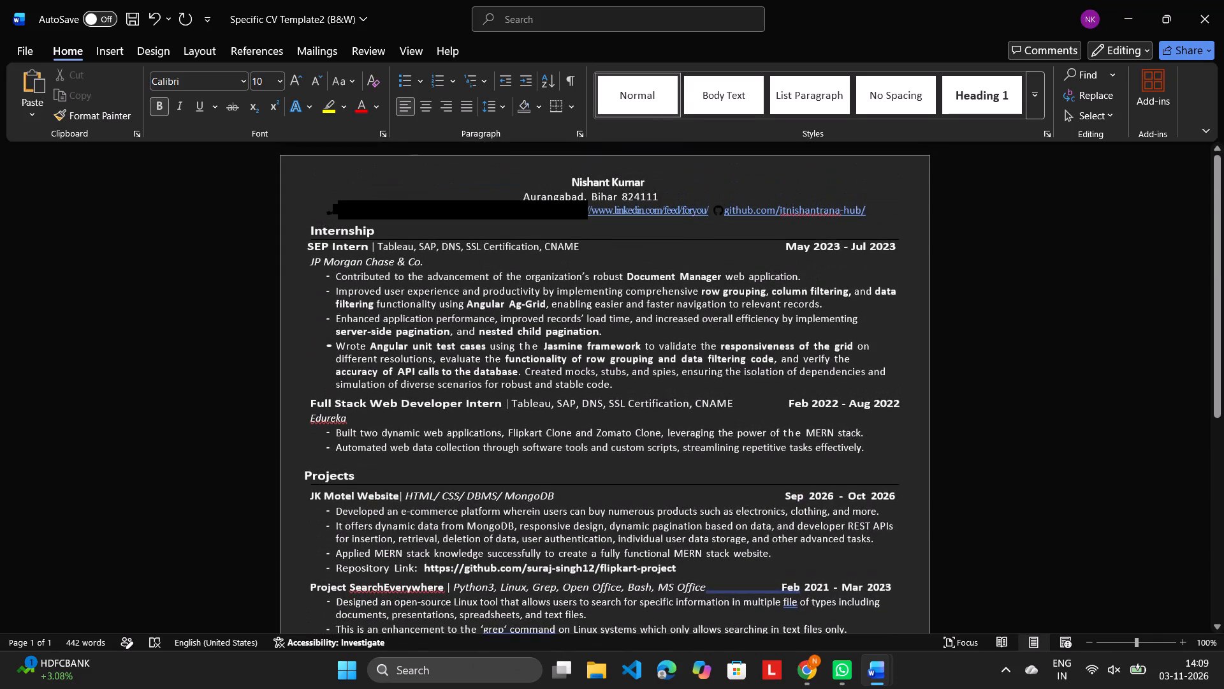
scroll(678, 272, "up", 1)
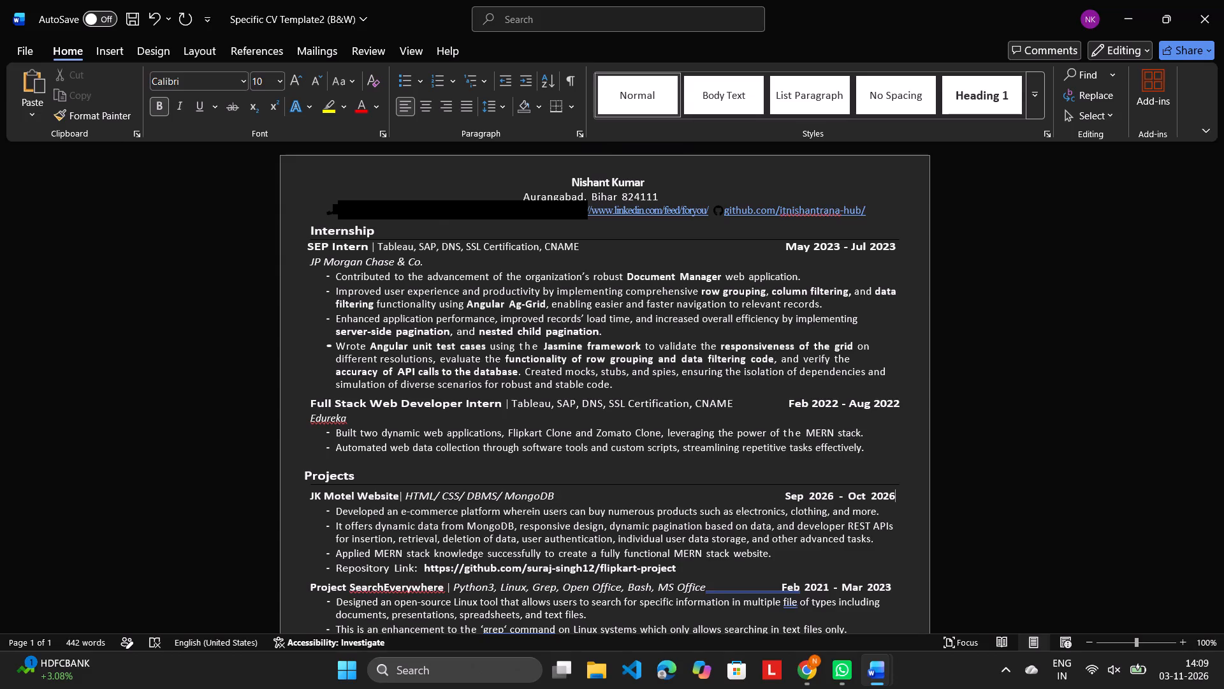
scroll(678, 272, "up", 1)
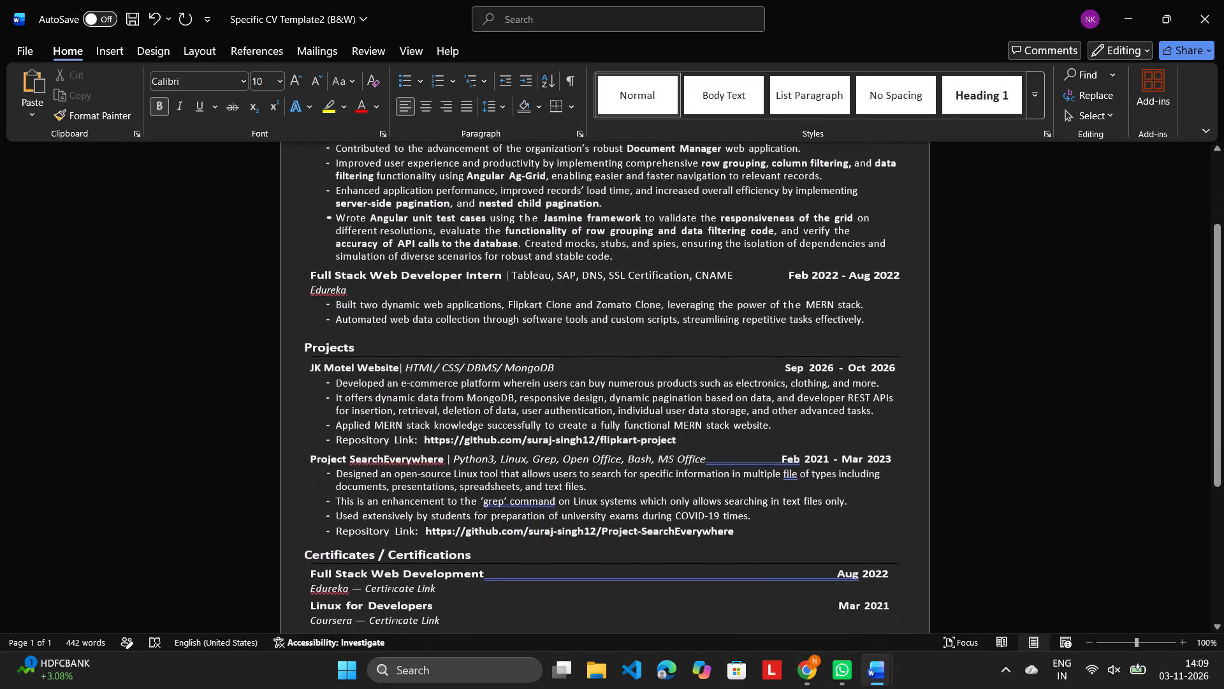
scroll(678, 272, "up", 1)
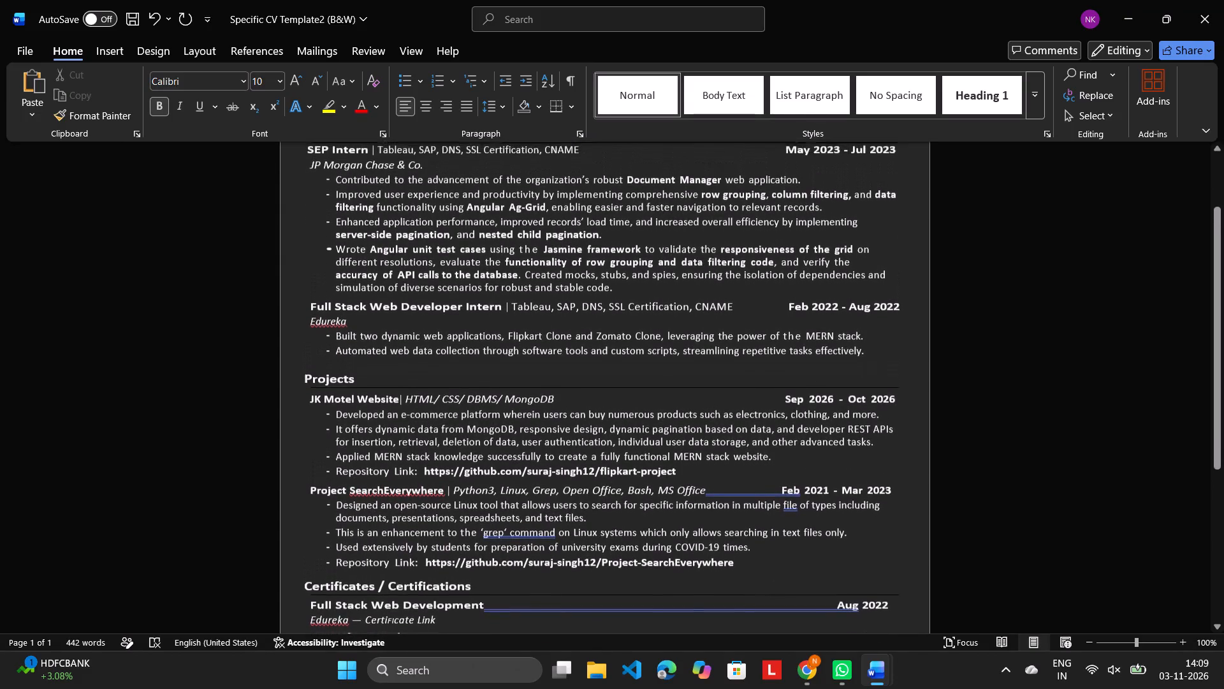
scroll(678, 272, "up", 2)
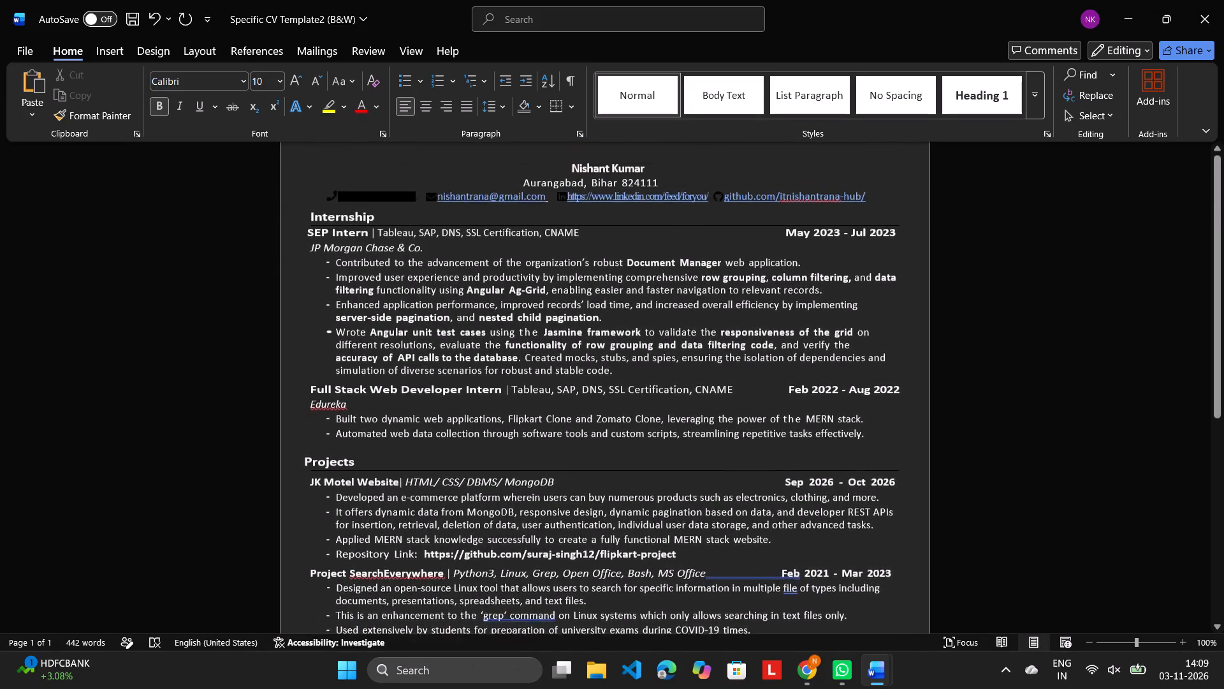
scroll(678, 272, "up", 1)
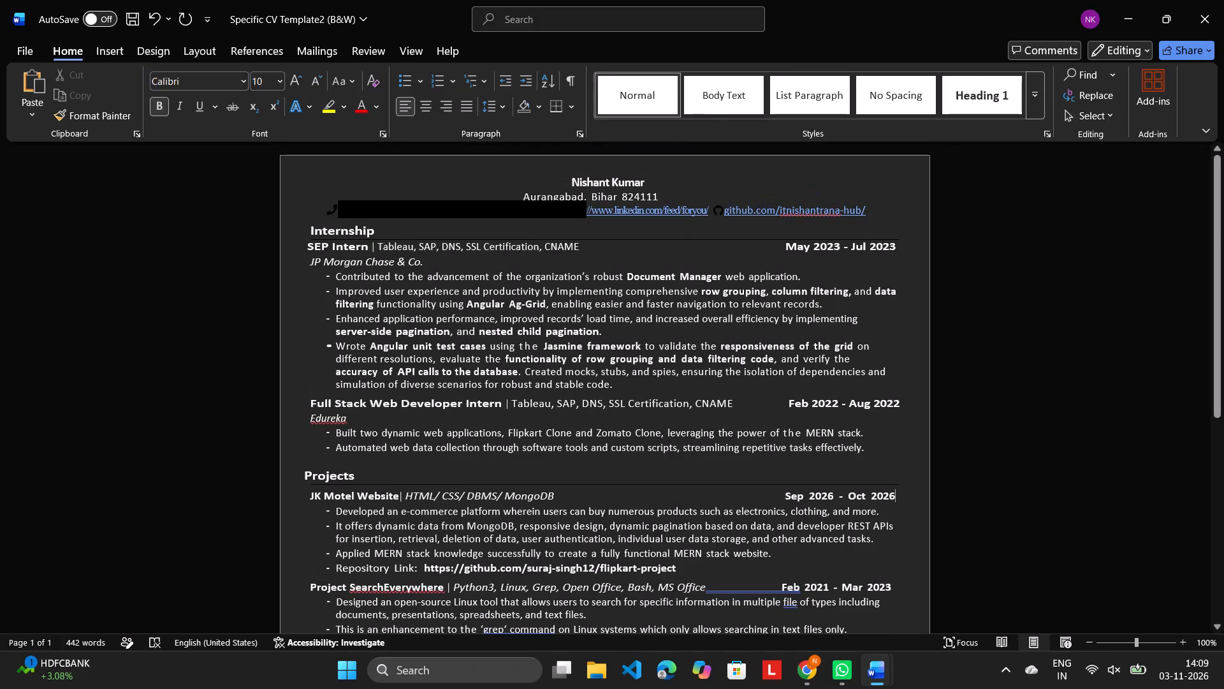
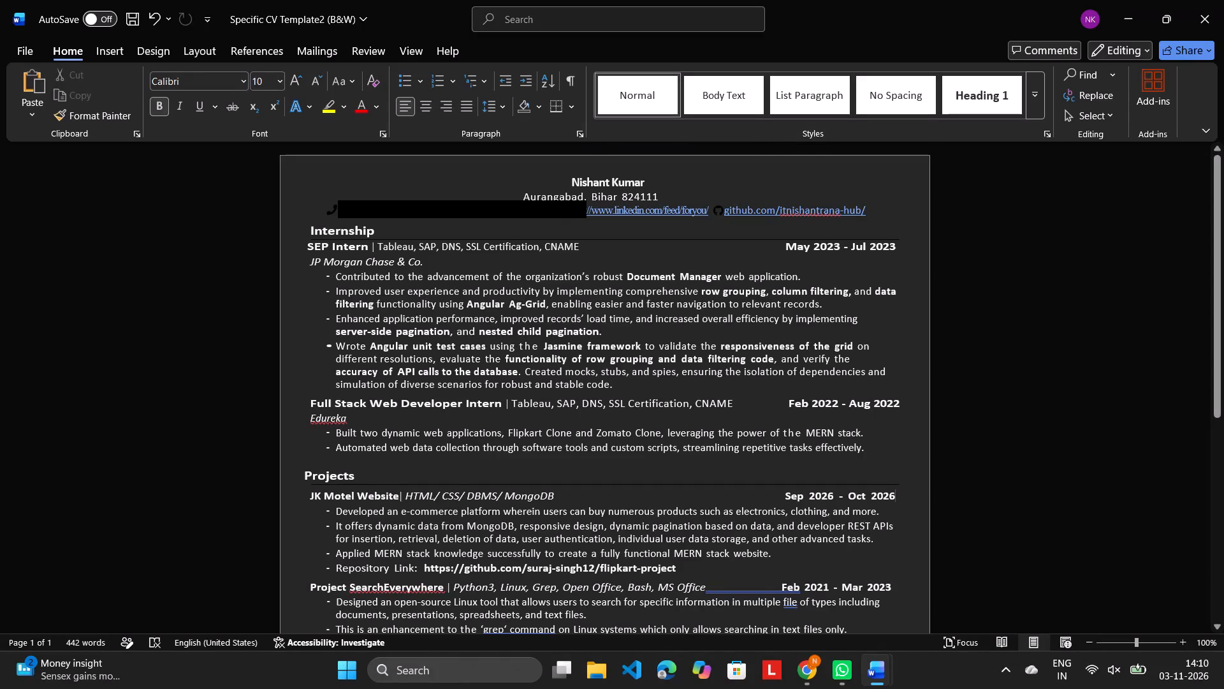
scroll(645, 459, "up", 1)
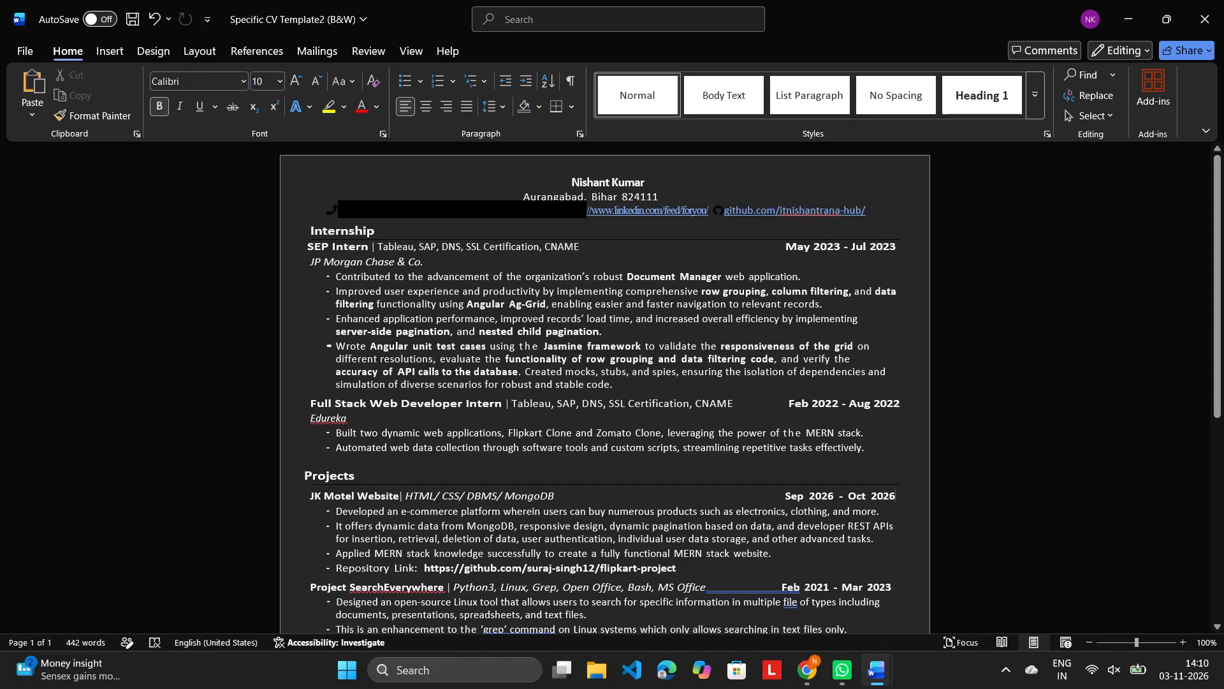
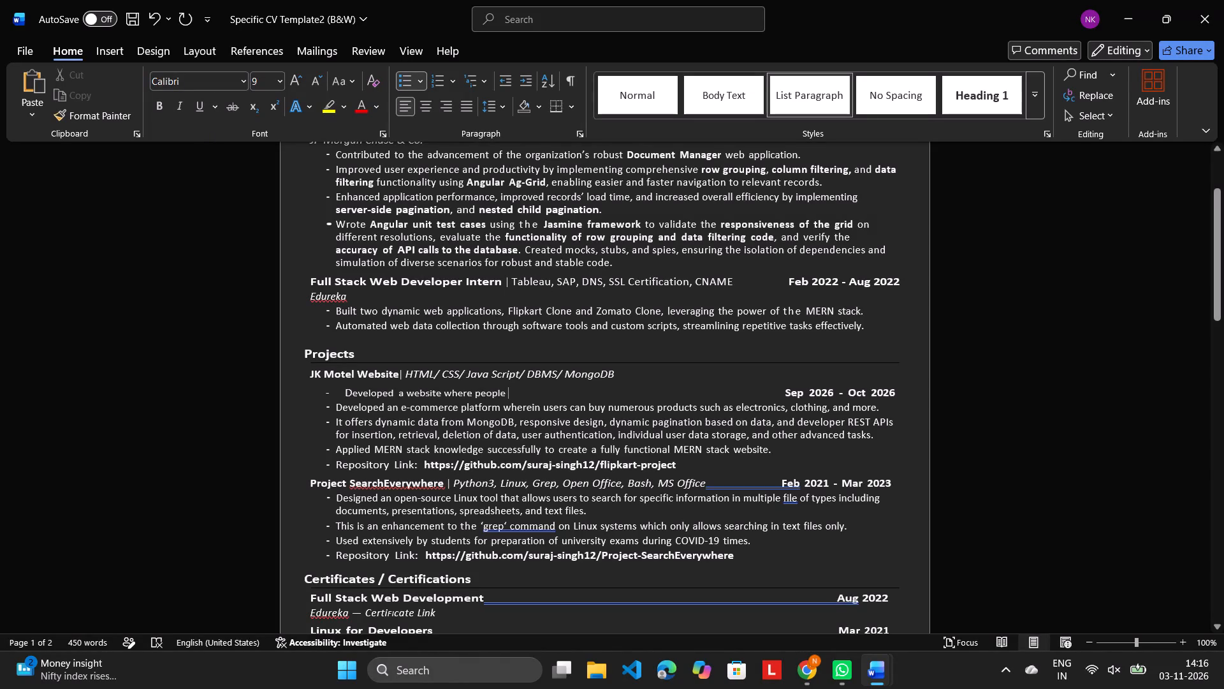
Insert the word "Restaurant" before "website" in the first bullet of the JK Motel Website project.
left_click(403, 394)
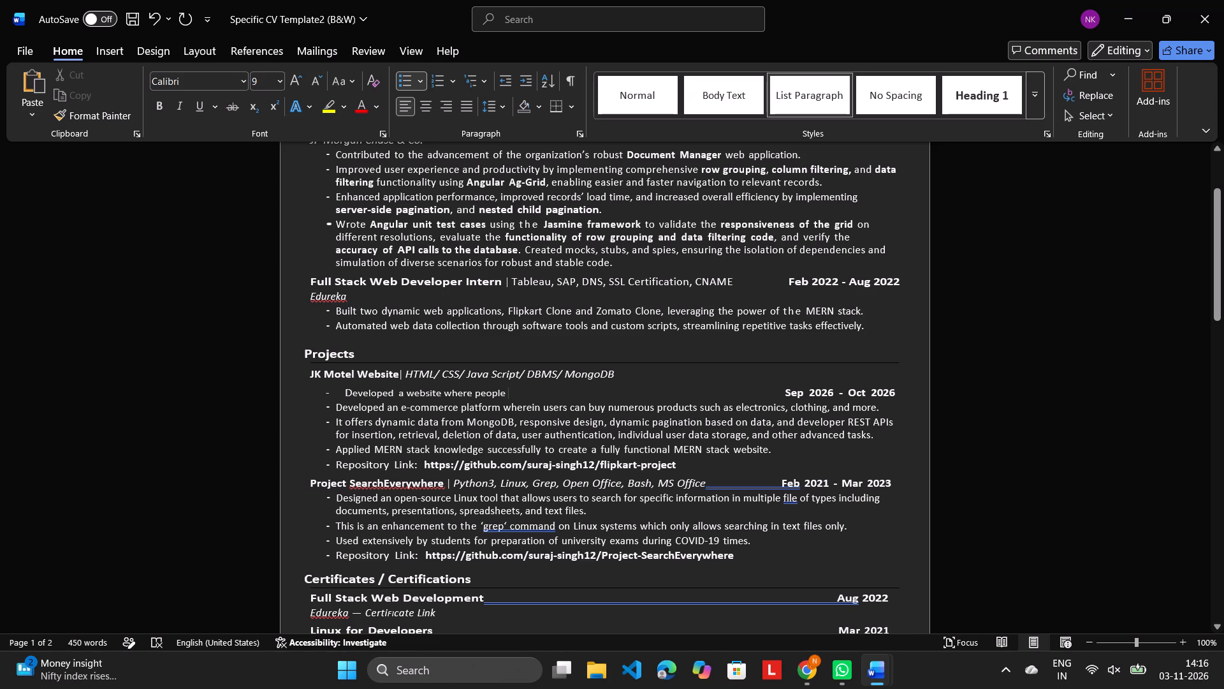
key("space")
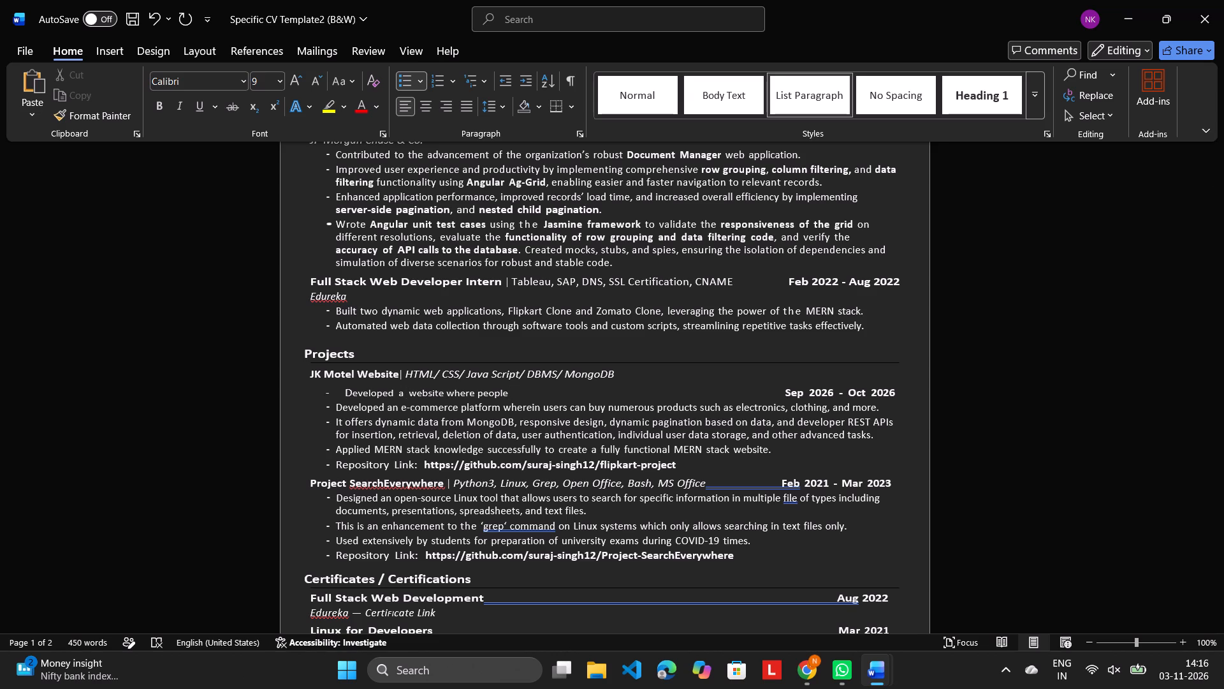
key("shift+r")
key("e")
type("sturant")
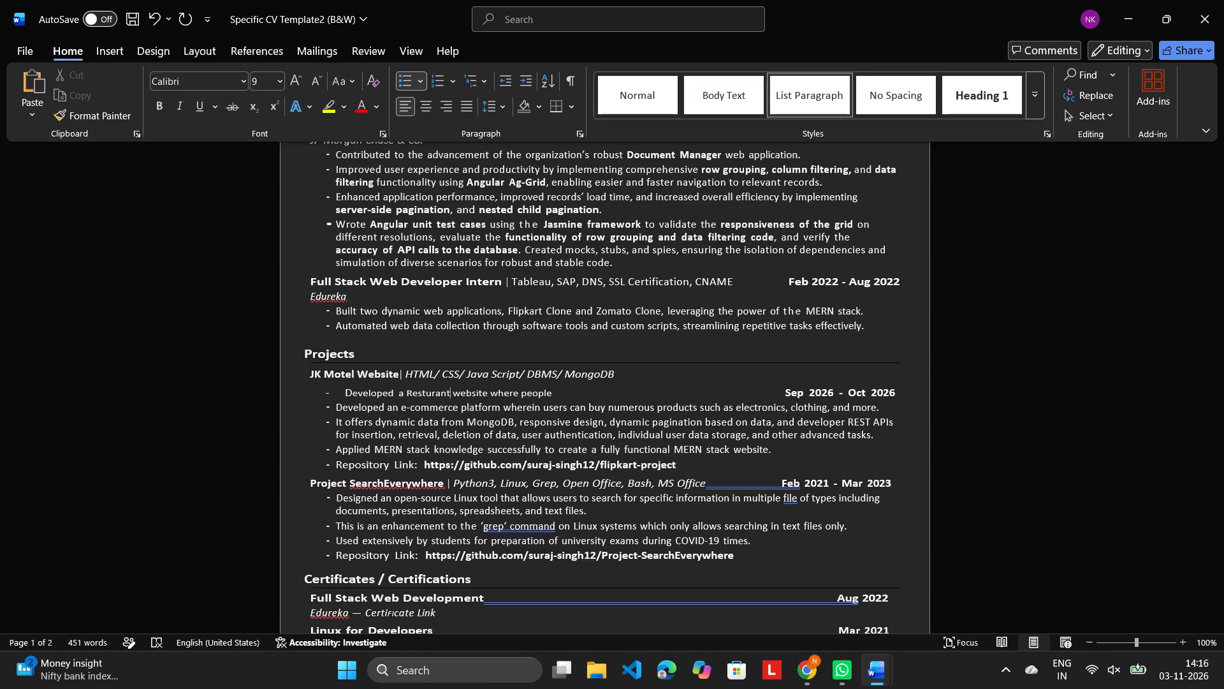
key("space")
key("BackSpace")
key("BackSpace")
key("BackSpace")
key("BackSpace")
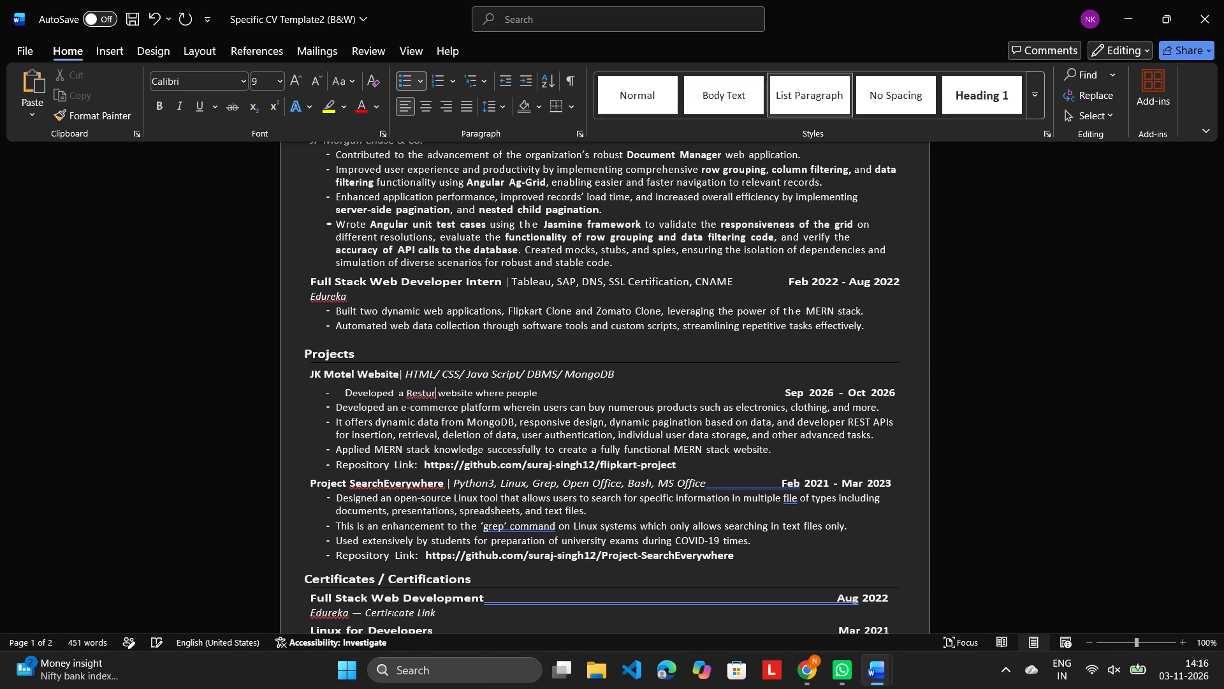
type("eant")
key("space")
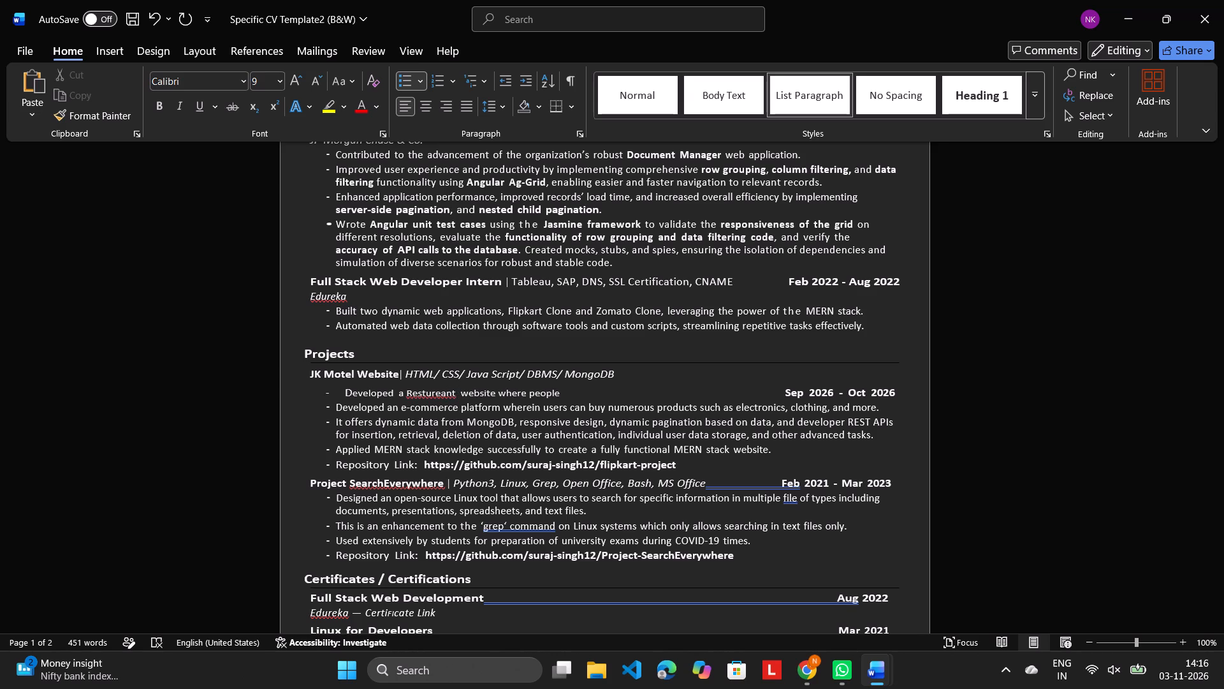
key("BackSpace")
key("BackSpace")
key("BackSpace")
key("BackSpace")
key("BackSpace")
key("BackSpace")
key("BackSpace")
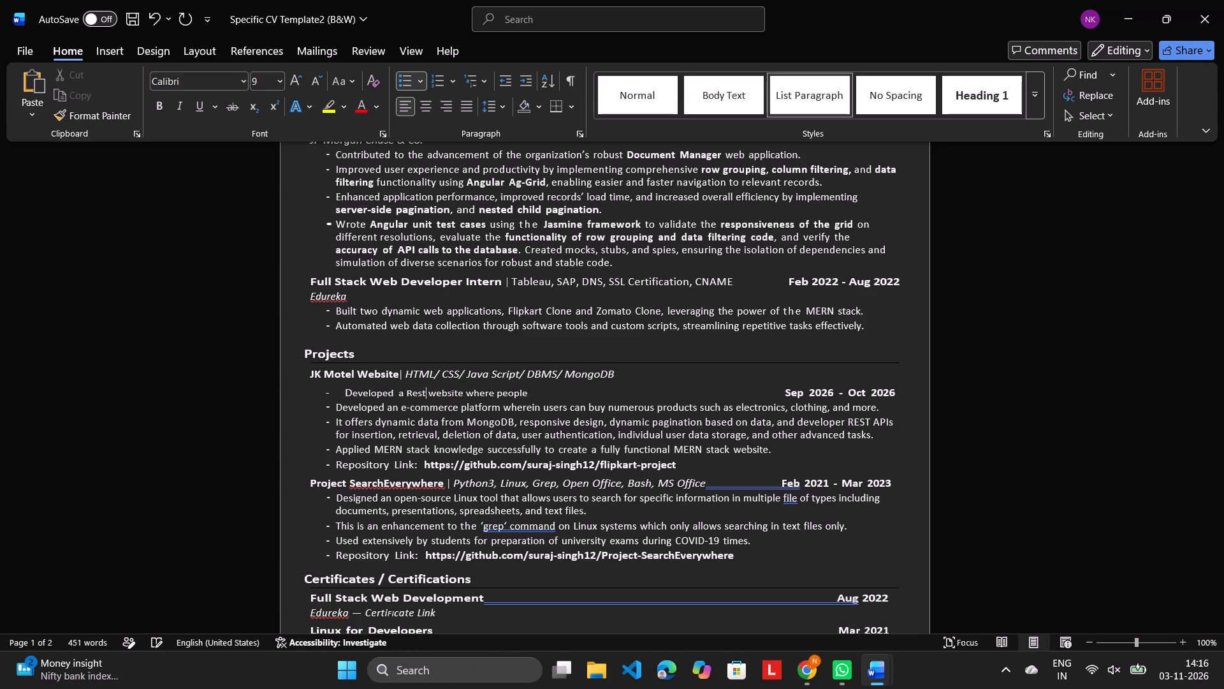
type("aurant")
key("space")
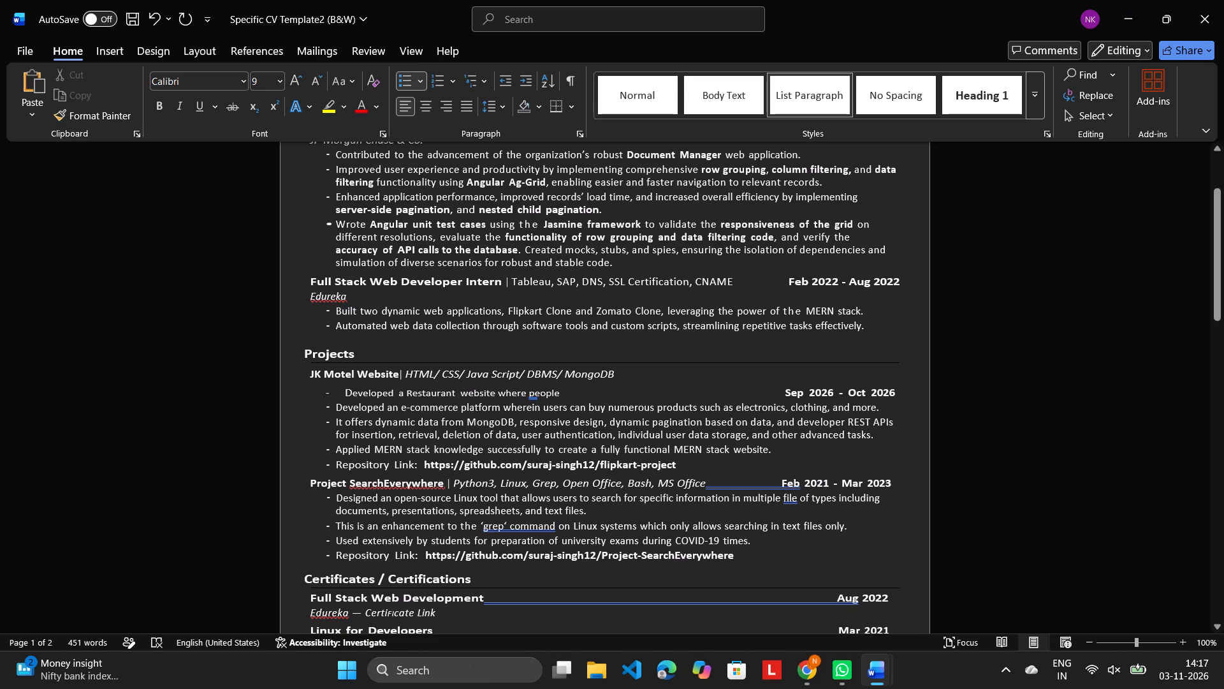
Complete the first JK Motel Website bullet by adding "can order anything using the website." after "people".
left_click(572, 393)
key("space")
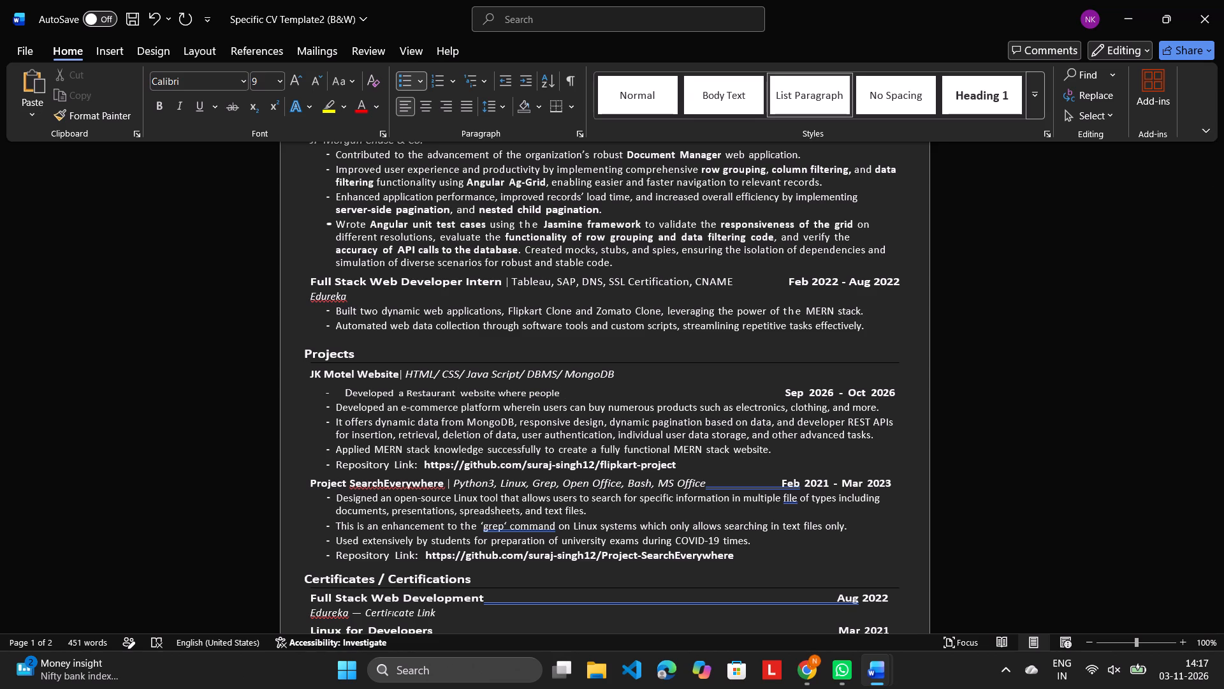
type("can")
key("space")
type("order")
key("space")
type("any")
type("tji")
type("g")
key("space")
key("BackSpace")
key("BackSpace")
key("BackSpace")
type("ng")
key("space")
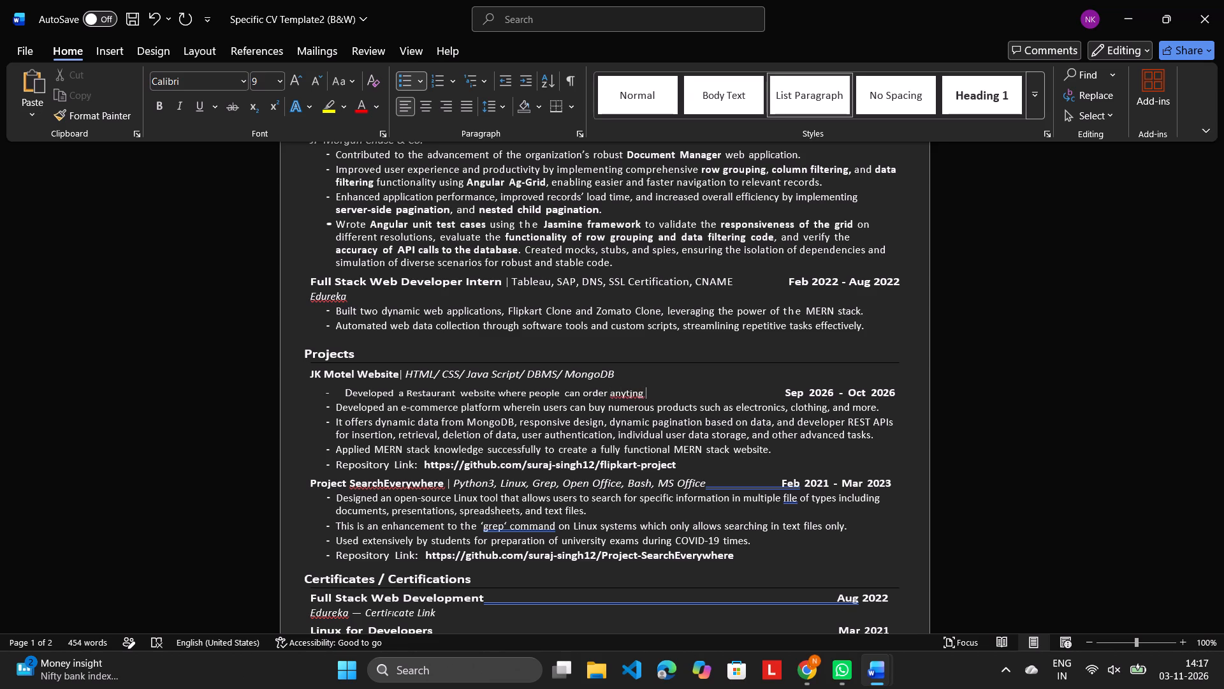
key("BackSpace")
key("BackSpace")
key("BackSpace")
key("BackSpace")
type("hing")
key("space")
type("using")
key("space")
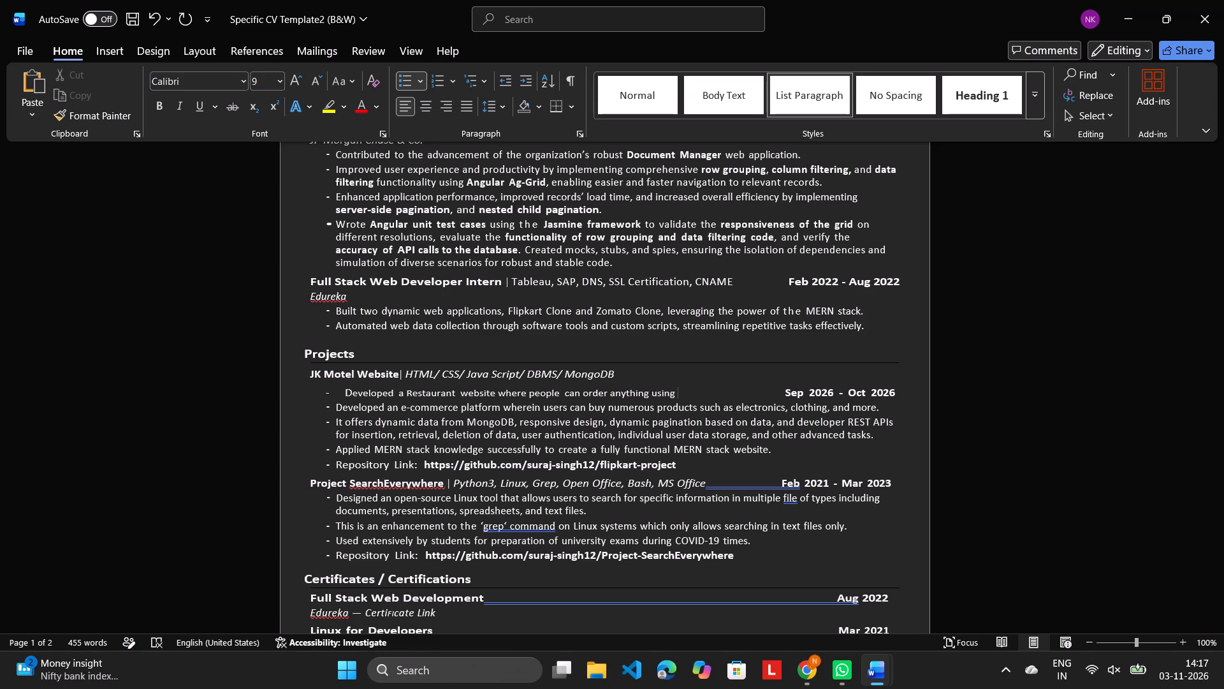
type("the")
key("space")
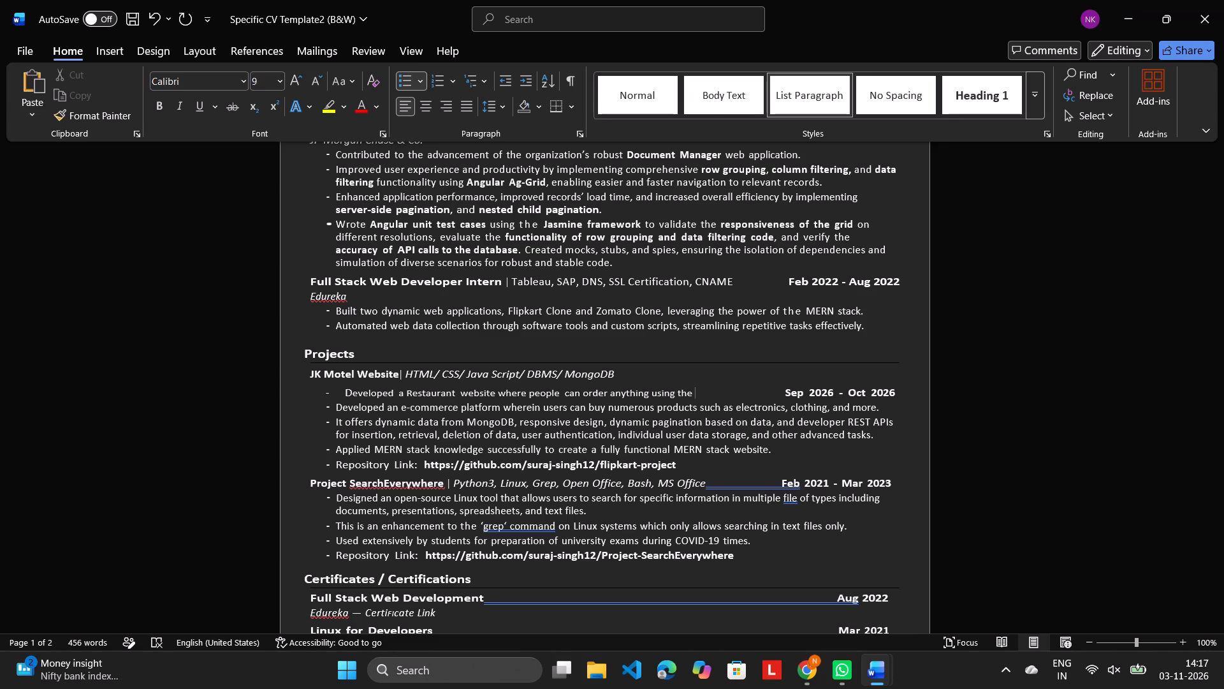
type("website")
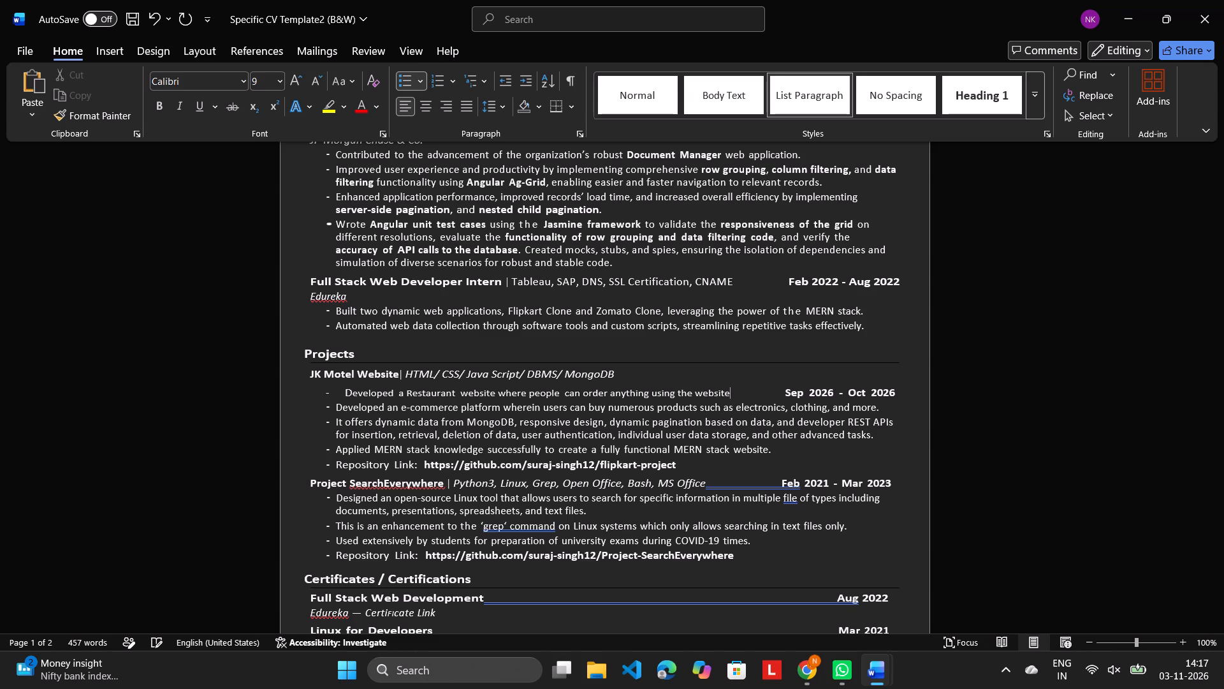
key("period")
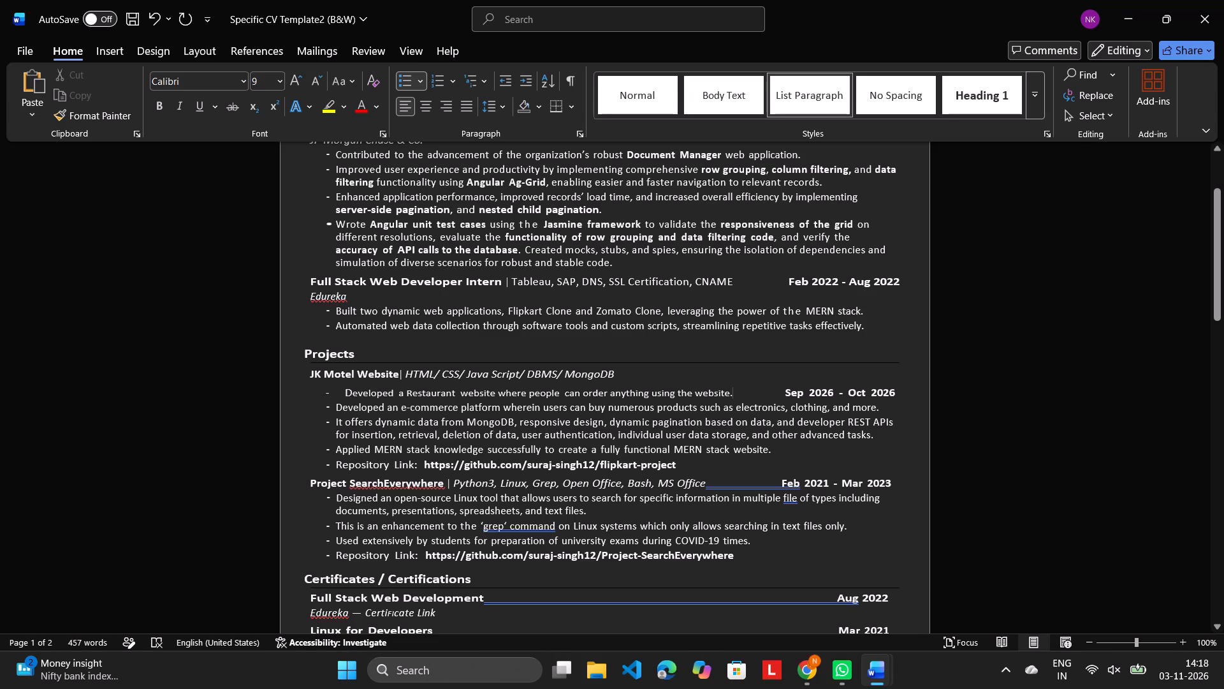
Insert "like Veg food" after "anything" in the first bullet of the JK Motel Website project.
scroll(739, 396, "down", 2)
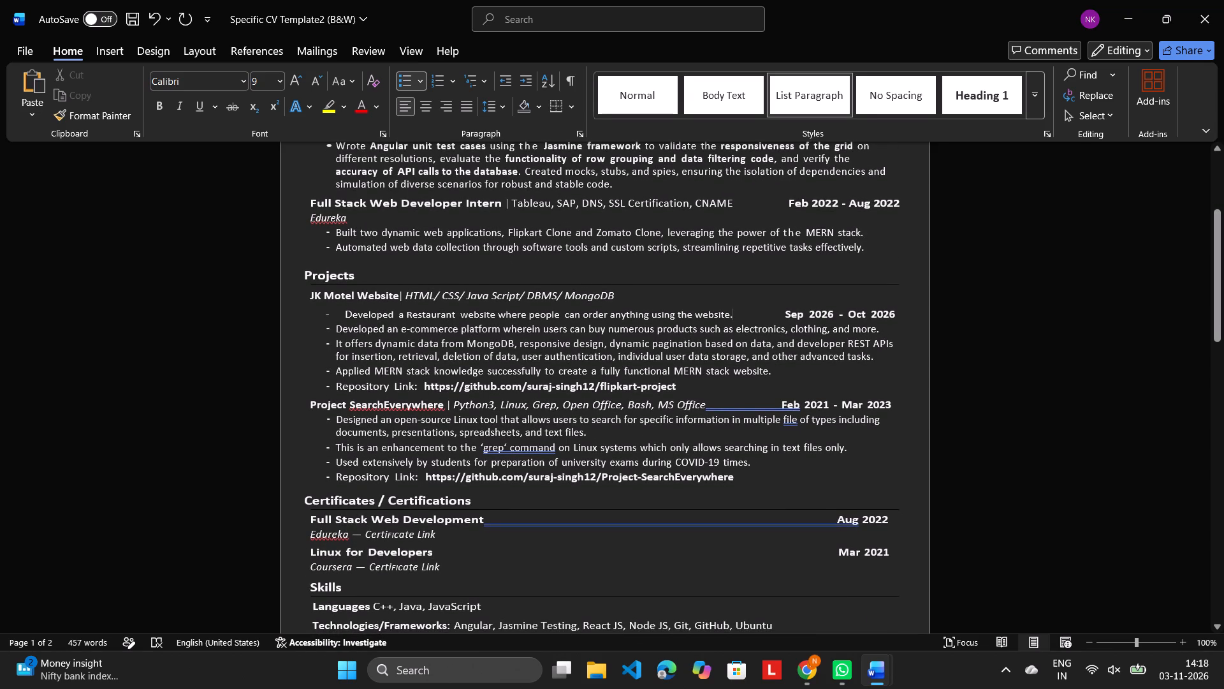
scroll(739, 396, "down", 3)
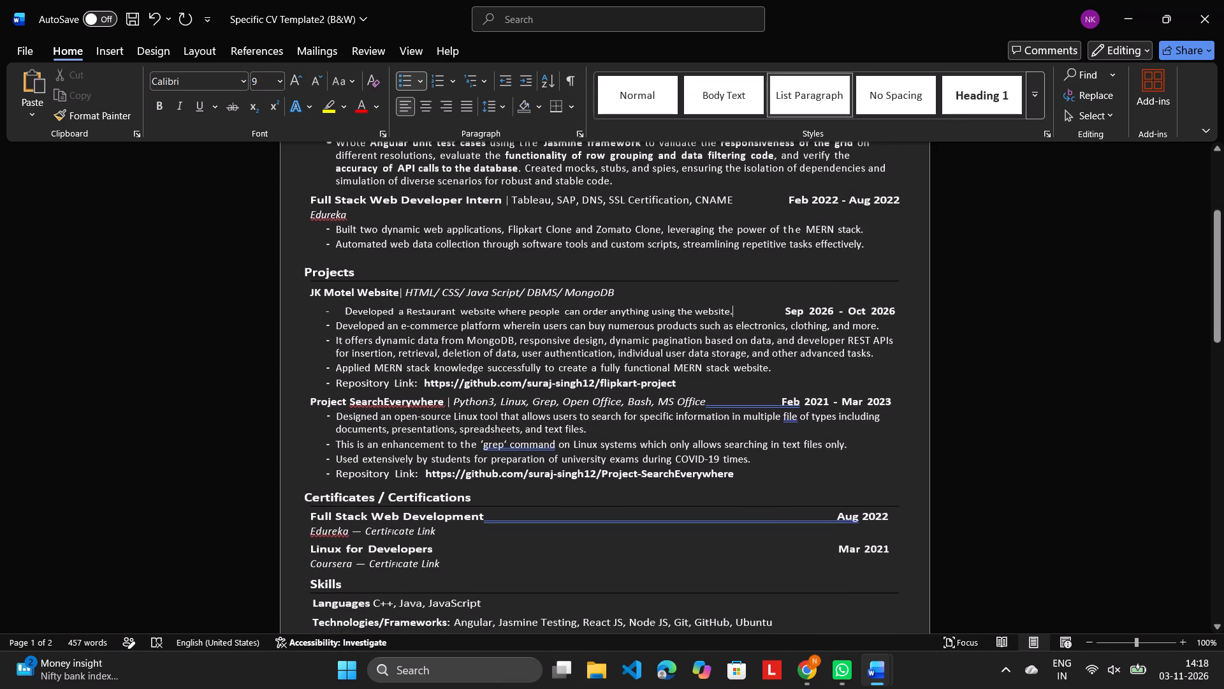
scroll(739, 396, "down", 3)
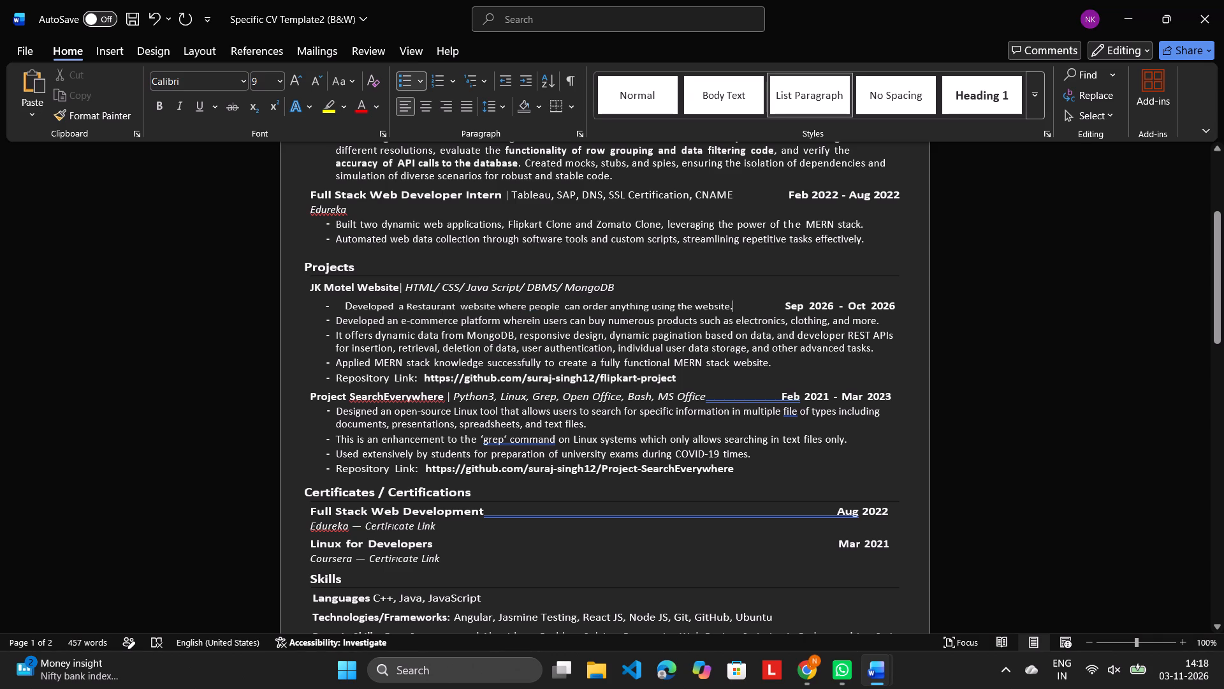
left_click(649, 306)
key("space")
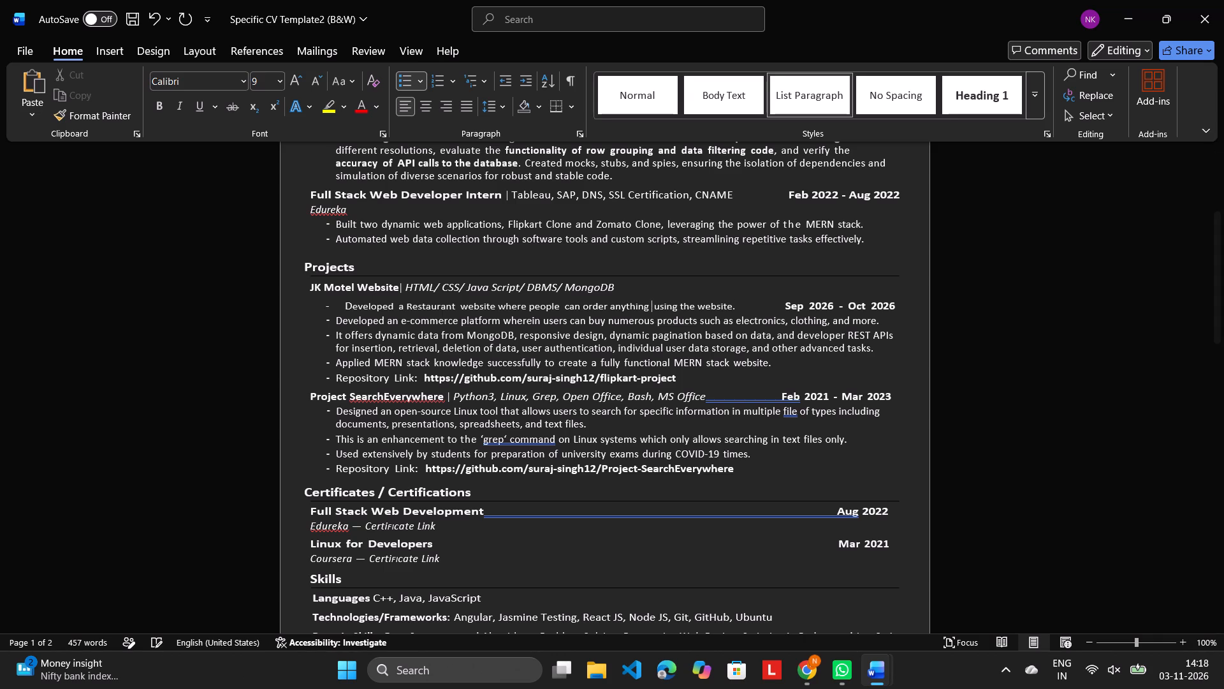
key("shift+l")
type("ike")
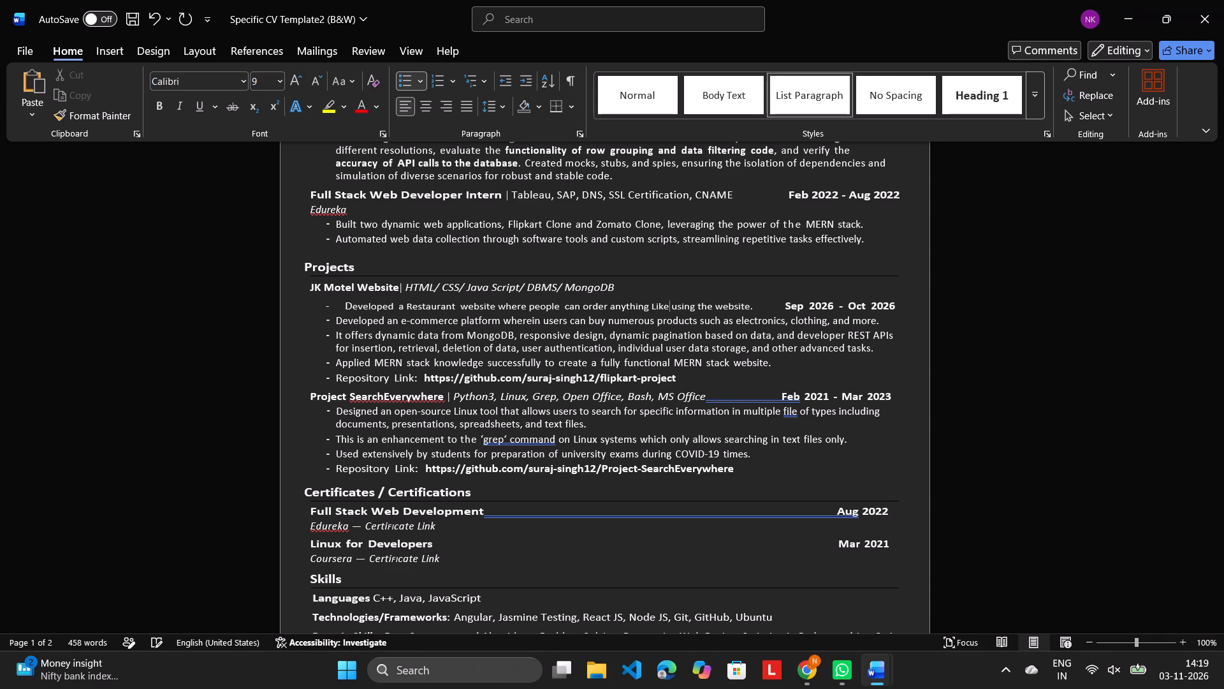
key("BackSpace")
key("BackSpace")
key("BackSpace")
key("BackSpace")
type("like")
key("space")
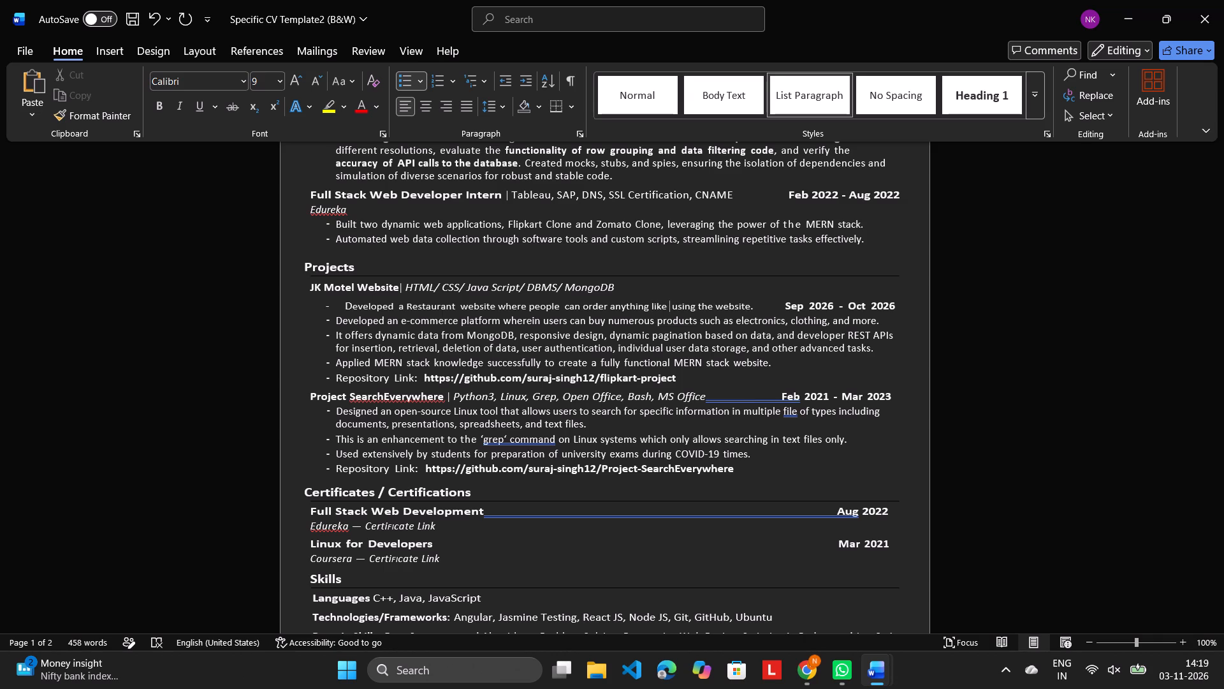
type("Veg")
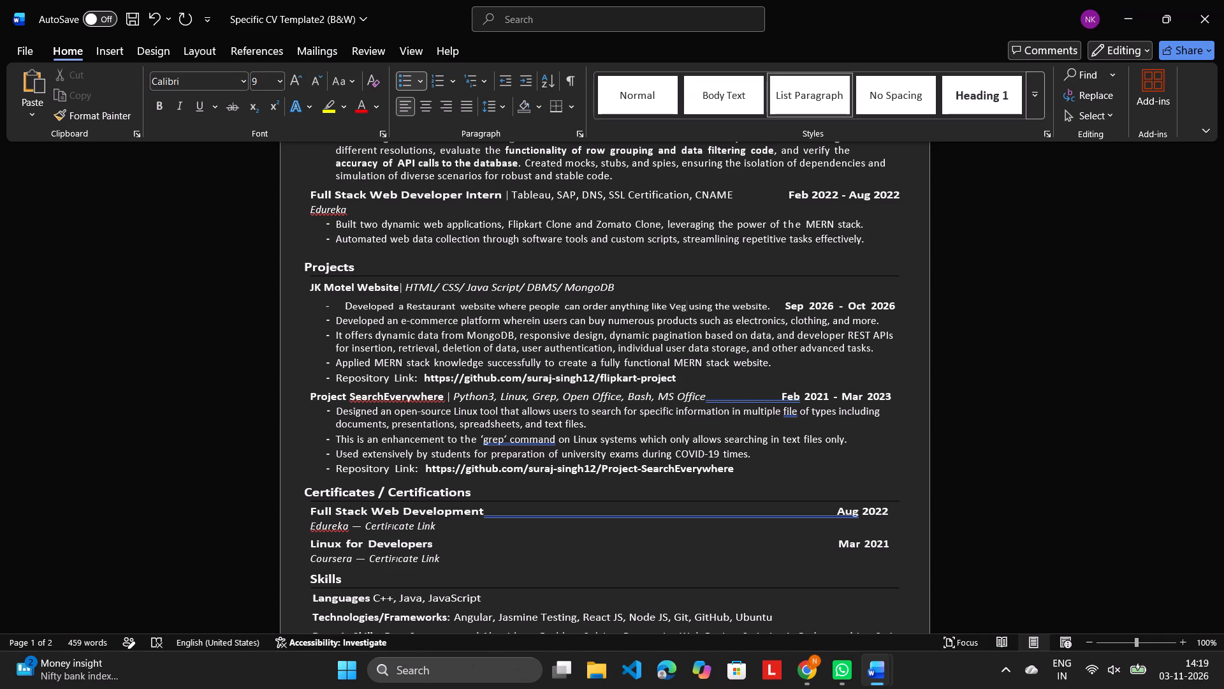
type("fo")
key("BackSpace")
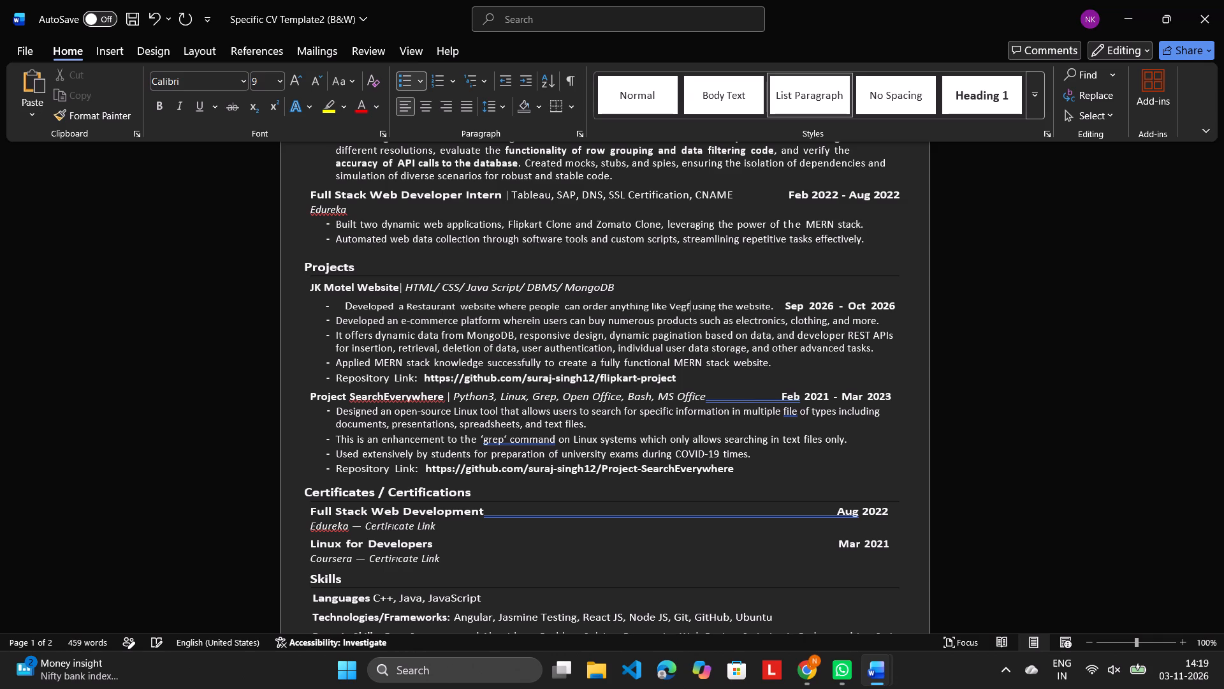
key("BackSpace")
key("space")
type("food")
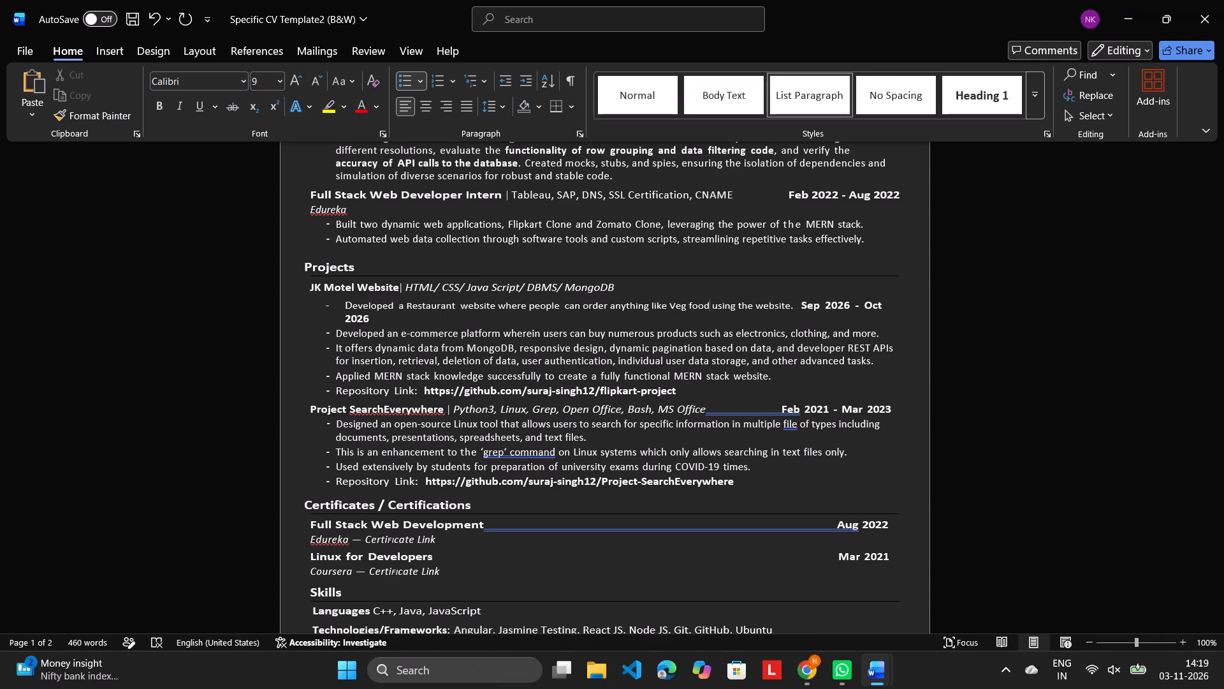
Extend "Veg food" to "Veg foods/ non-veg foods" in the first bullet of the JK Motel Website project.
key("s")
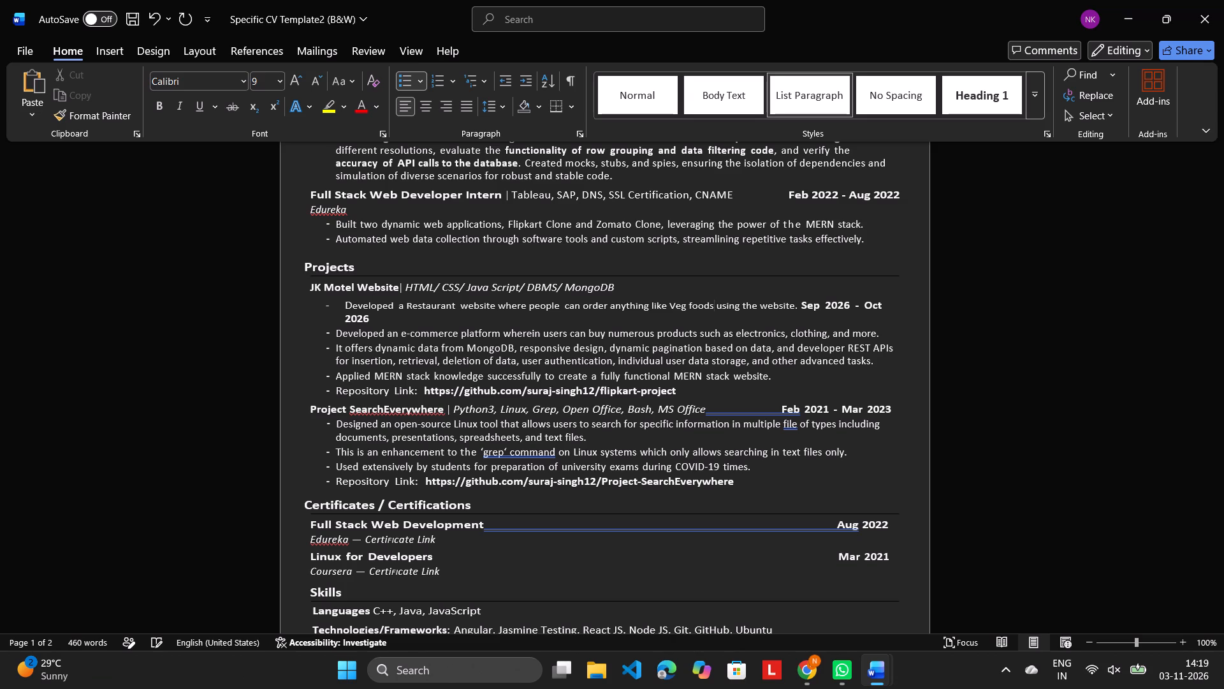
type("/")
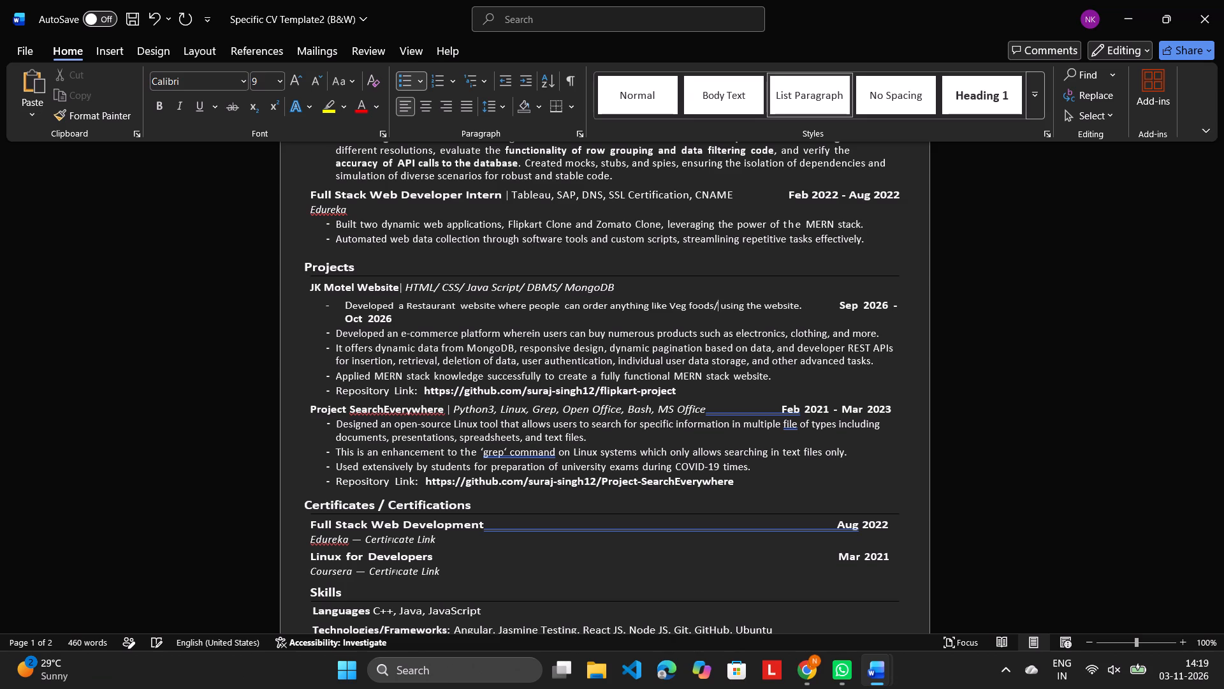
key("space")
key("n")
type("on")
key("minus")
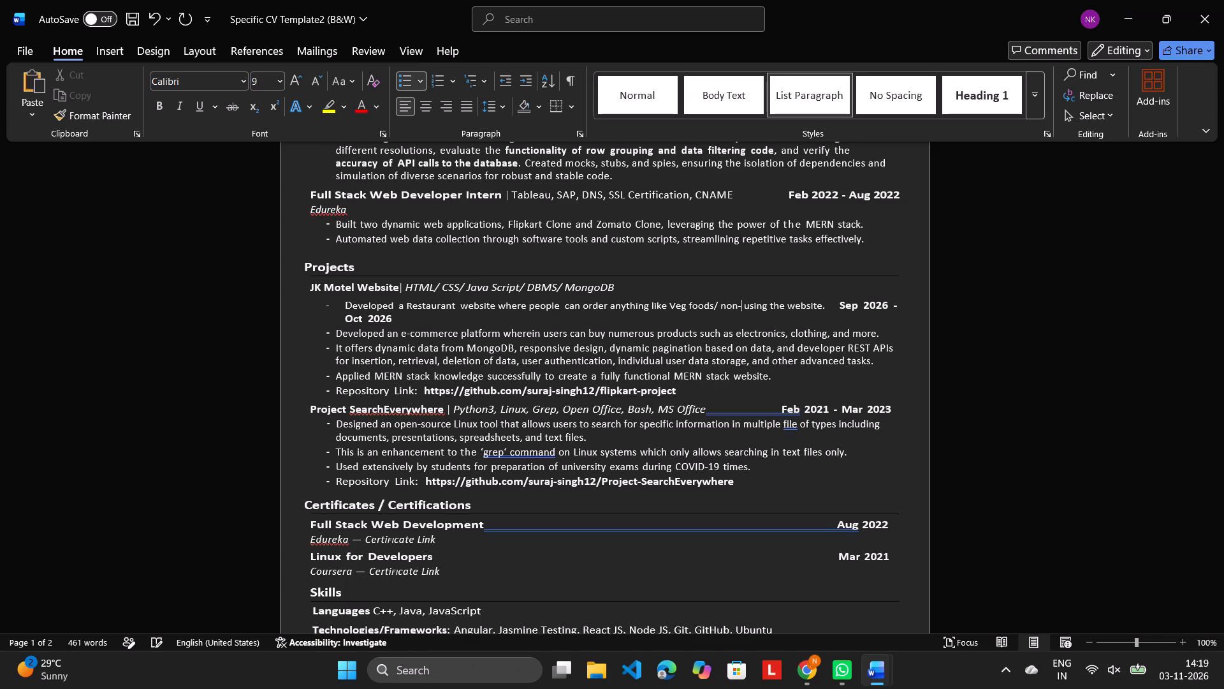
type("veg")
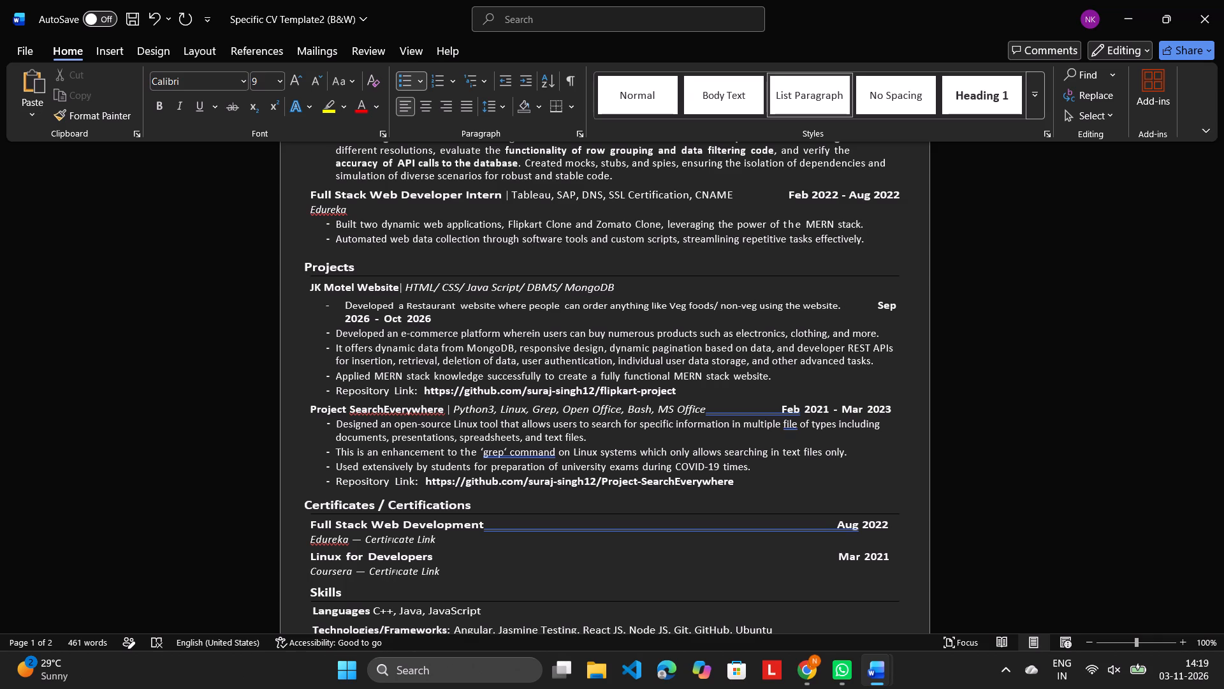
key("space")
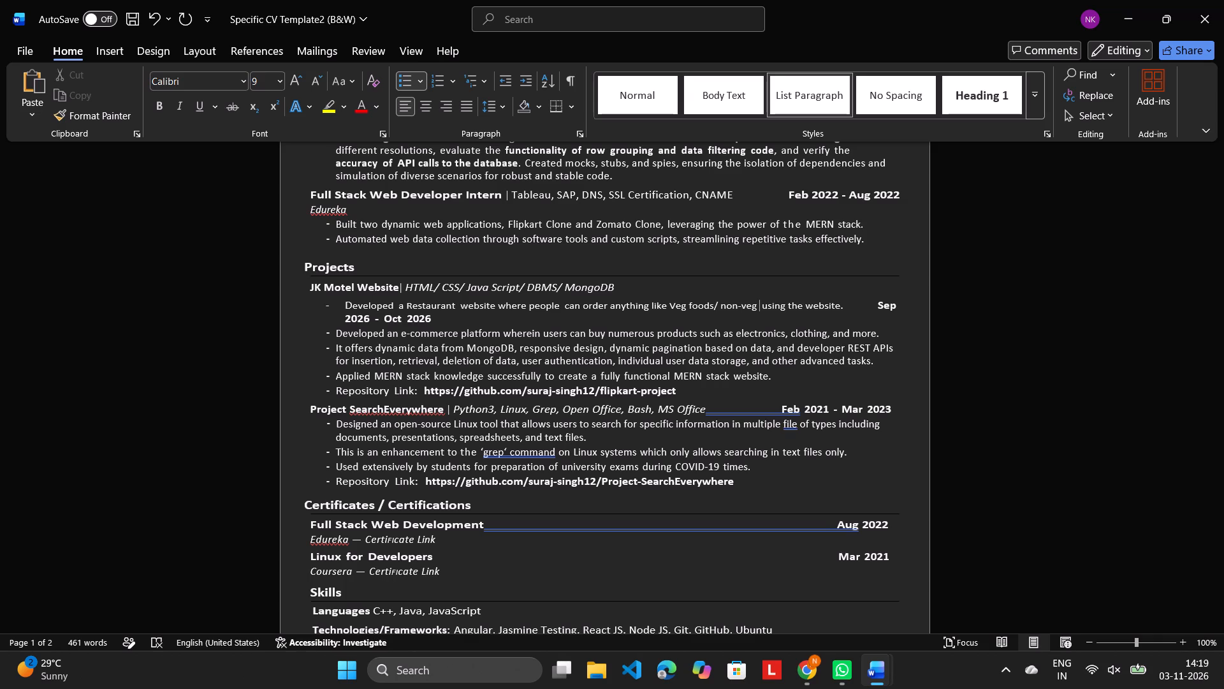
type("foods")
Add ", fast food" after "non-veg foods" in the first JK Motel Website bullet.
type(",")
key("space")
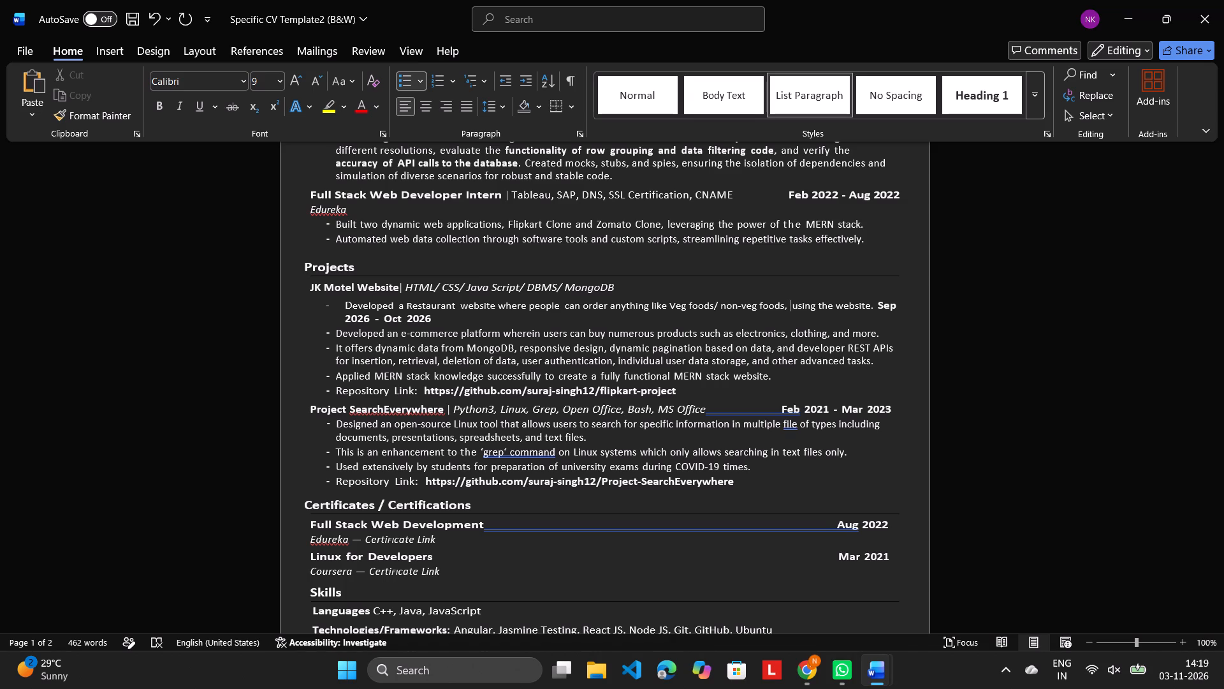
type("fast")
key("space")
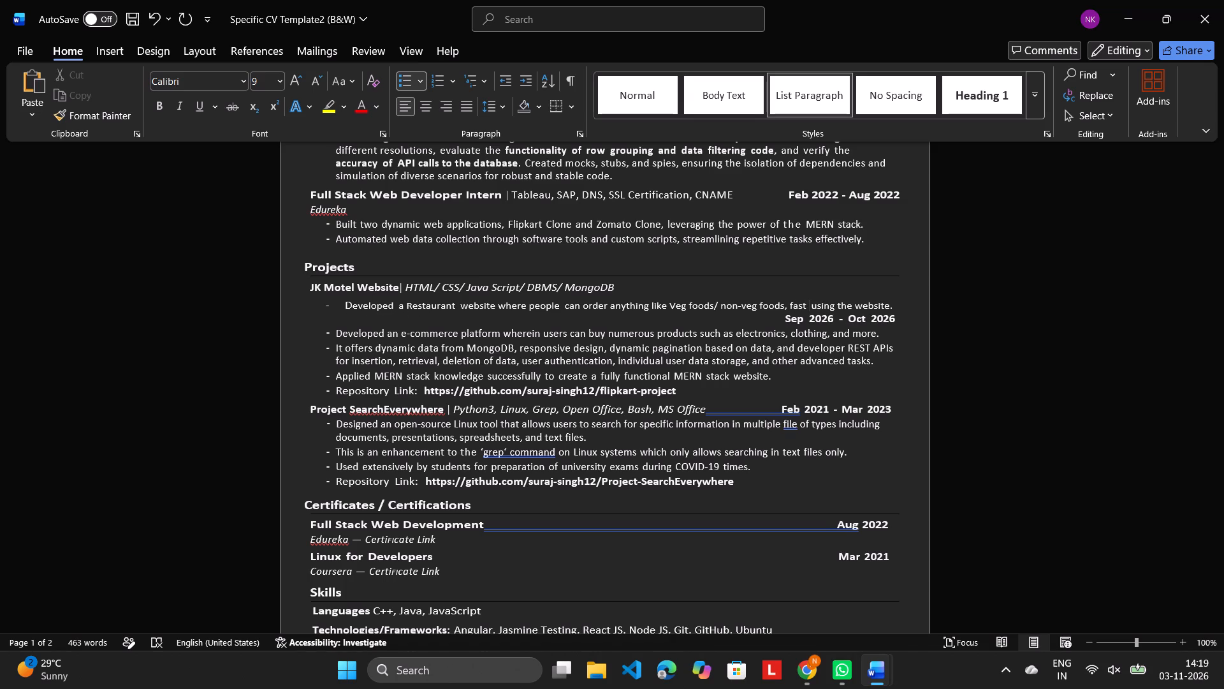
type("foo")
key("d")
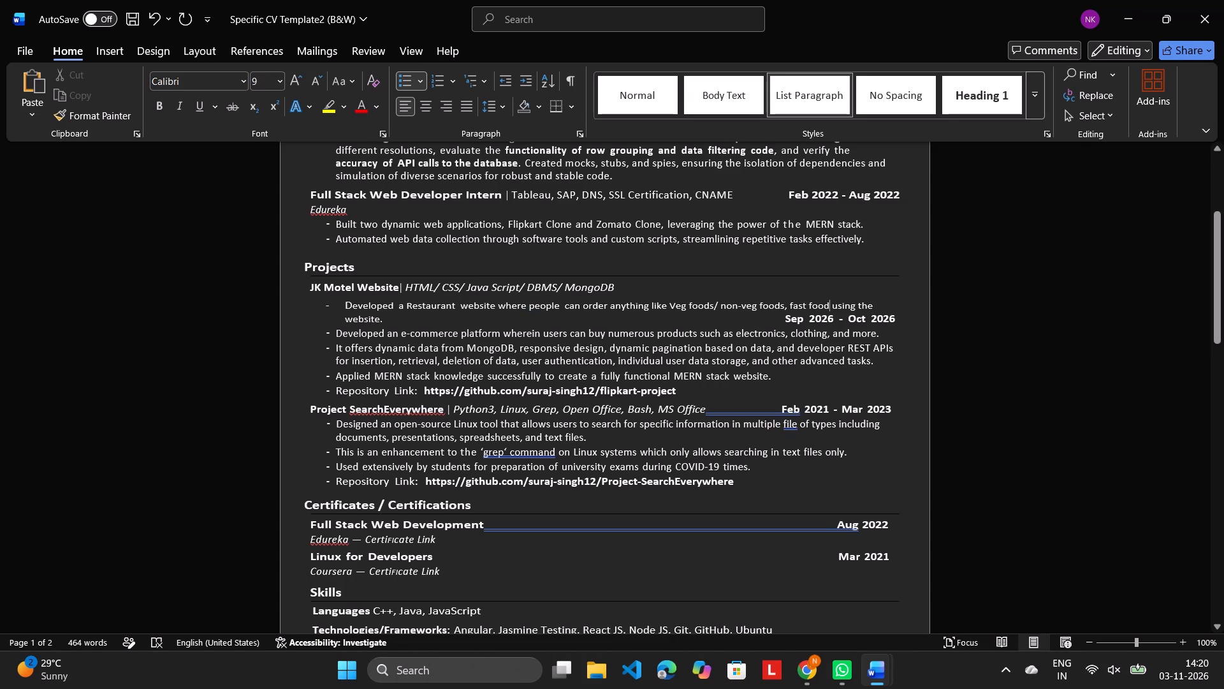
Reword the end of the first JK Motel Website bullet to "by using this website.".
key("space")
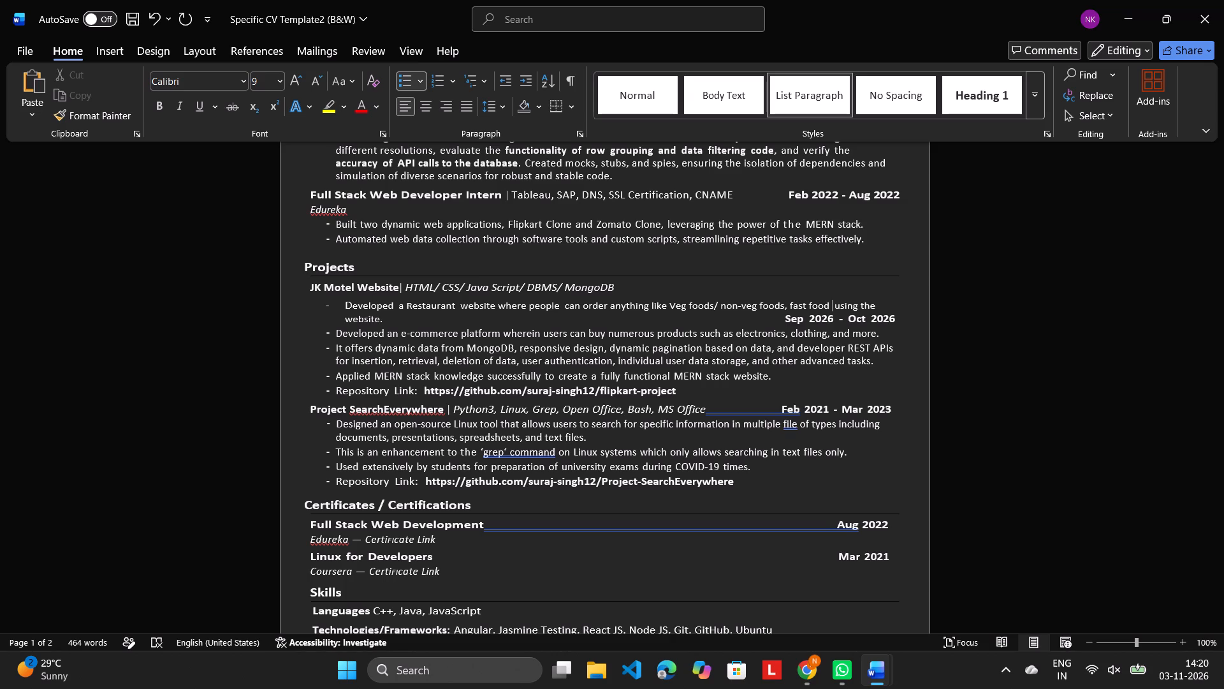
type("by")
key("space")
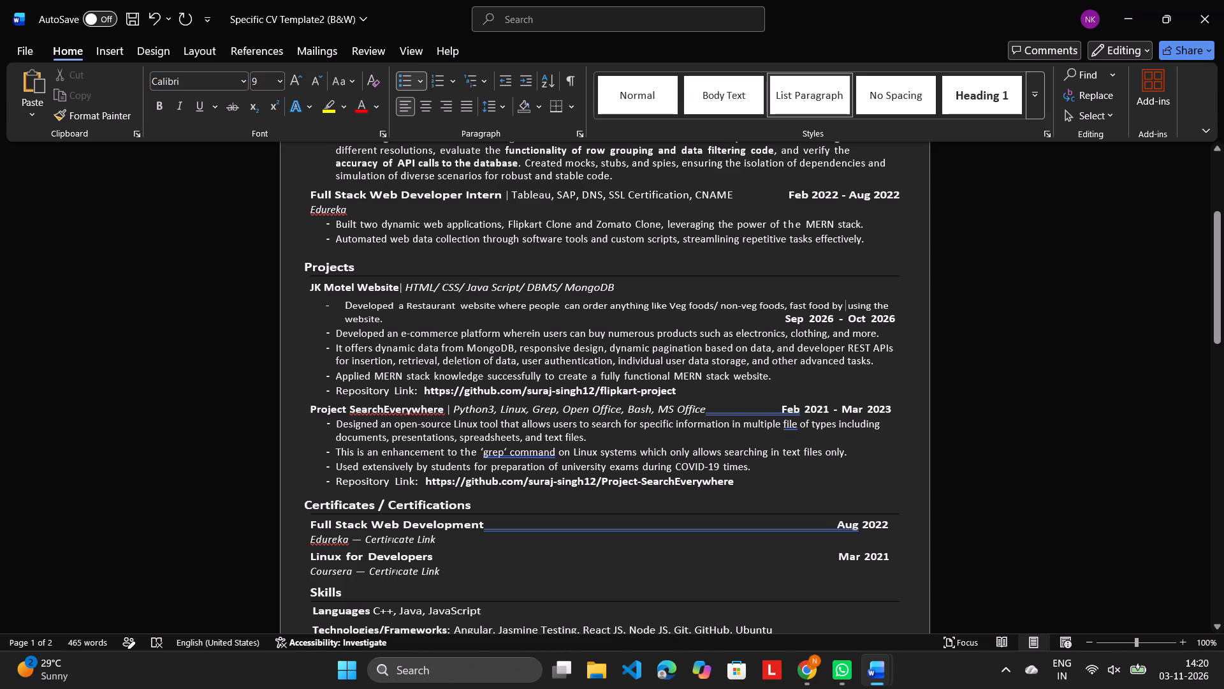
left_click(887, 304)
key("BackSpace")
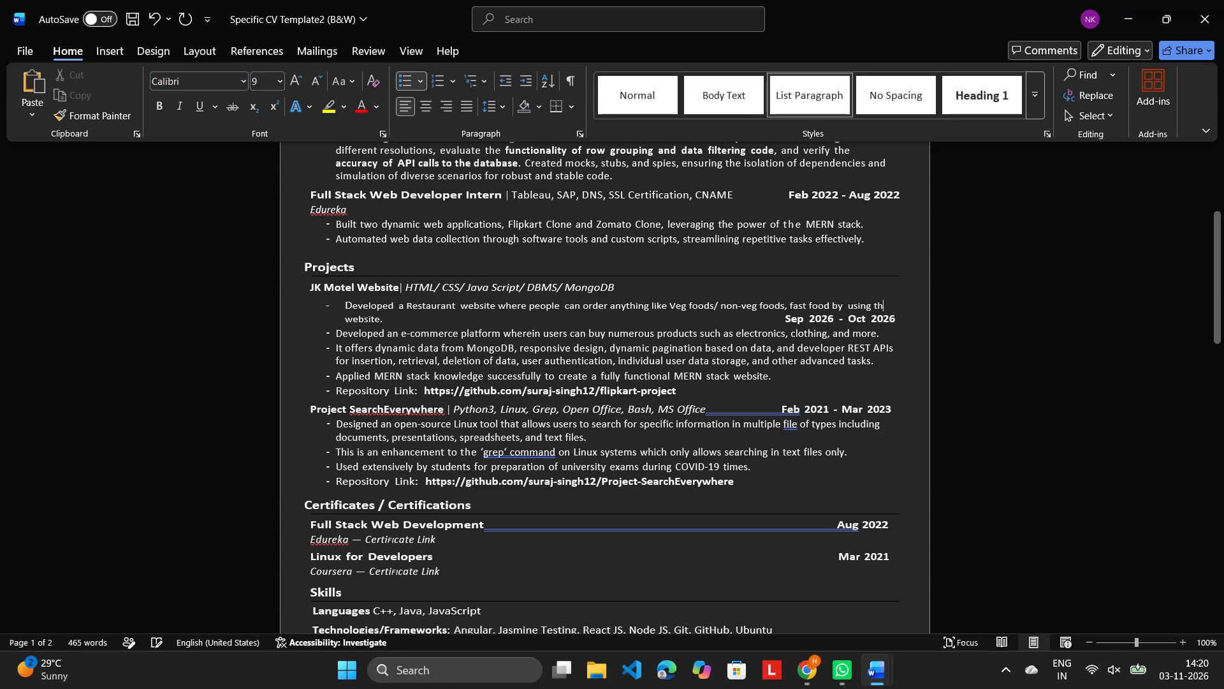
type("is")
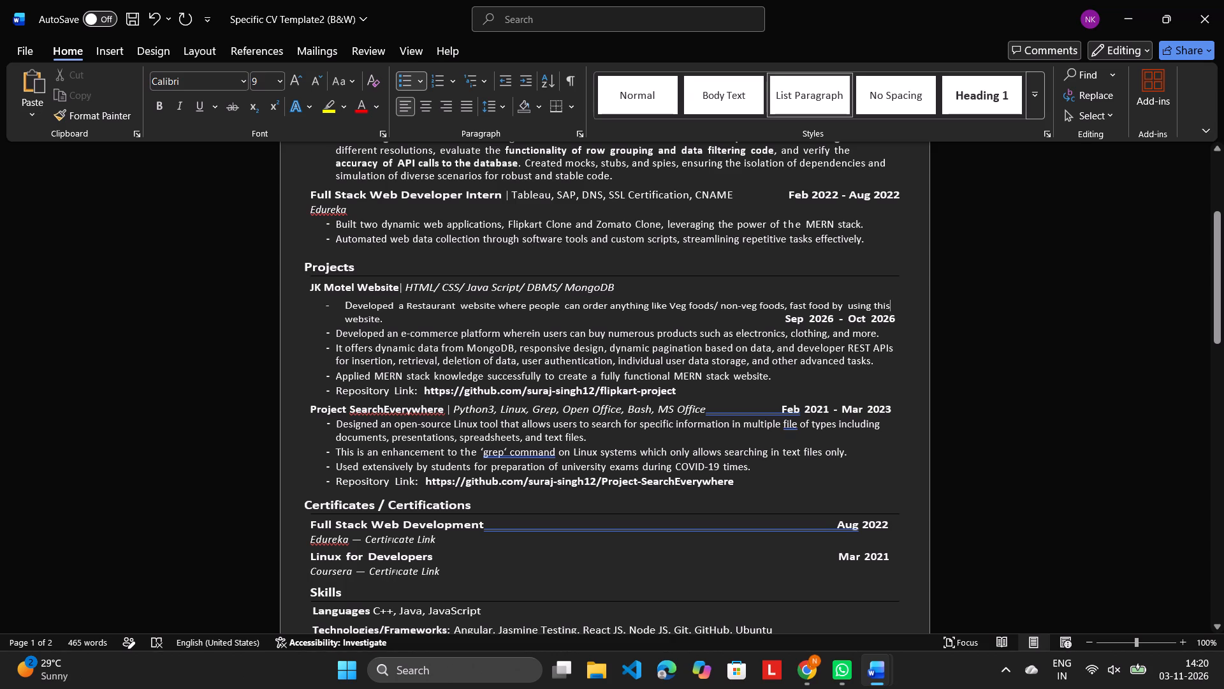
Delete the bullet about developing an e-commerce platform from the JK Motel Website project.
left_click_drag(321, 334, 730, 334)
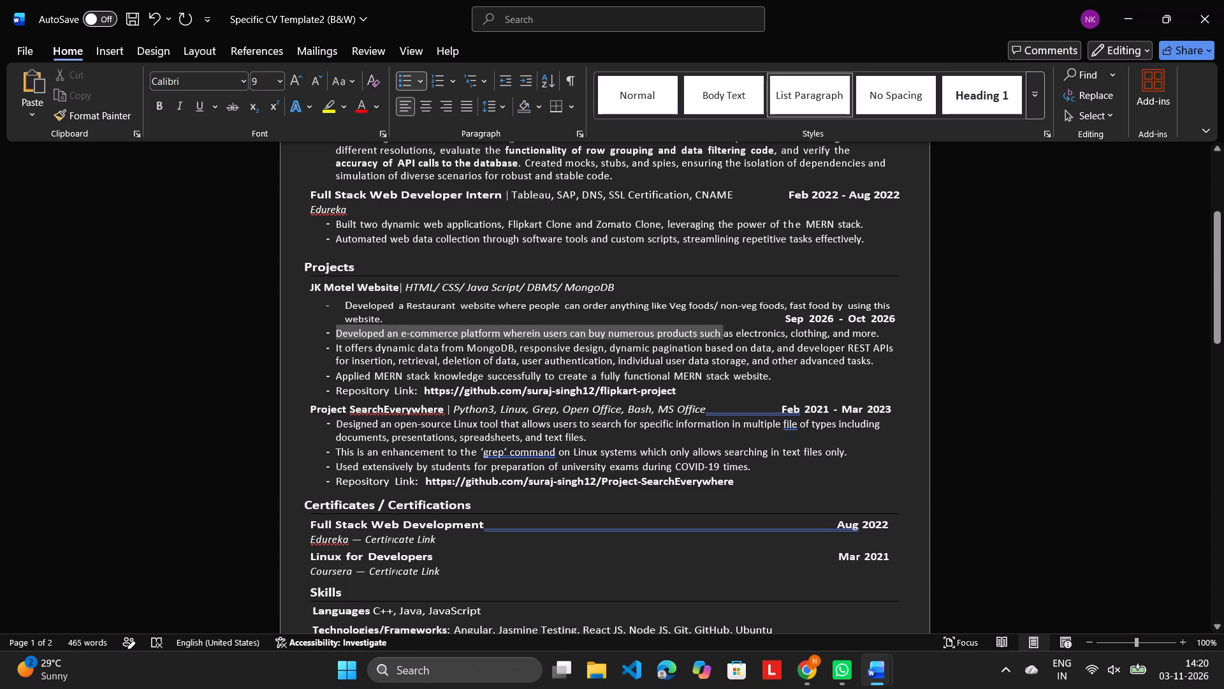
left_click_drag(730, 334, 975, 330)
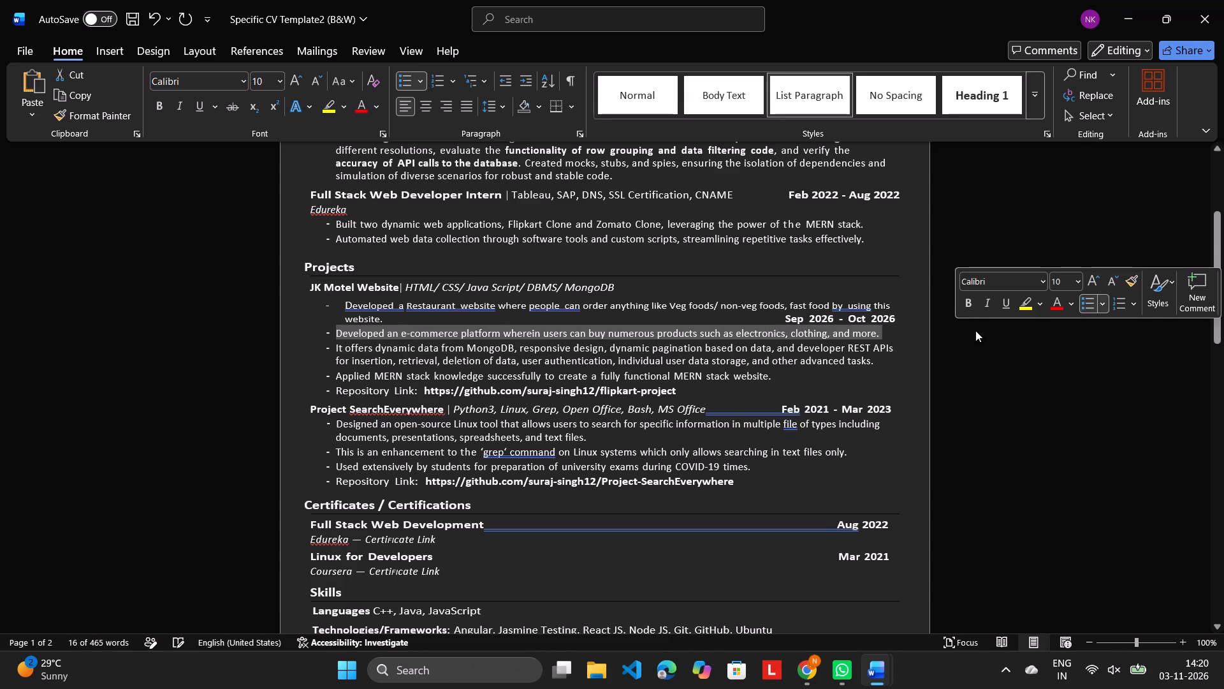
key("BackSpace")
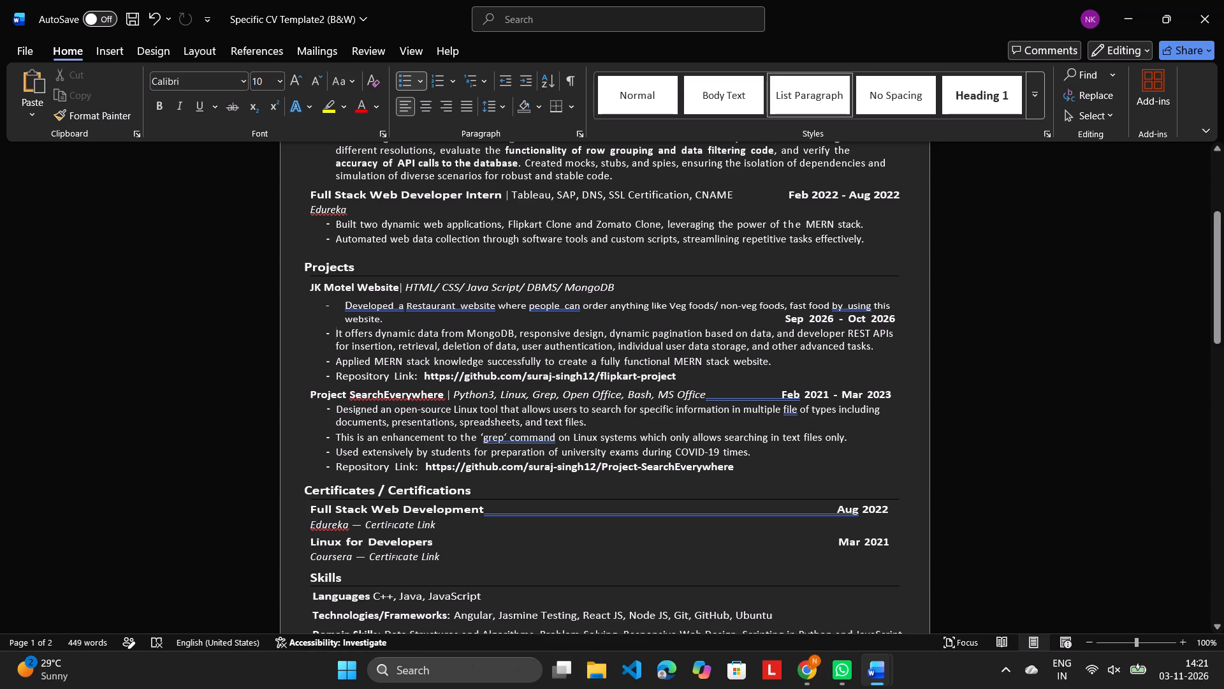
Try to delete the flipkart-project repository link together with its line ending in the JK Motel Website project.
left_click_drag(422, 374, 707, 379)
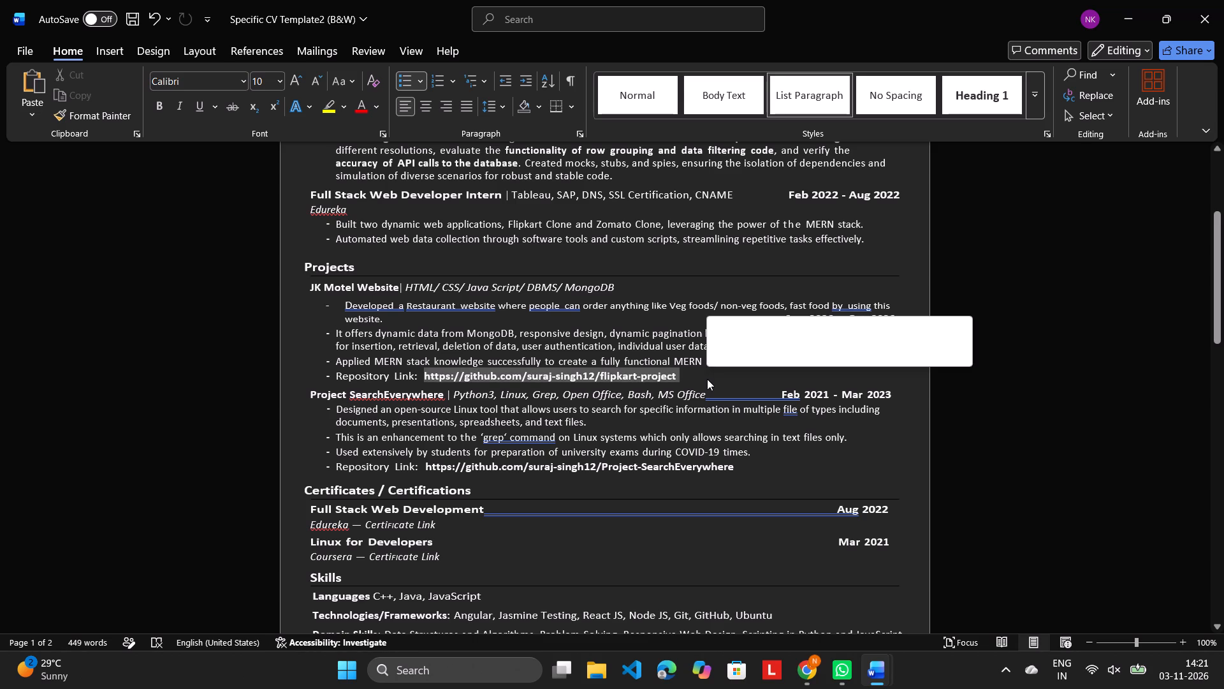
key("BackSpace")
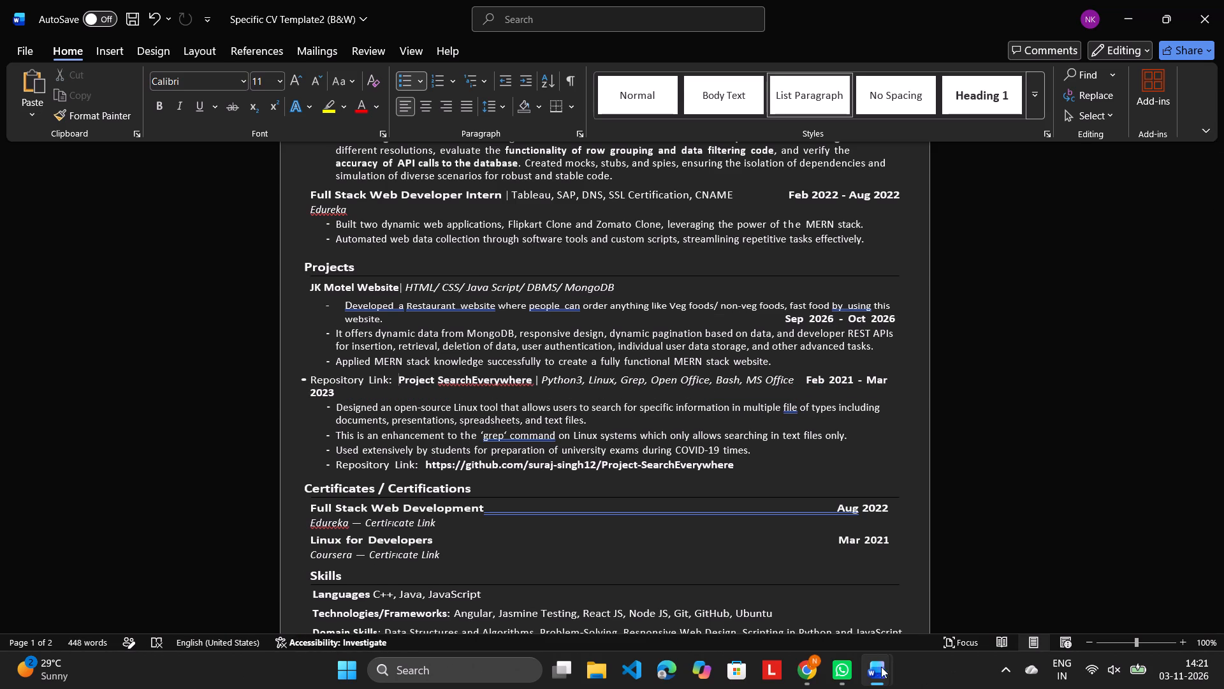
Switch to GitHub in Chrome and copy the HTTPS clone URL of the jk-motel repository.
left_click(806, 670)
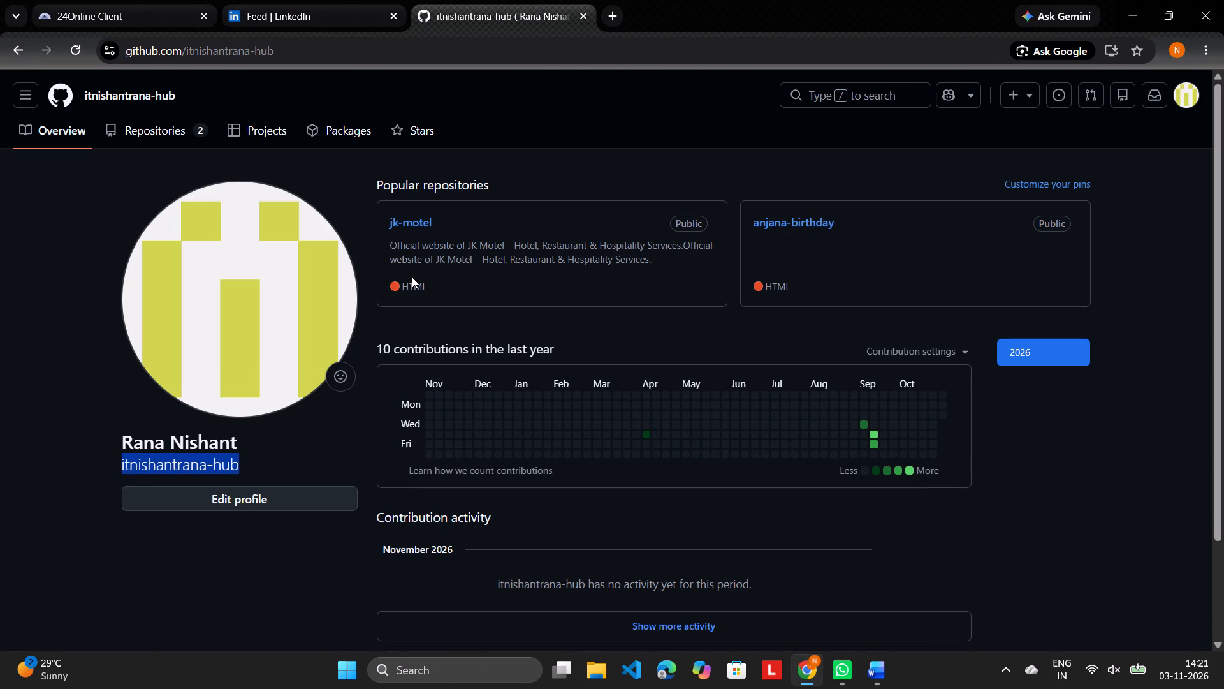
scroll(378, 214, "right", 7)
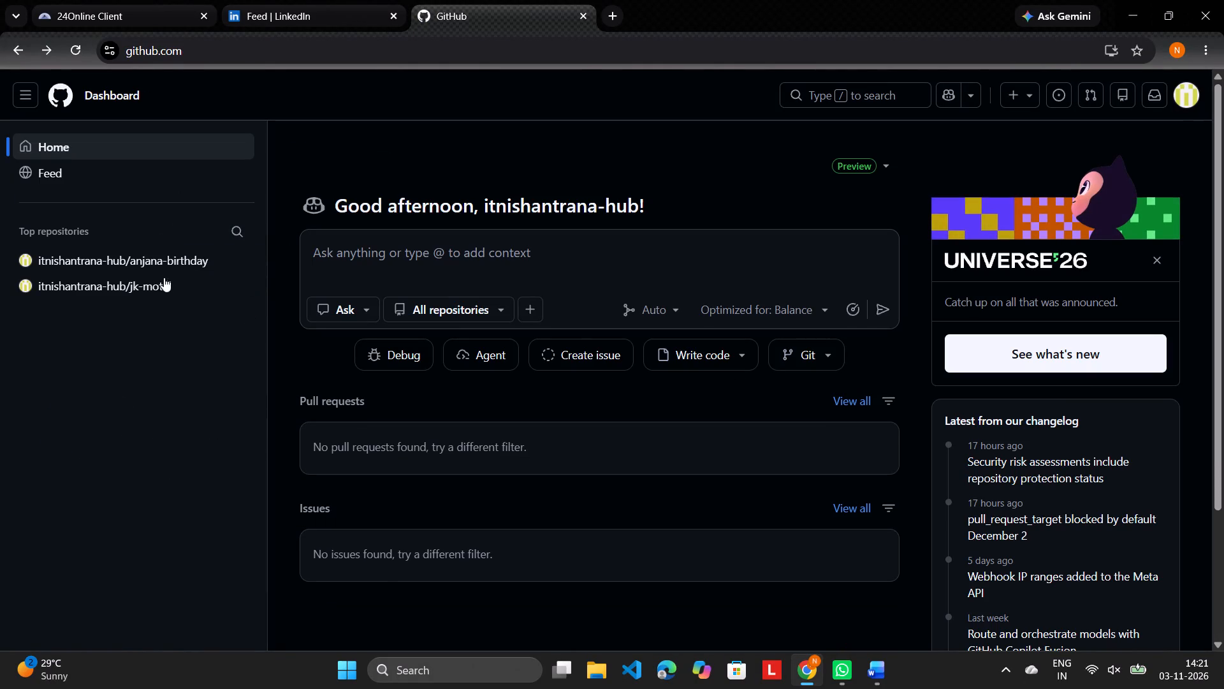
left_click(156, 292)
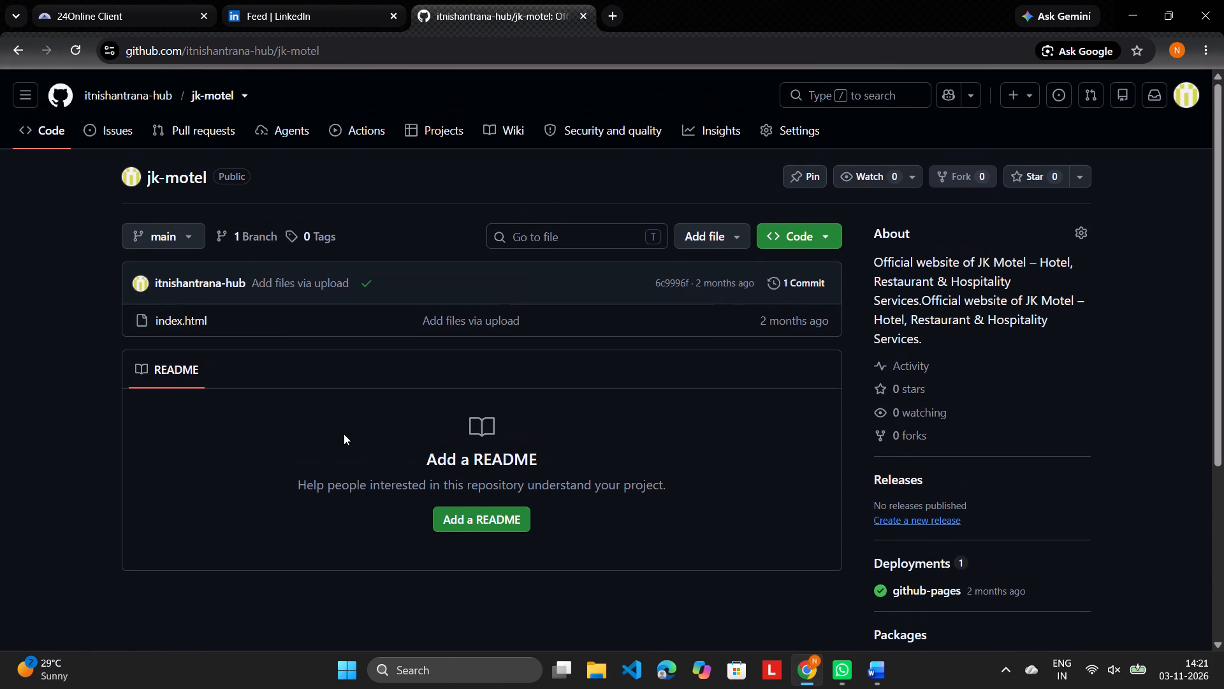
left_click(834, 232)
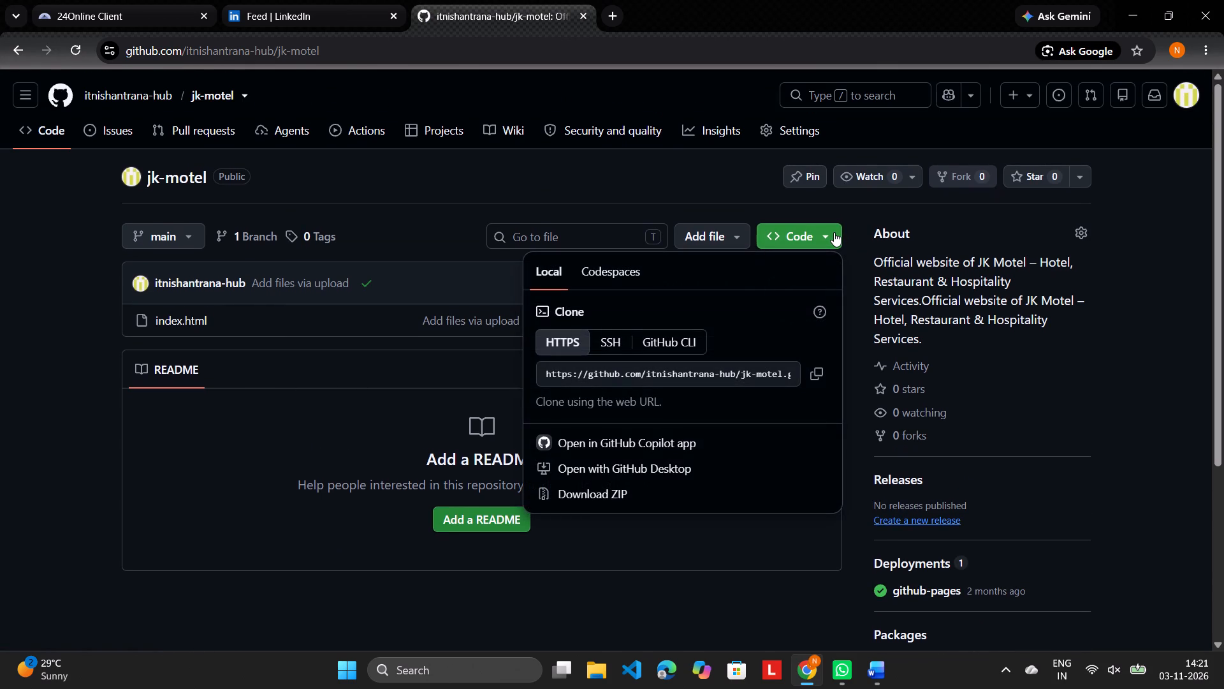
left_click(814, 373)
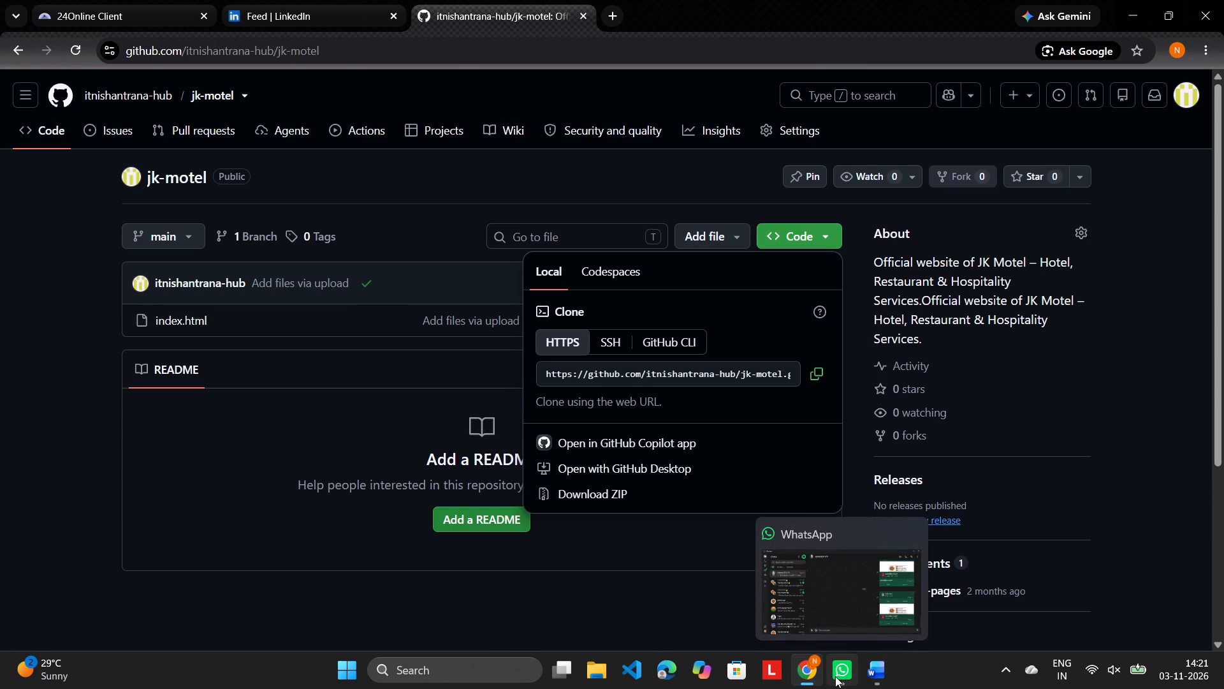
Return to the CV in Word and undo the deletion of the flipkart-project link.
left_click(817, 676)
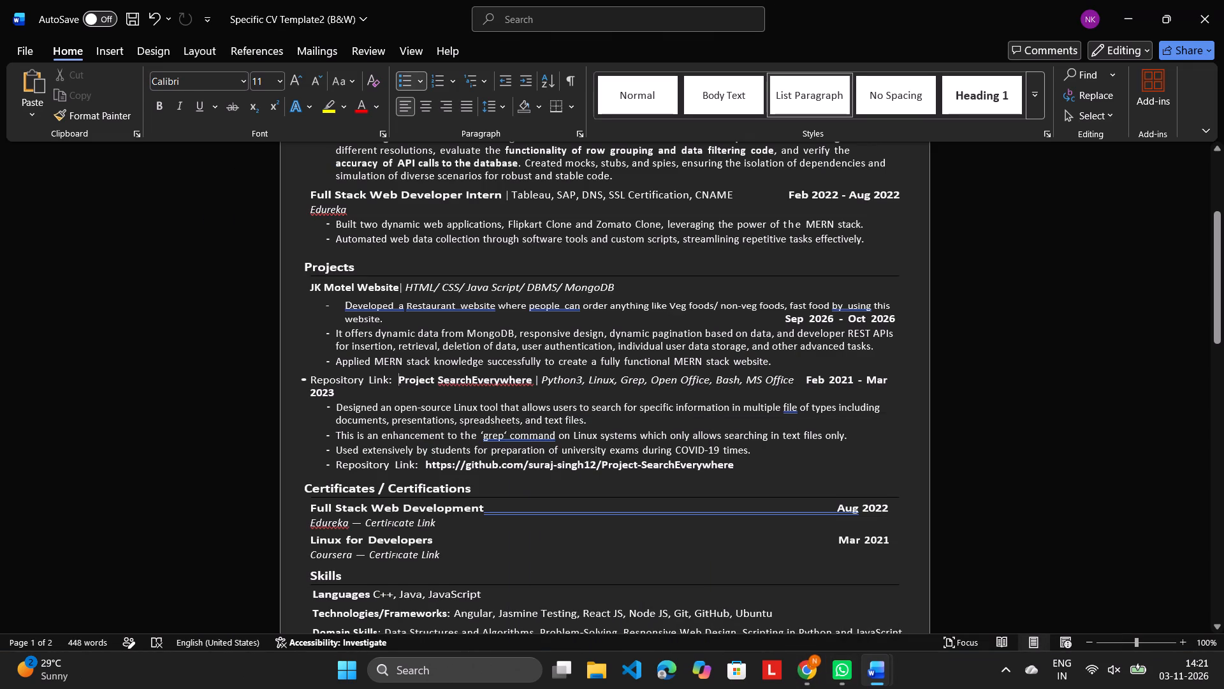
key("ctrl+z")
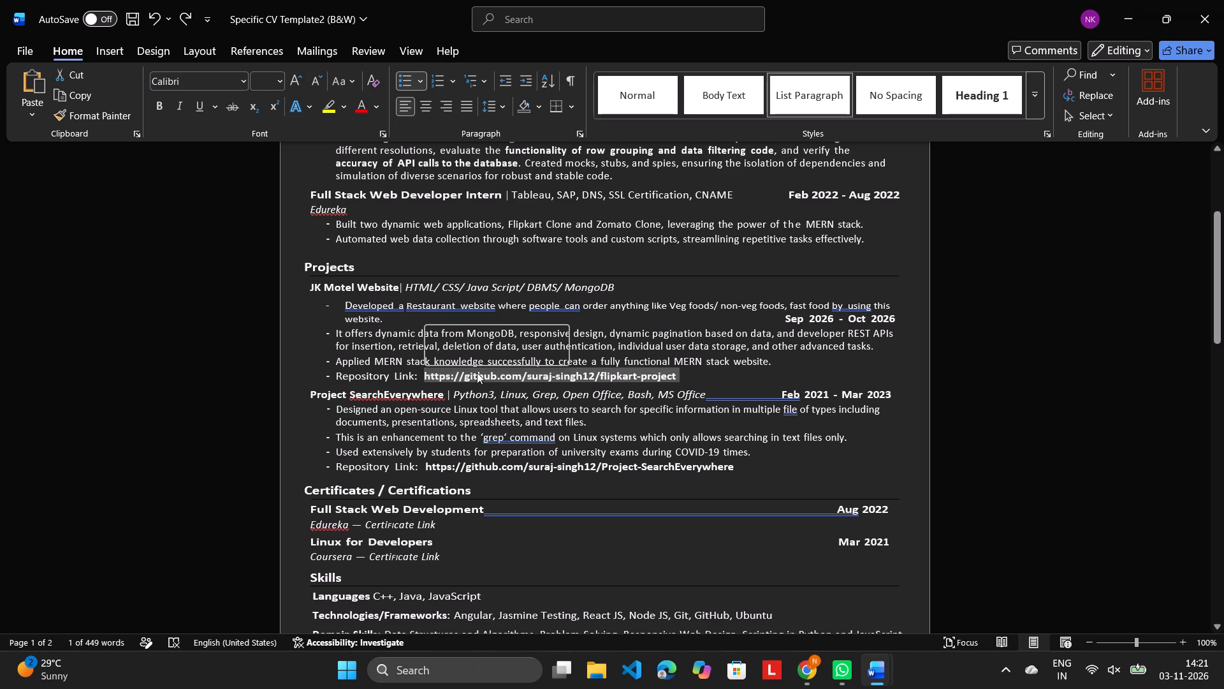
Replace the flipkart-project link in the JK Motel Website project with the copied jk-motel repository URL as a hyperlink.
left_click(693, 371)
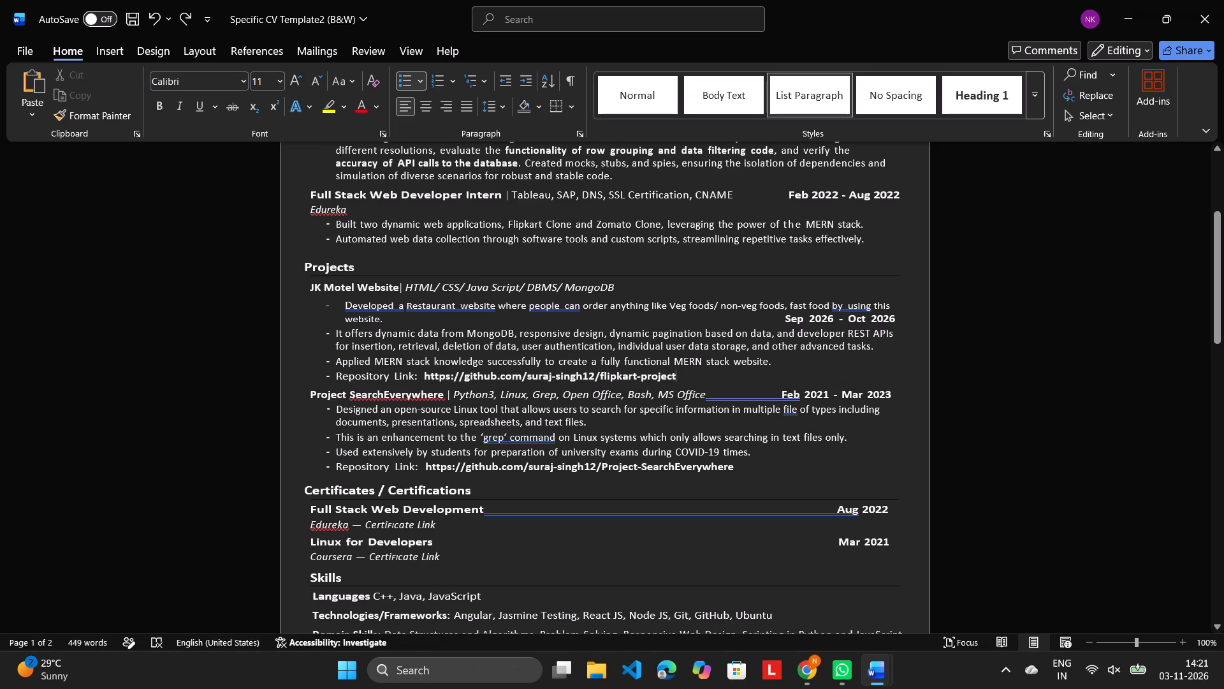
key("BackSpace")
key("BackSpace")
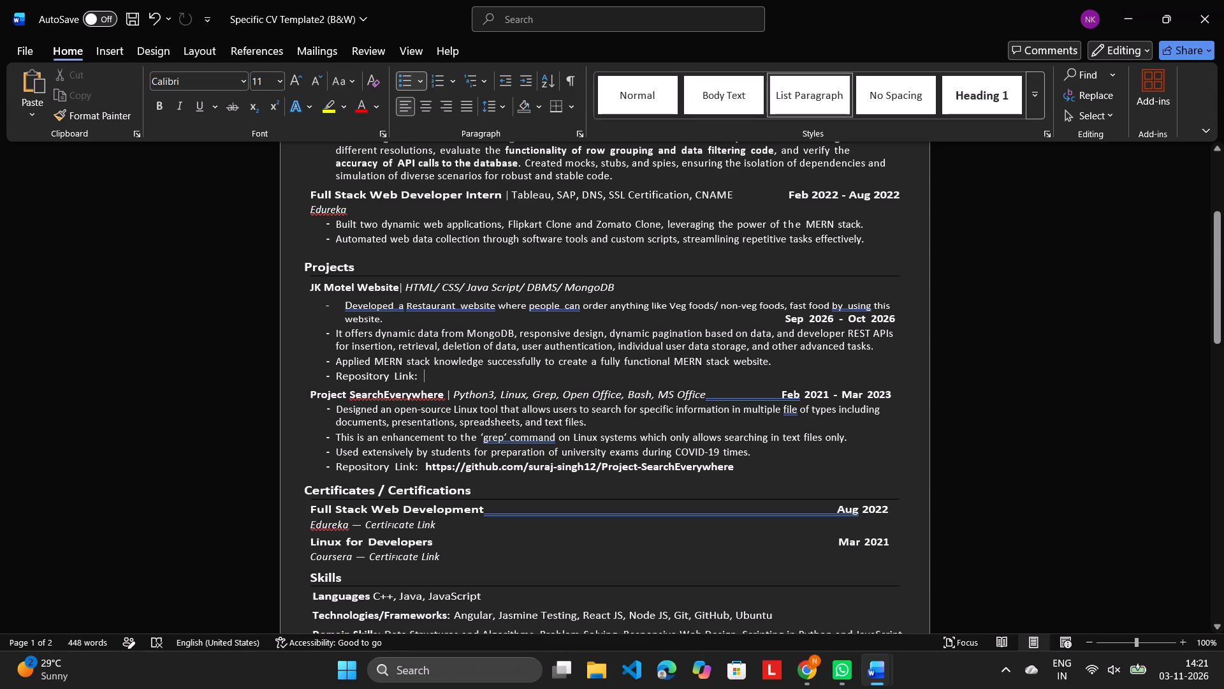
key("ctrl+v")
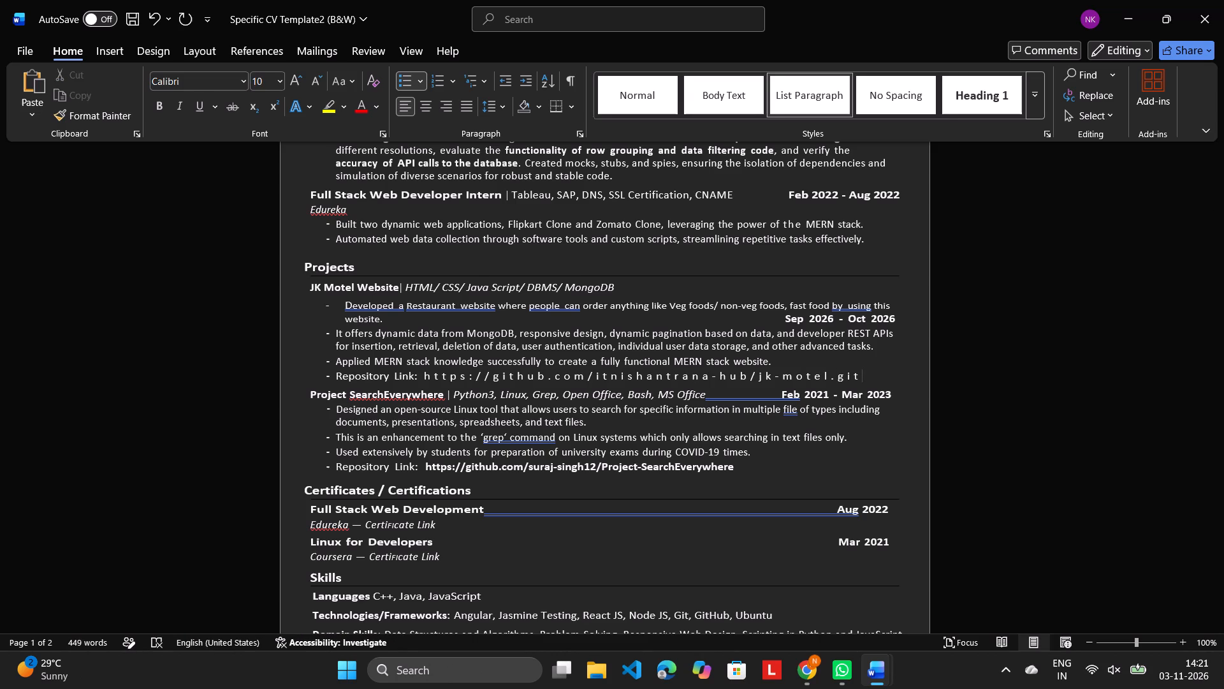
key("space")
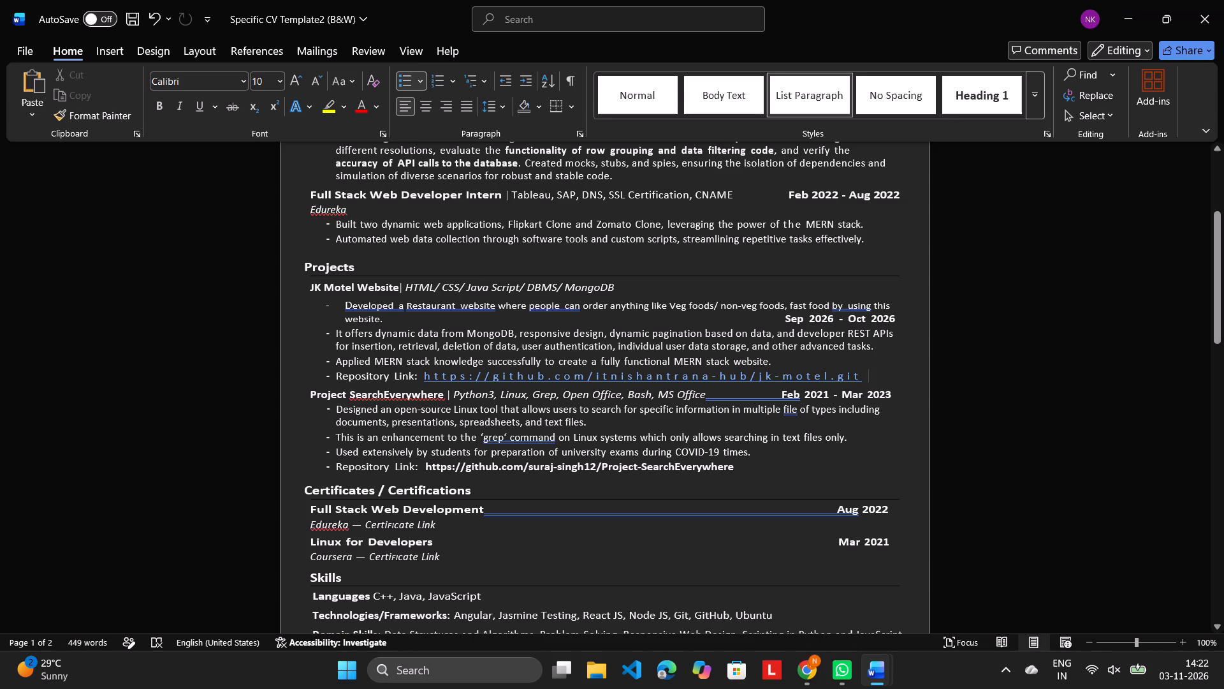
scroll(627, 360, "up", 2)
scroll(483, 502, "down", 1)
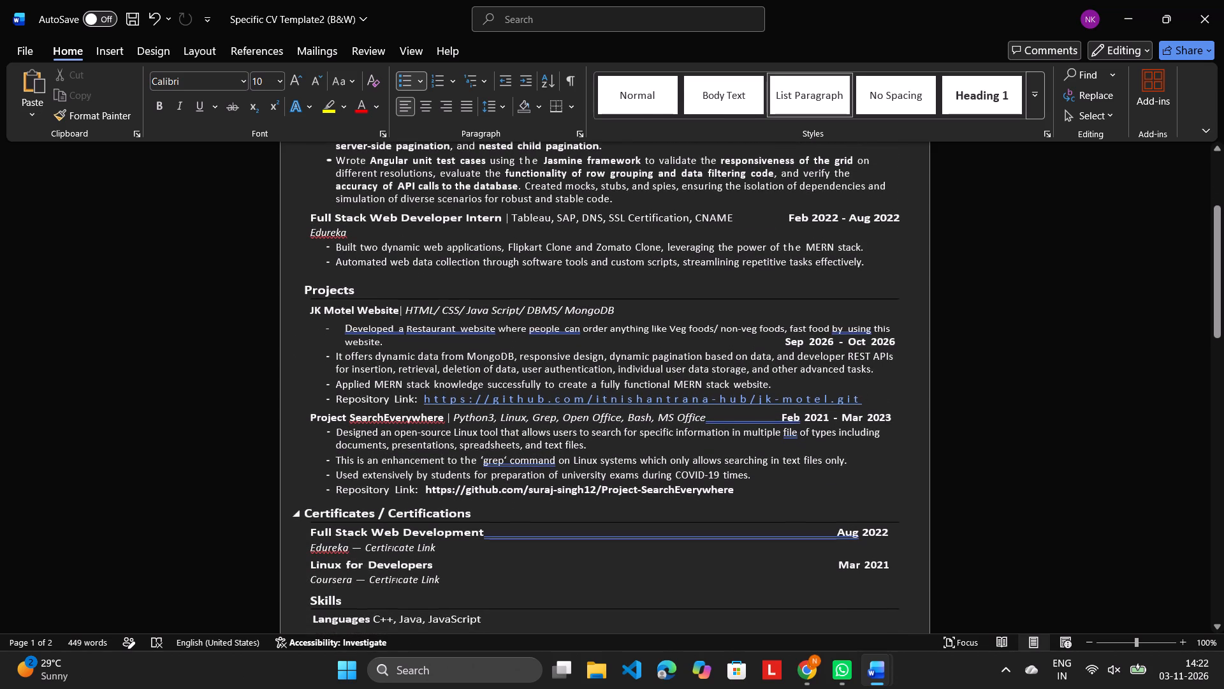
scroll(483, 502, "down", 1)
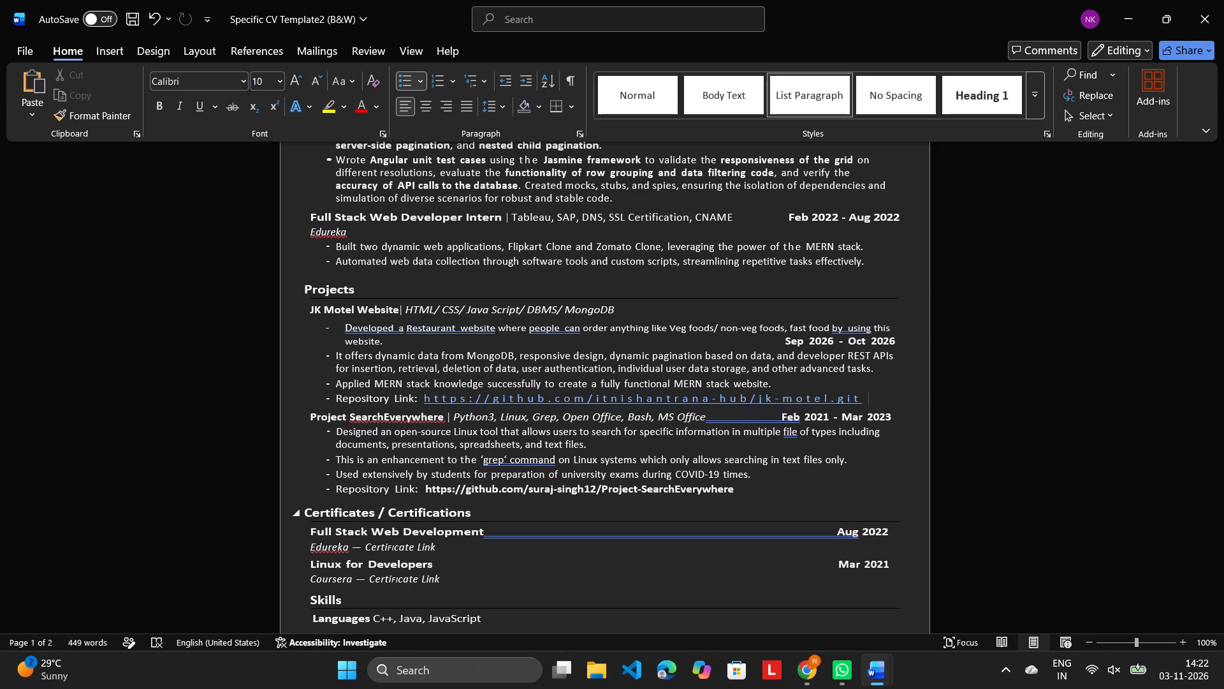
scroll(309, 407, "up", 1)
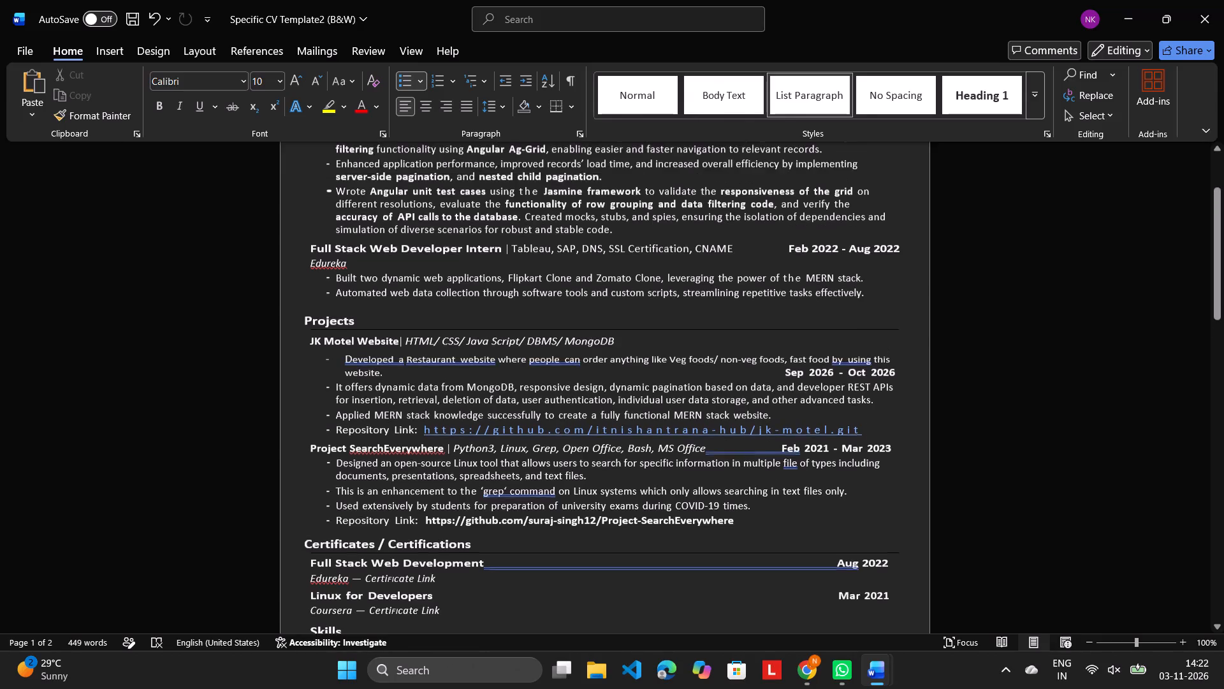
Review the CV from the contact header through Internship, Projects, Certificates, Skills and Education for entries still needing changes.
scroll(309, 407, "up", 1)
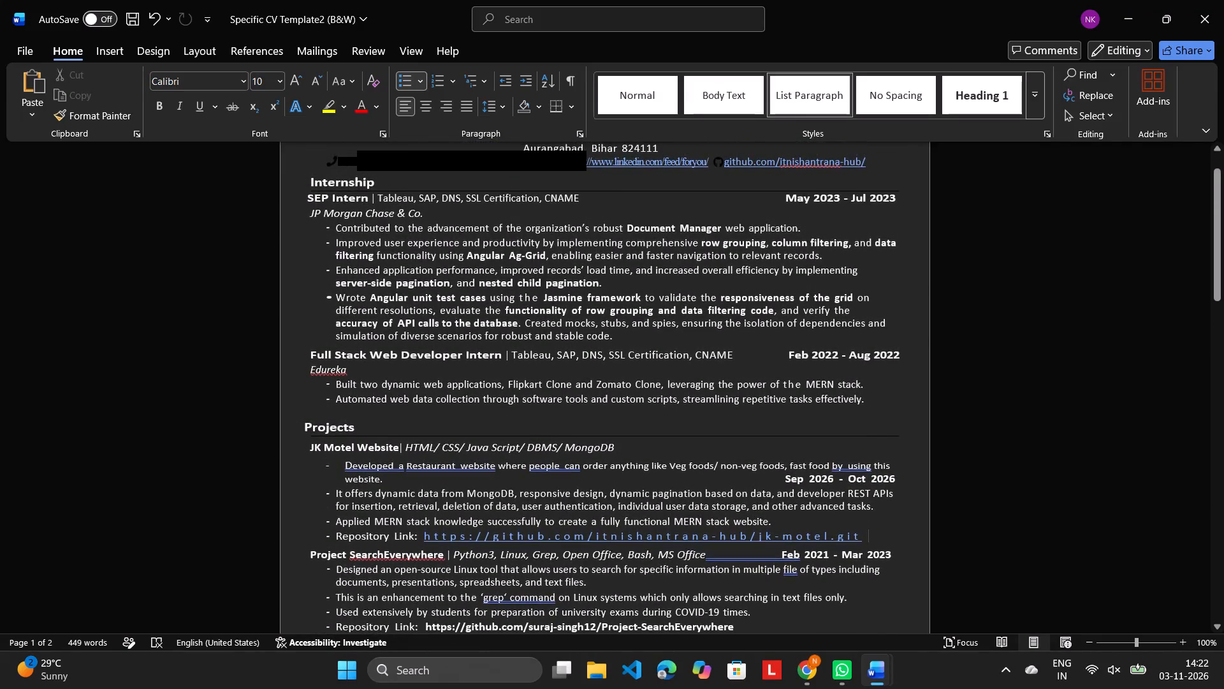
scroll(307, 454, "down", 3)
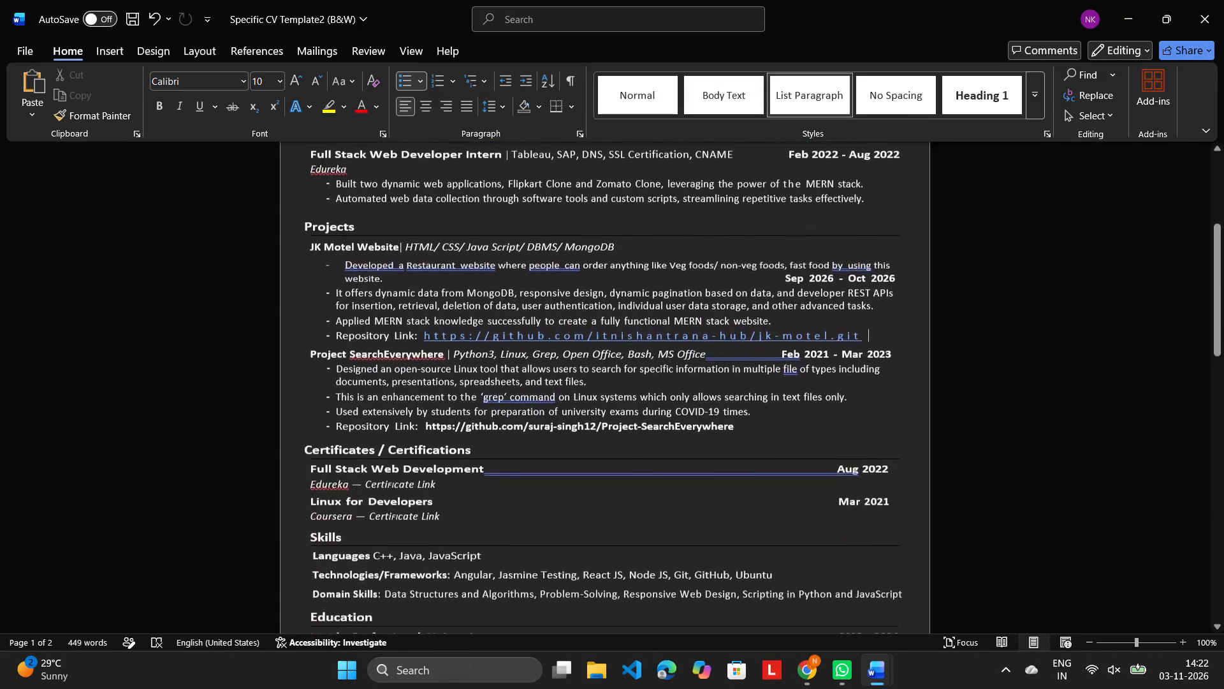
scroll(307, 454, "up", 2)
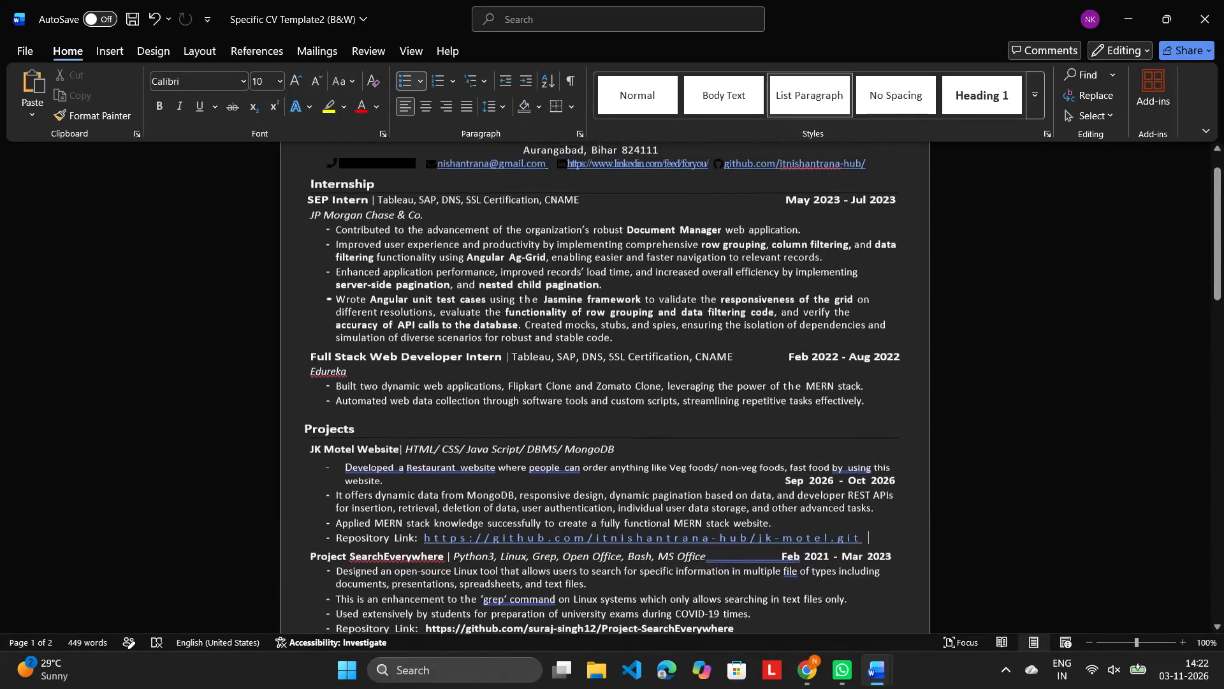
scroll(307, 454, "up", 1)
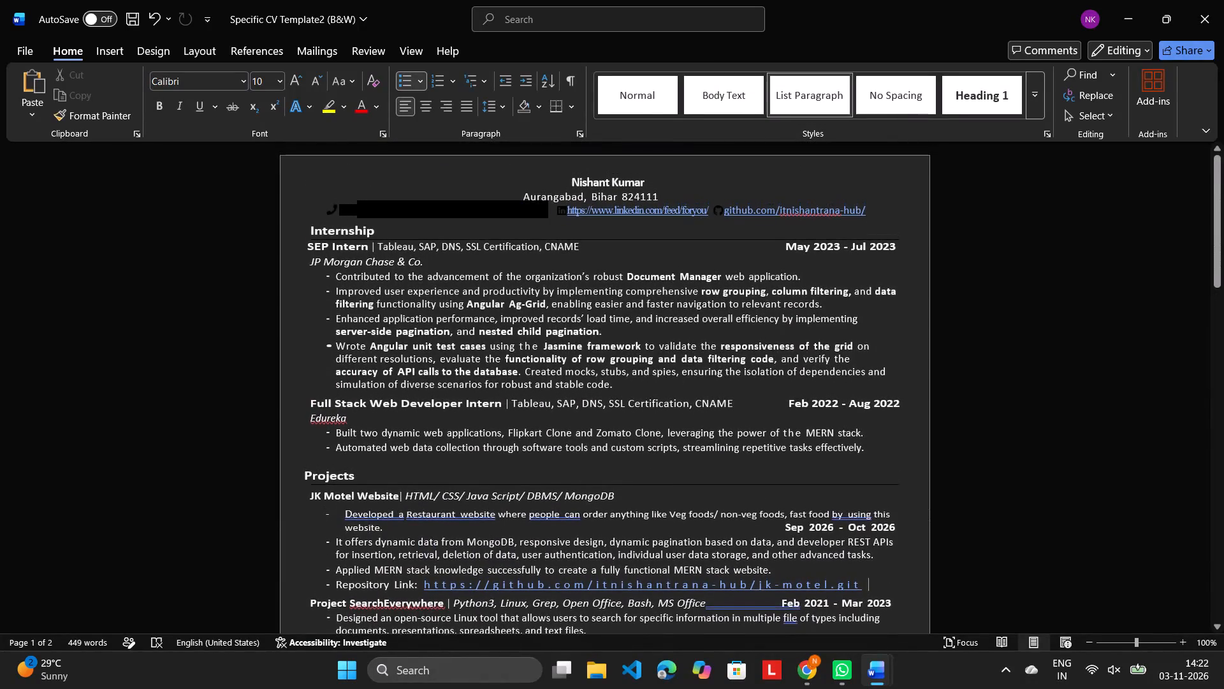
scroll(307, 454, "down", 1)
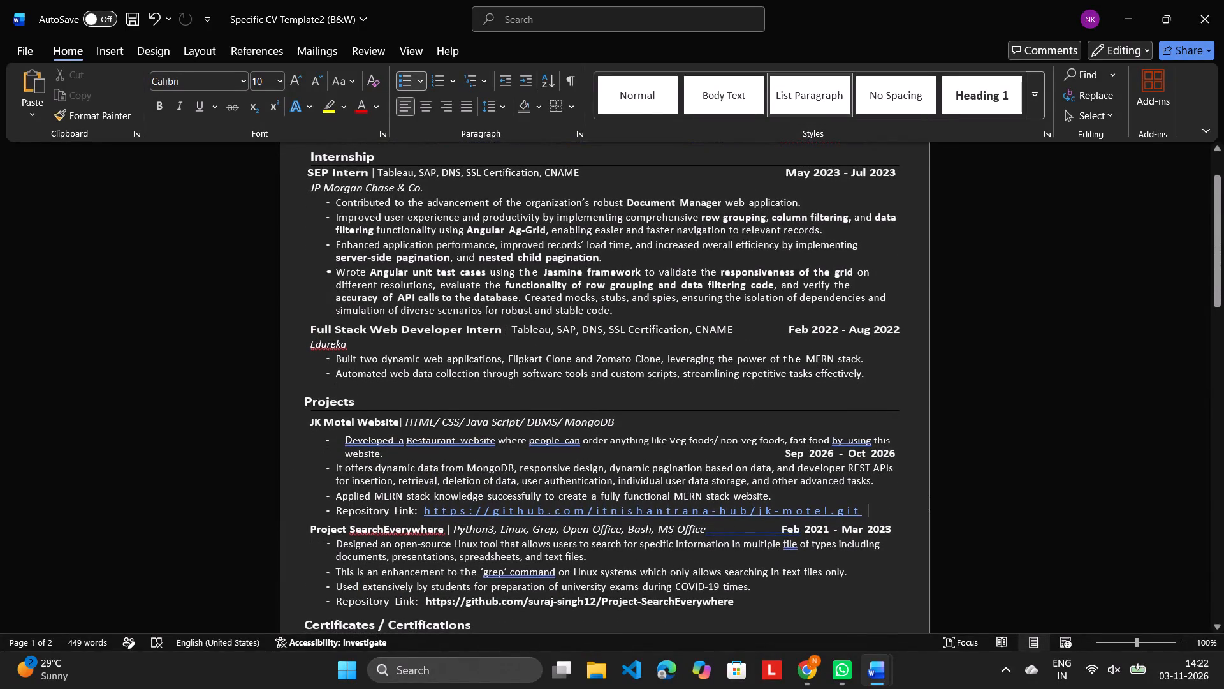
scroll(307, 454, "down", 2)
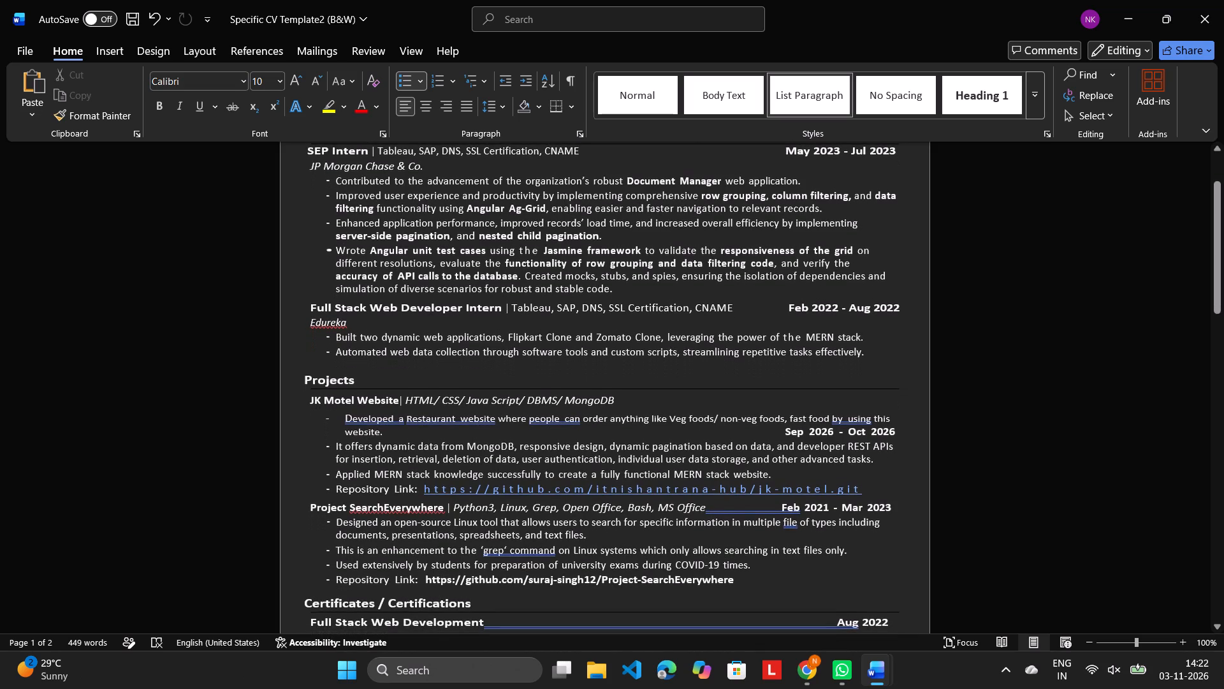
scroll(390, 452, "down", 1)
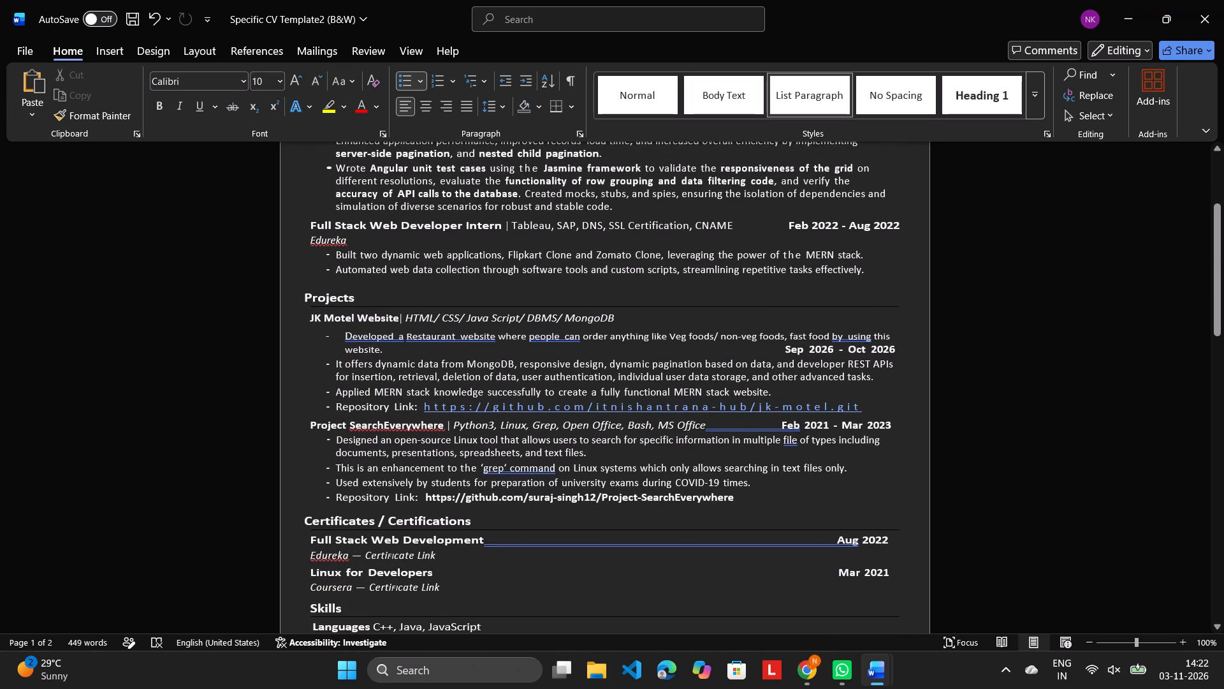
scroll(390, 452, "down", 1)
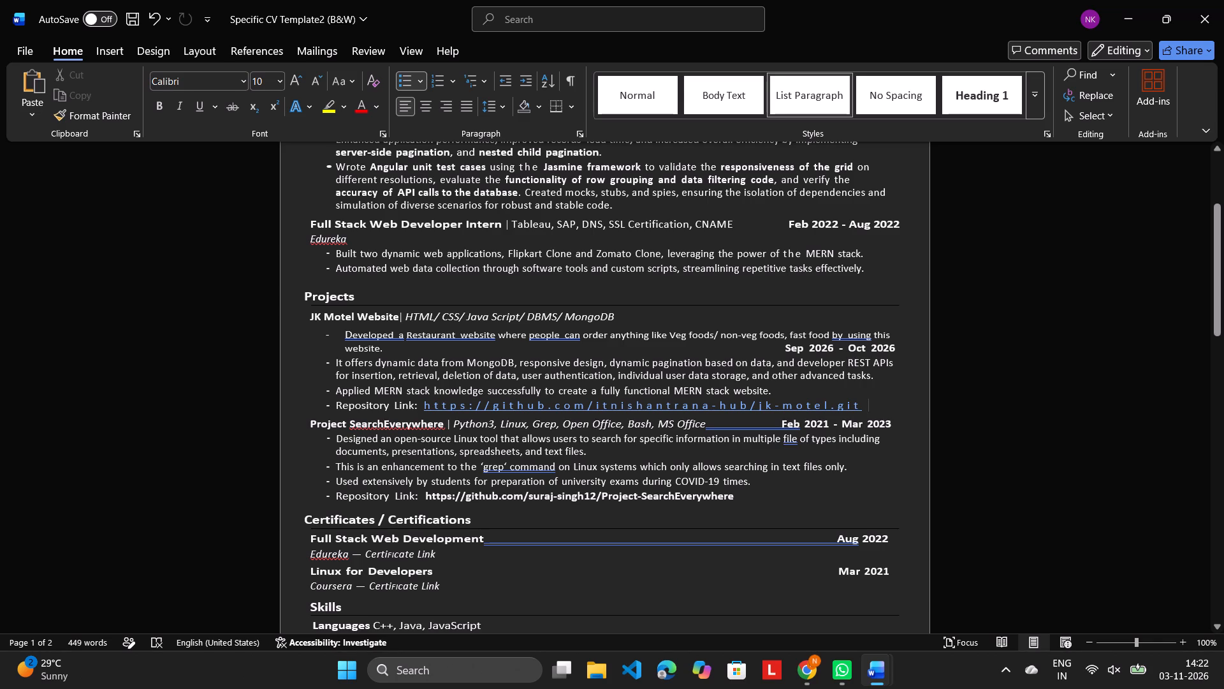
scroll(581, 439, "down", 1)
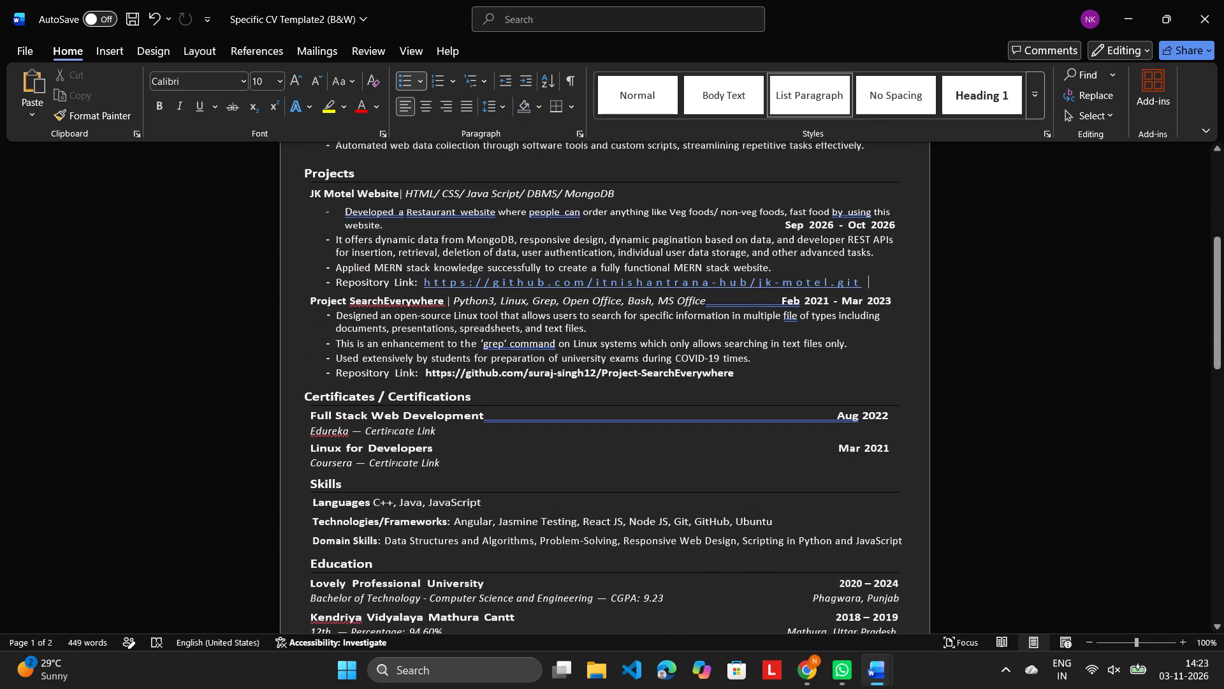
scroll(581, 439, "down", 2)
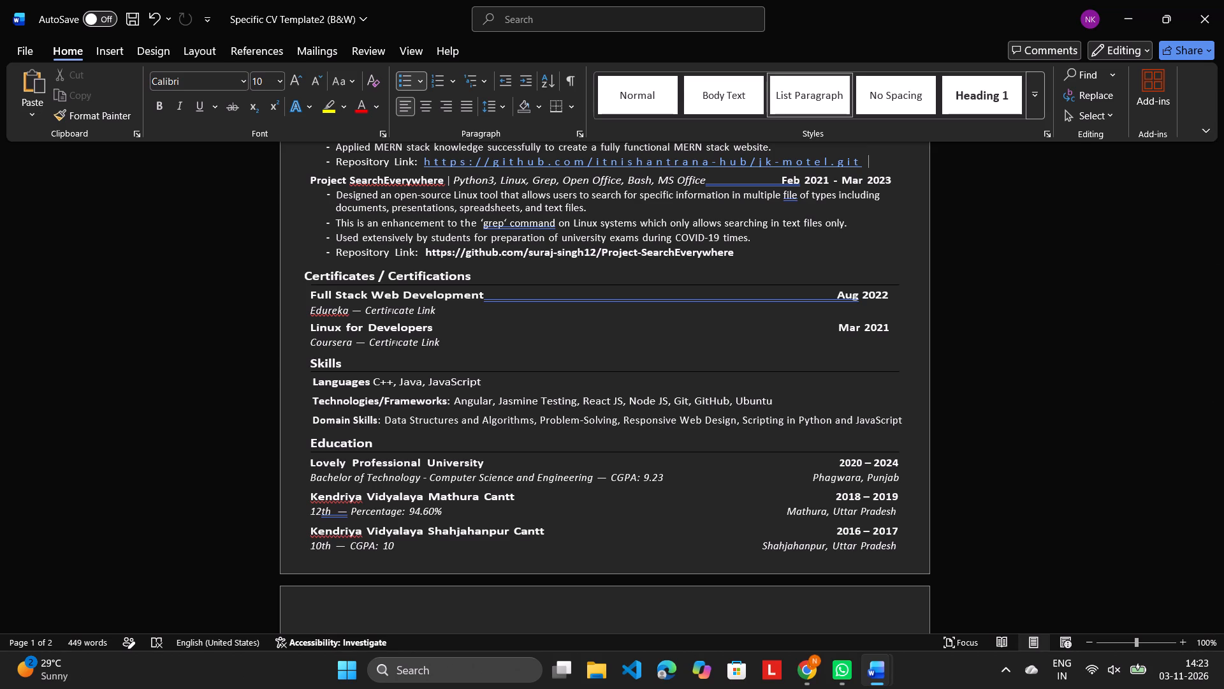
scroll(225, 489, "down", 3)
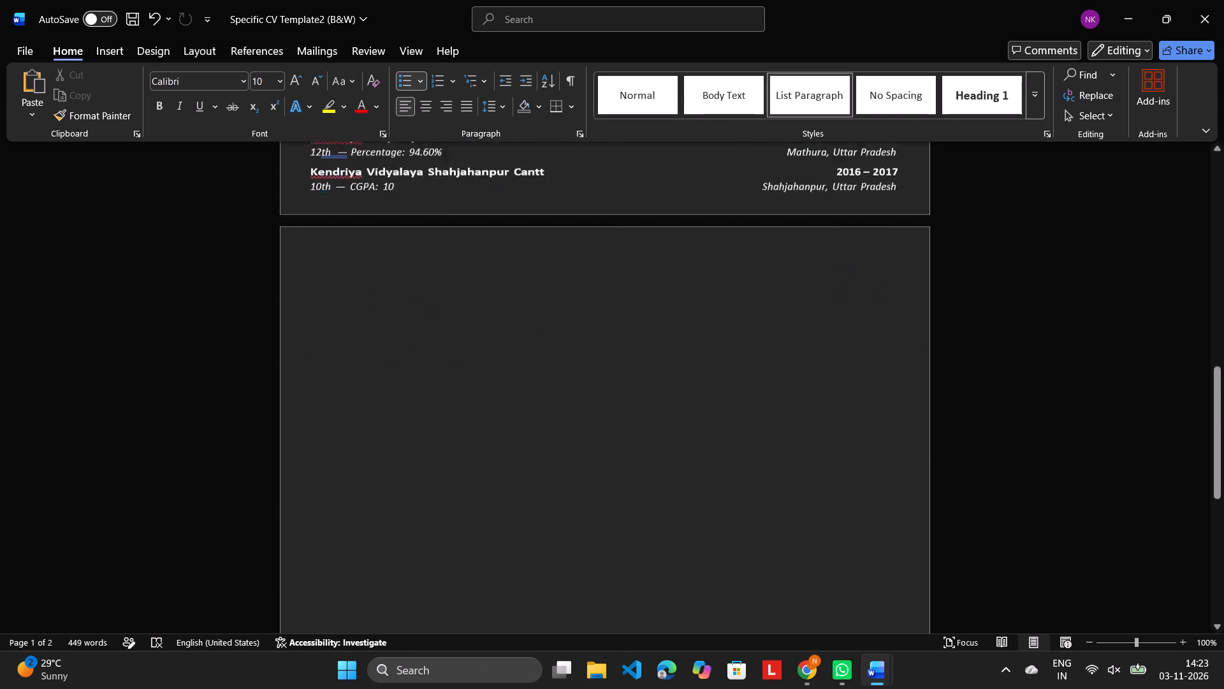
scroll(225, 489, "down", 2)
Add HTML and CSS after JavaScript in the Languages line of the Skills section.
scroll(225, 489, "up", 3)
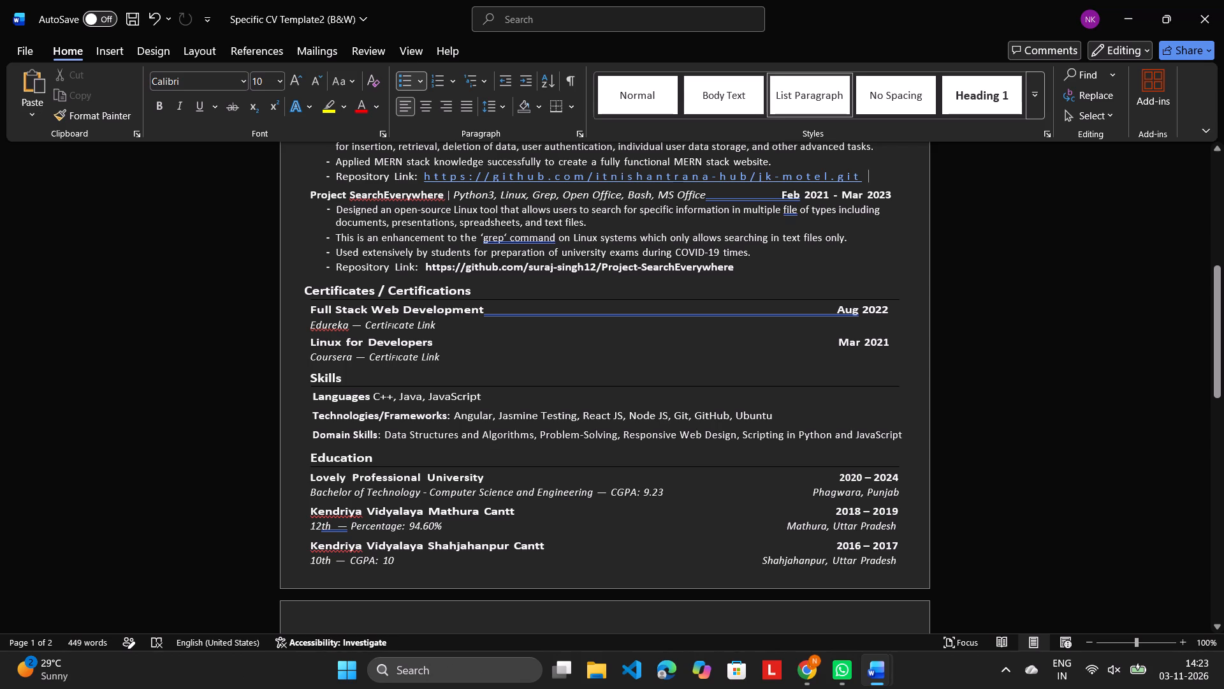
left_click(484, 396)
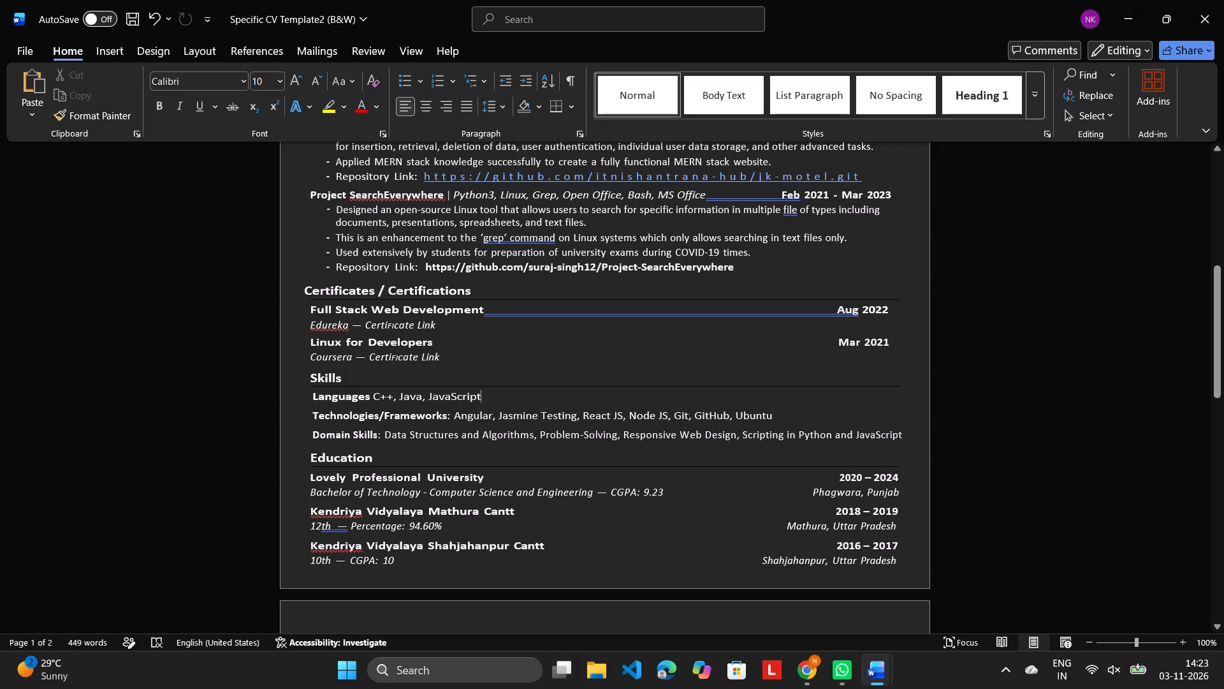
key("comma")
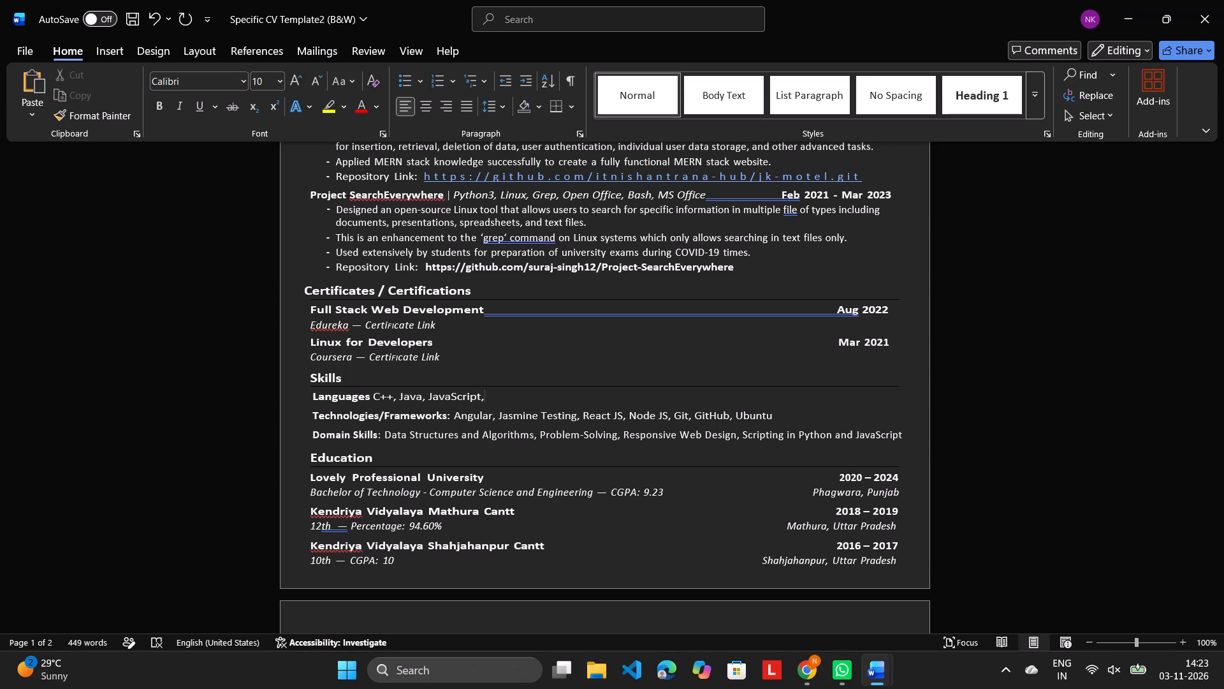
key("space")
type("HT")
type("ML")
key("comma")
key("space")
type("CSS")
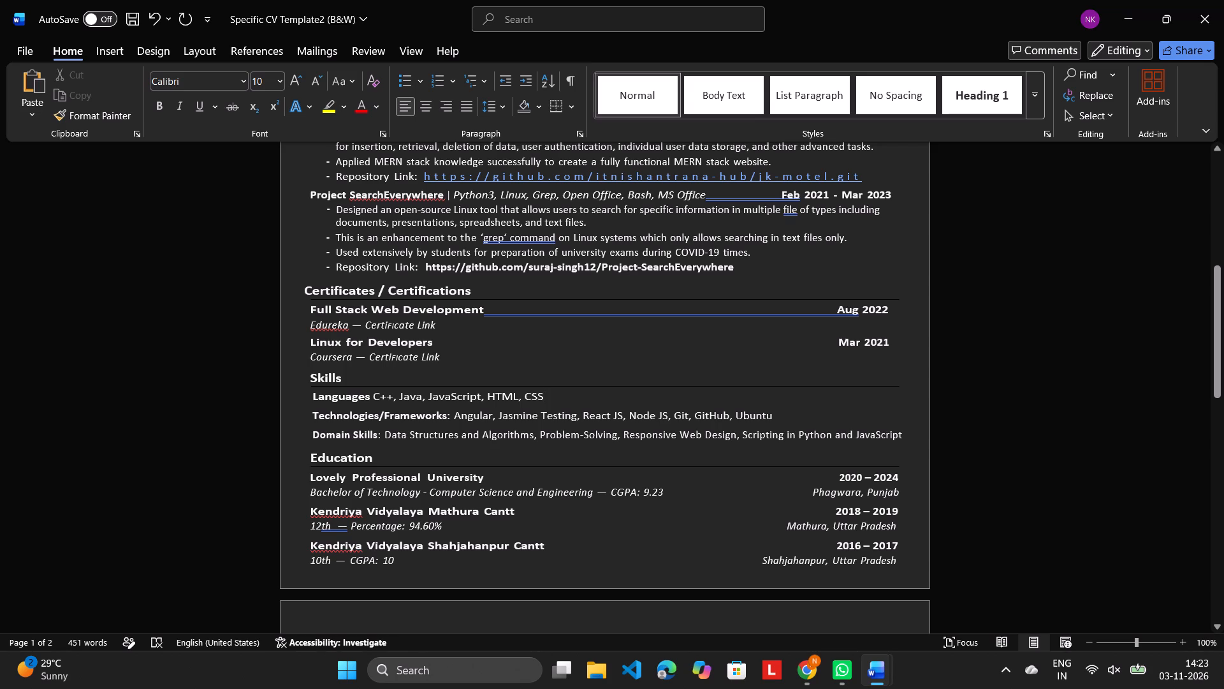
Check the whole CV again, from the contact header down to the Education section and the page after it.
scroll(358, 473, "down", 2)
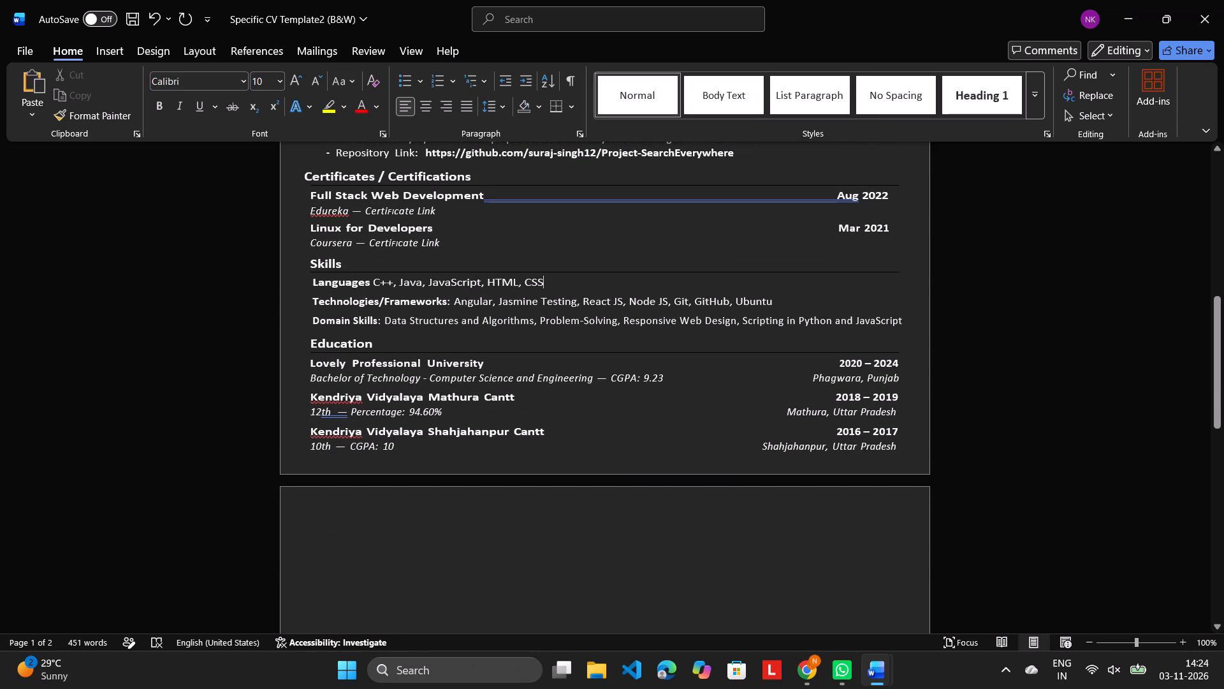
scroll(522, 362, "up", 1)
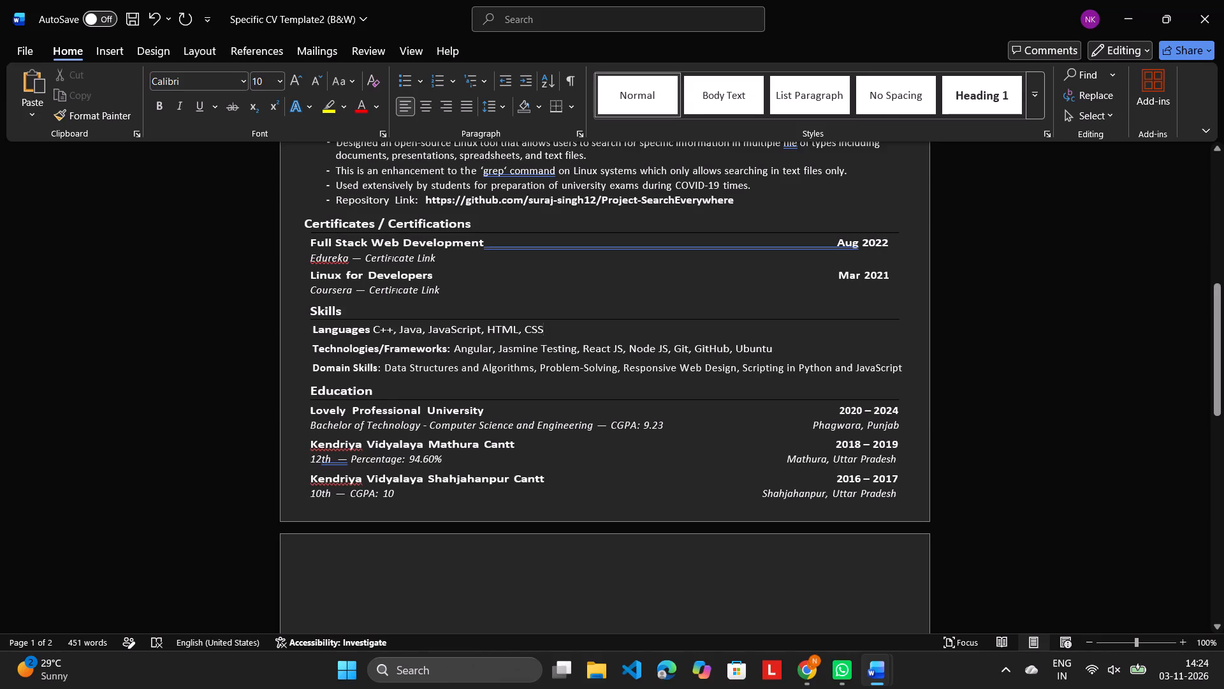
scroll(516, 365, "up", 2)
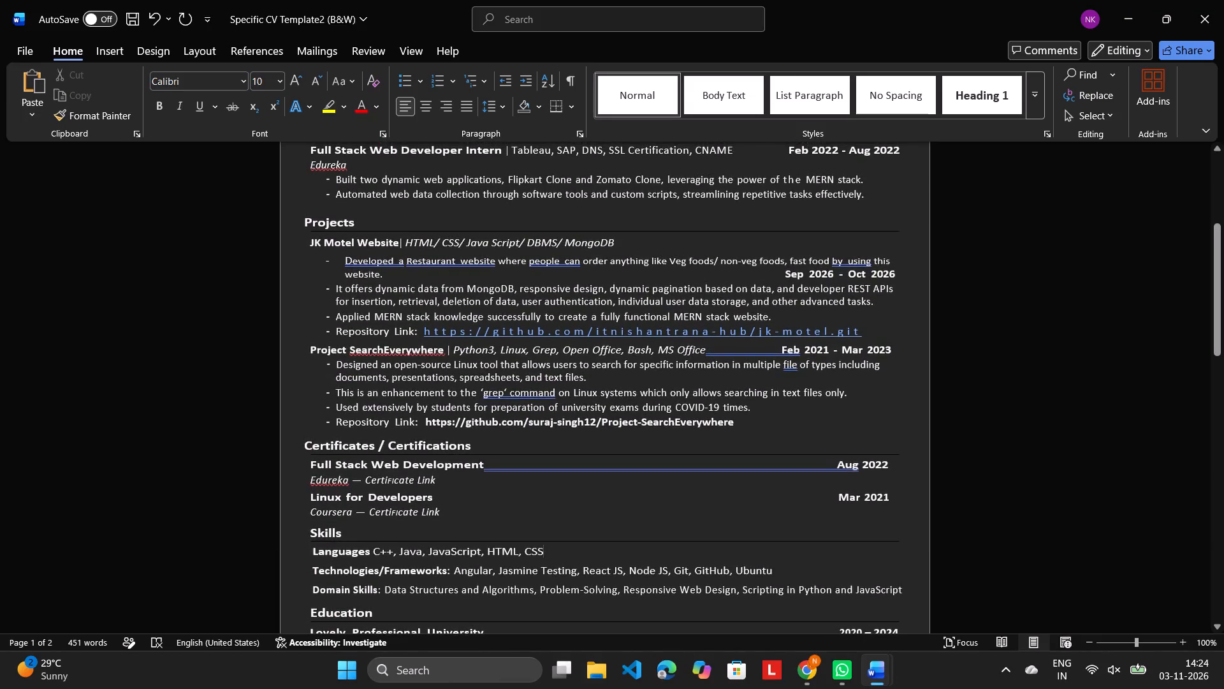
scroll(516, 365, "down", 1)
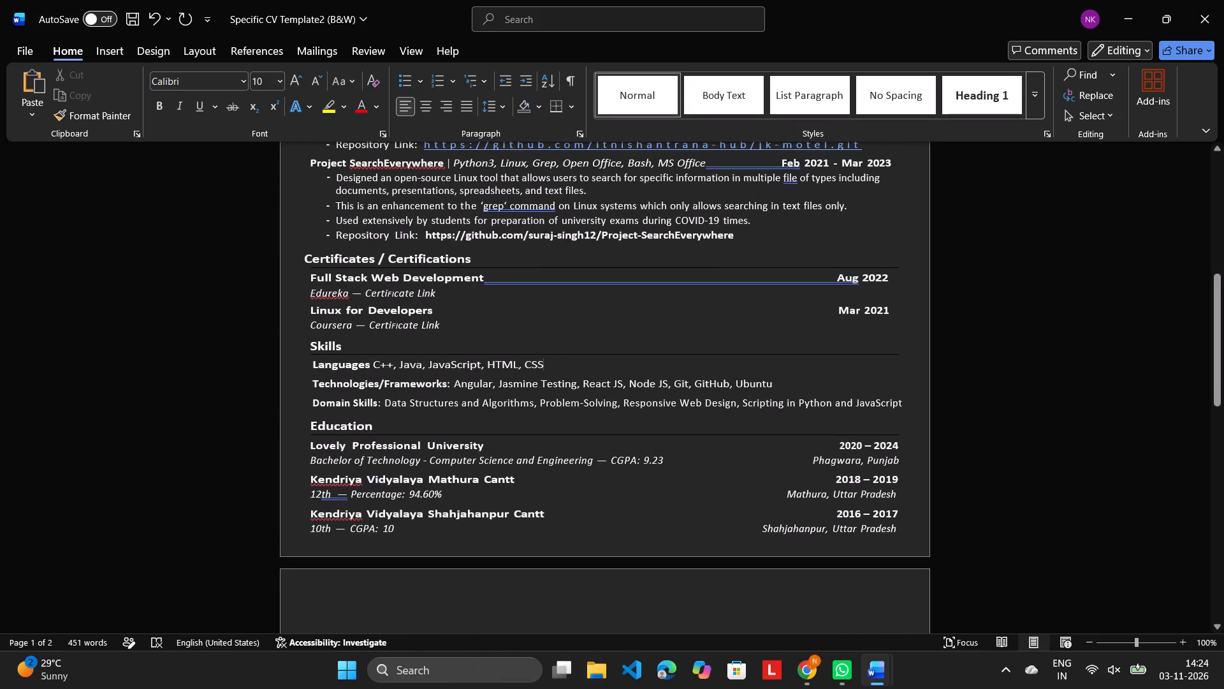
scroll(489, 339, "up", 1)
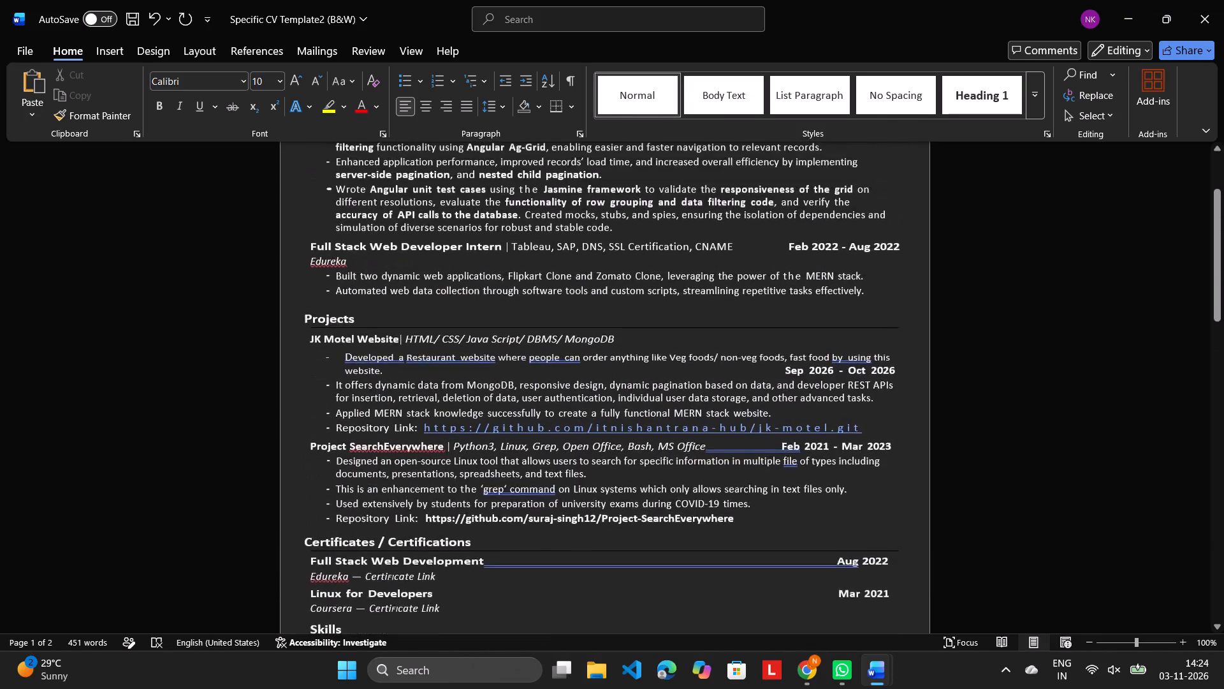
scroll(489, 339, "up", 2)
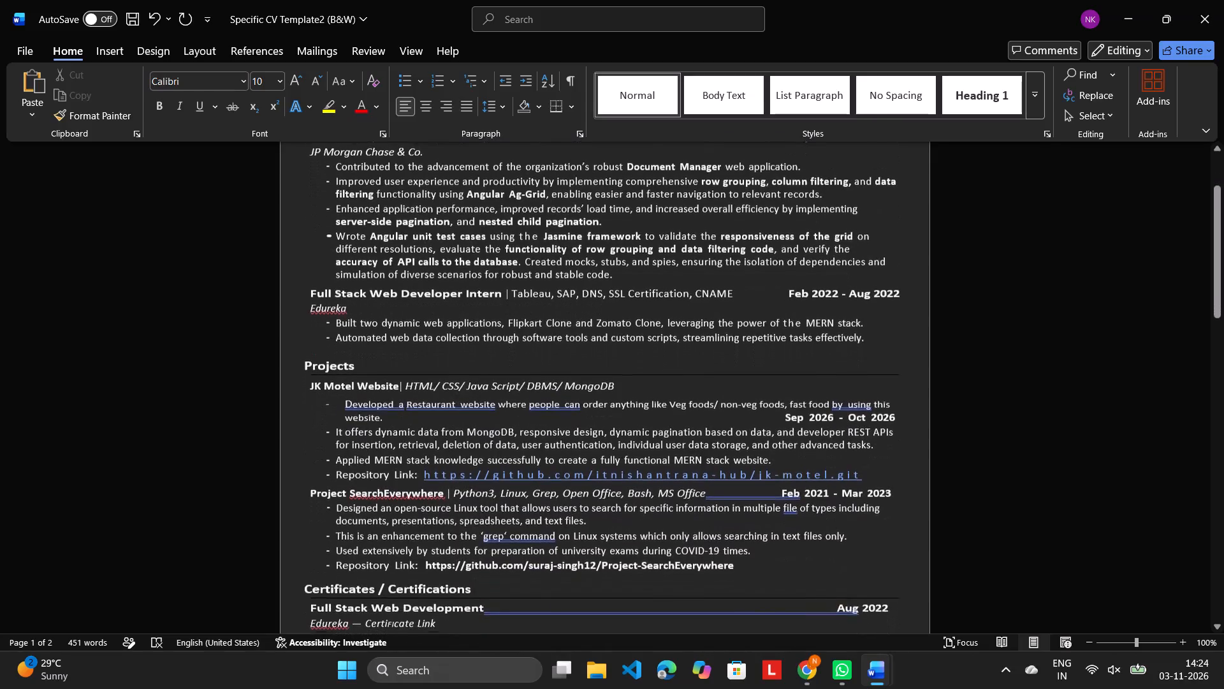
scroll(489, 339, "down", 1)
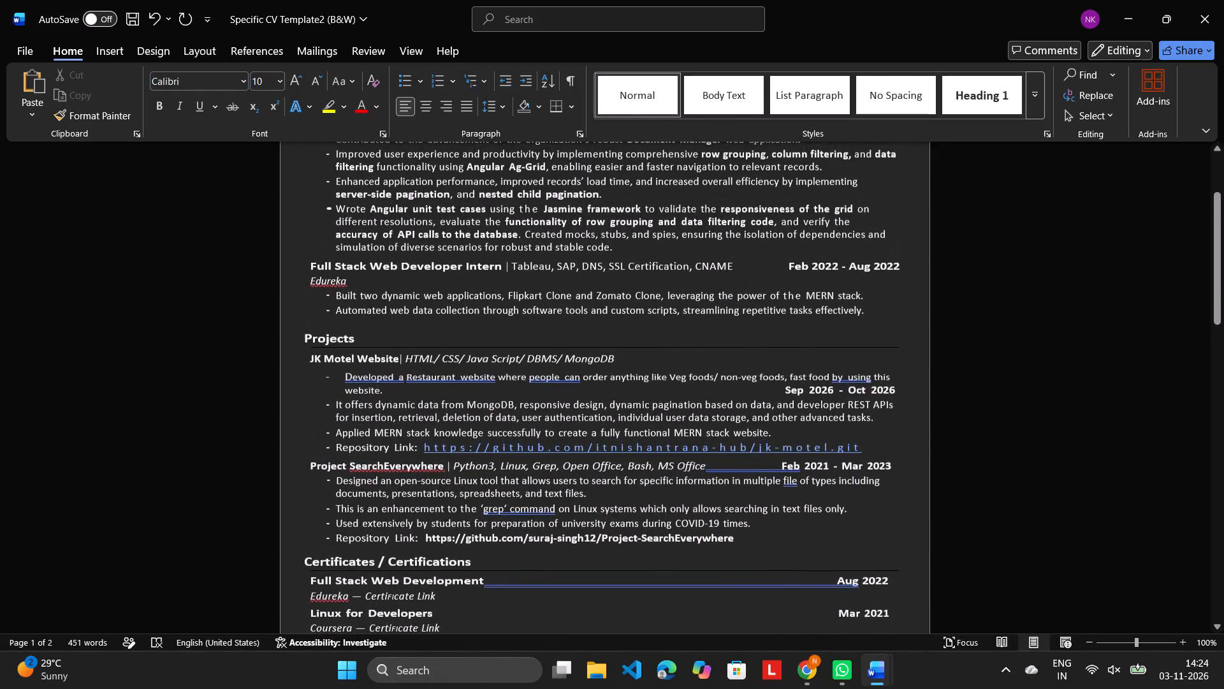
scroll(659, 469, "up", 2)
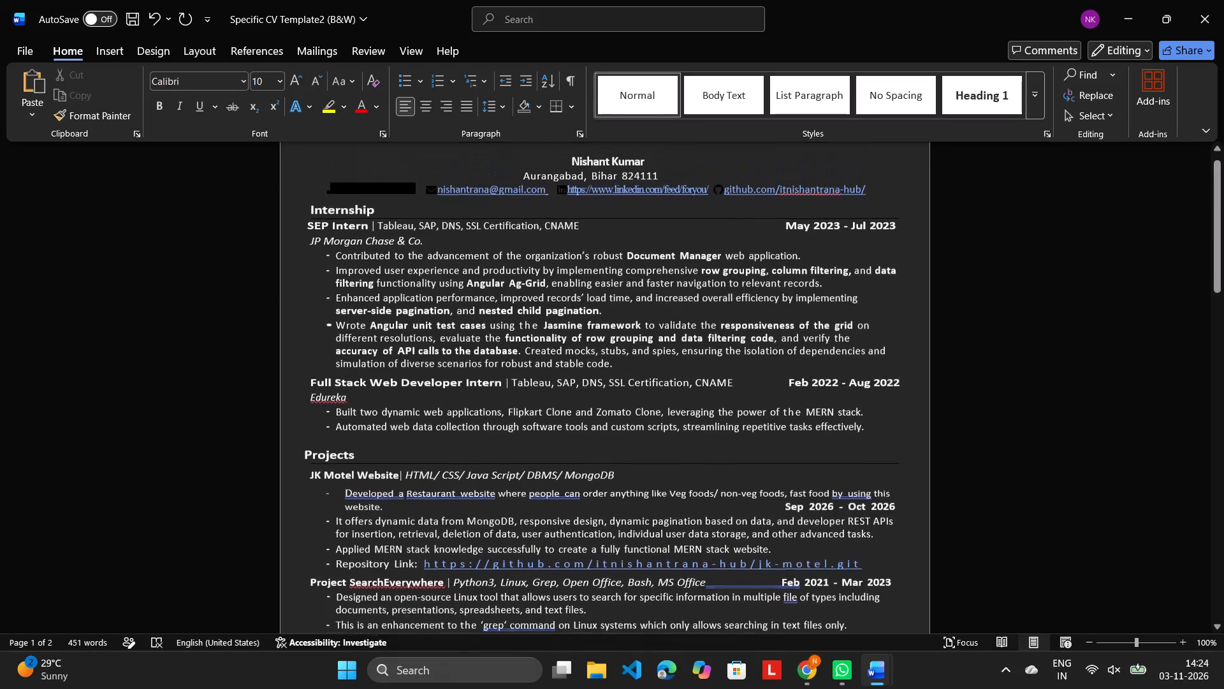
scroll(659, 469, "up", 1)
scroll(659, 469, "down", 4)
scroll(659, 469, "up", 5)
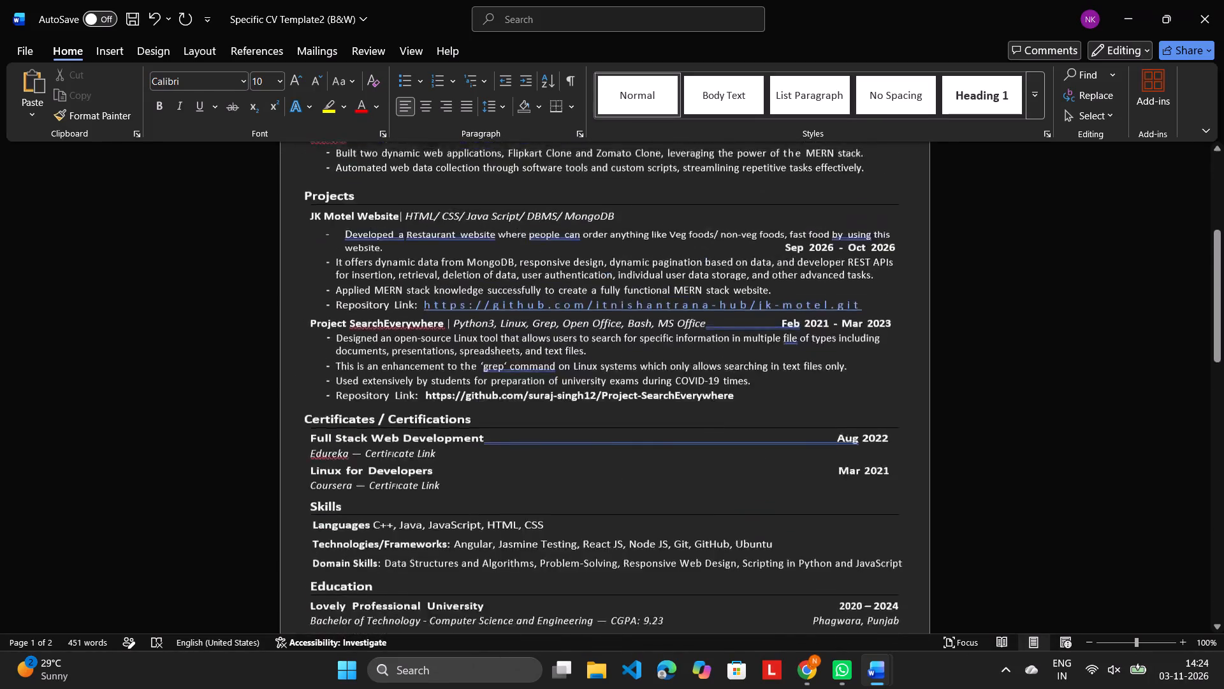
scroll(659, 469, "up", 2)
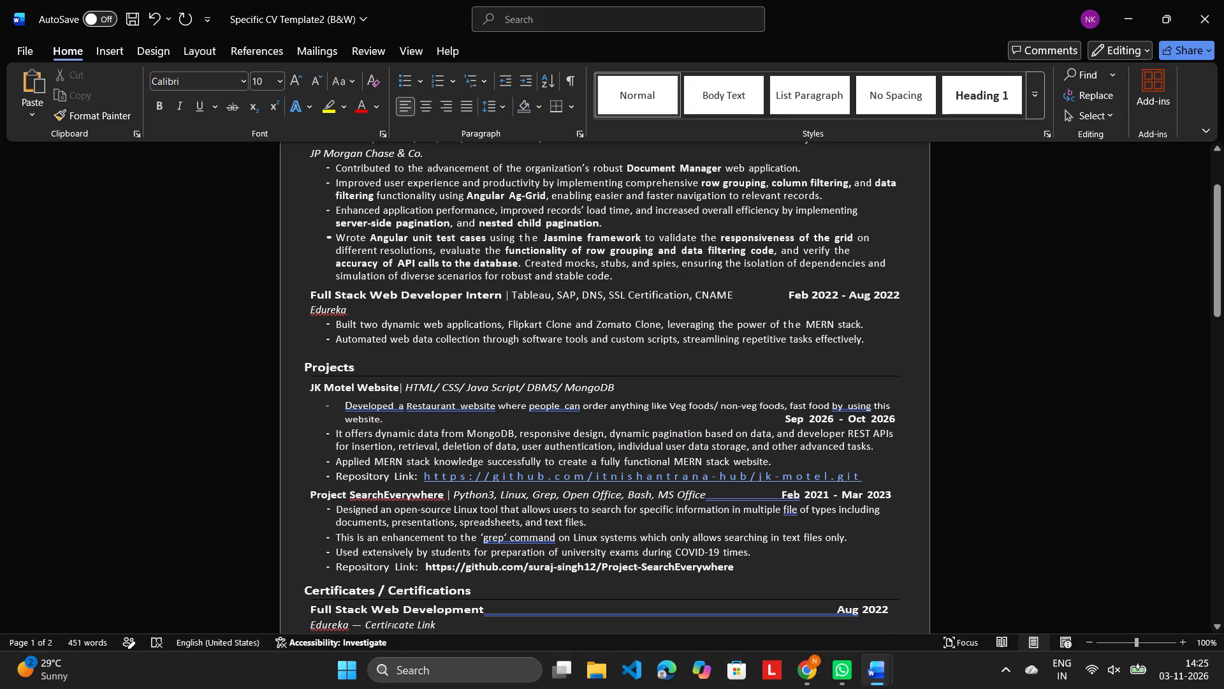
scroll(654, 415, "down", 1)
scroll(654, 415, "up", 1)
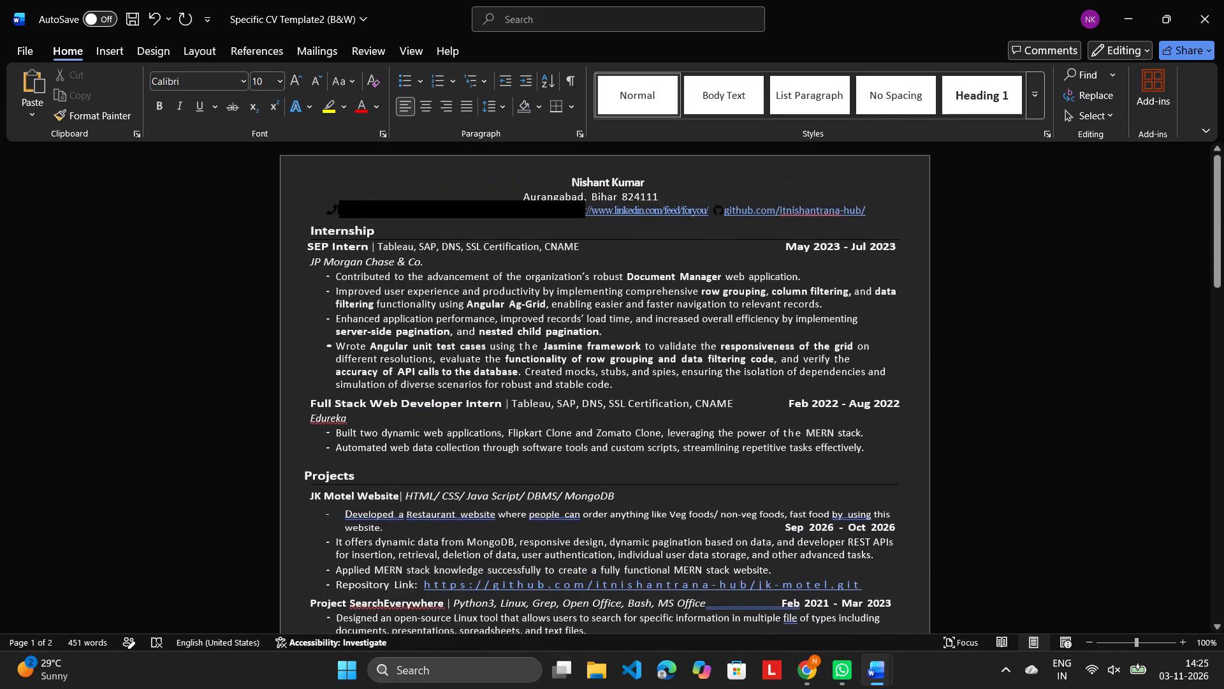
scroll(654, 415, "up", 1)
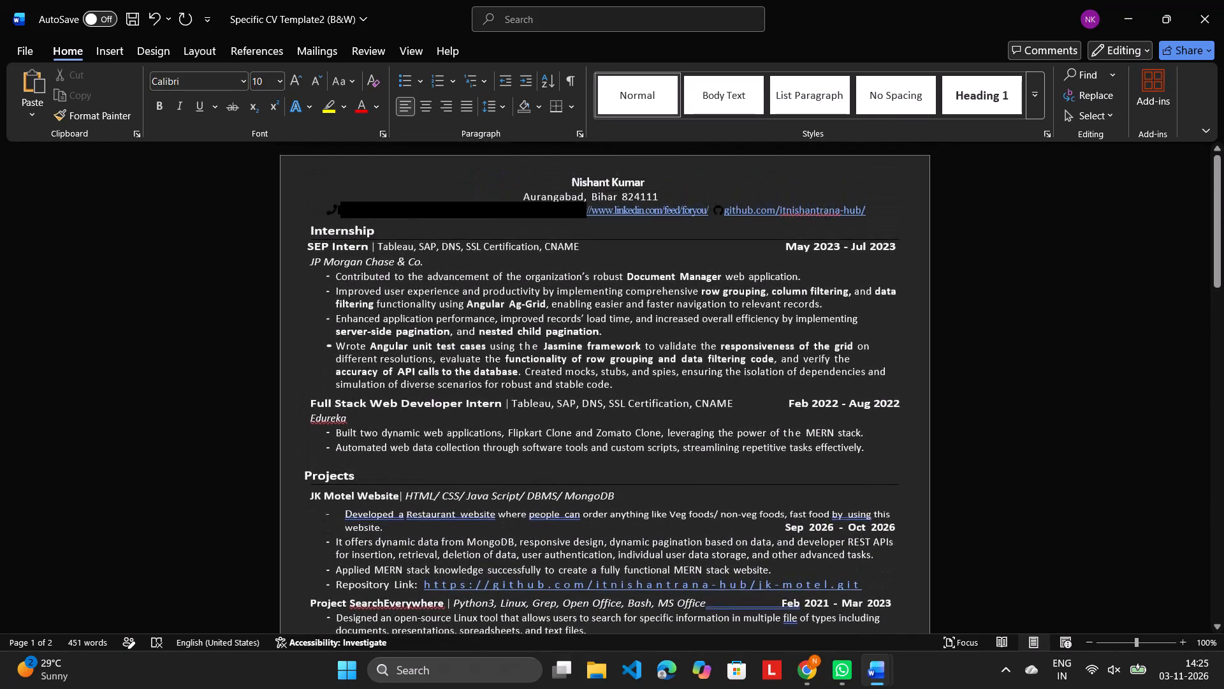
scroll(654, 415, "down", 4)
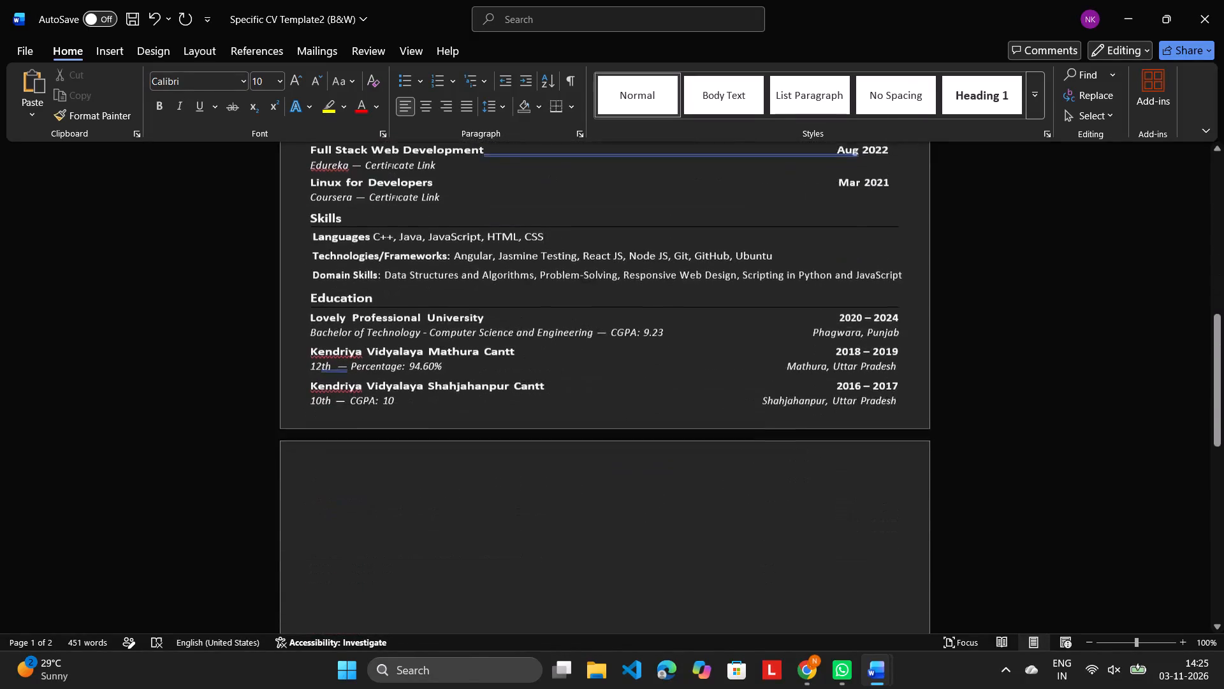
scroll(654, 415, "down", 2)
scroll(654, 415, "up", 4)
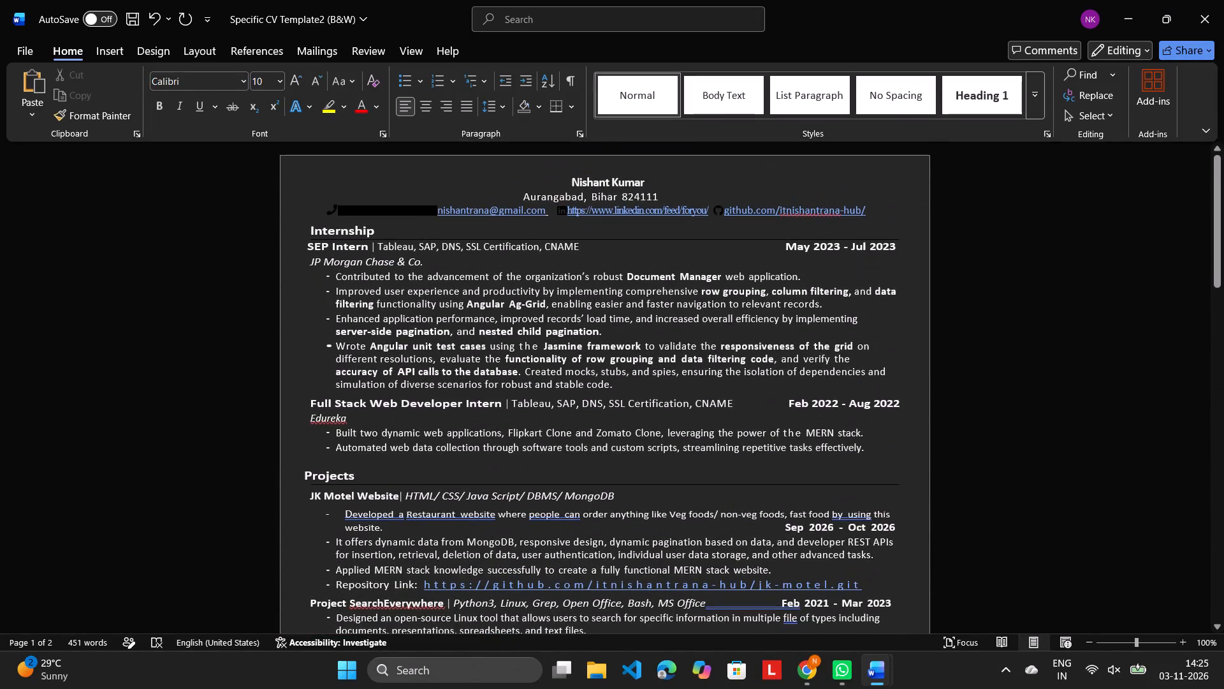
scroll(654, 415, "up", 1)
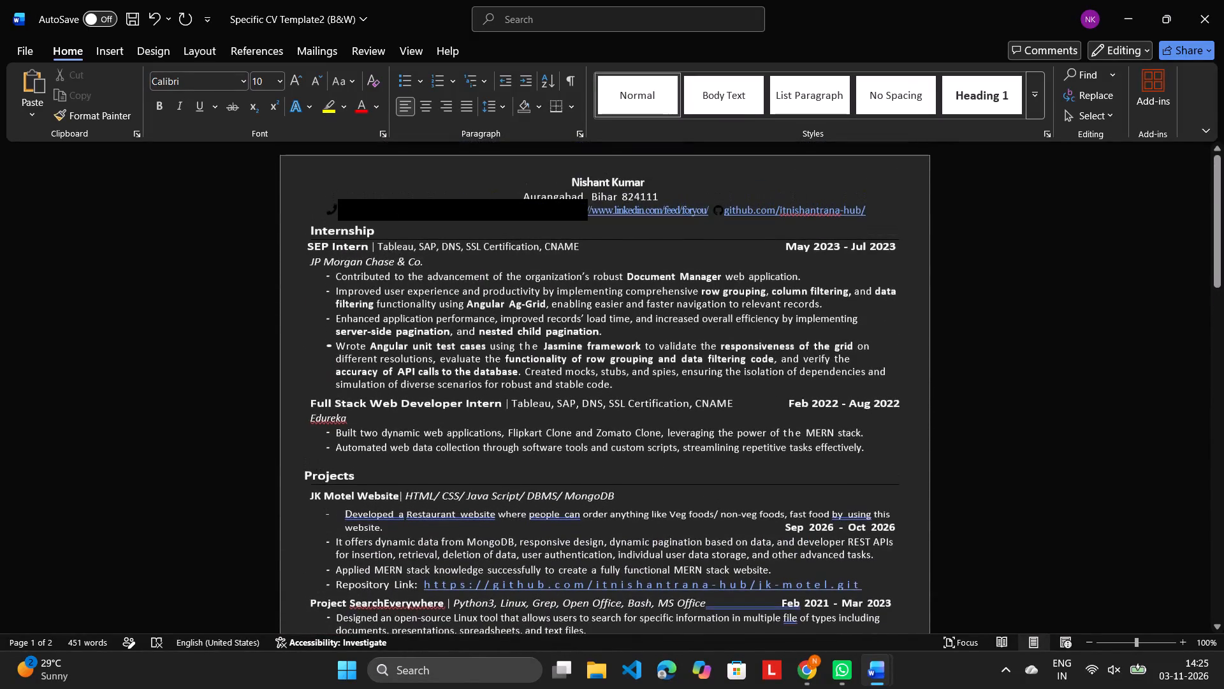
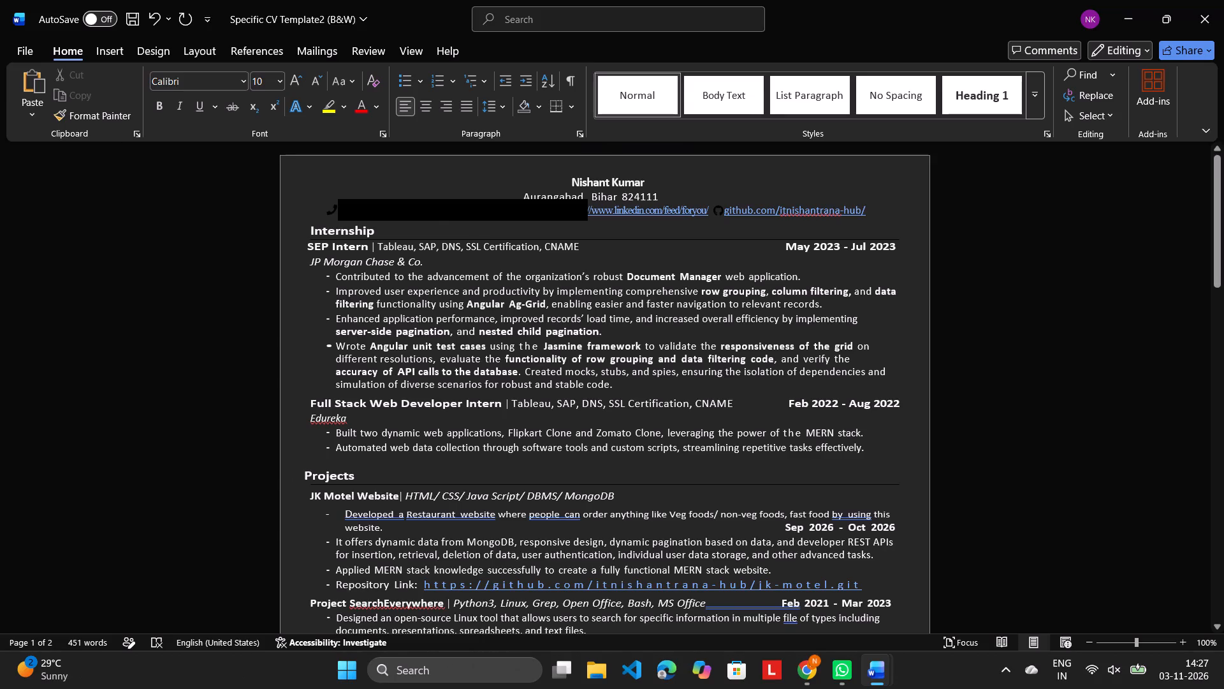
Switch to Chrome, open the candidate's own LinkedIn profile page and copy its URL.
scroll(684, 496, "up", 1)
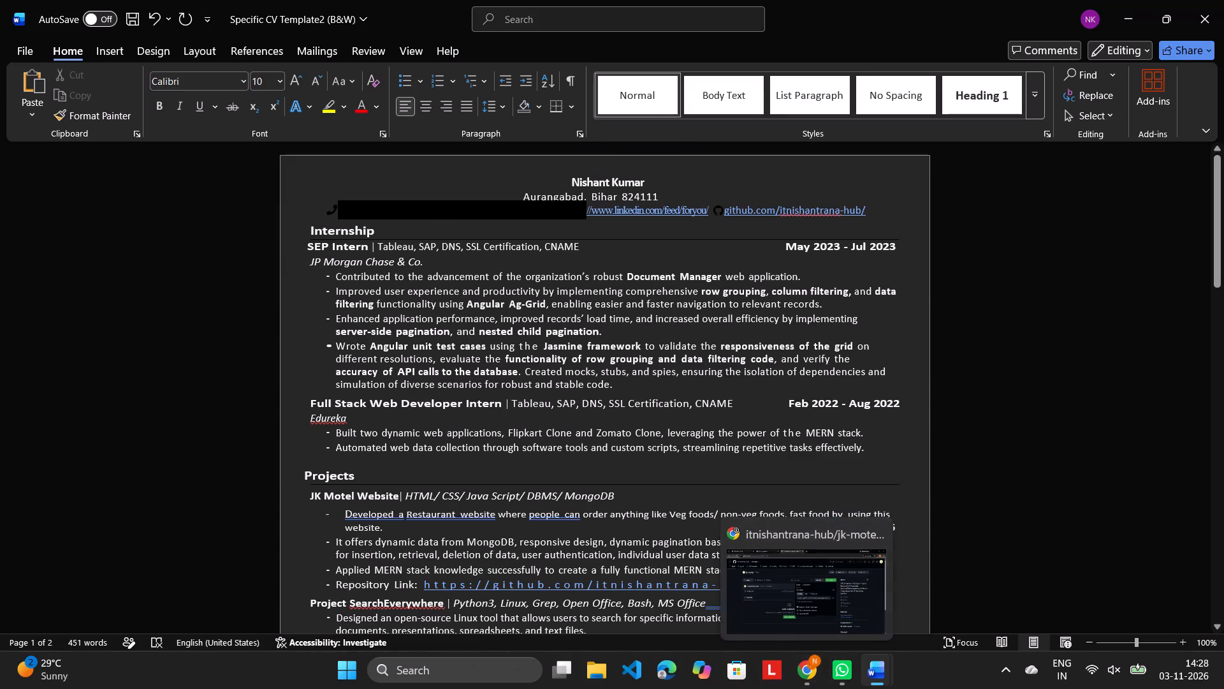
left_click(801, 674)
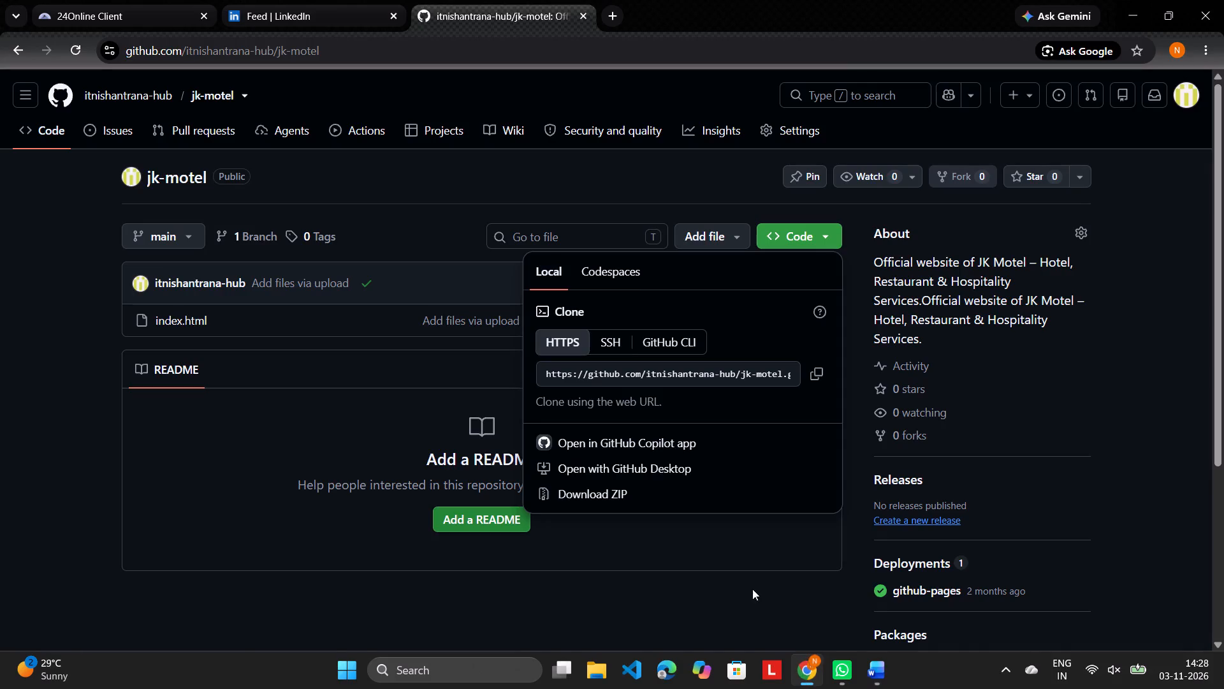
left_click(312, 22)
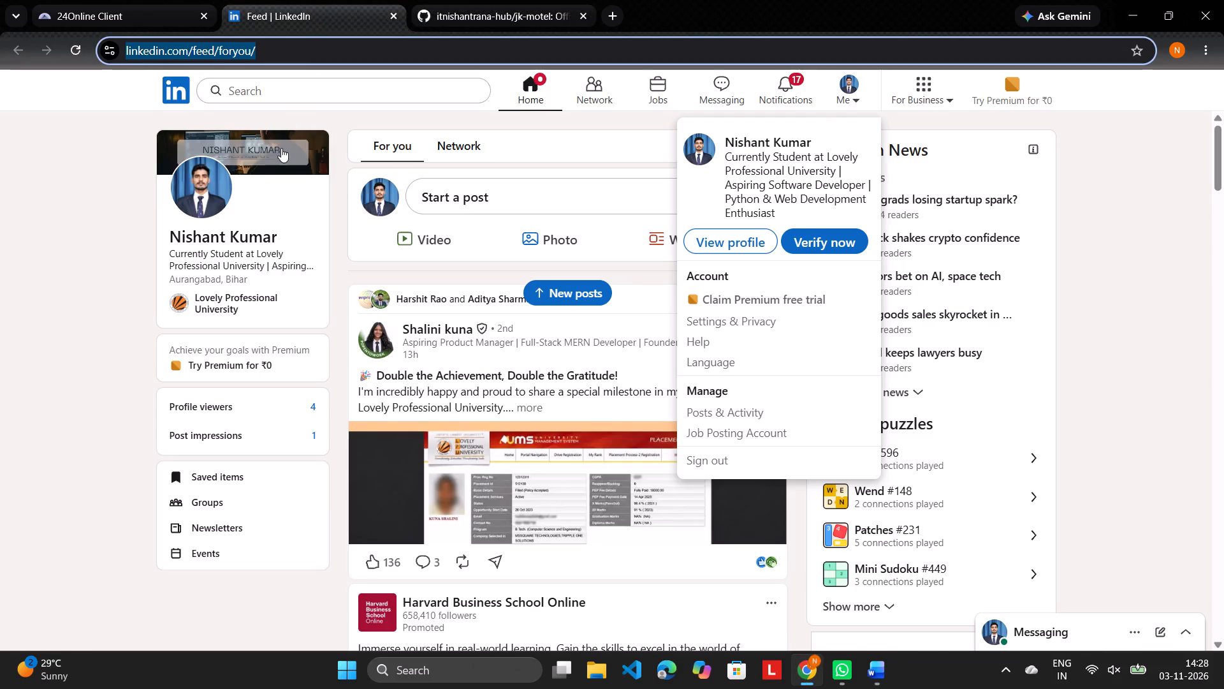
left_click(222, 189)
scroll(419, 378, "down", 3)
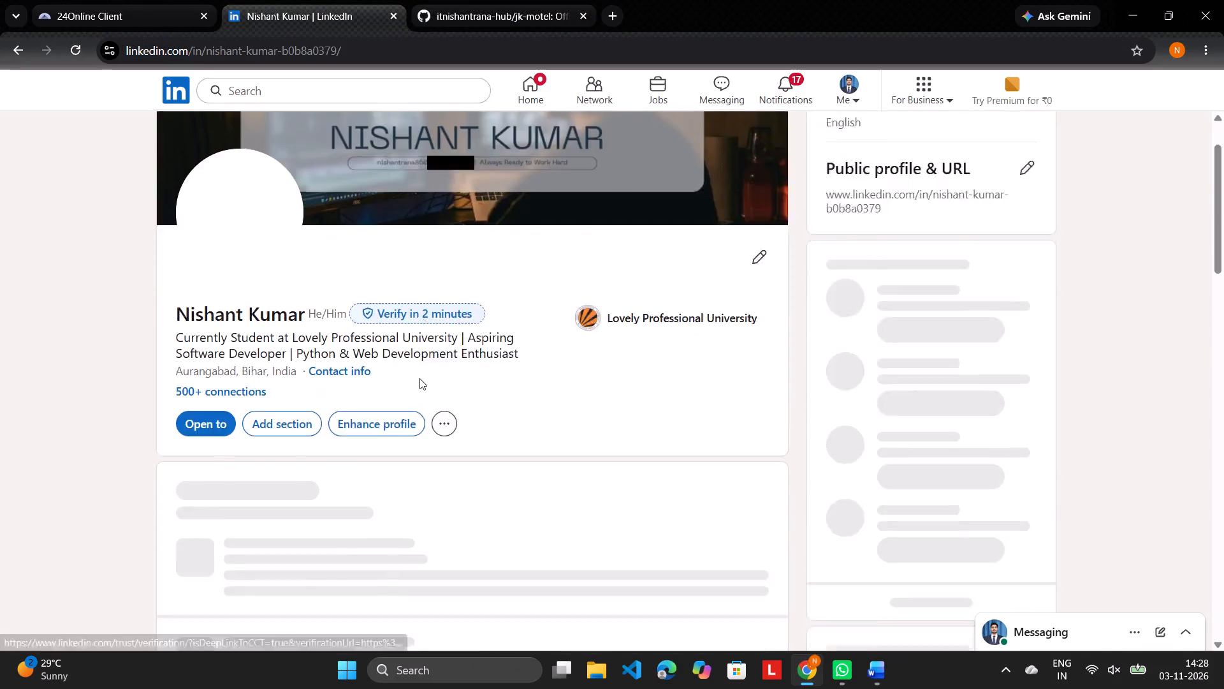
scroll(419, 378, "down", 3)
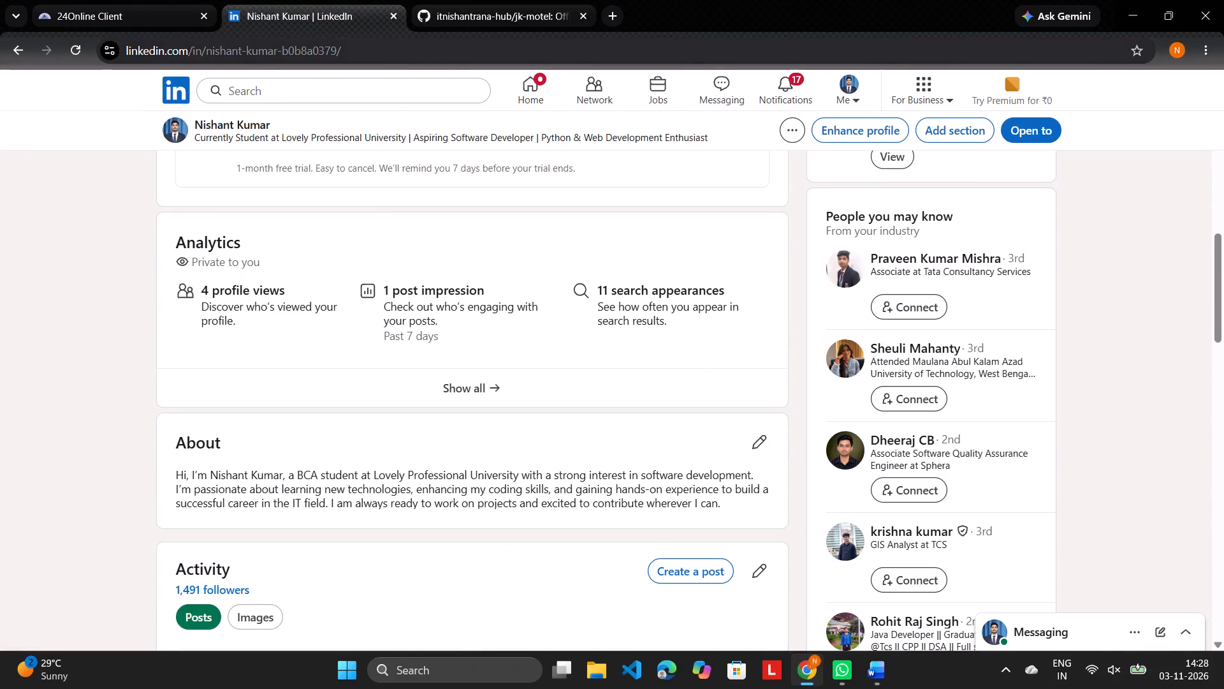
left_click(374, 43)
key("ctrl+c")
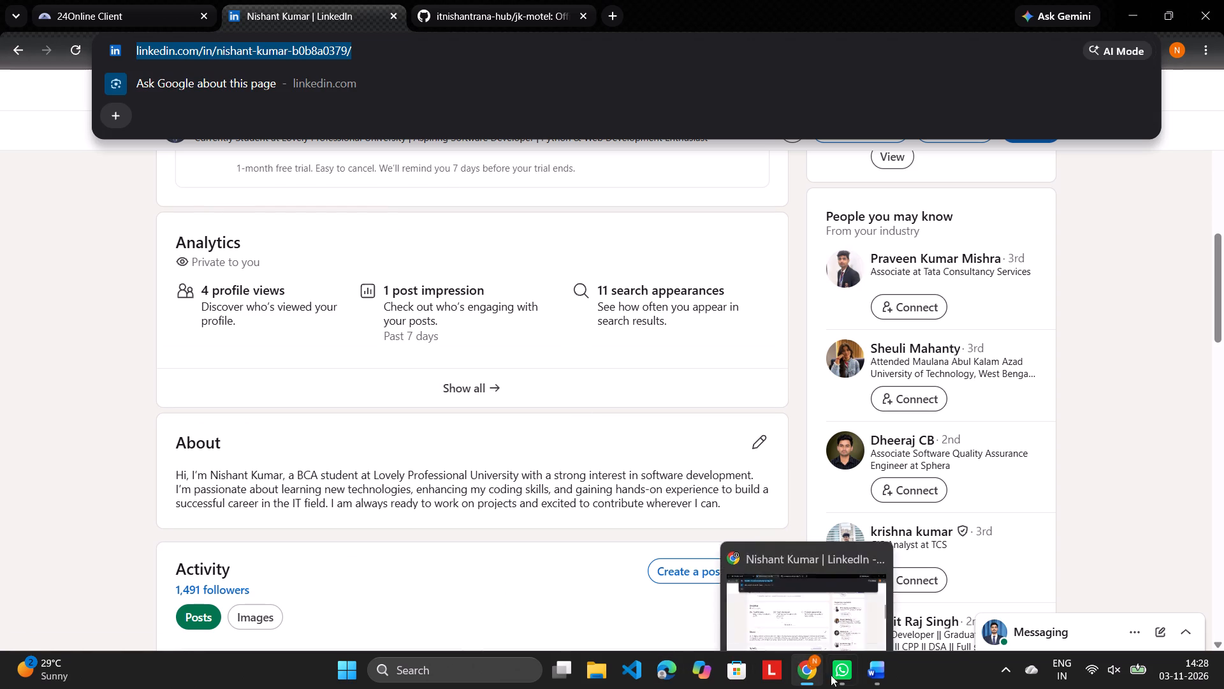
Back in the Word CV, replace the LinkedIn feed link in the contact line with the copied profile URL as a hyperlink.
left_click(877, 675)
left_click(822, 591)
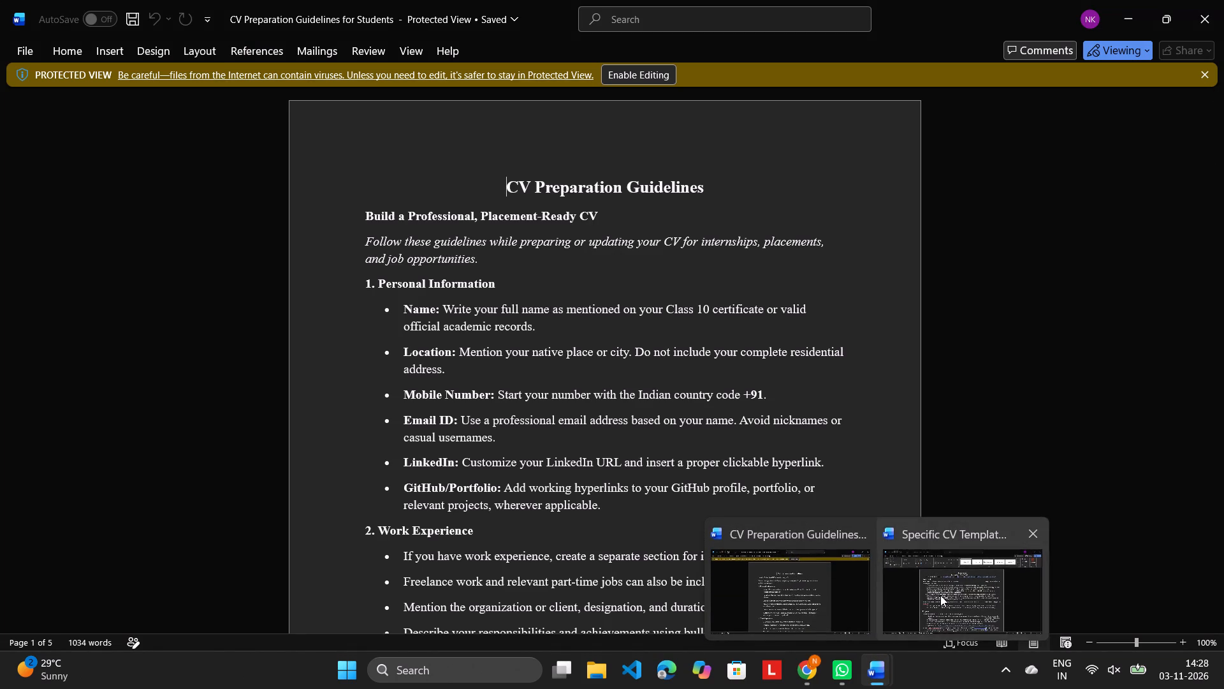
left_click(940, 595)
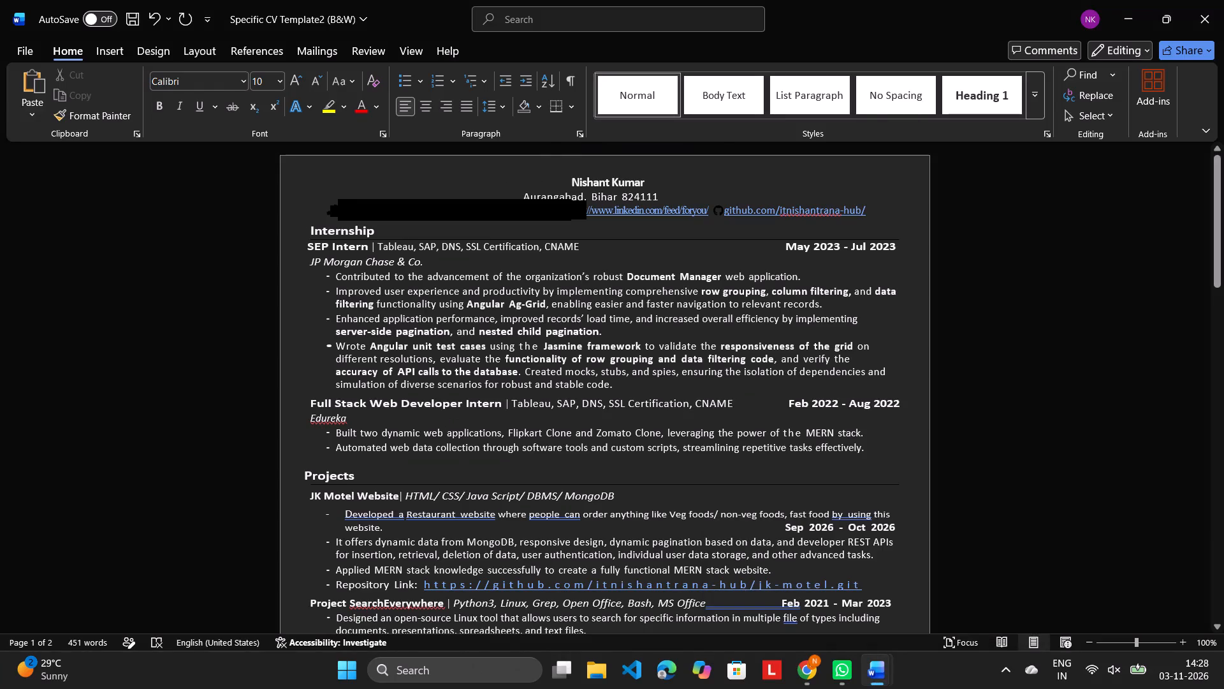
left_click(706, 210)
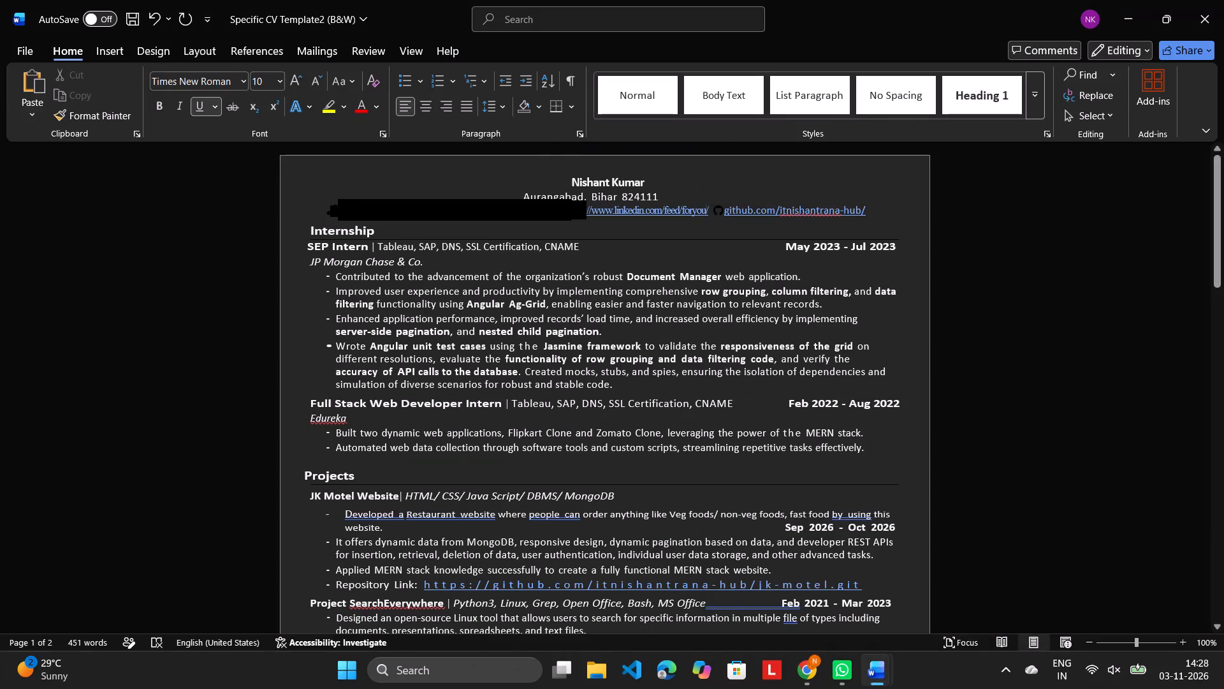
key("BackSpace")
key("BackSpace")
key("BackSpace")
key("BackSpace")
key("BackSpace")
key("BackSpace")
key("BackSpace")
key("BackSpace")
key("BackSpace")
key("BackSpace")
key("BackSpace")
key("BackSpace")
key("BackSpace")
key("BackSpace")
key("BackSpace")
key("BackSpace")
key("BackSpace")
key("BackSpace")
key("BackSpace")
key("BackSpace")
key("BackSpace")
key("BackSpace")
key("BackSpace")
key("BackSpace")
key("BackSpace")
key("BackSpace")
key("BackSpace")
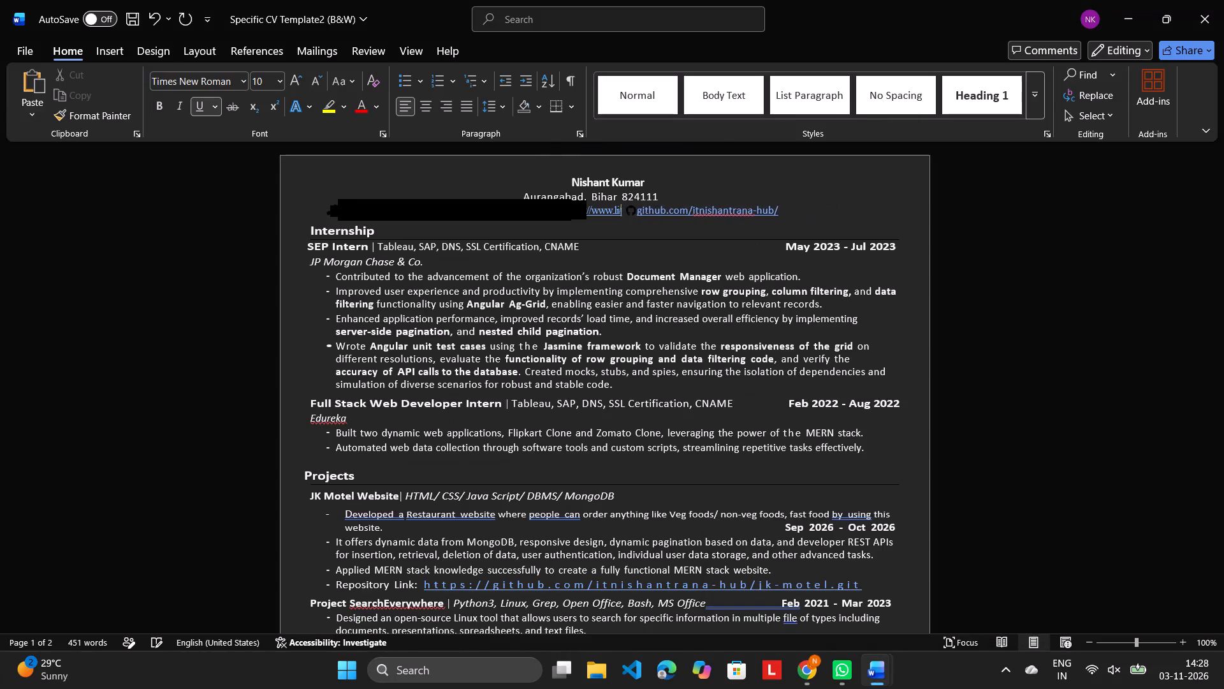
key("BackSpace")
key("BackSpace")
key("BackSpace")
key("BackSpace")
key("BackSpace")
key("BackSpace")
key("BackSpace")
key("BackSpace")
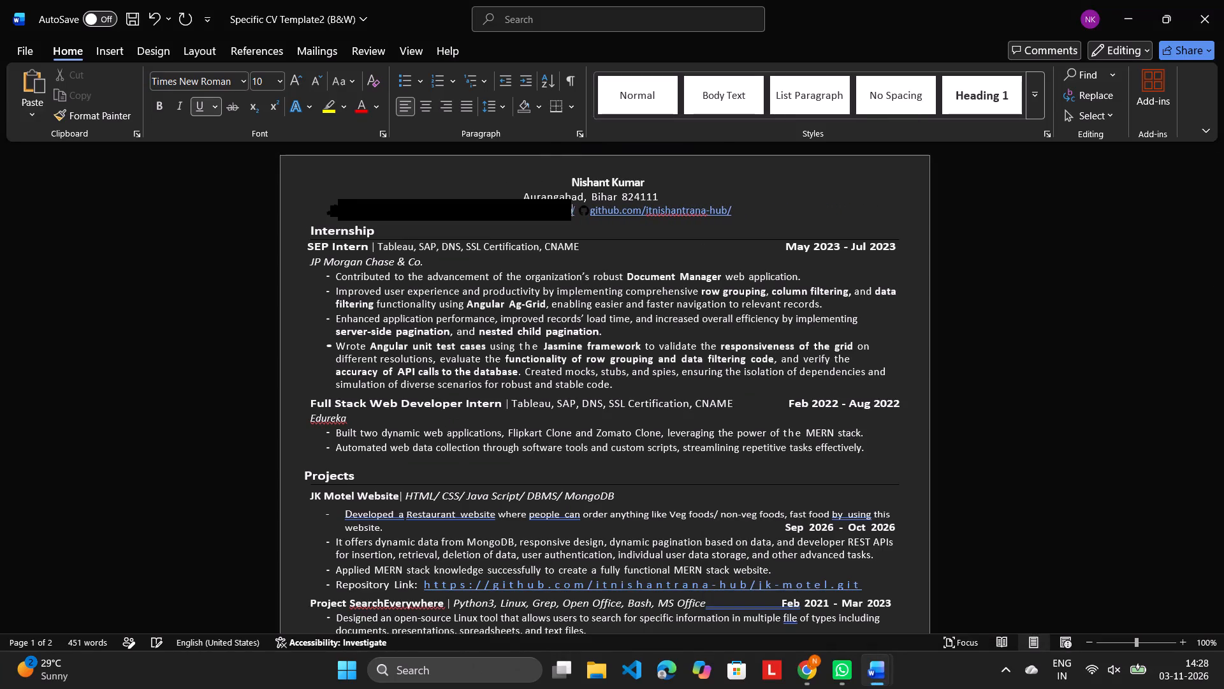
key("BackSpace")
key("Right")
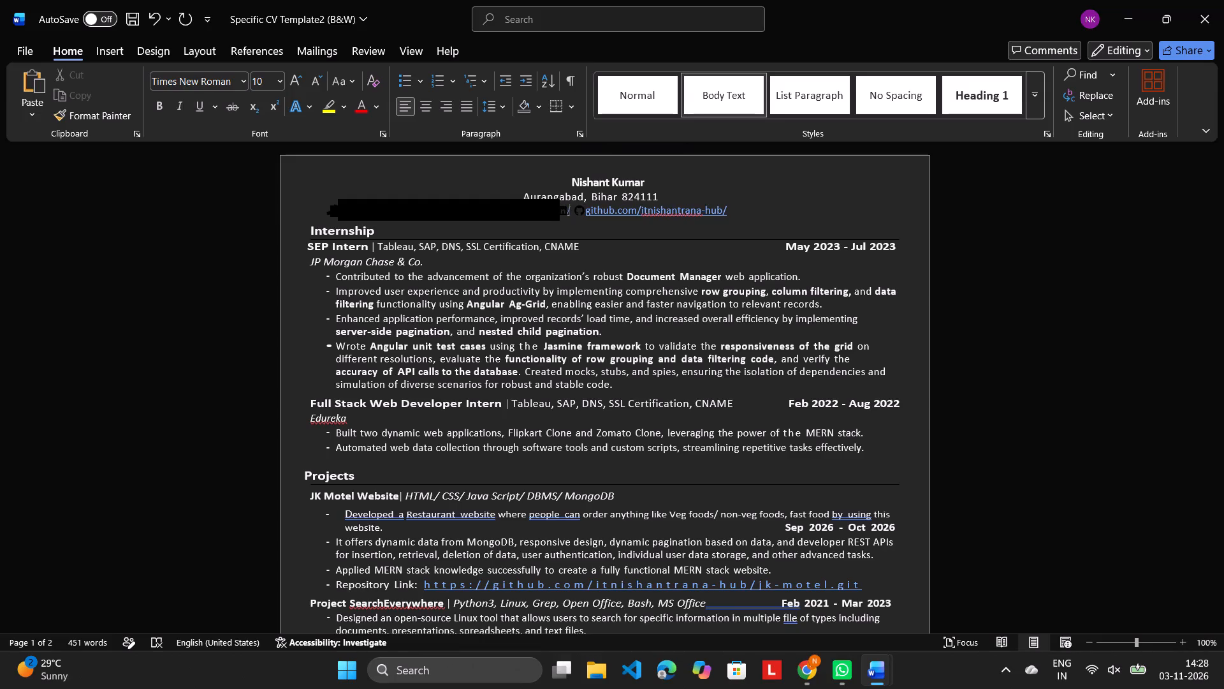
key("BackSpace")
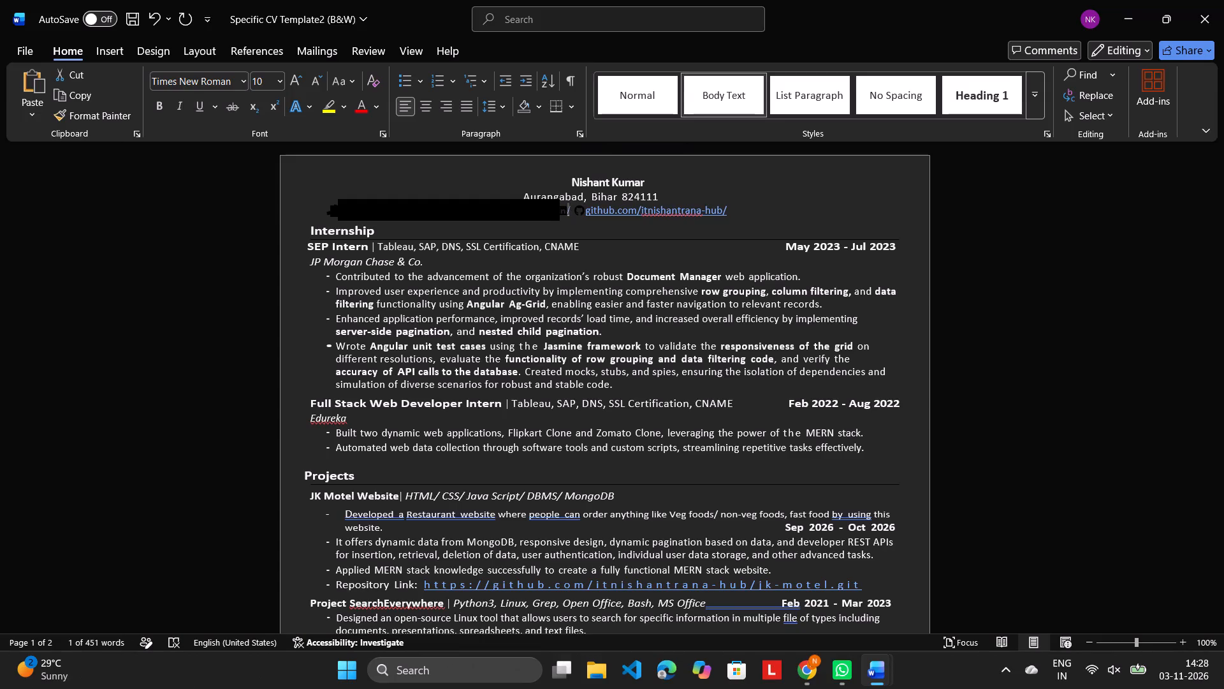
key("ctrl+v")
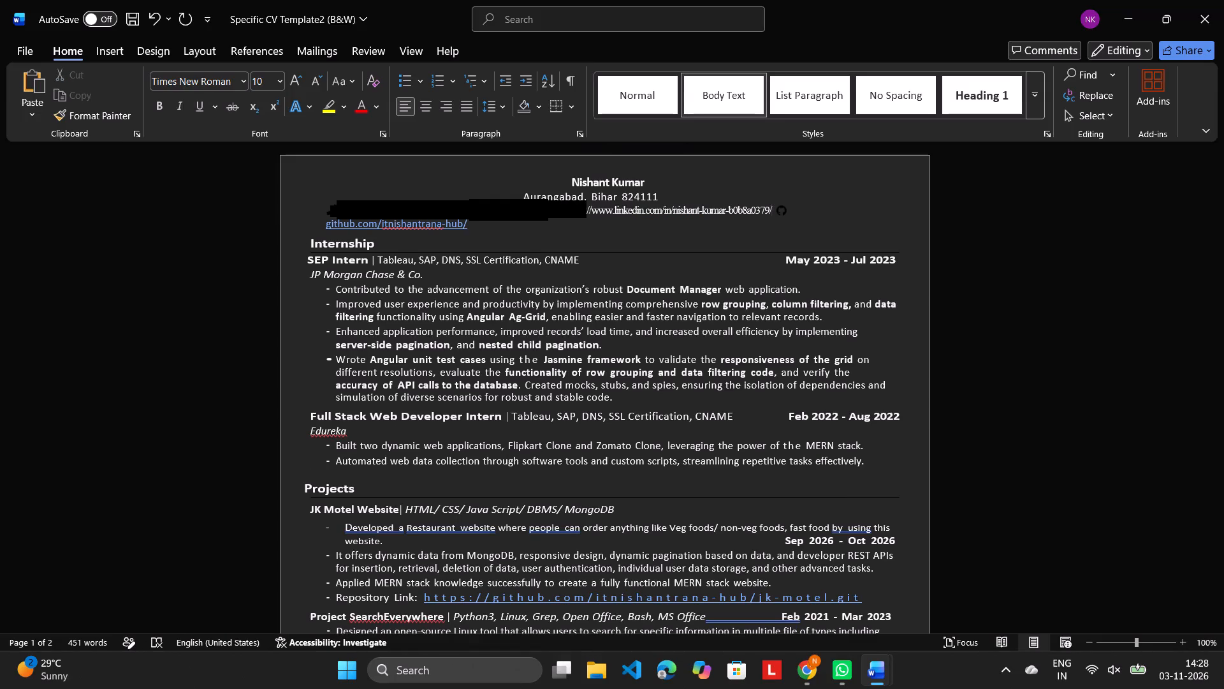
key("space")
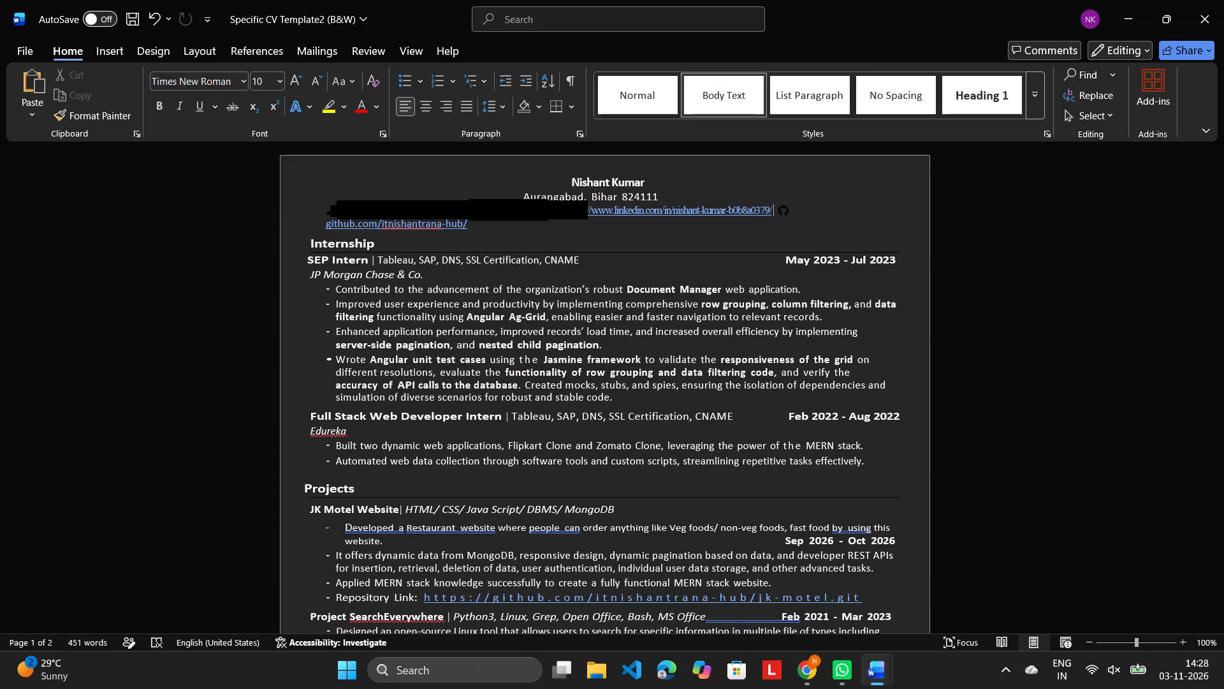
key("space")
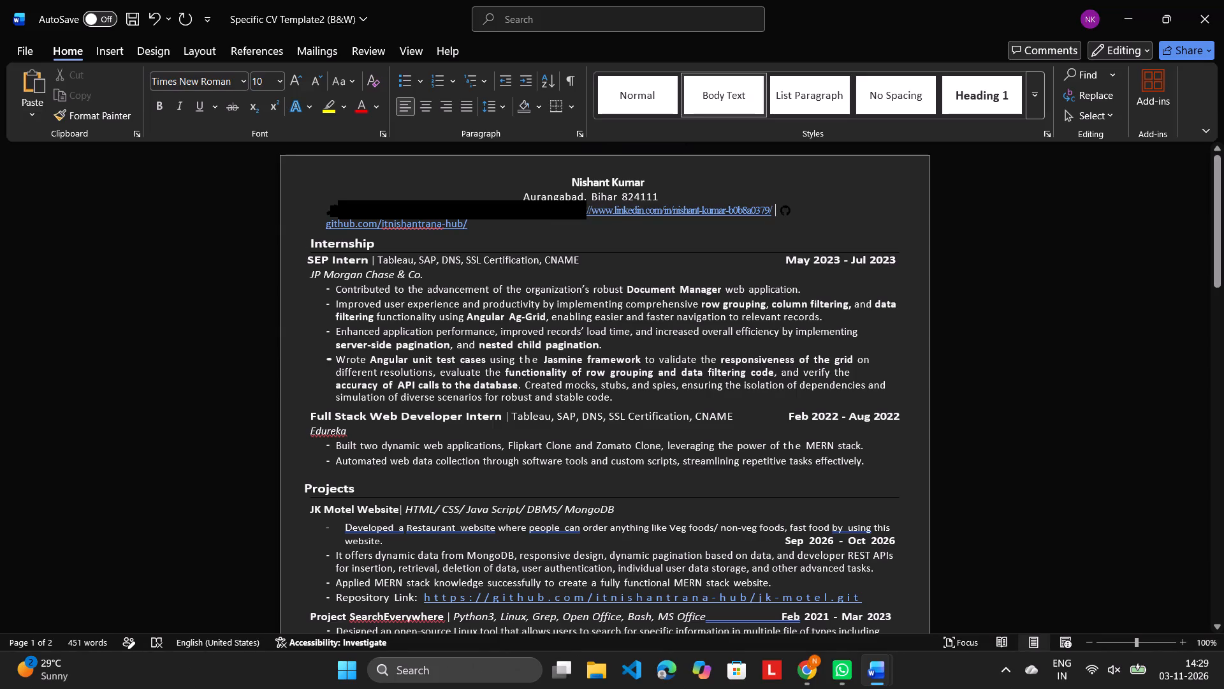
Delete the extra spaces between the contact line's entries, including those before the LinkedIn and GitHub icons.
left_click(423, 209)
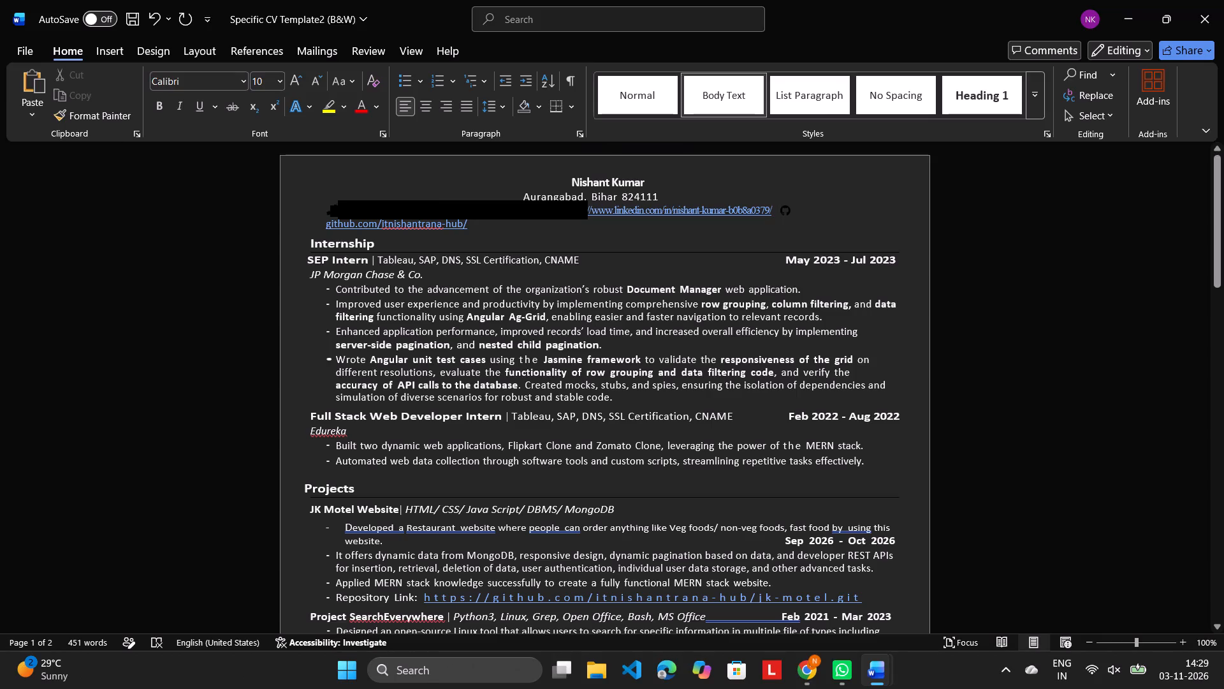
key("BackSpace")
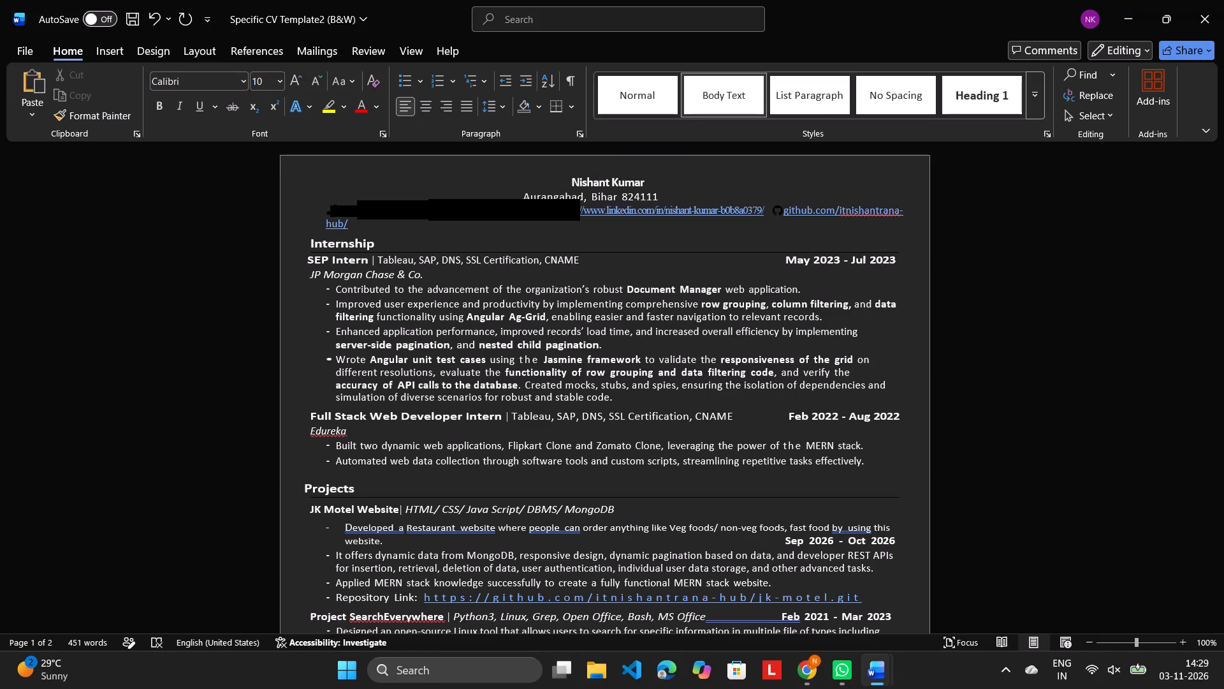
left_click(550, 217)
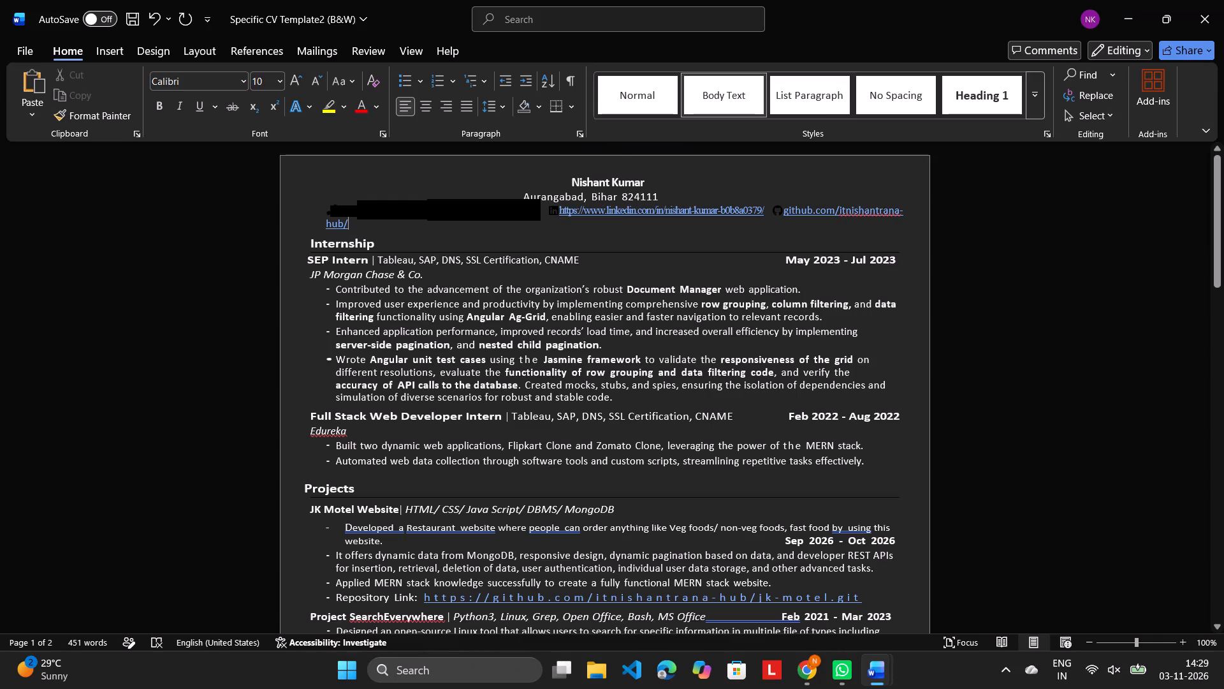
left_click(545, 216)
key("BackSpace")
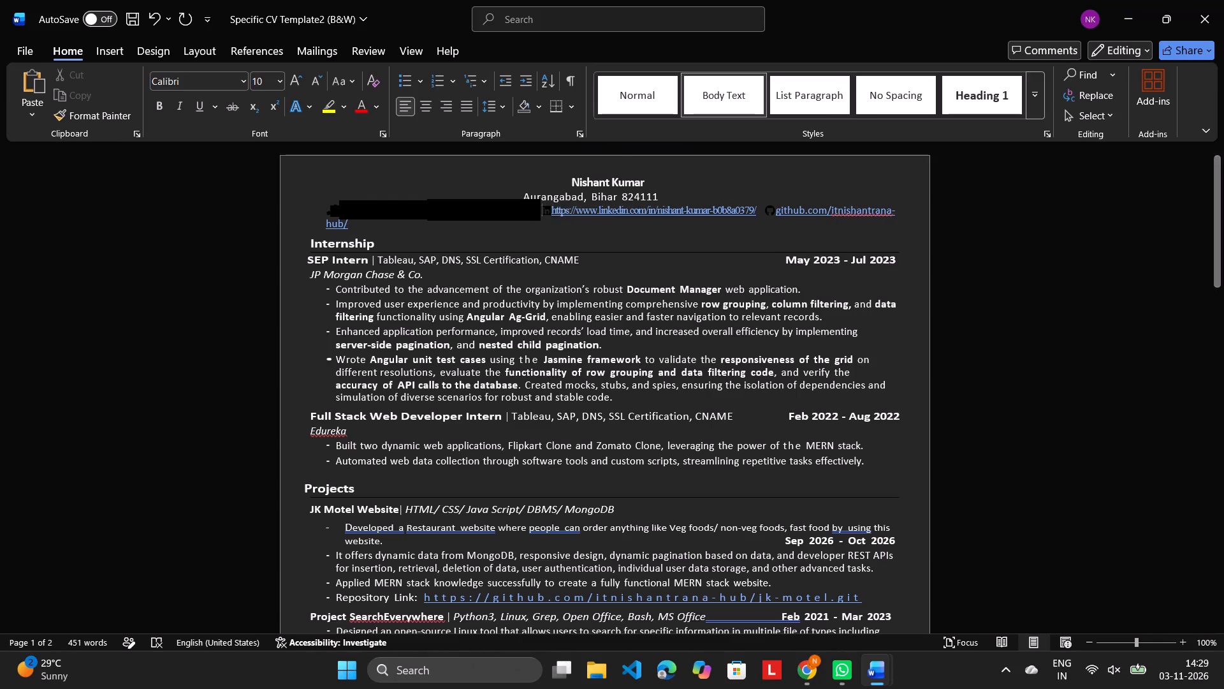
left_click(762, 210)
key("BackSpace")
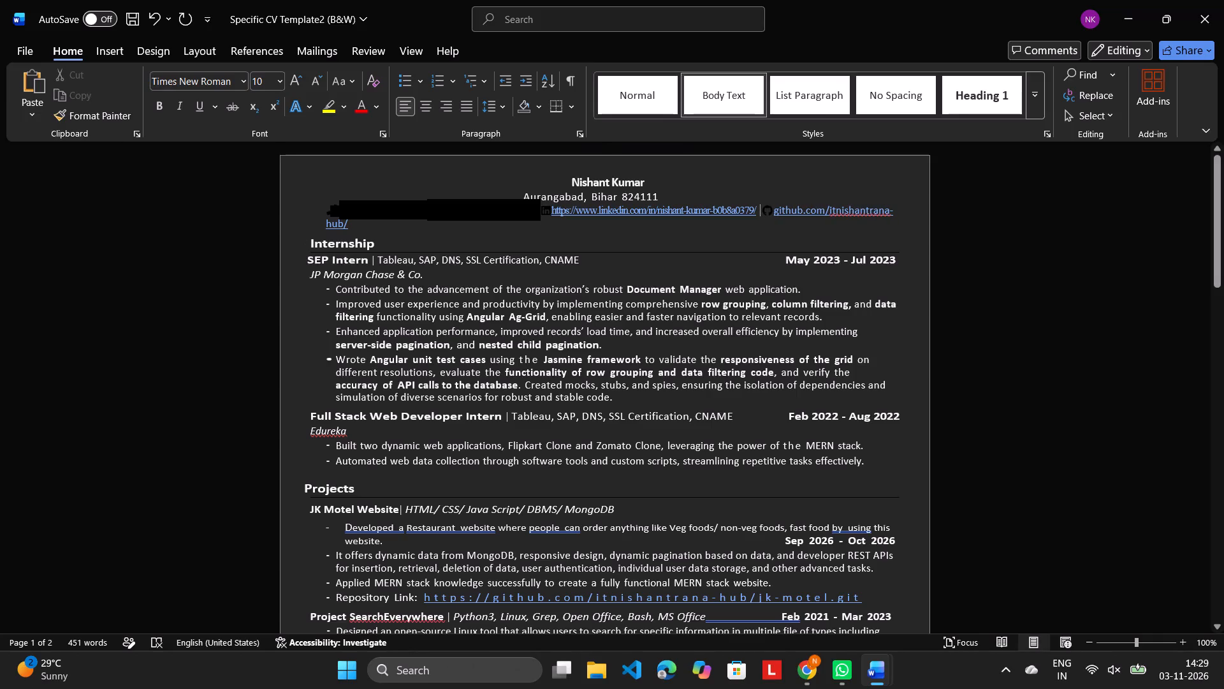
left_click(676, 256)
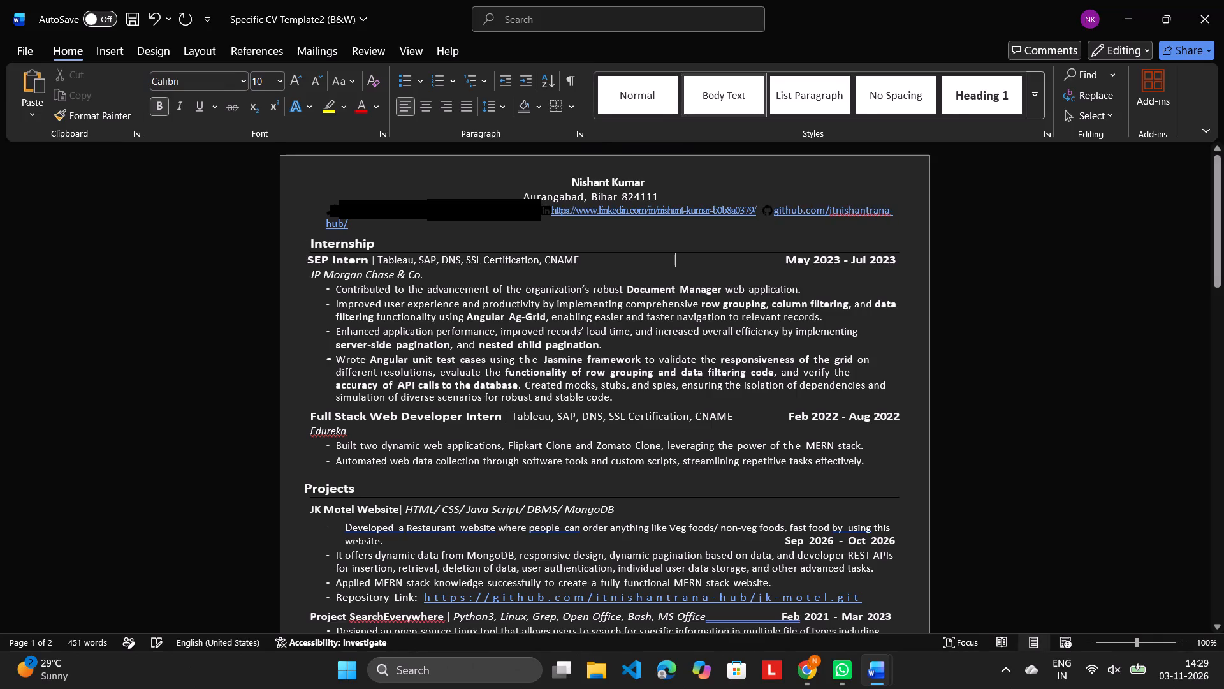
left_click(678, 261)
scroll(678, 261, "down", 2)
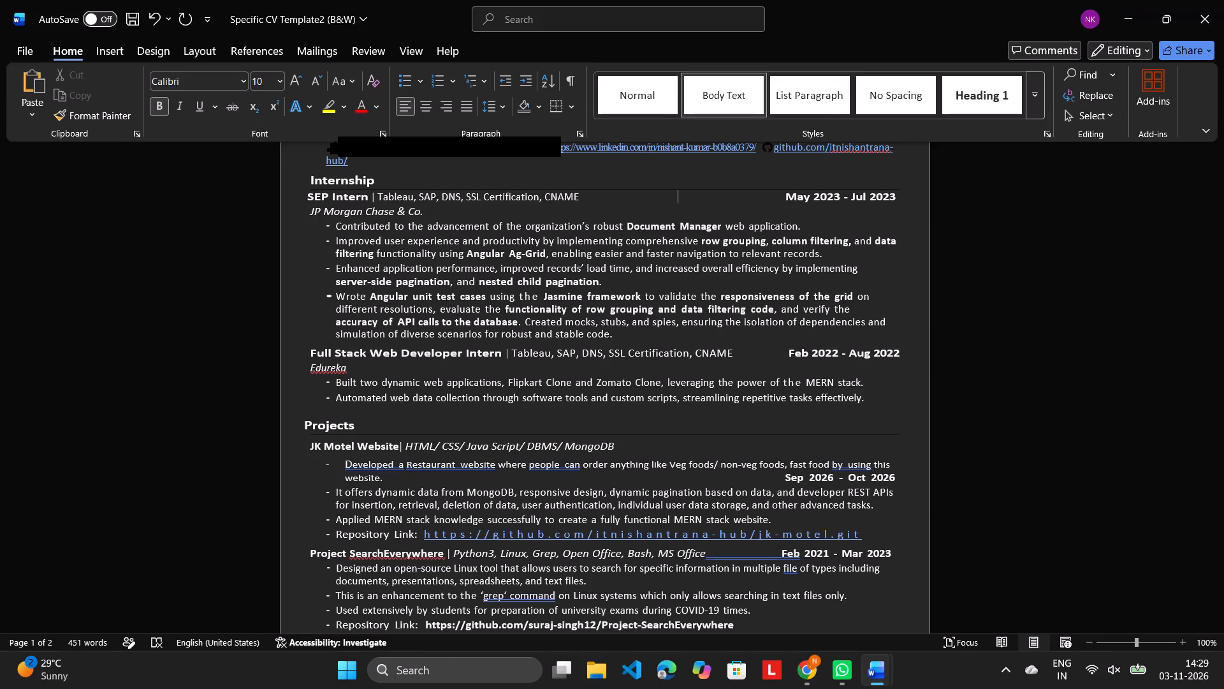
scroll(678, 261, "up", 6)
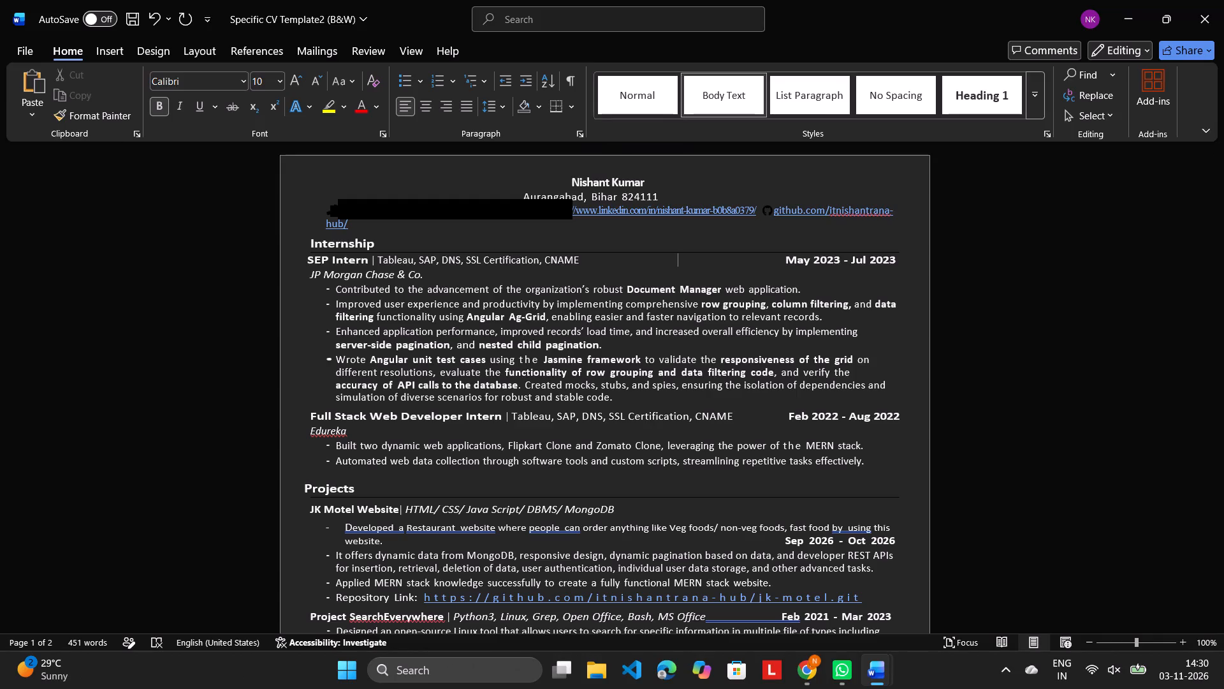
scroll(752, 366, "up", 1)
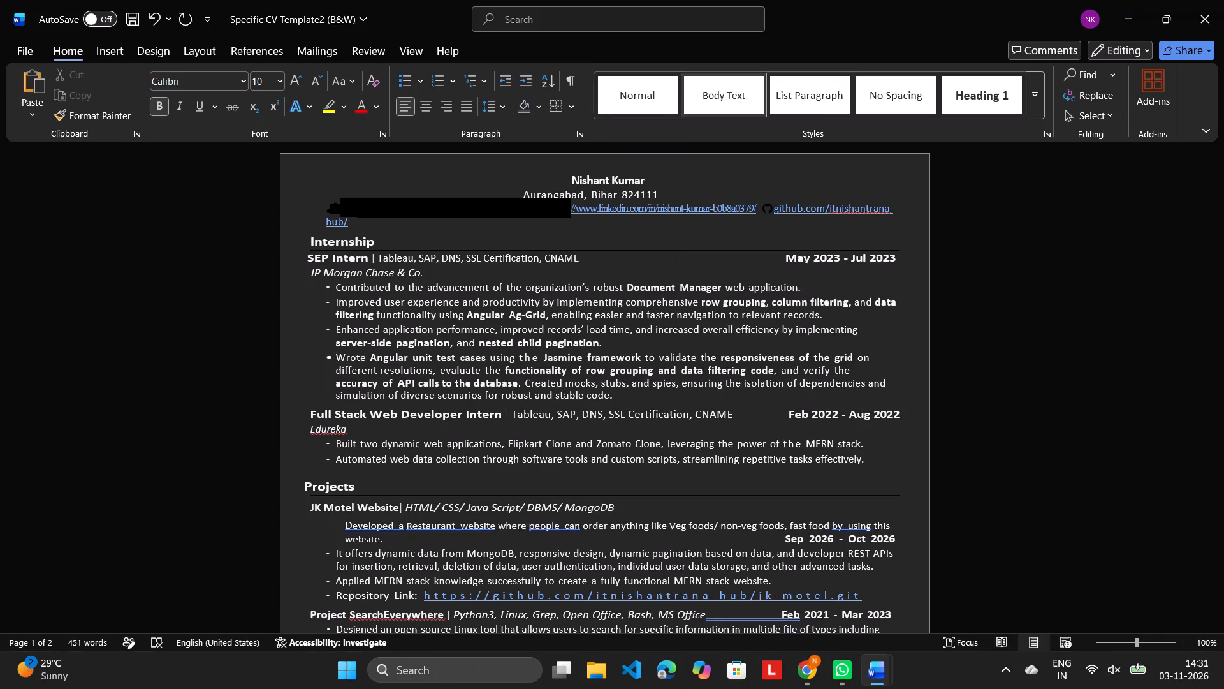
Copy the first bullet of the JK Motel Website project, including its Sep 2026 - Oct 2026 date.
left_click_drag(344, 526, 706, 514)
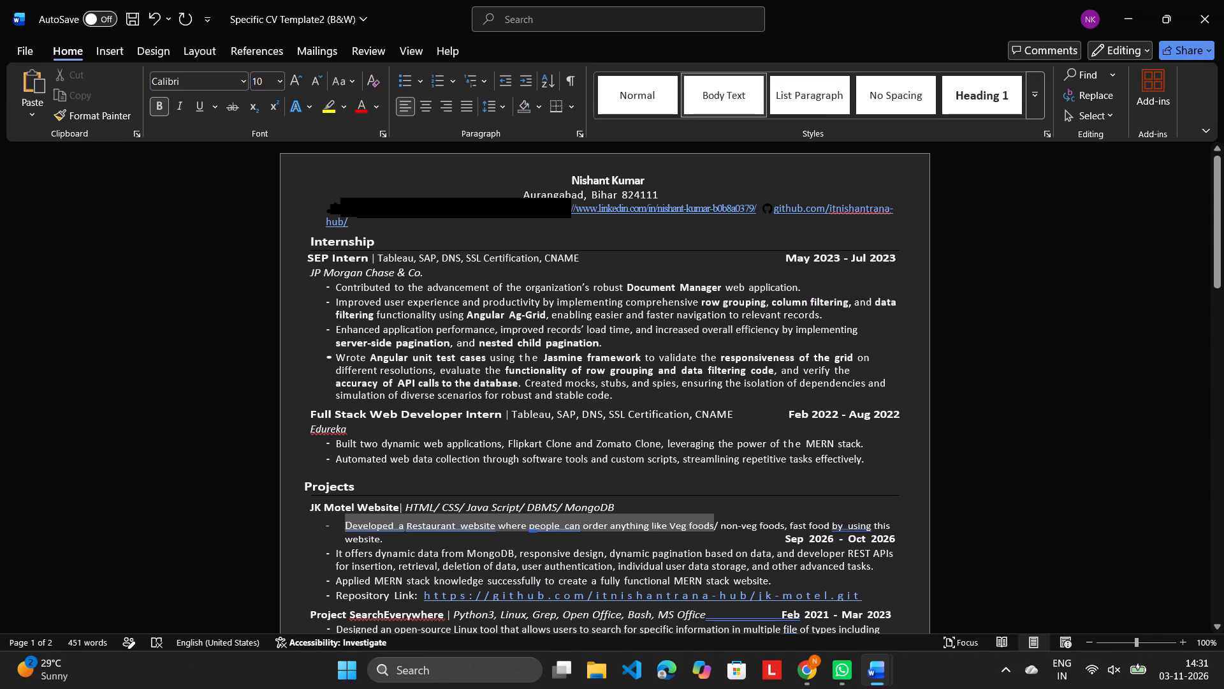
left_click_drag(706, 514, 891, 537)
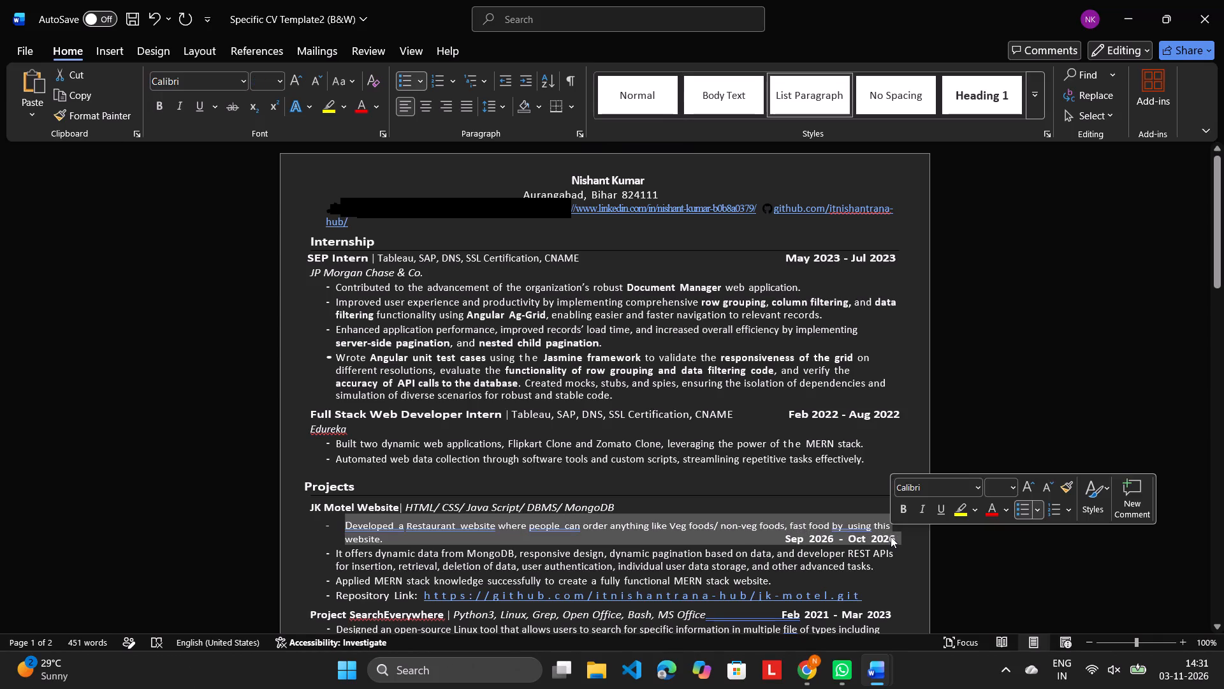
key("ctrl+c")
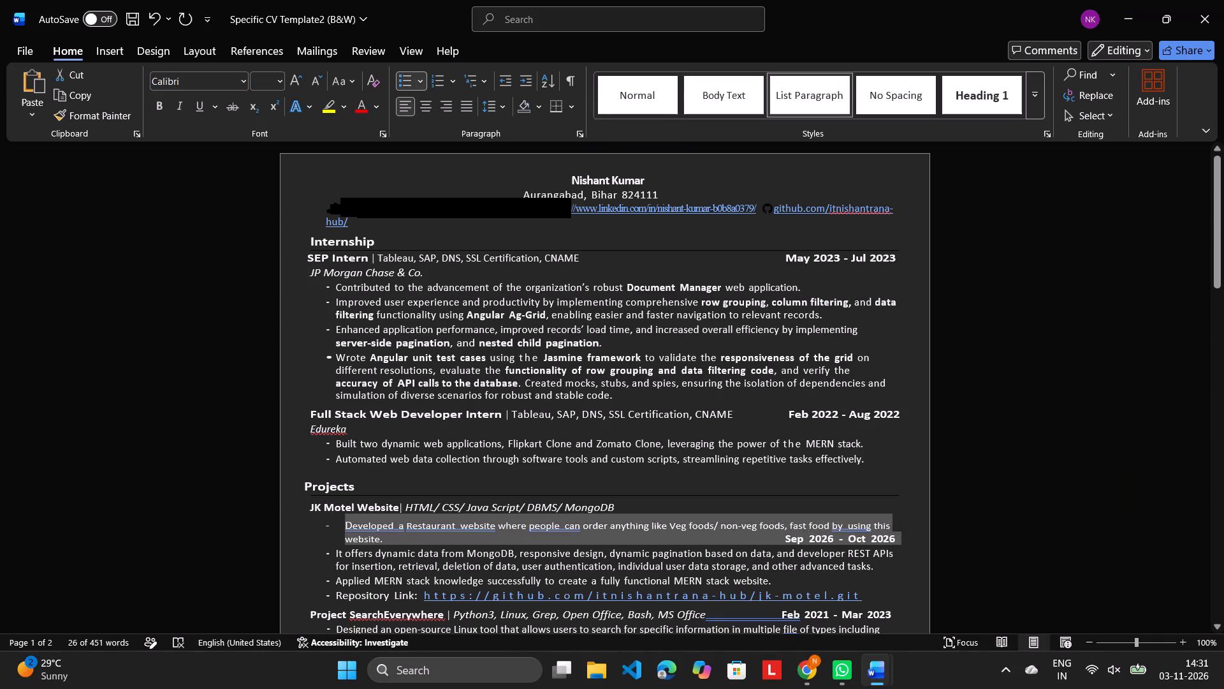
left_click(1108, 386)
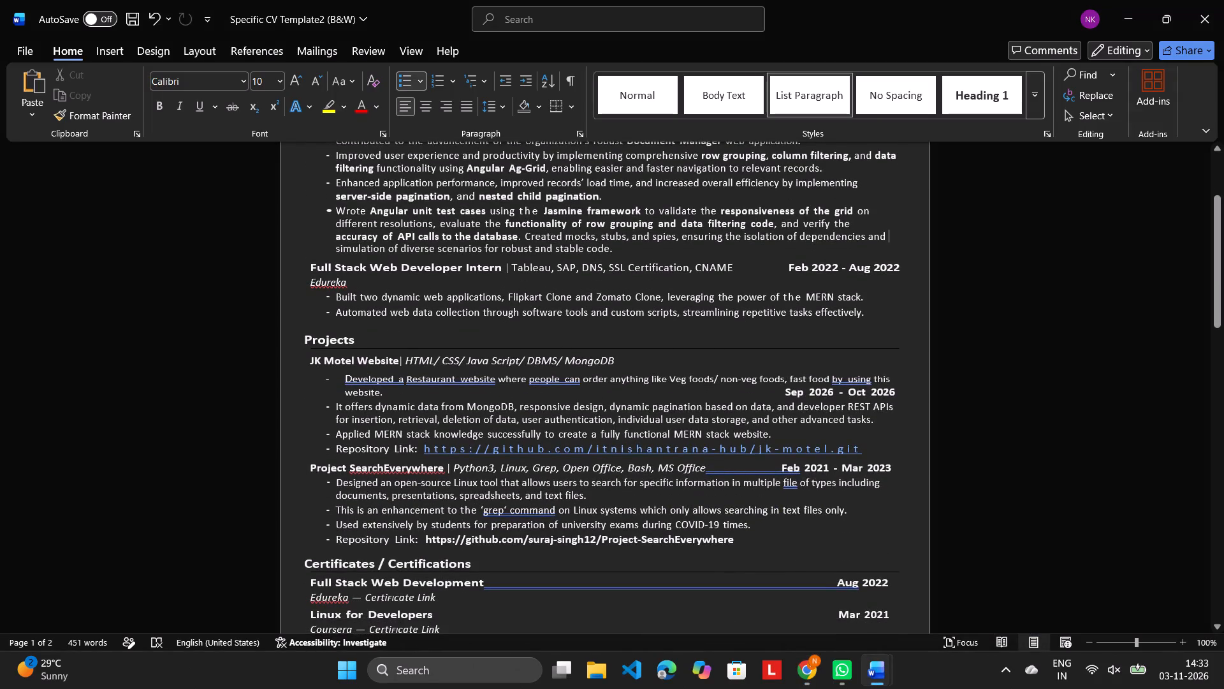
left_click_drag(323, 380, 747, 436)
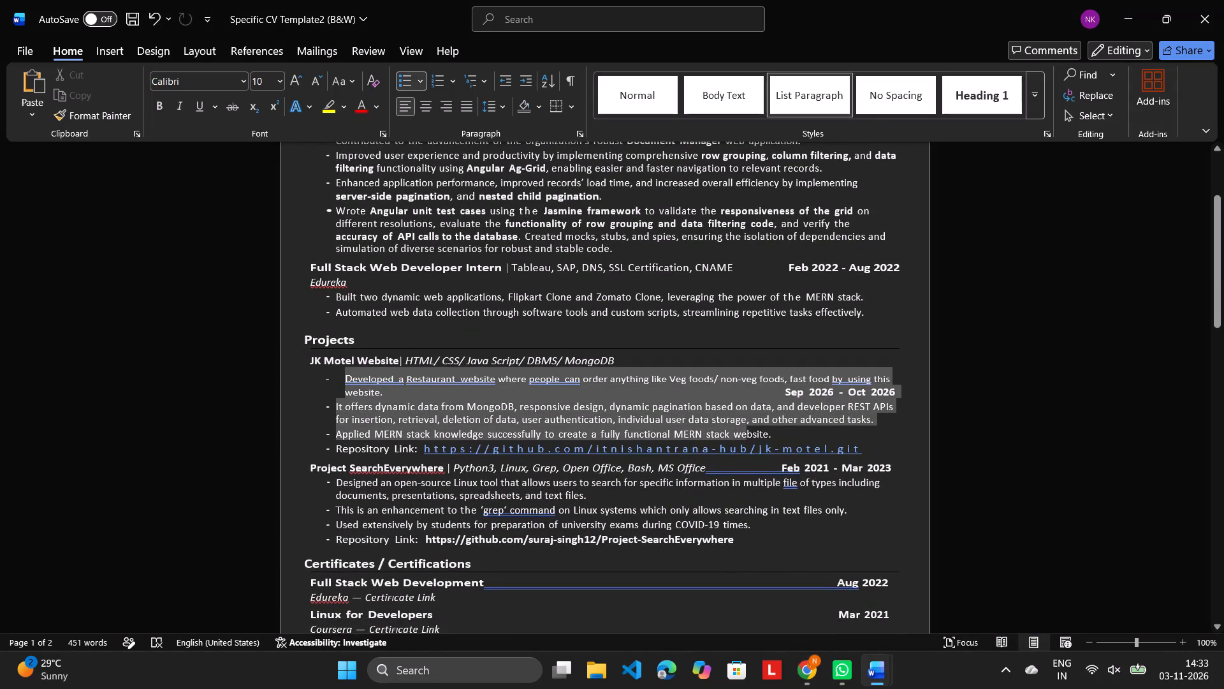
left_click_drag(747, 436, 841, 436)
key("BackSpace")
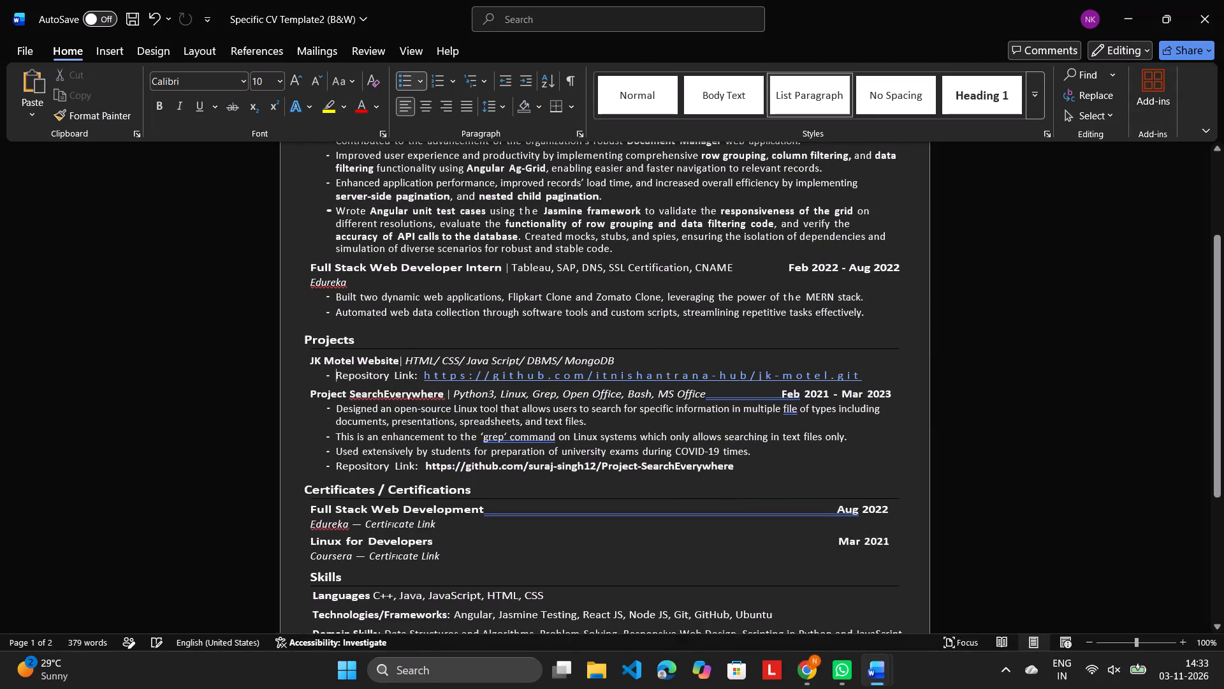
Add a new line under the JK Motel Website heading and paste the three copied ChatGPT bullet points there.
key("Left")
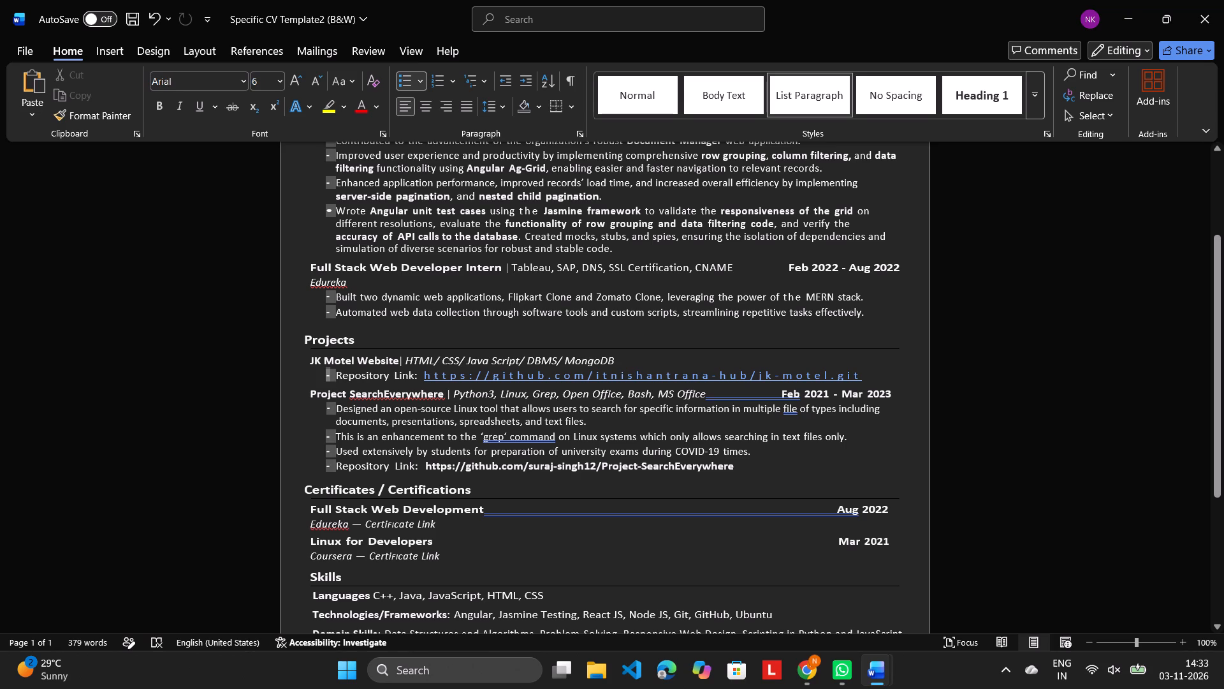
key("Left")
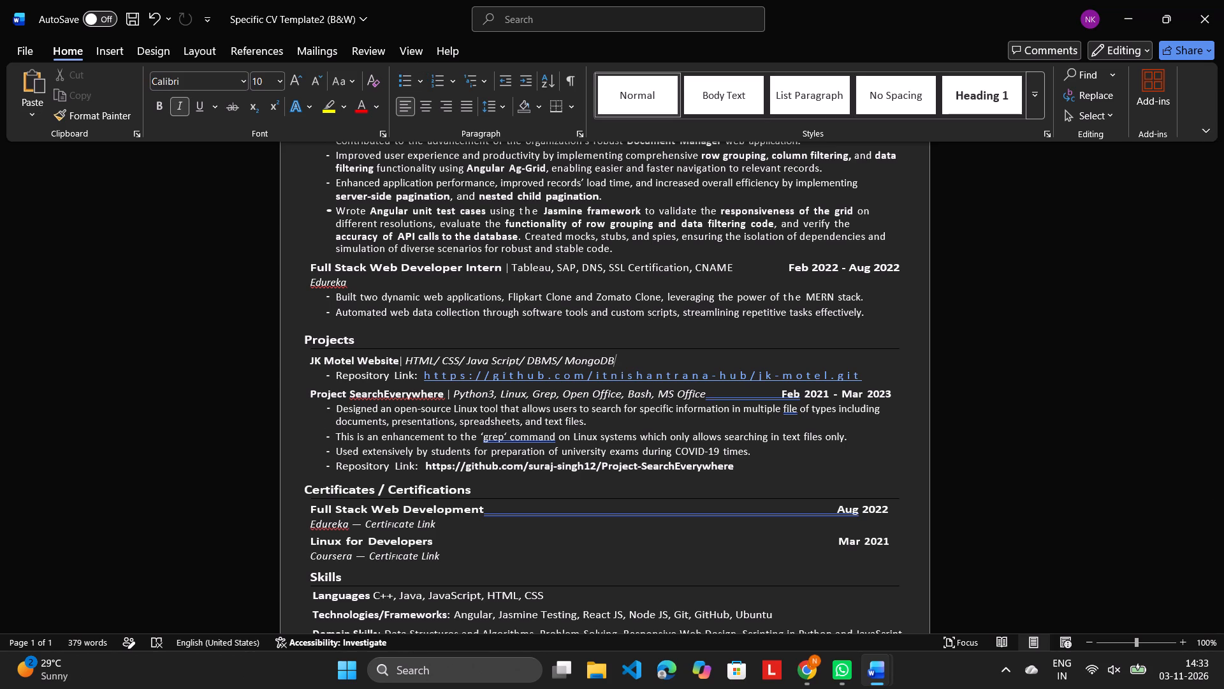
key("Return")
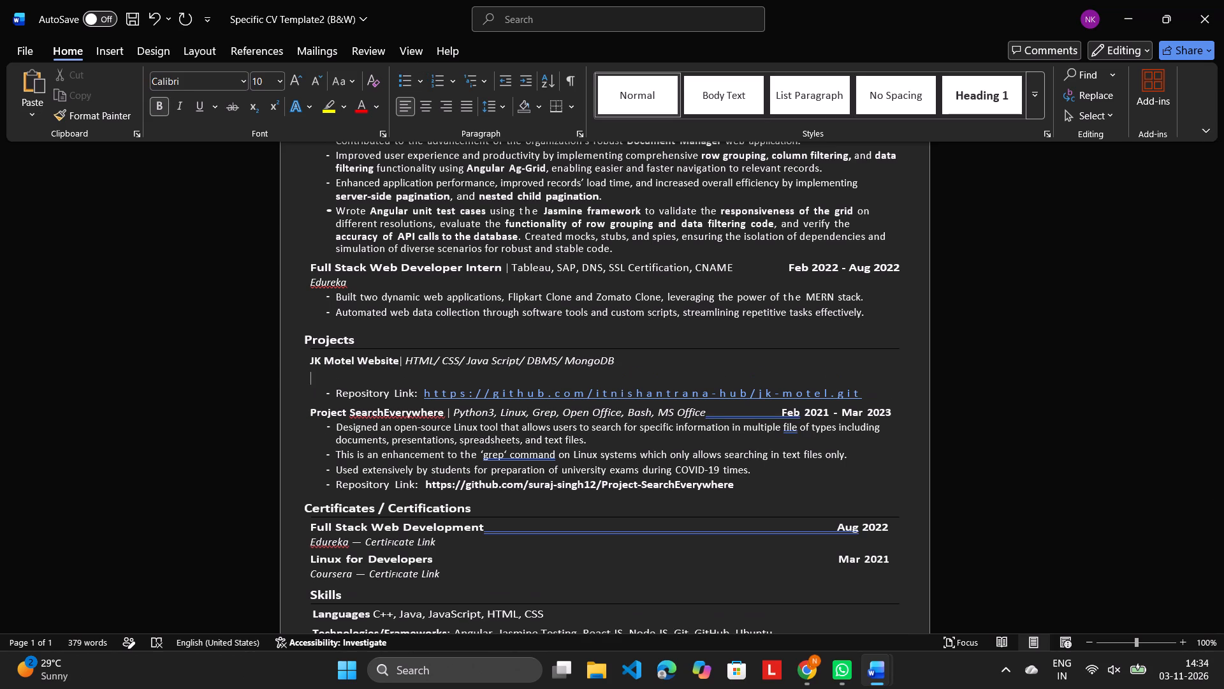
key("ctrl+v")
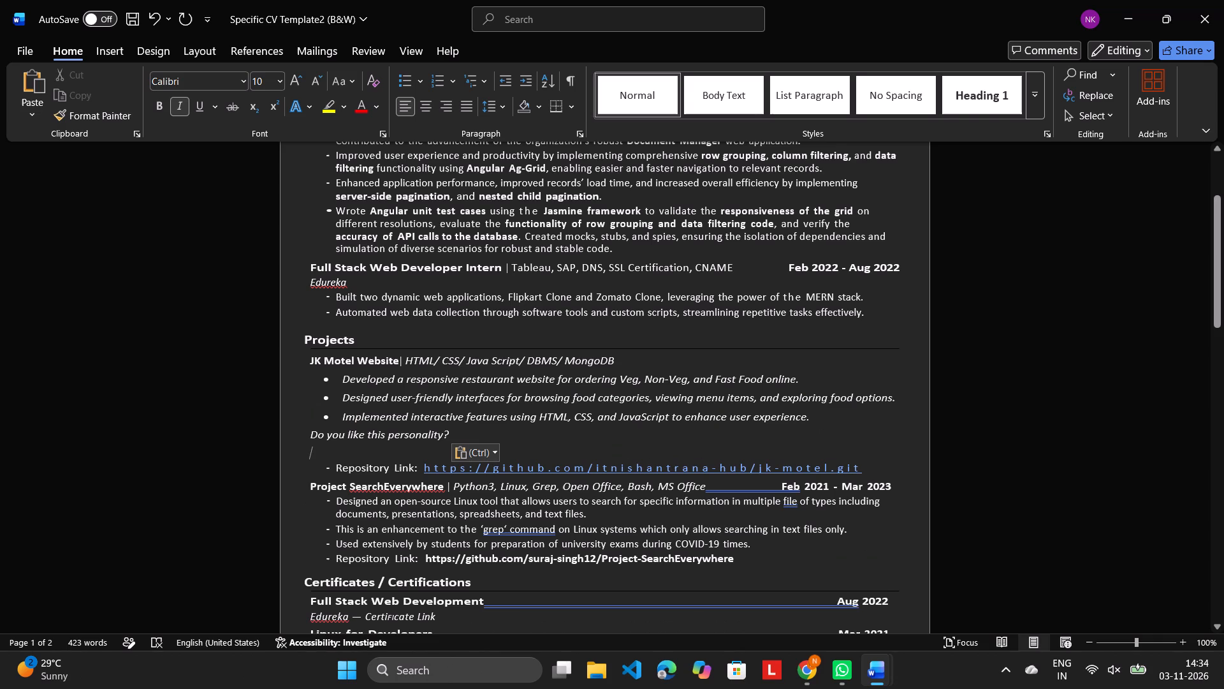
Delete the stray "Do you like this personality?" line below the pasted bullets.
left_click_drag(303, 438, 307, 438)
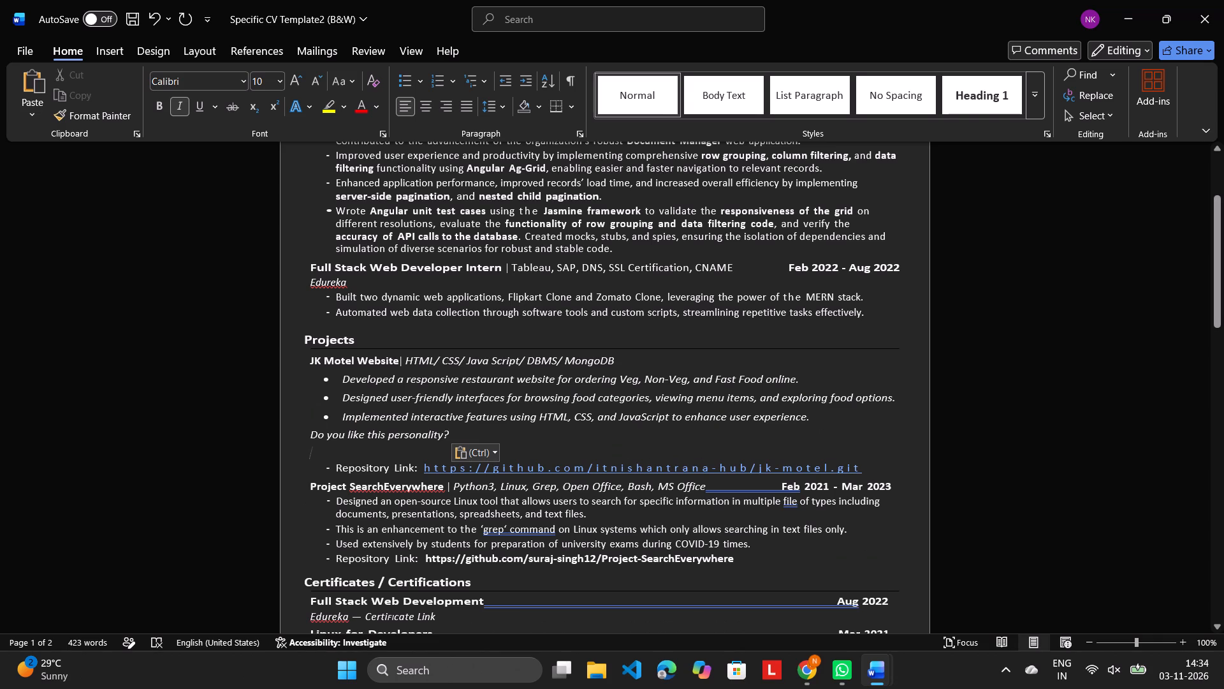
left_click_drag(307, 438, 467, 434)
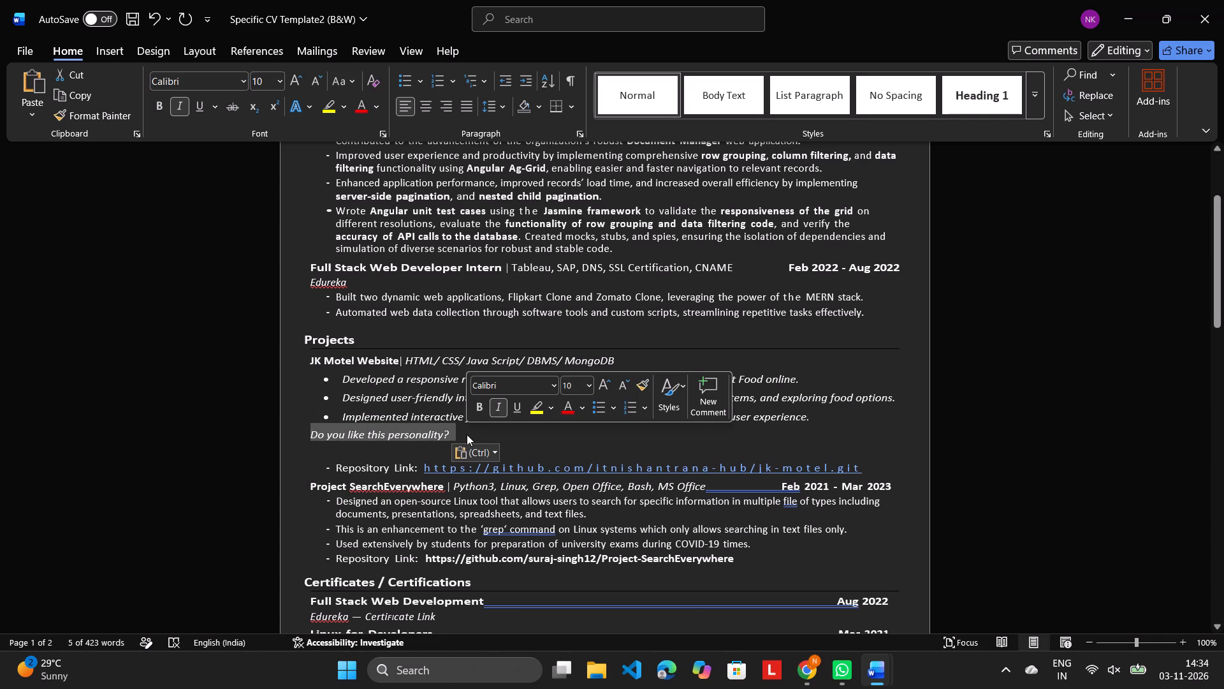
key("BackSpace")
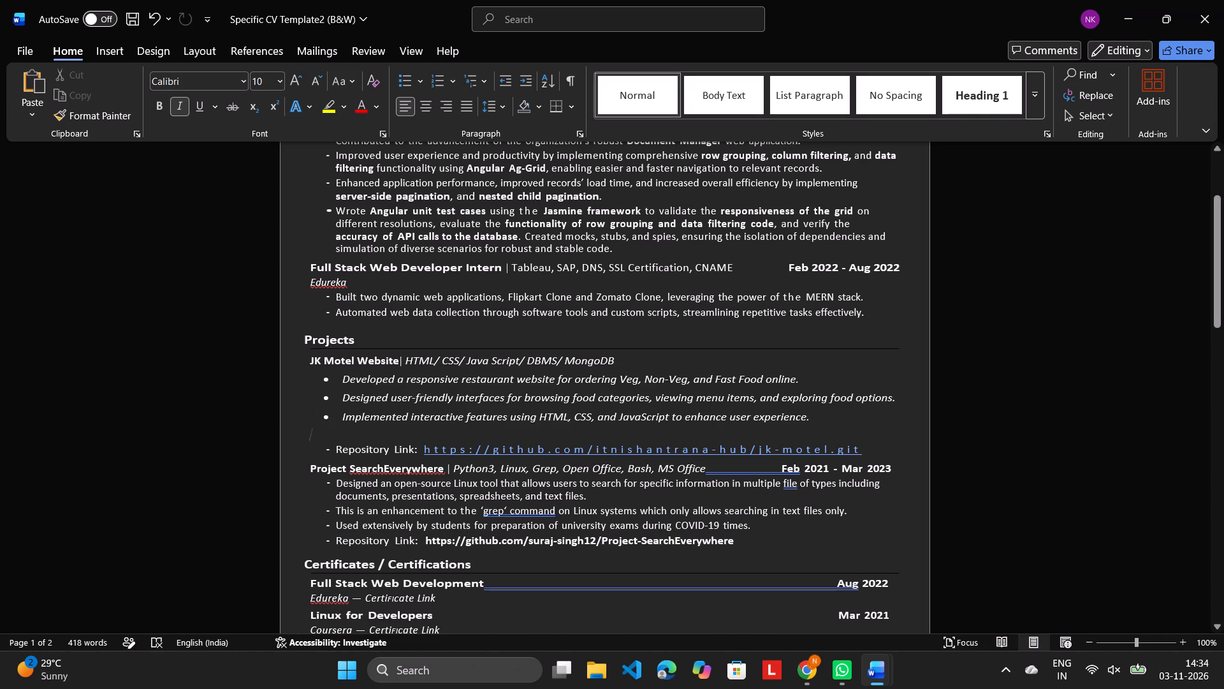
Remove the dash bullet and its indent from the JK Motel Repository Link line.
left_click(331, 449)
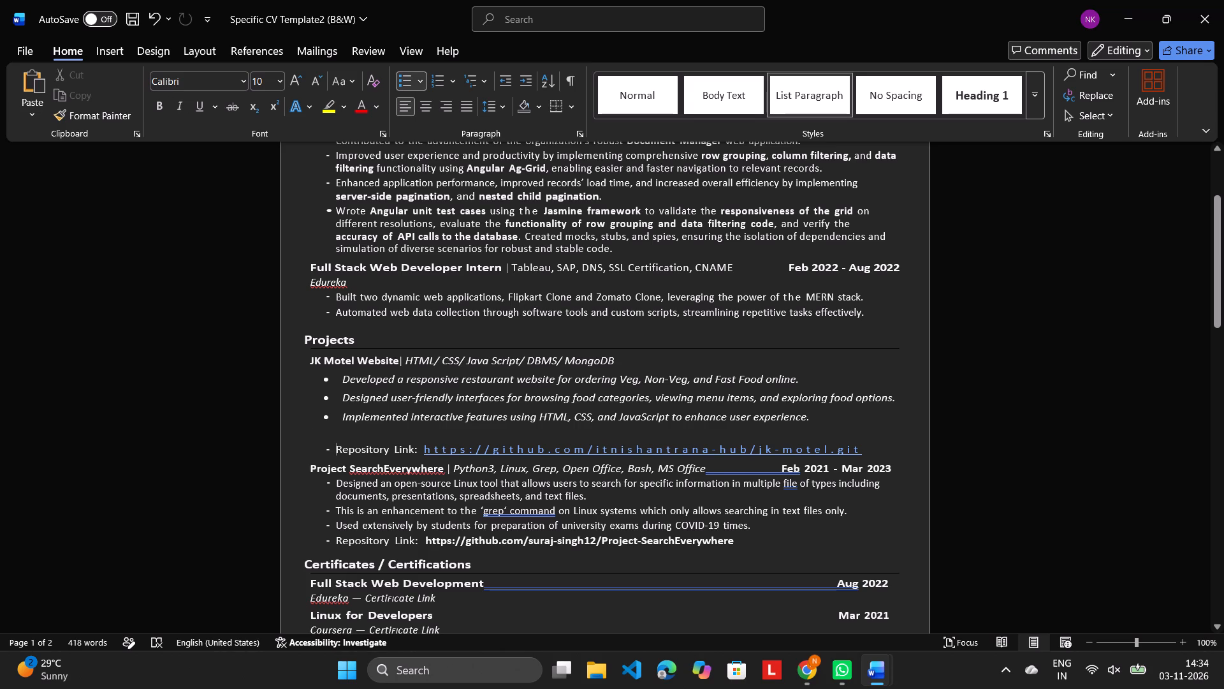
key("BackSpace")
key("BackSpace")
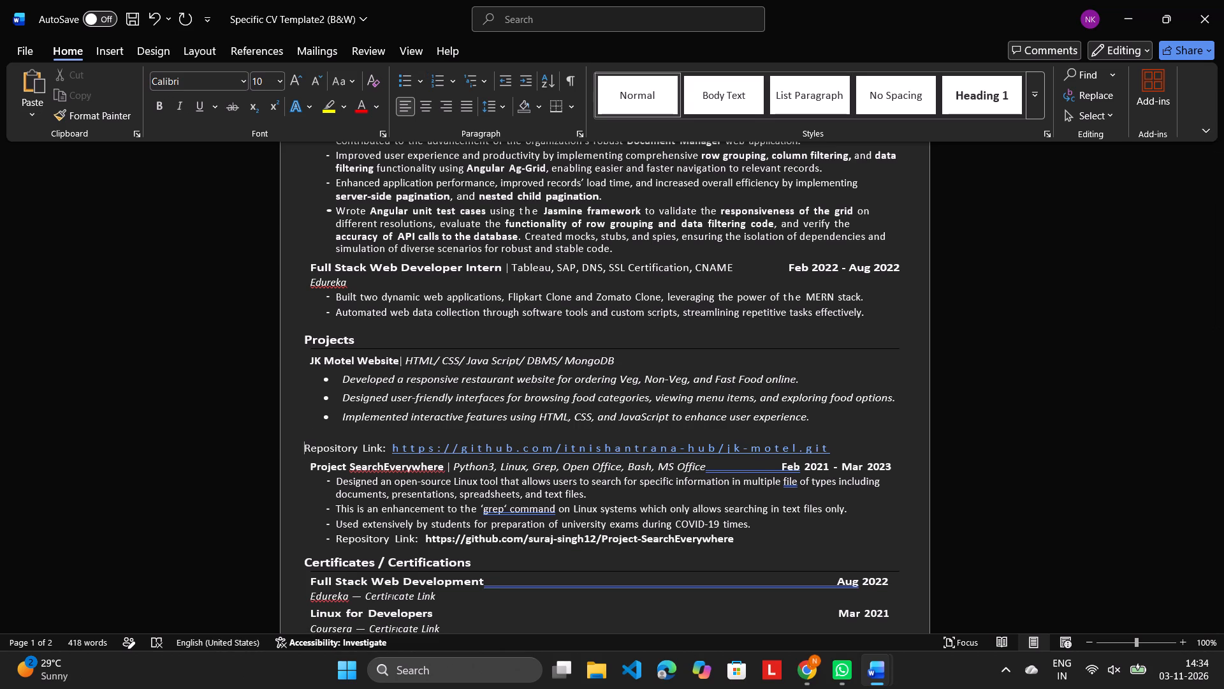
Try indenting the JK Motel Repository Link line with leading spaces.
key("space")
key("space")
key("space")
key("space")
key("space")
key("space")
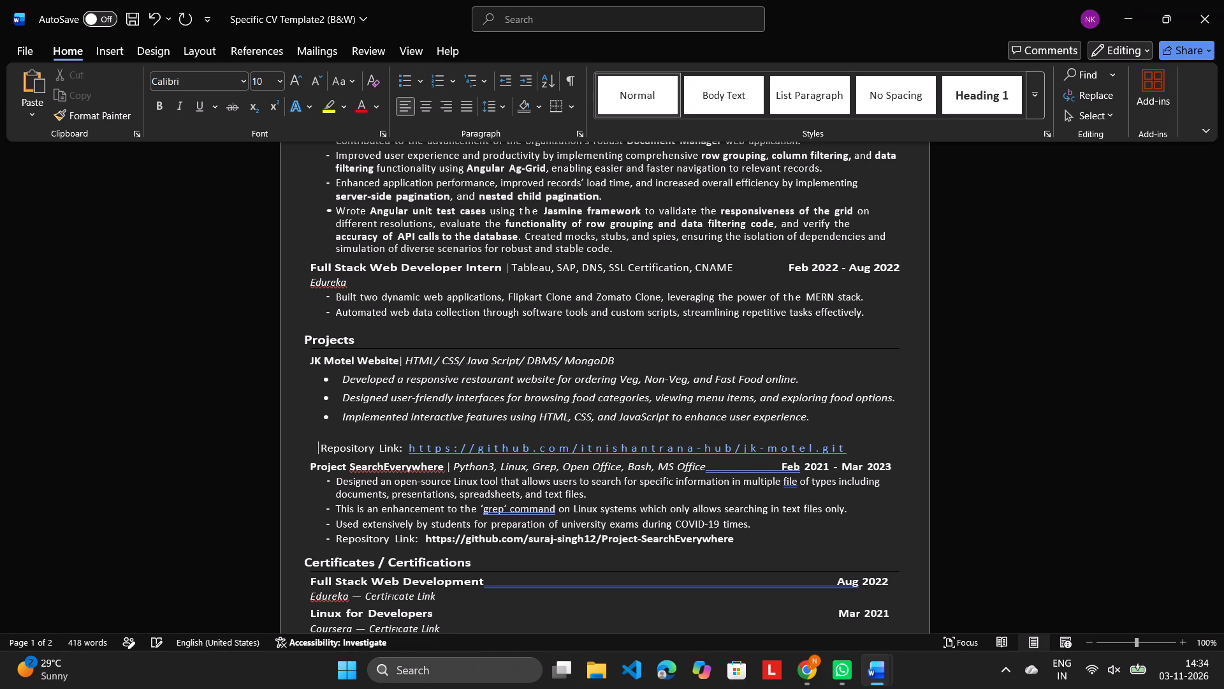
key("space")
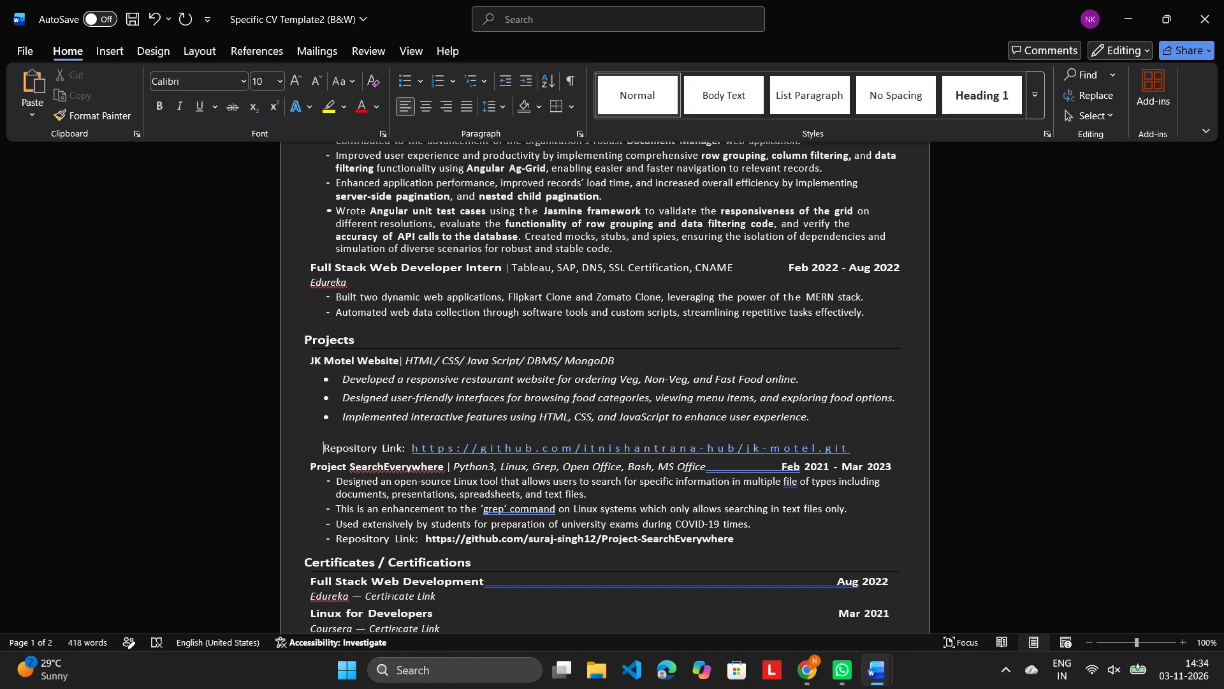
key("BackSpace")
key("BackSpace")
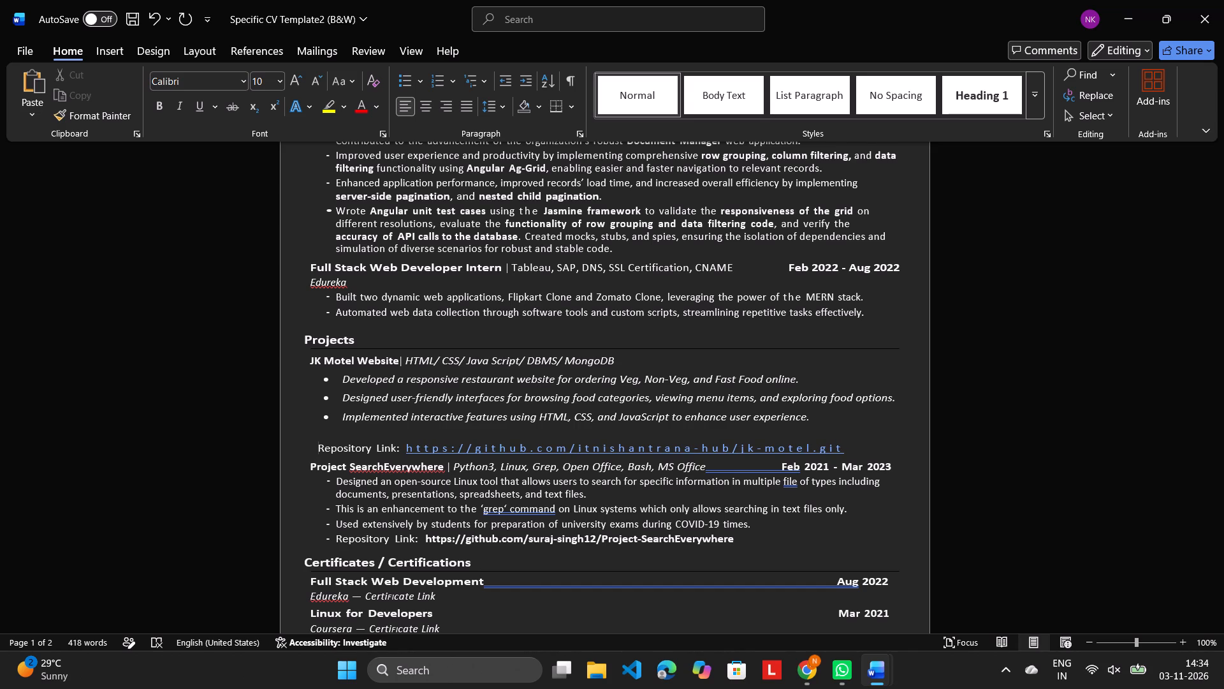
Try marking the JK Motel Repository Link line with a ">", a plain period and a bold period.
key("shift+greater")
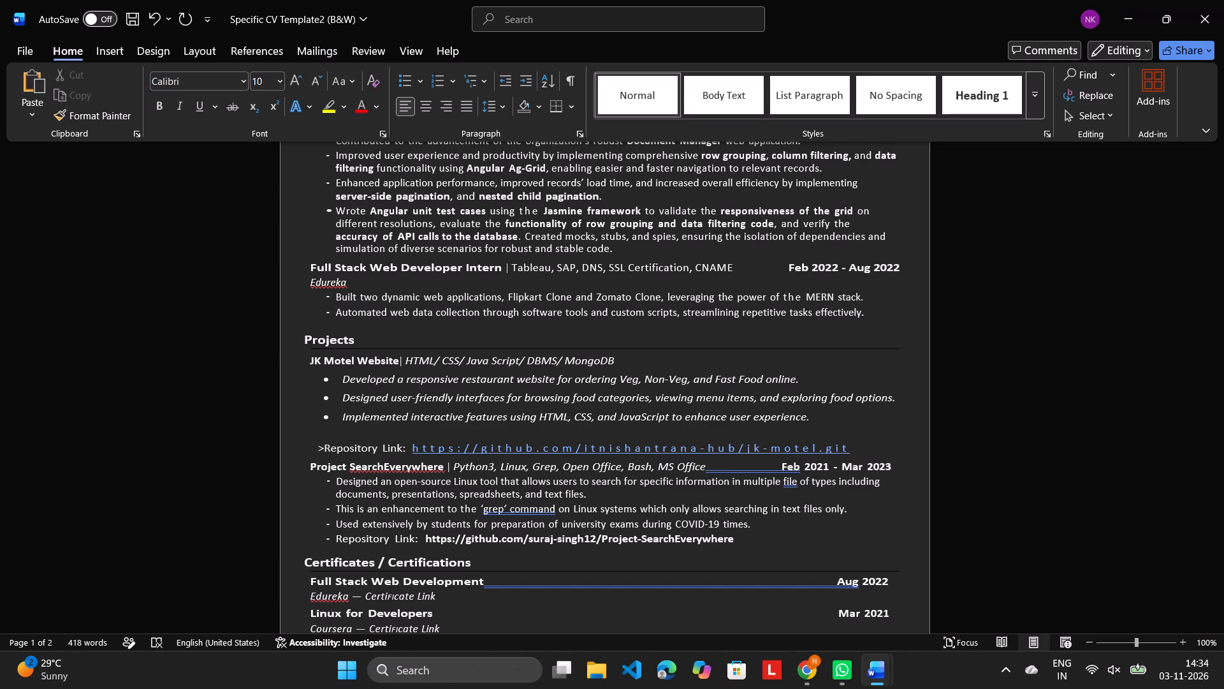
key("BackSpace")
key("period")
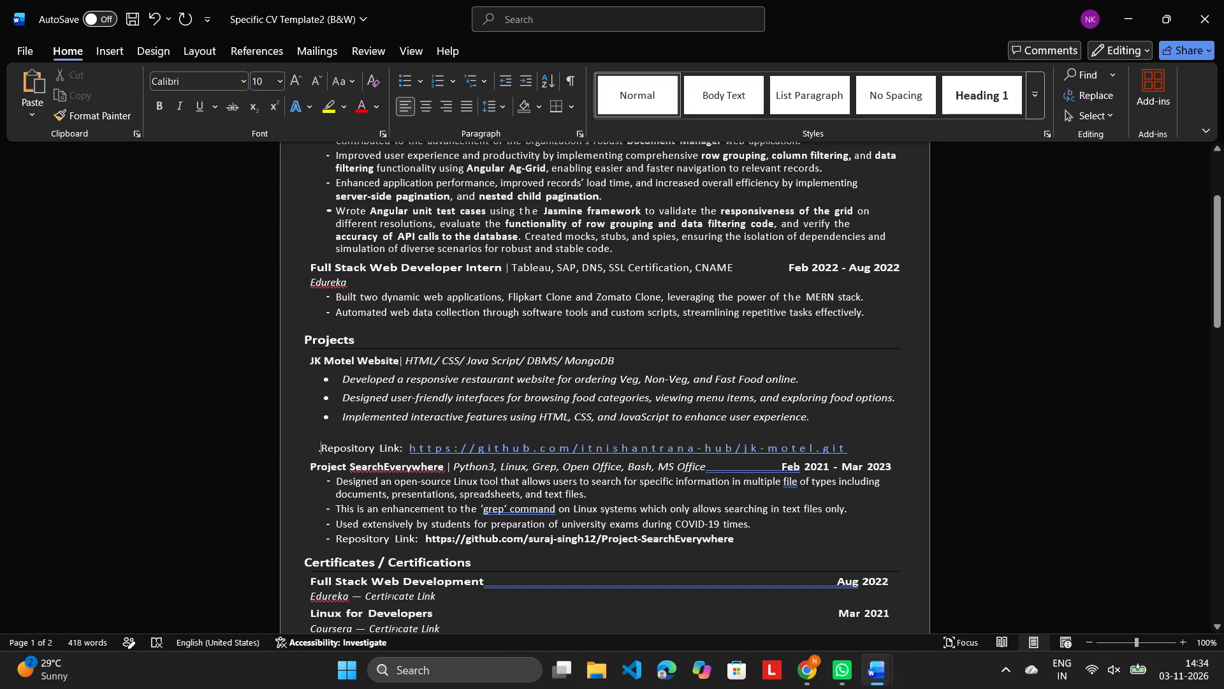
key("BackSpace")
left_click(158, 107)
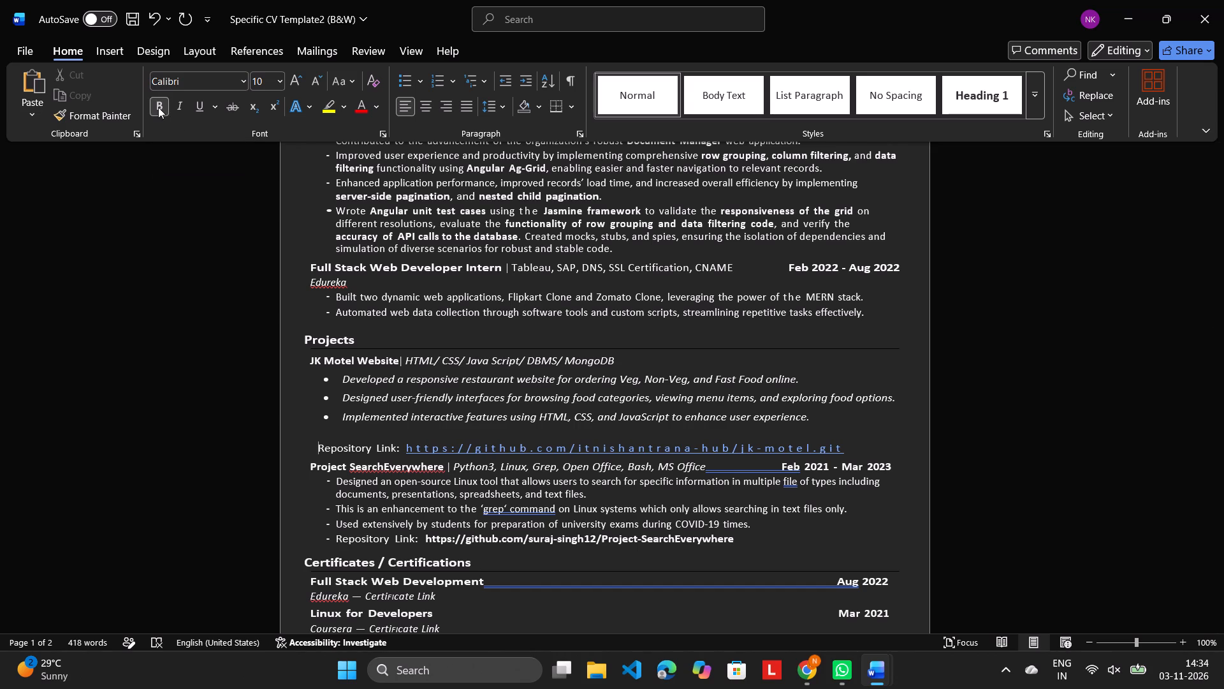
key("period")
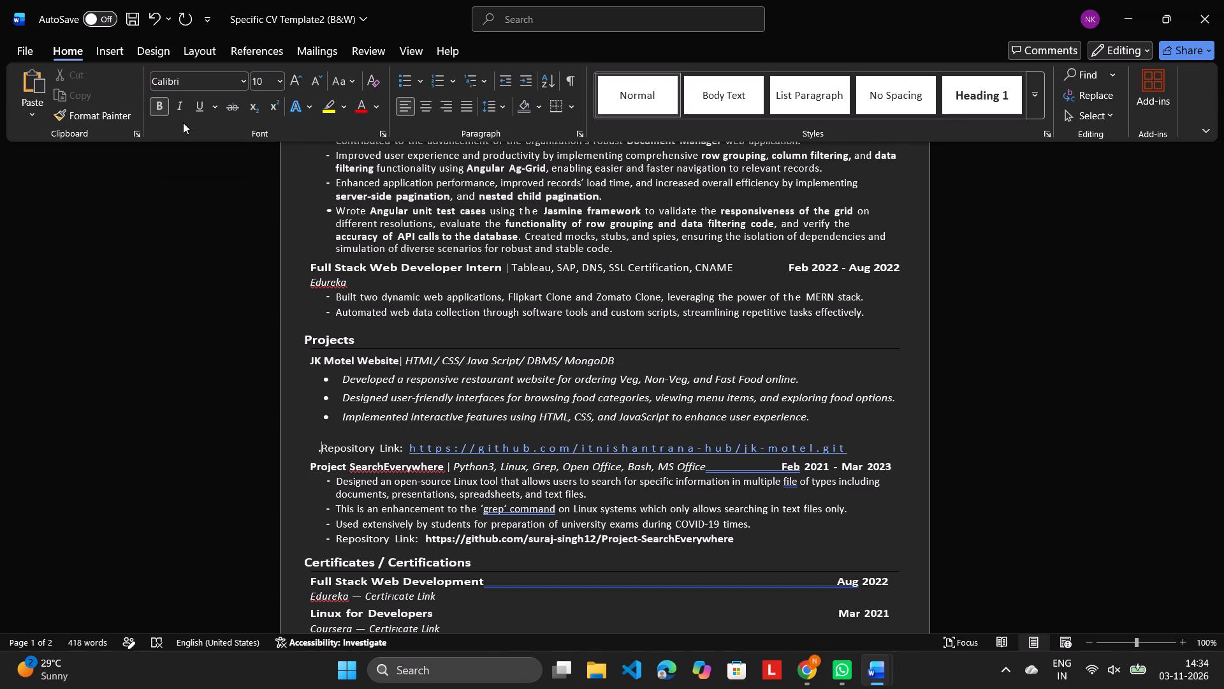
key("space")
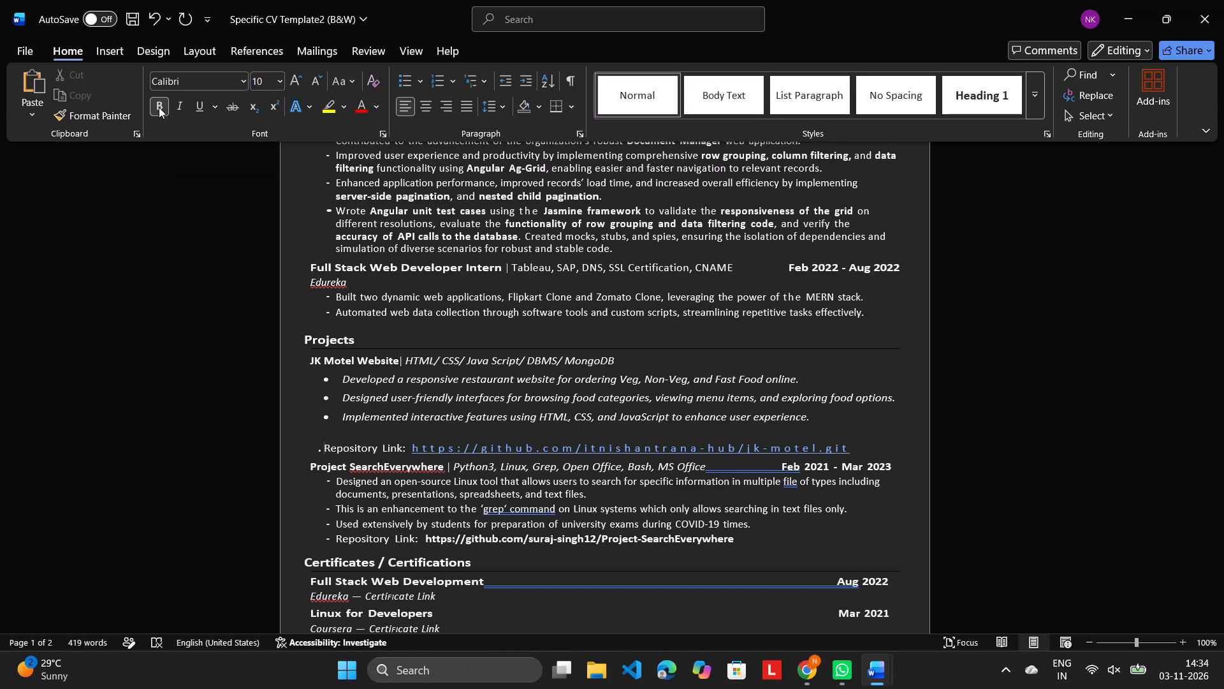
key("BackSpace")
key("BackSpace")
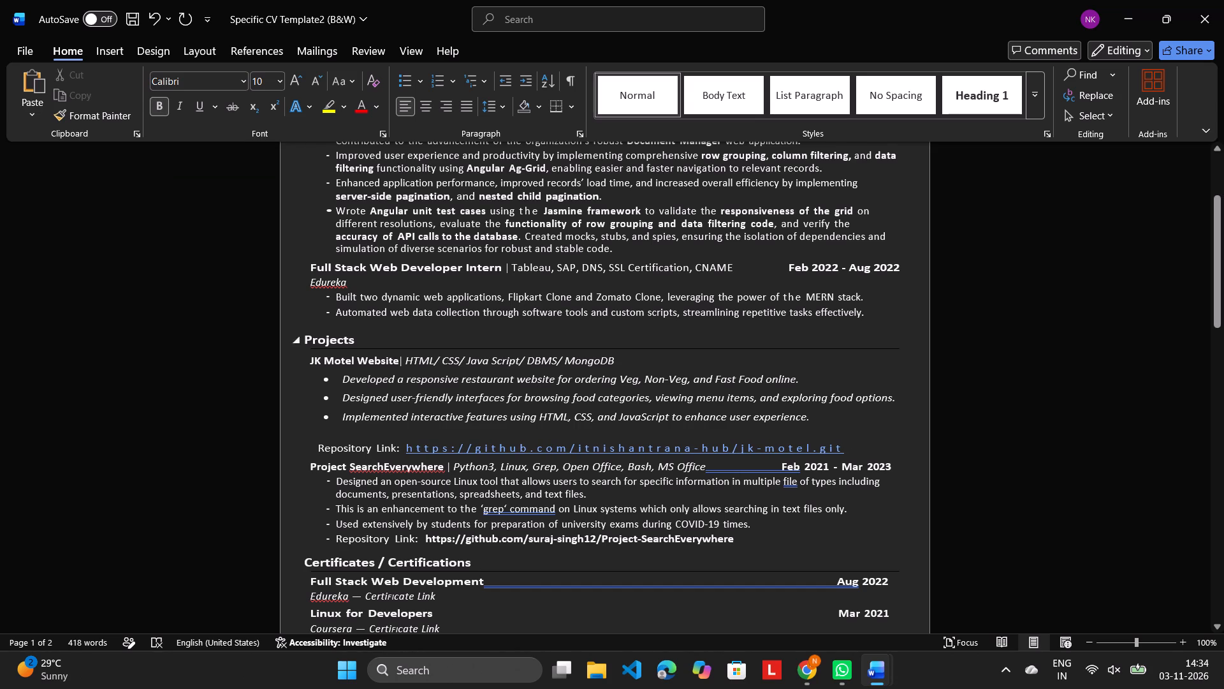
Try copying the round bullet marker from the new JK Motel bullets and paste in front of the Repository Link text.
left_click(324, 378)
key("ctrl+c")
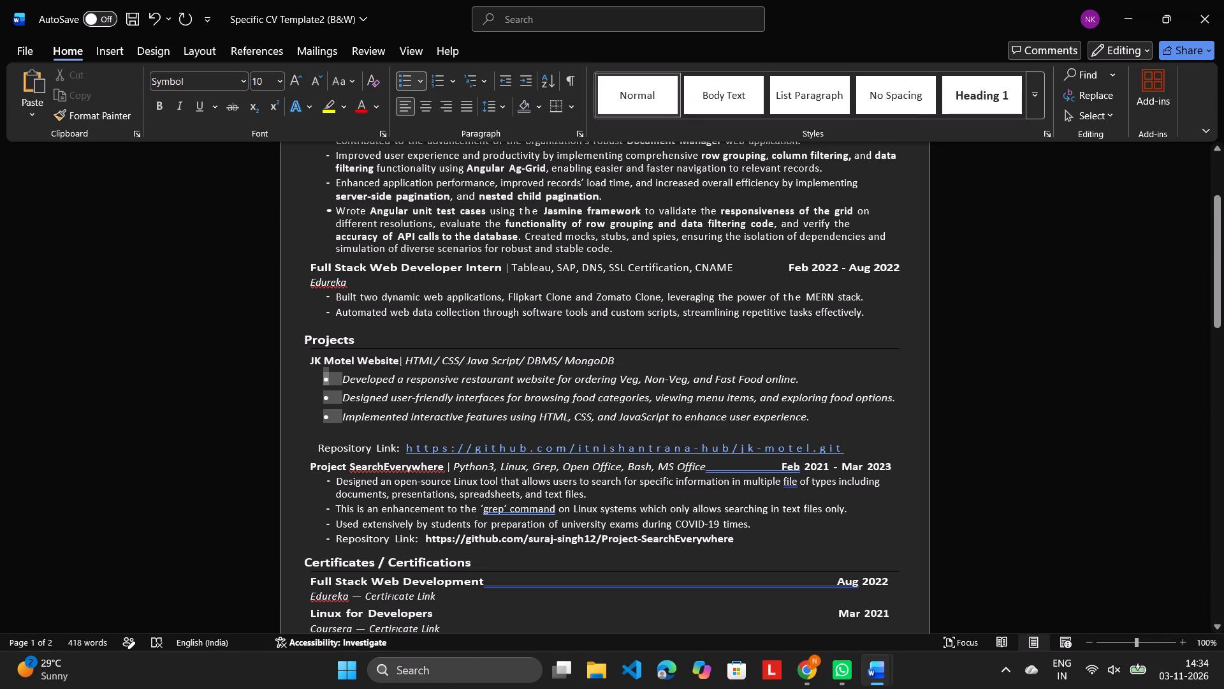
left_click(317, 448)
key("ctrl+v")
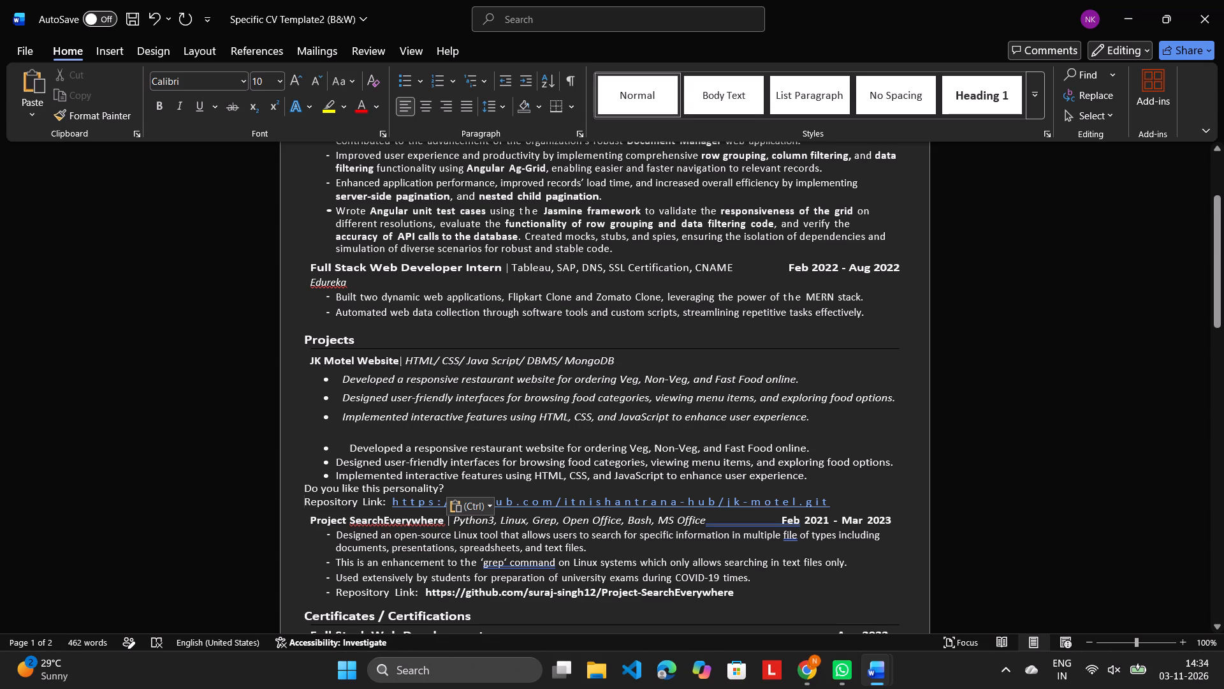
Delete the duplicate bullet text and "Do you like this personality?" pasted above the Repository Link, keeping one empty round bullet.
left_click(448, 490)
key("BackSpace")
key("BackSpace")
key("BackSpace")
key("BackSpace")
key("BackSpace")
key("BackSpace")
key("BackSpace")
key("BackSpace")
key("BackSpace")
key("BackSpace")
key("BackSpace")
key("BackSpace")
key("BackSpace")
key("BackSpace")
key("BackSpace")
key("BackSpace")
key("BackSpace")
key("BackSpace")
key("BackSpace")
key("BackSpace")
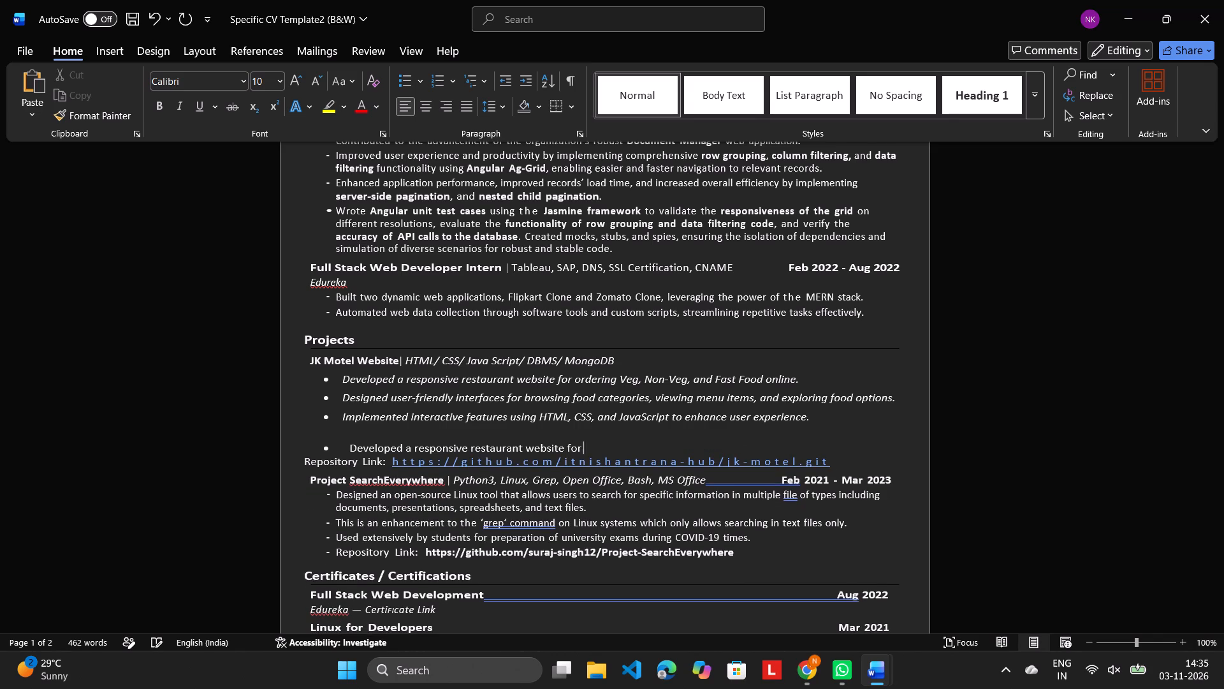
key("BackSpace")
key("BackSpace")
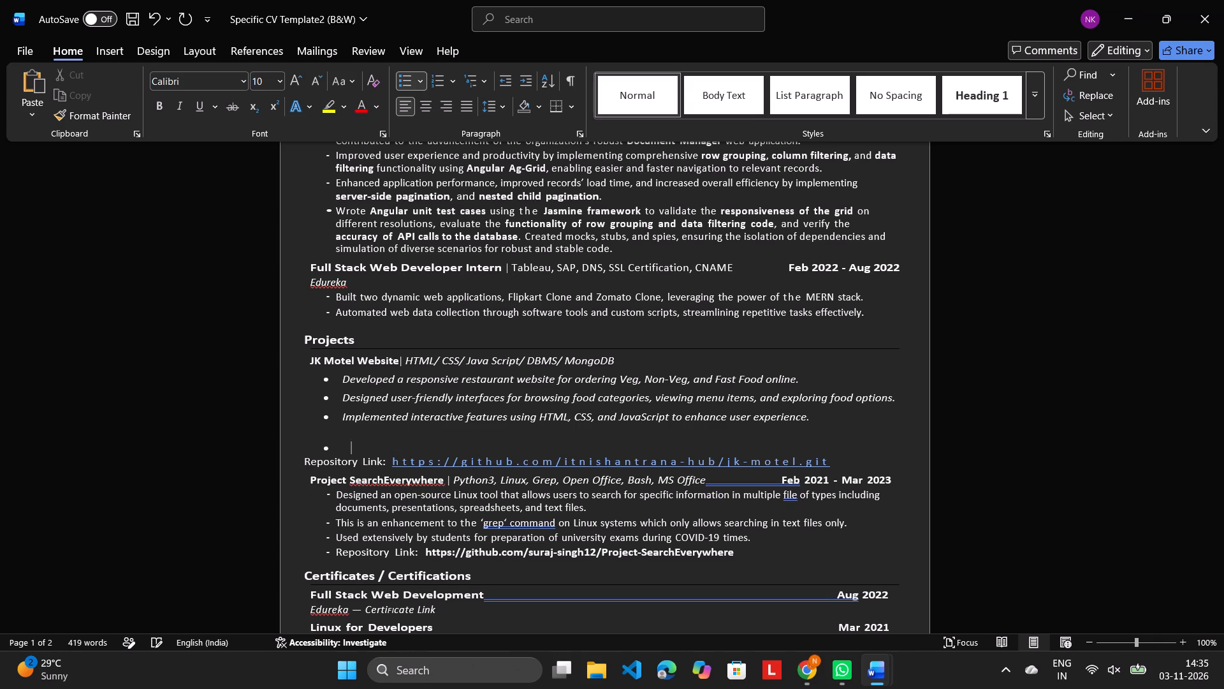
key("BackSpace")
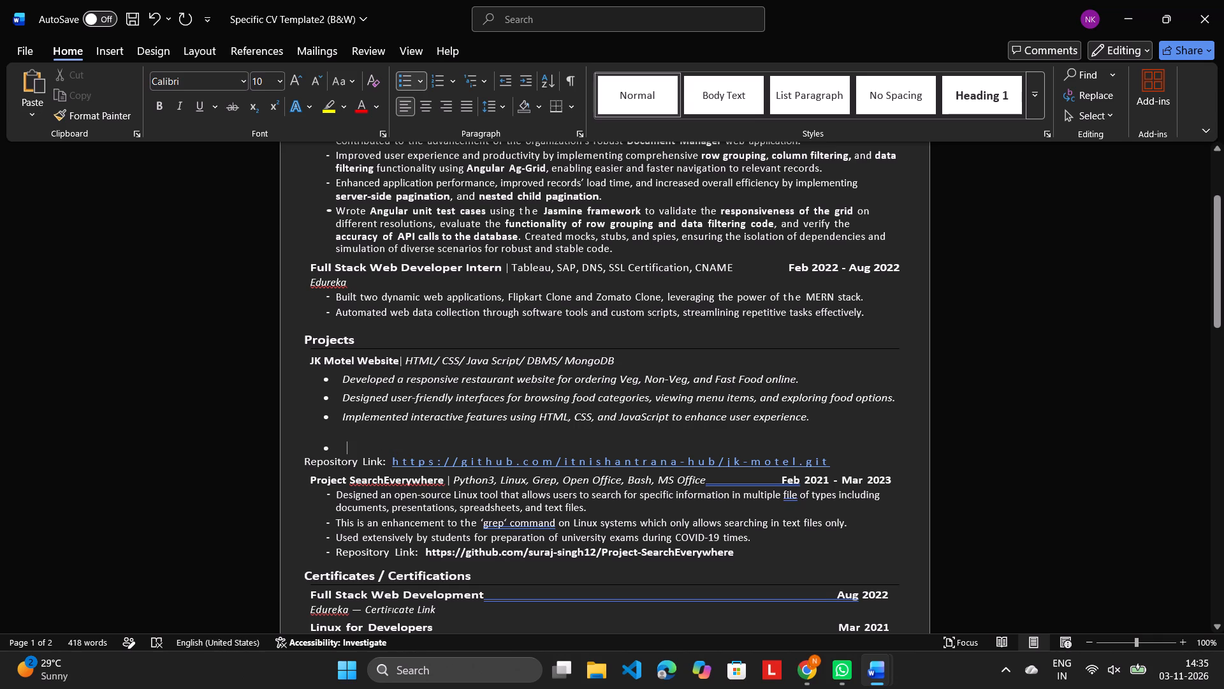
Pull the JK Motel Repository Link up into the empty round bullet and remove the extra spaces before it.
left_click(300, 464)
key("BackSpace")
key("BackSpace")
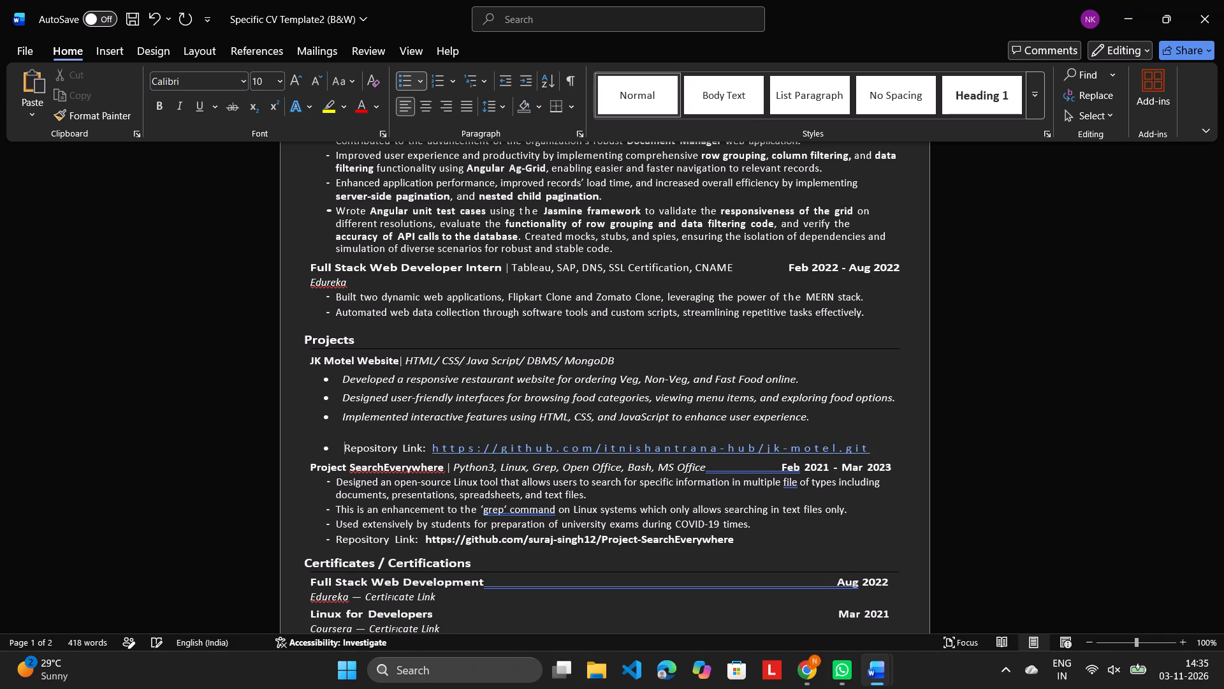
key("BackSpace")
key("BackSpace")
key("BackSpace")
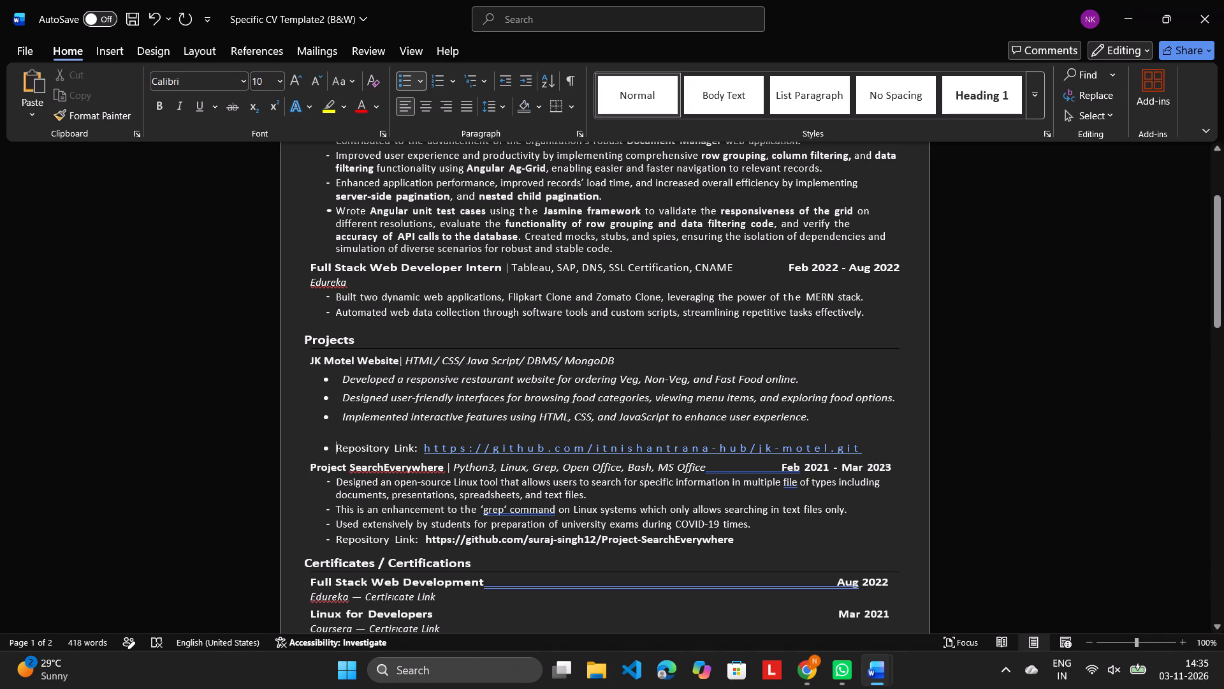
Delete the blank line between the third JK Motel bullet and the Repository Link bullet.
left_click(344, 436)
key("BackSpace")
key("BackSpace")
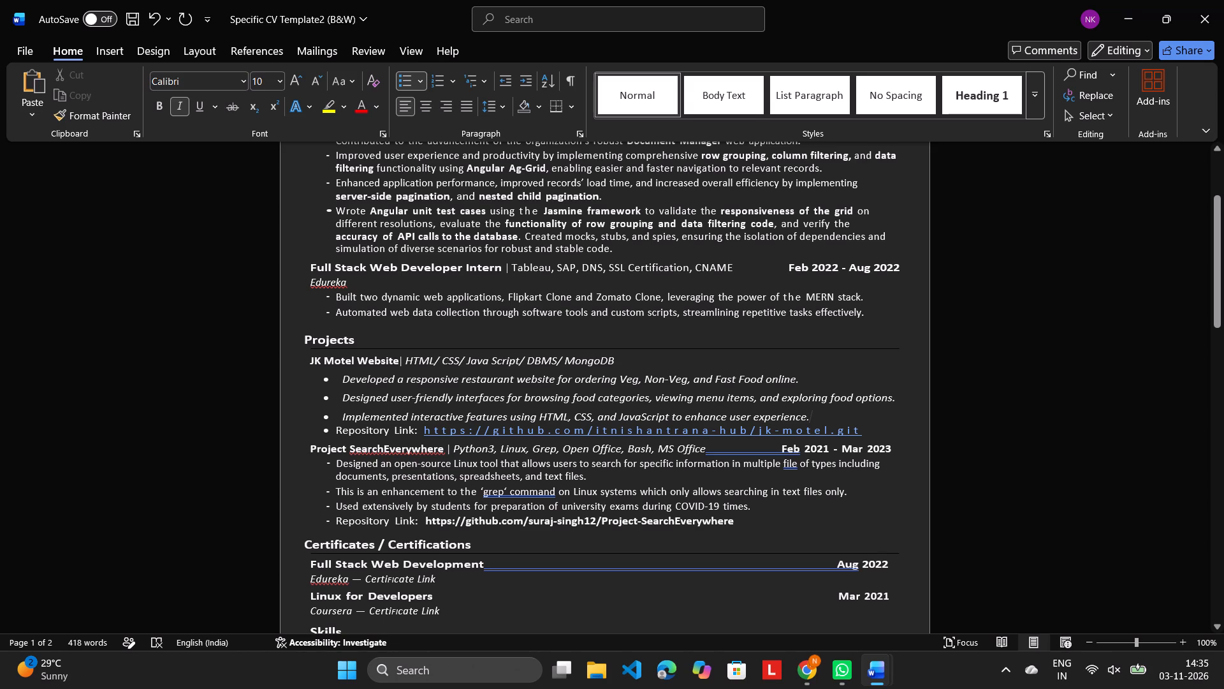
scroll(773, 481, "down", 1)
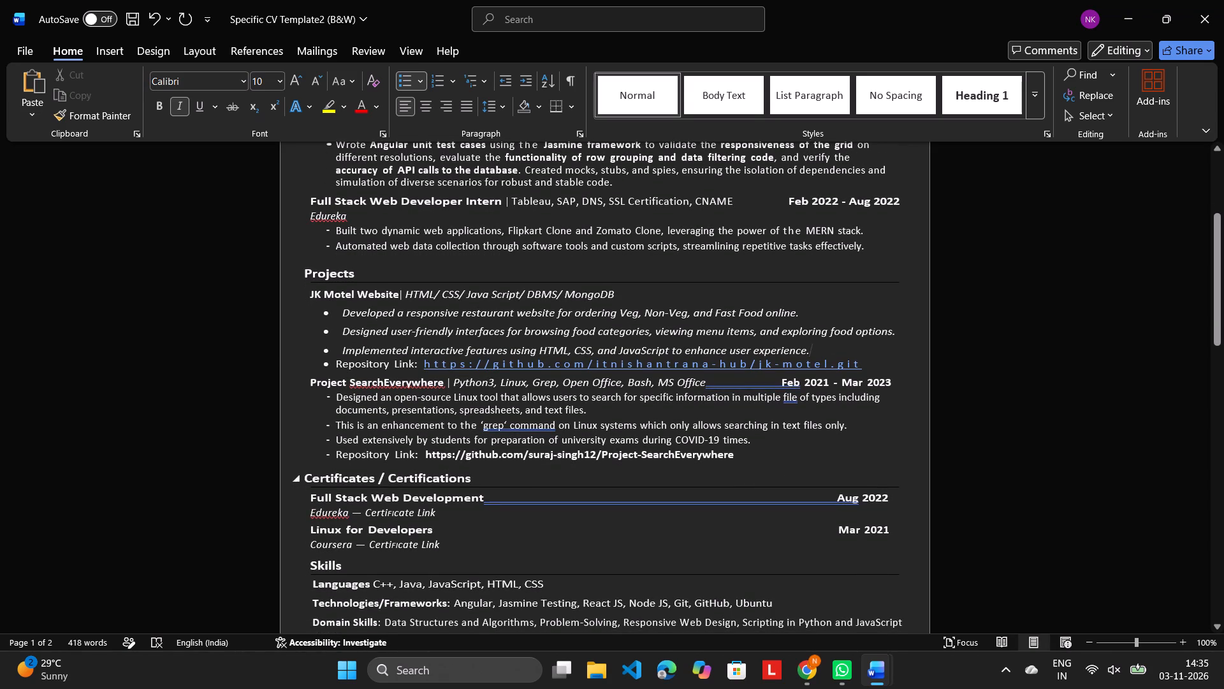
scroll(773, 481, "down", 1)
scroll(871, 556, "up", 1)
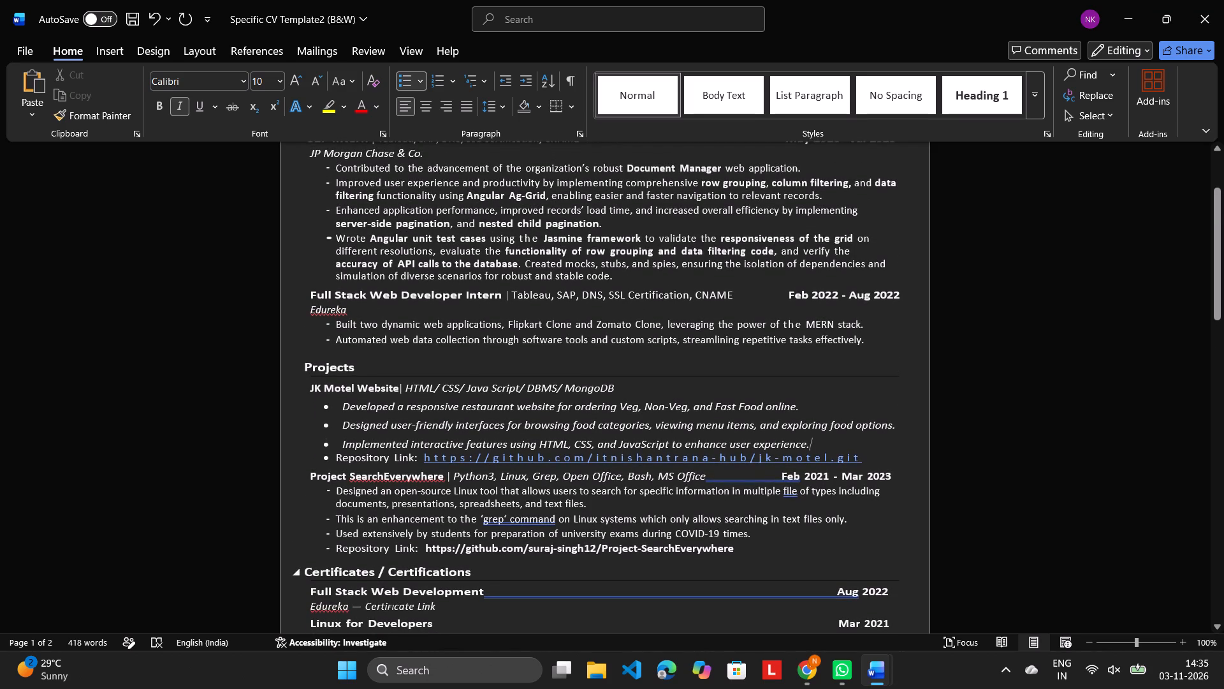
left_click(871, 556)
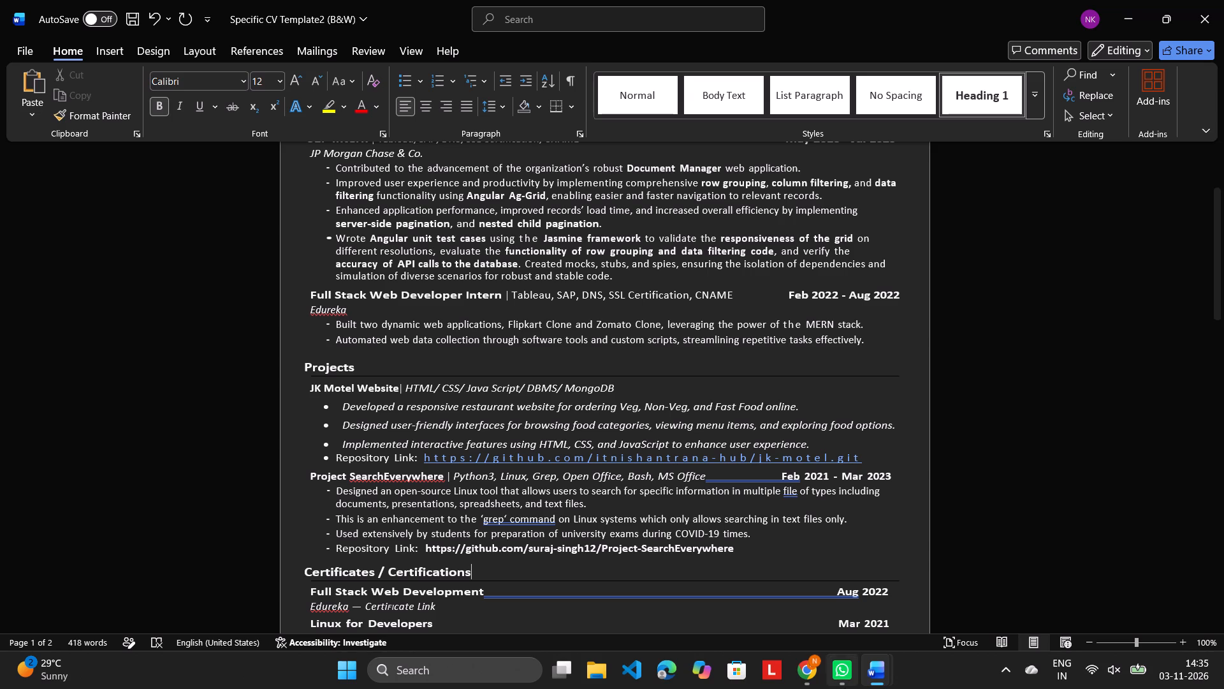
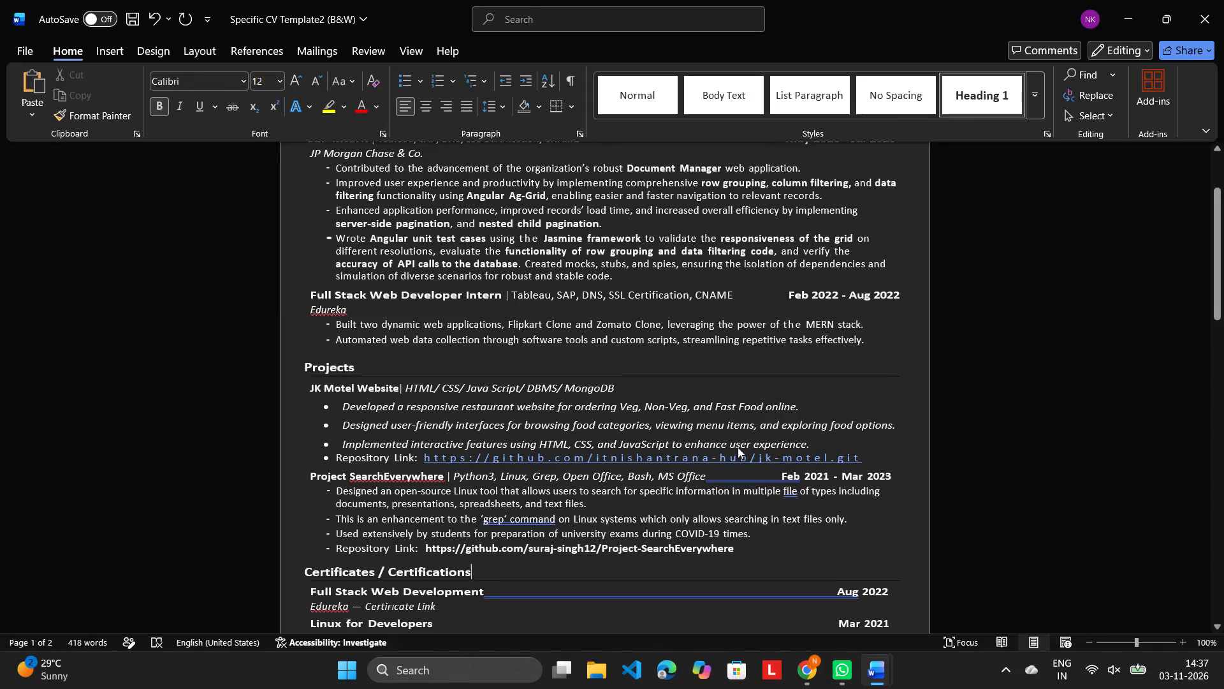
Review the CV from the contact header through the Internship, Projects, Certificates, Skills and Education sections.
scroll(736, 436, "up", 4)
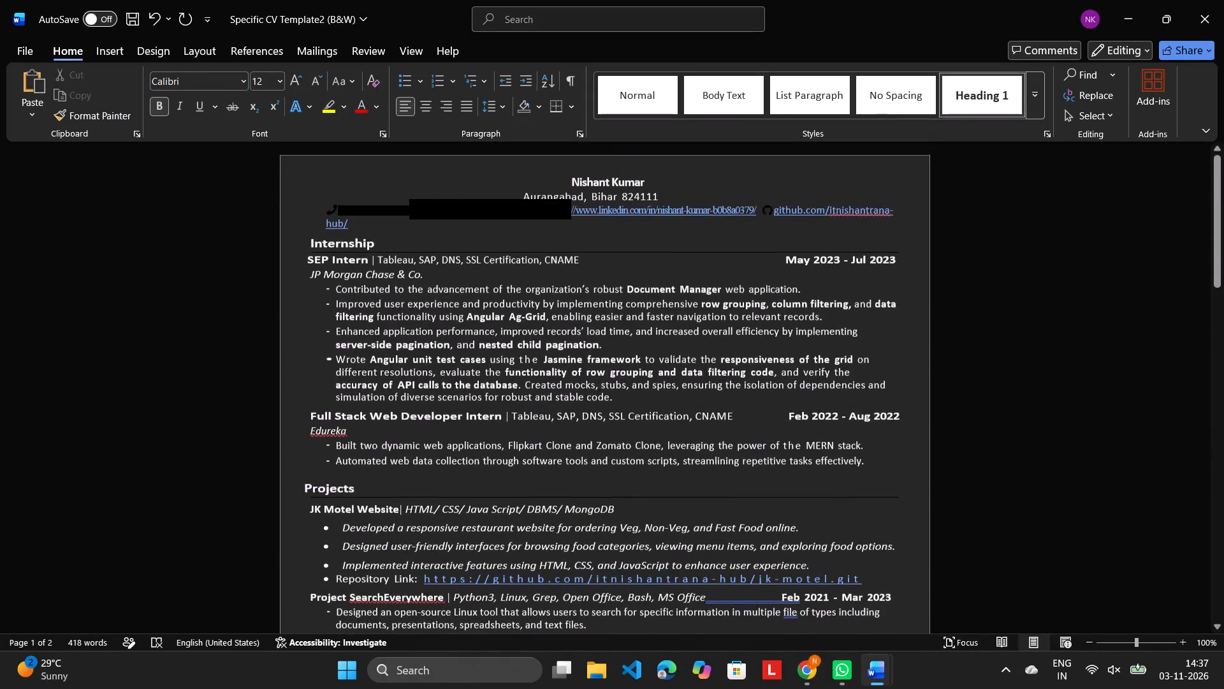
scroll(736, 436, "up", 1)
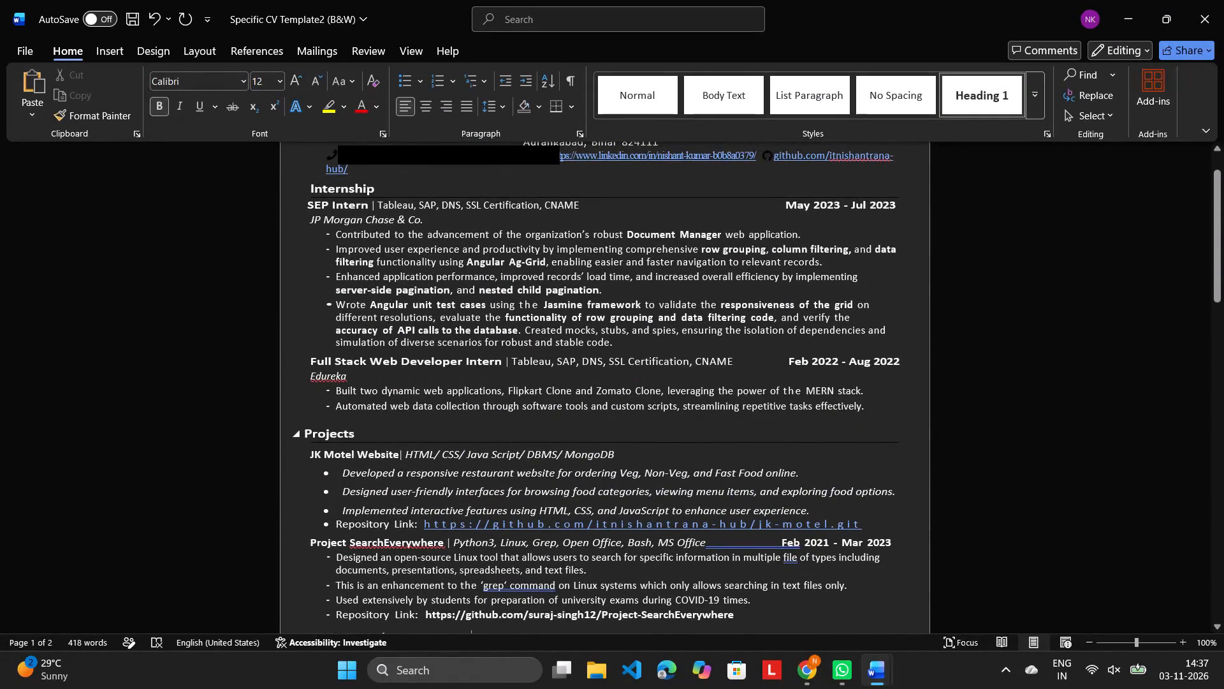
scroll(736, 436, "up", 2)
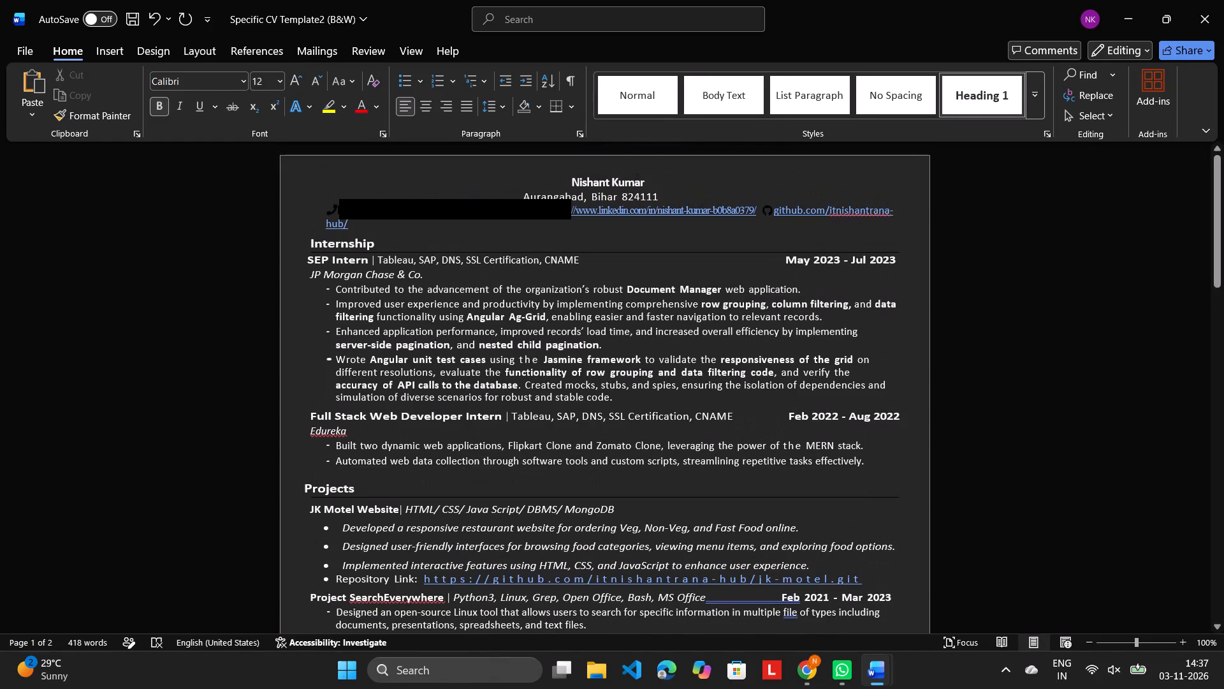
scroll(736, 436, "down", 1)
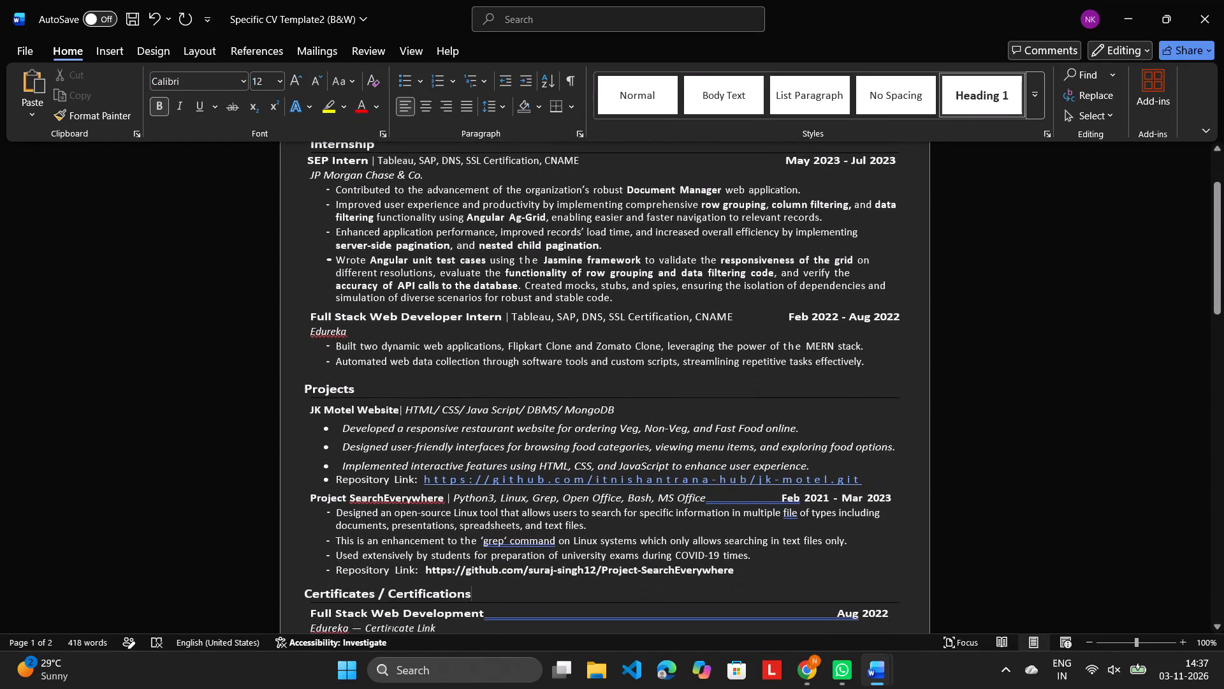
scroll(736, 436, "down", 1)
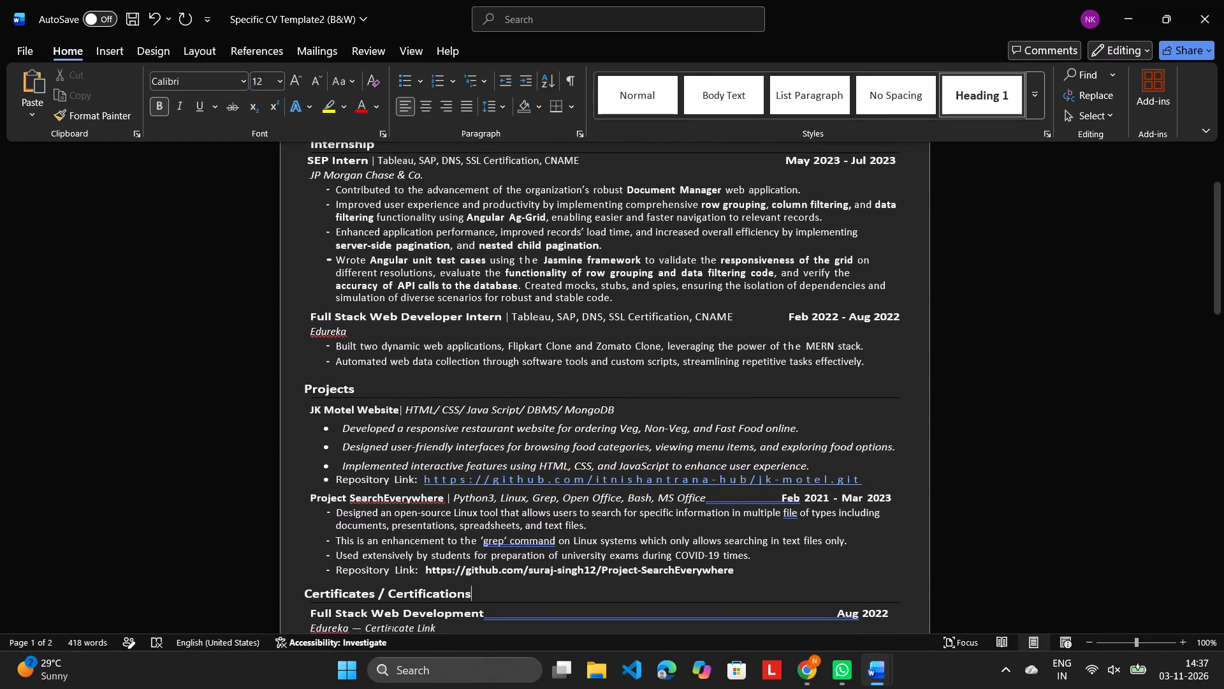
scroll(736, 436, "down", 1)
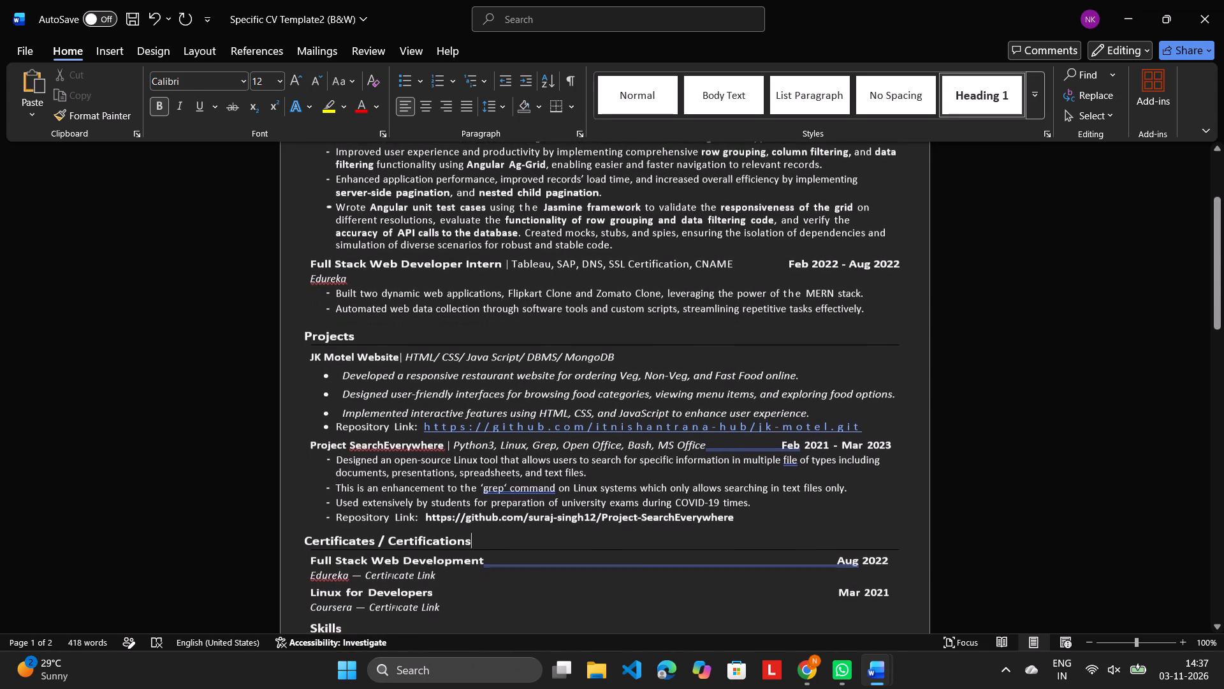
scroll(736, 436, "down", 2)
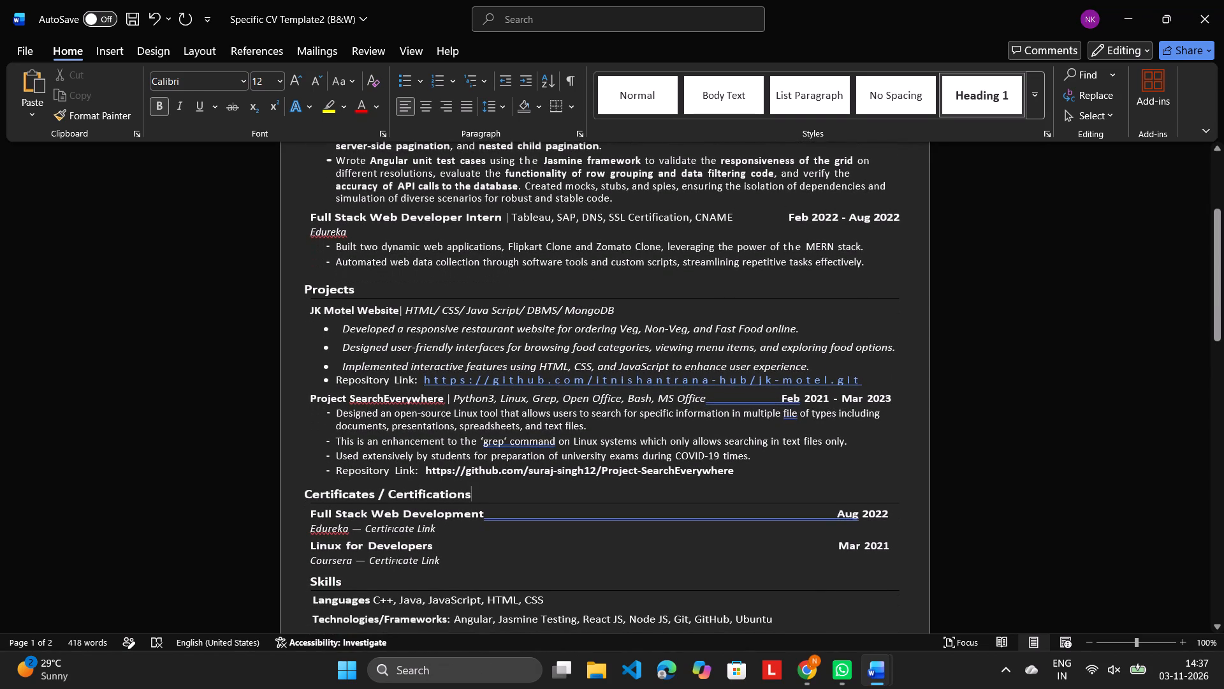
scroll(736, 436, "down", 2)
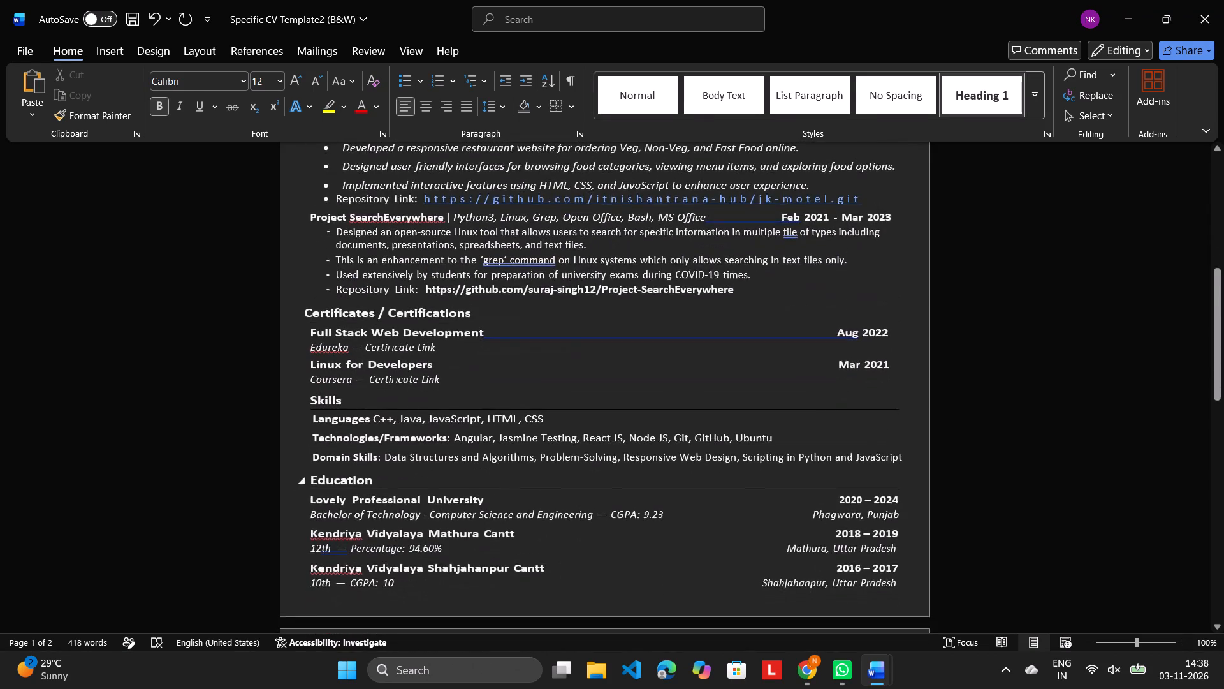
scroll(736, 436, "down", 1)
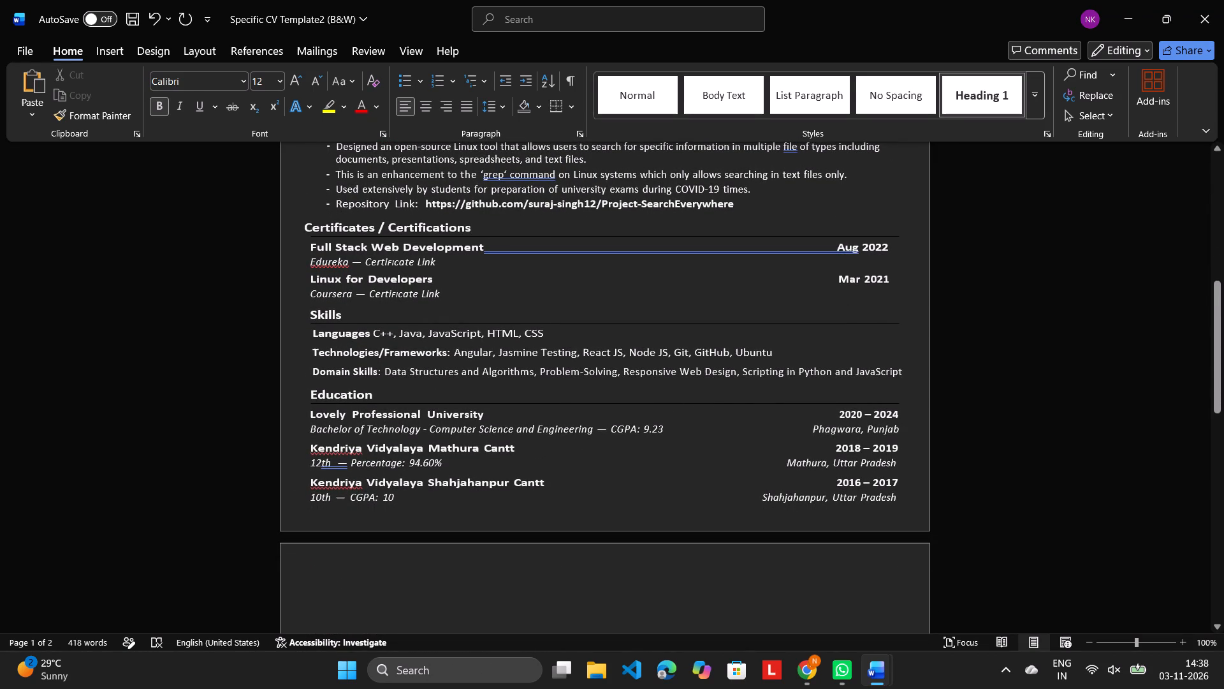
scroll(736, 436, "up", 2)
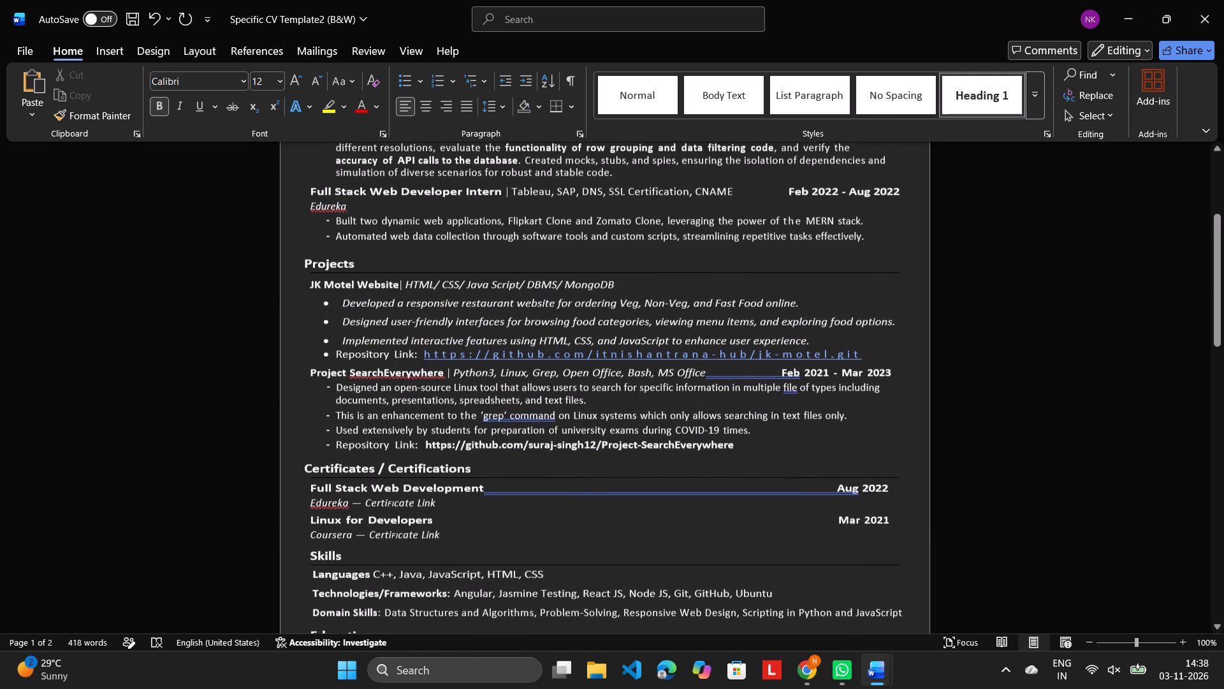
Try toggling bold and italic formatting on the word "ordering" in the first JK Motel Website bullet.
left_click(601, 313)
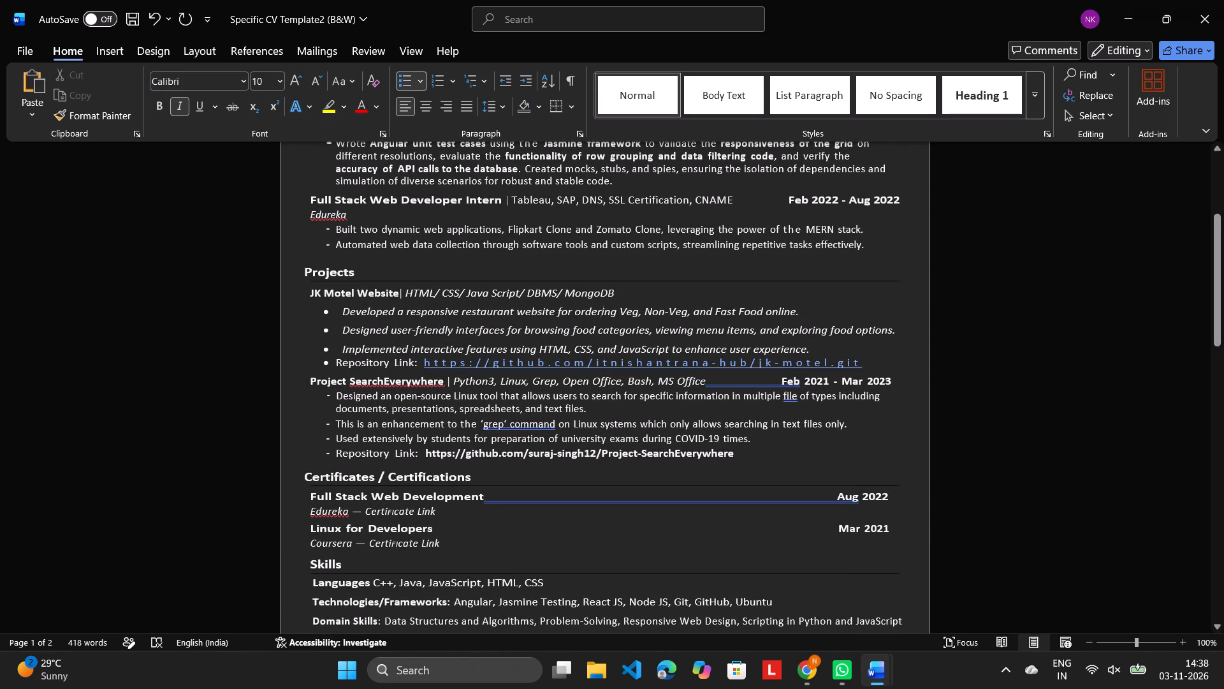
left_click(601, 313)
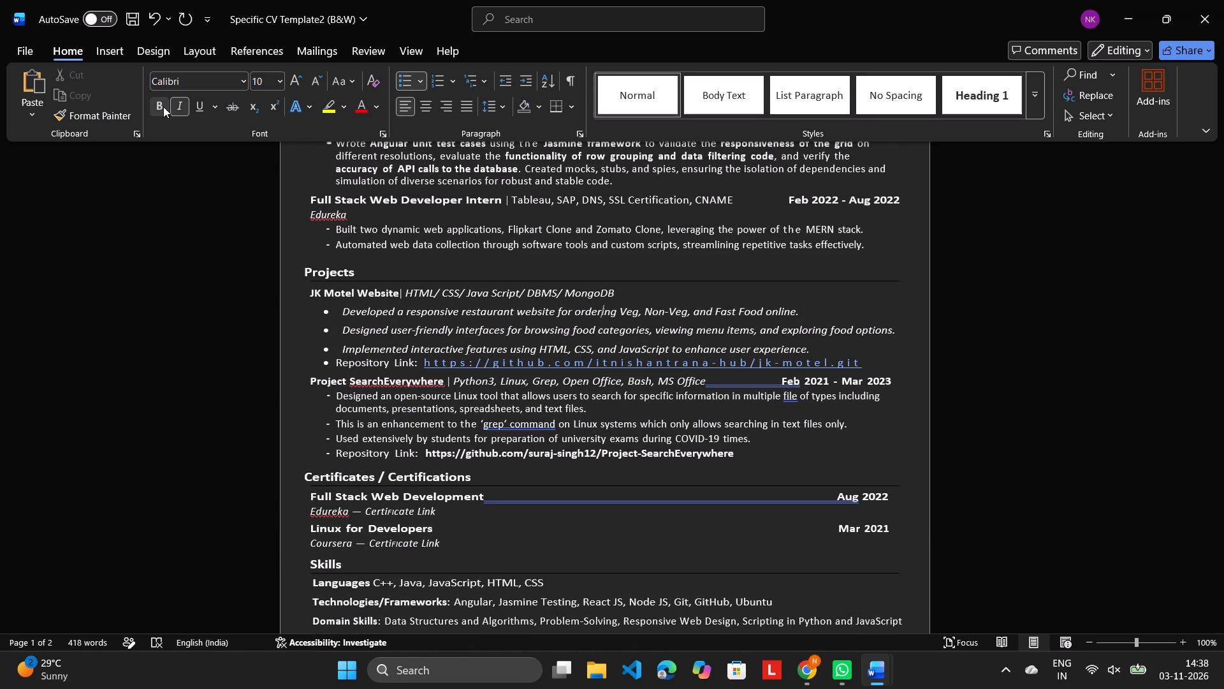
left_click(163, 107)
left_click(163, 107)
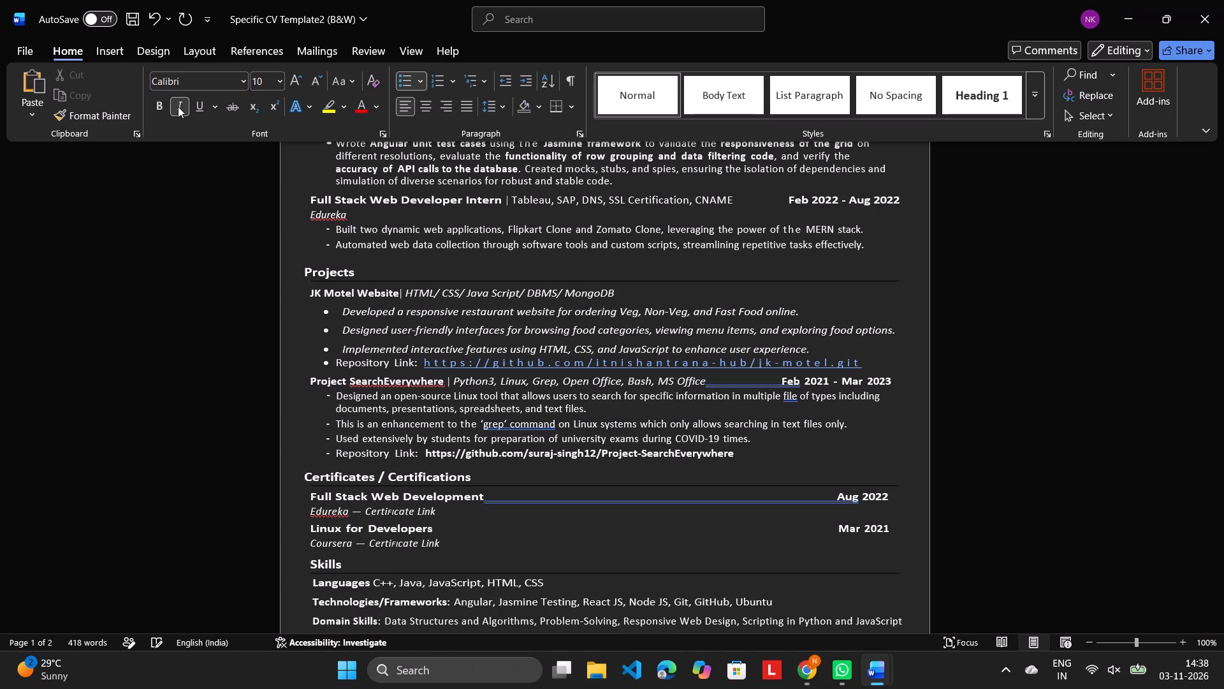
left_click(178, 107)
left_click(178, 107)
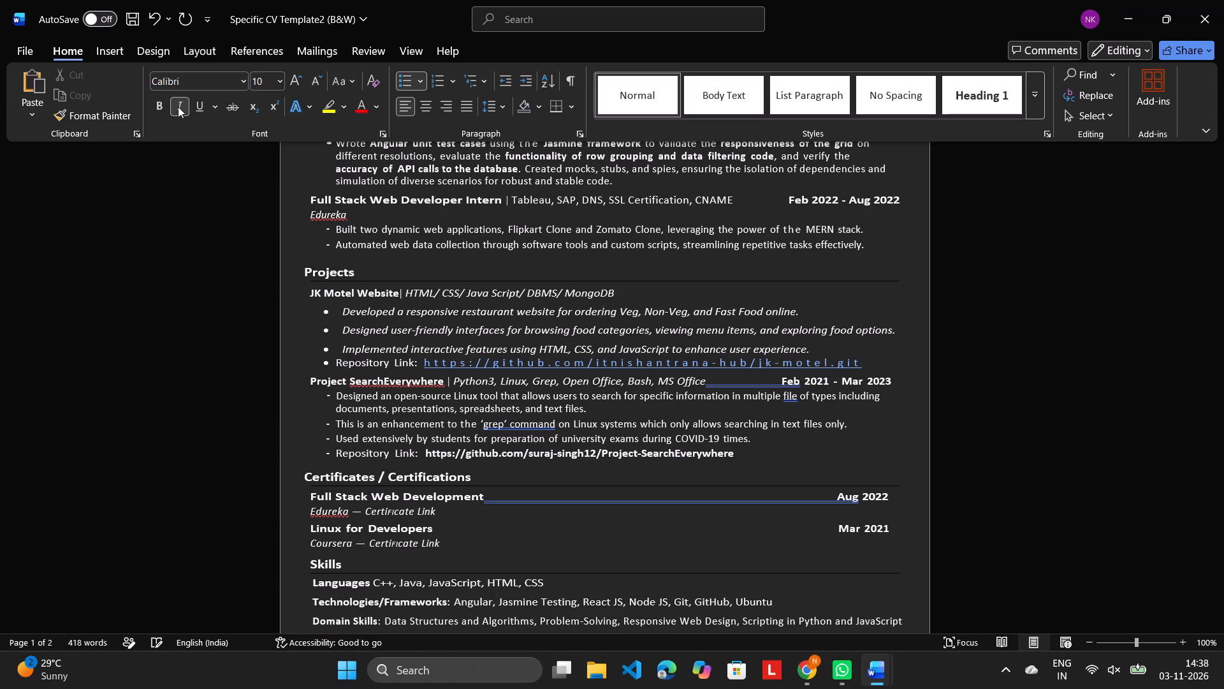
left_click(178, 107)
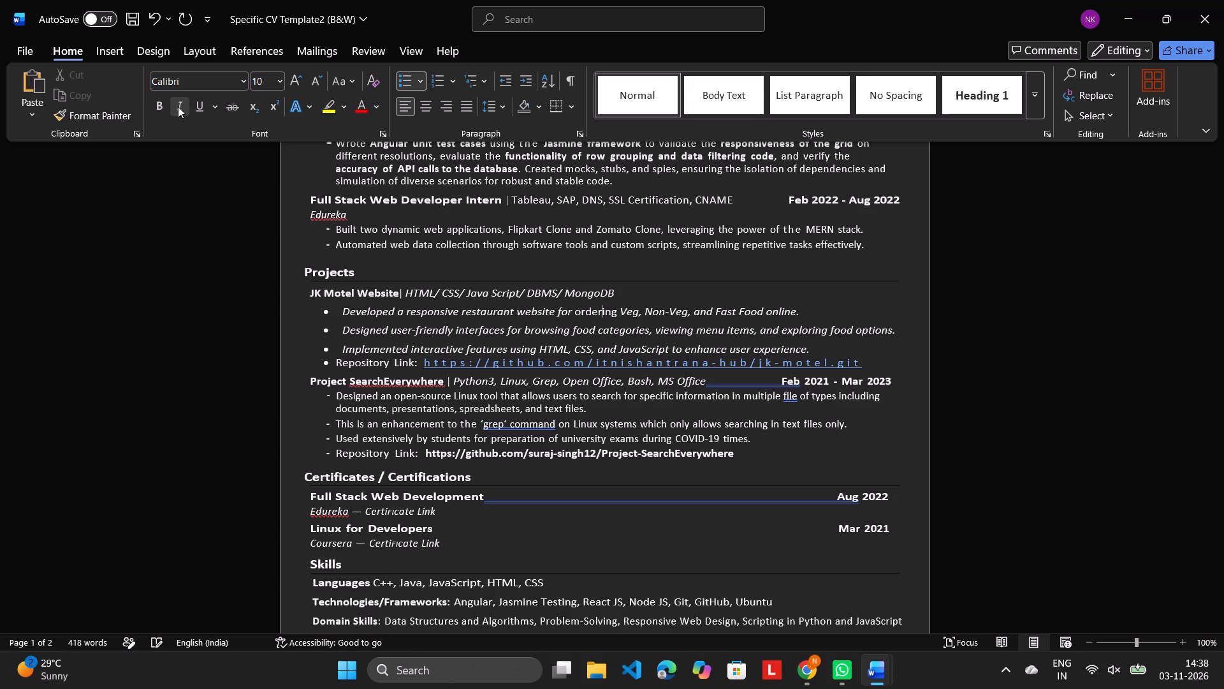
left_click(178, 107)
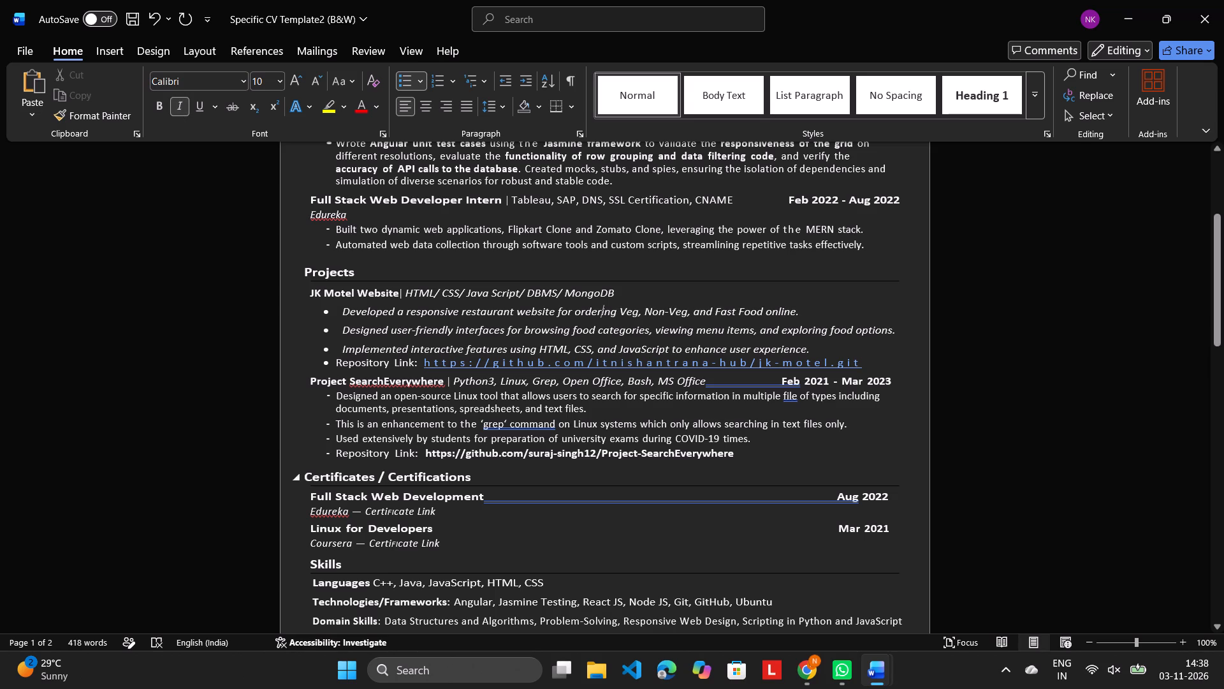
scroll(571, 546, "down", 11)
scroll(571, 546, "up", 7)
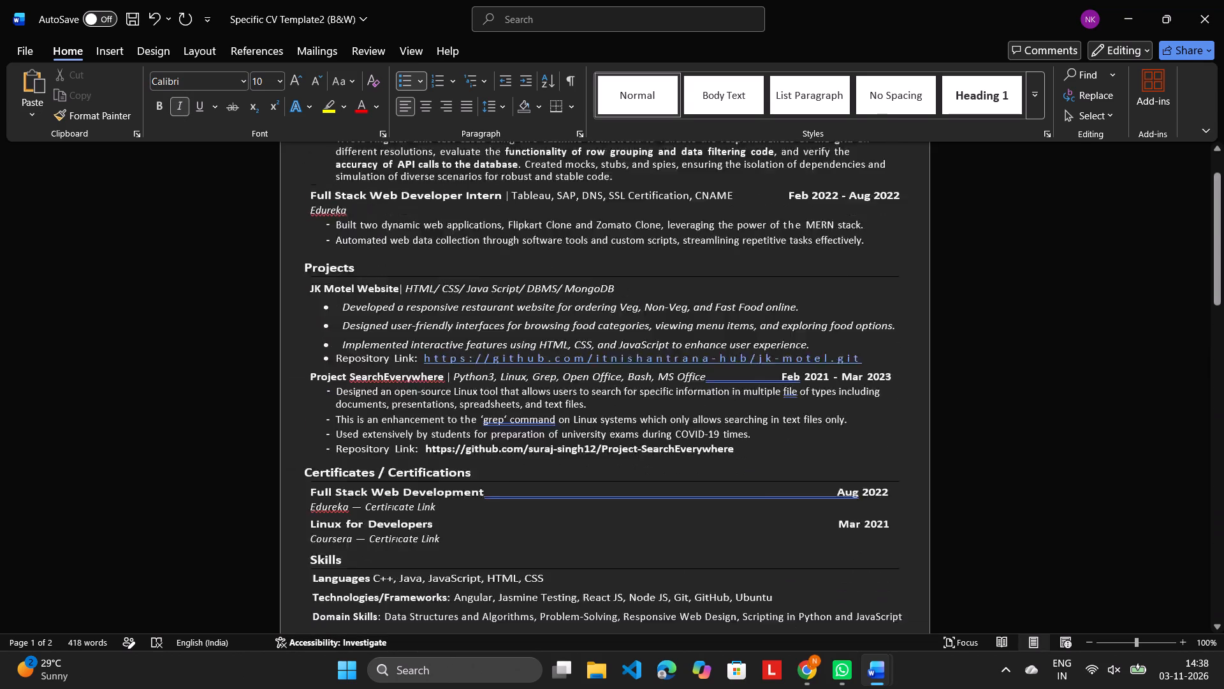
scroll(571, 546, "up", 3)
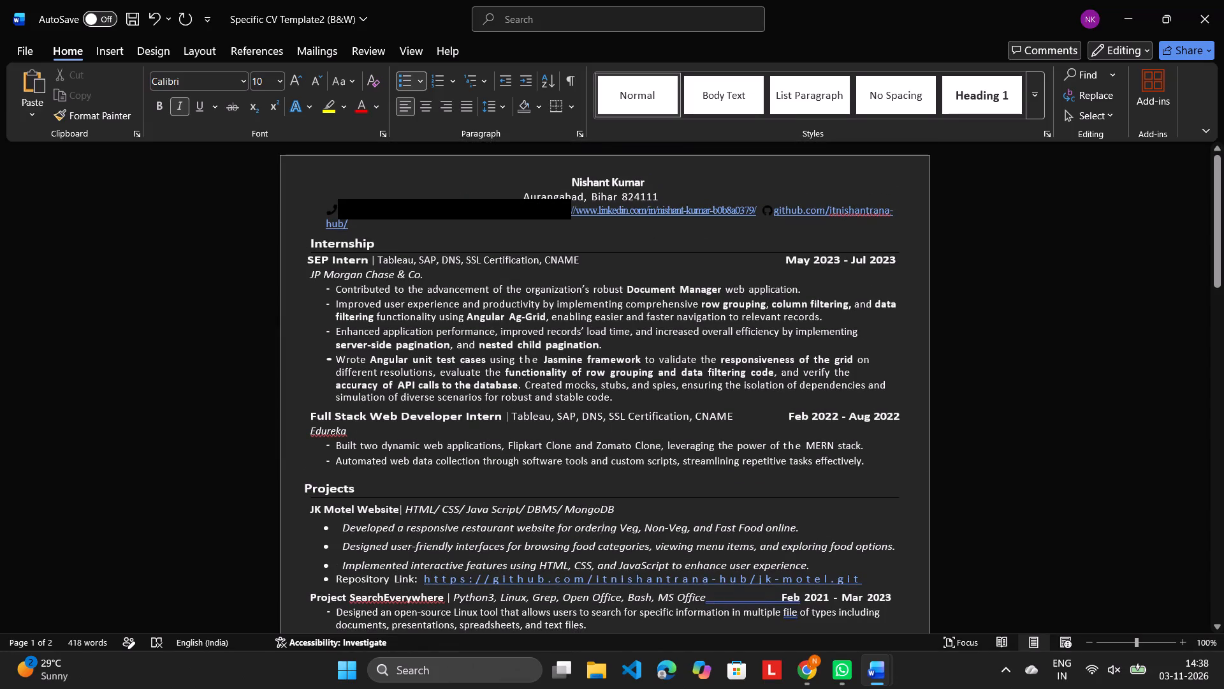
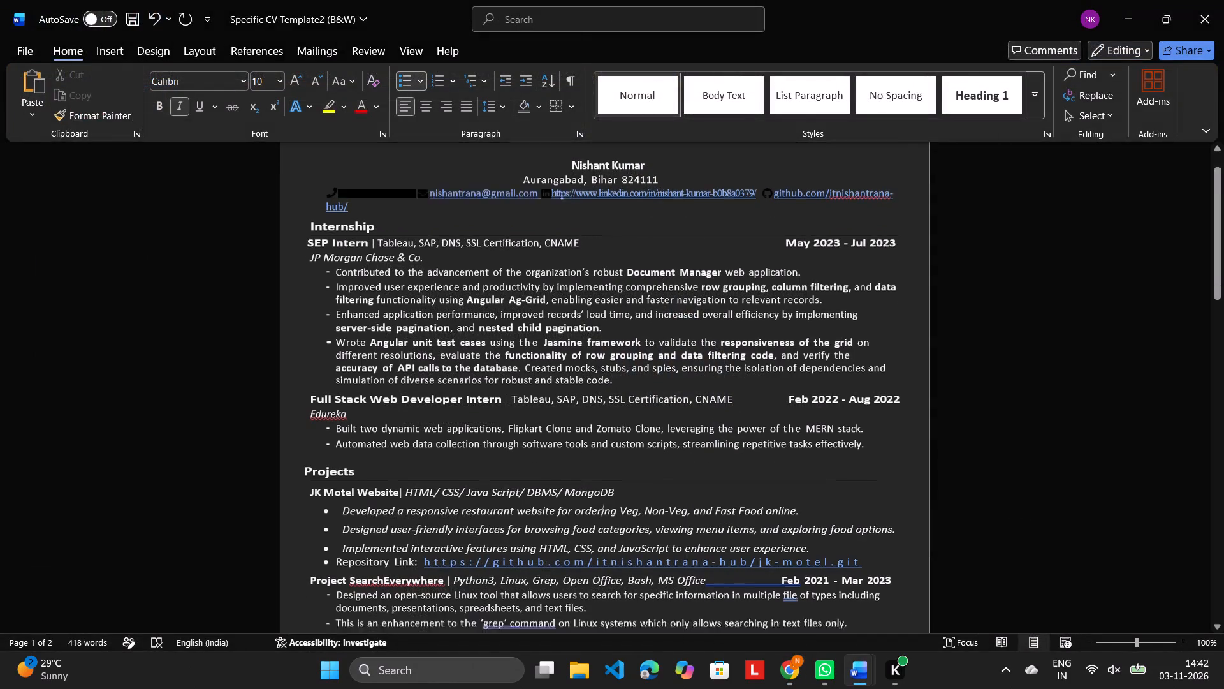
scroll(859, 502, "down", 2)
scroll(859, 502, "up", 1)
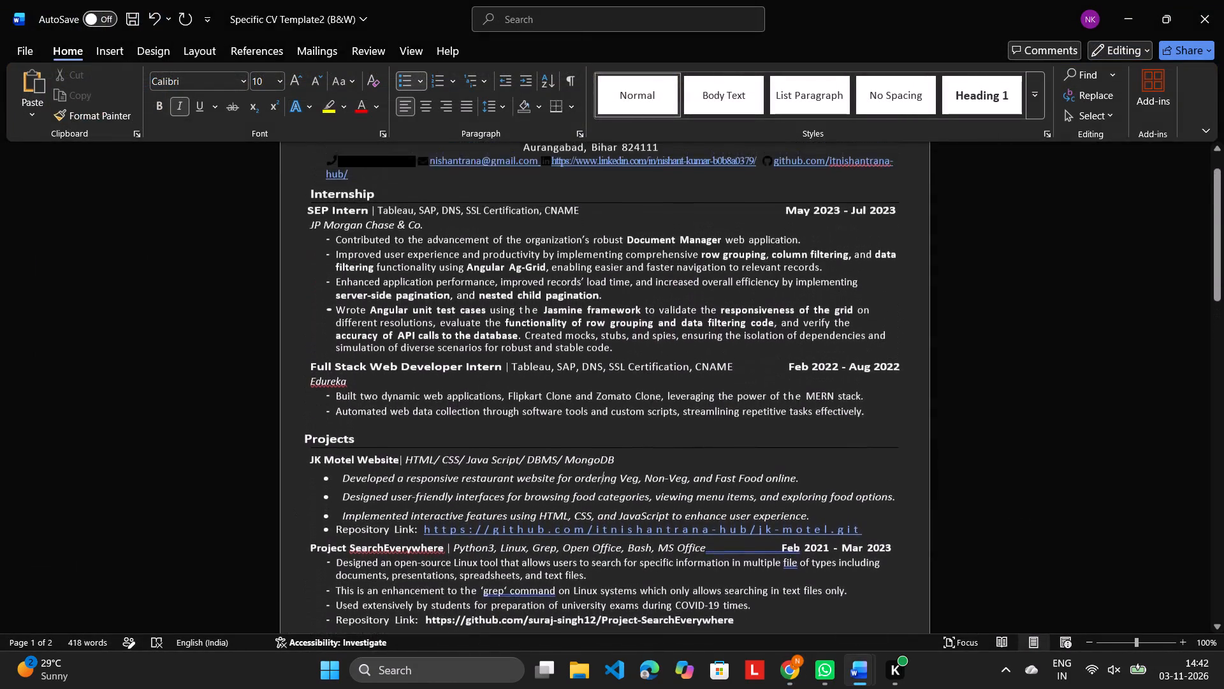
scroll(859, 502, "up", 2)
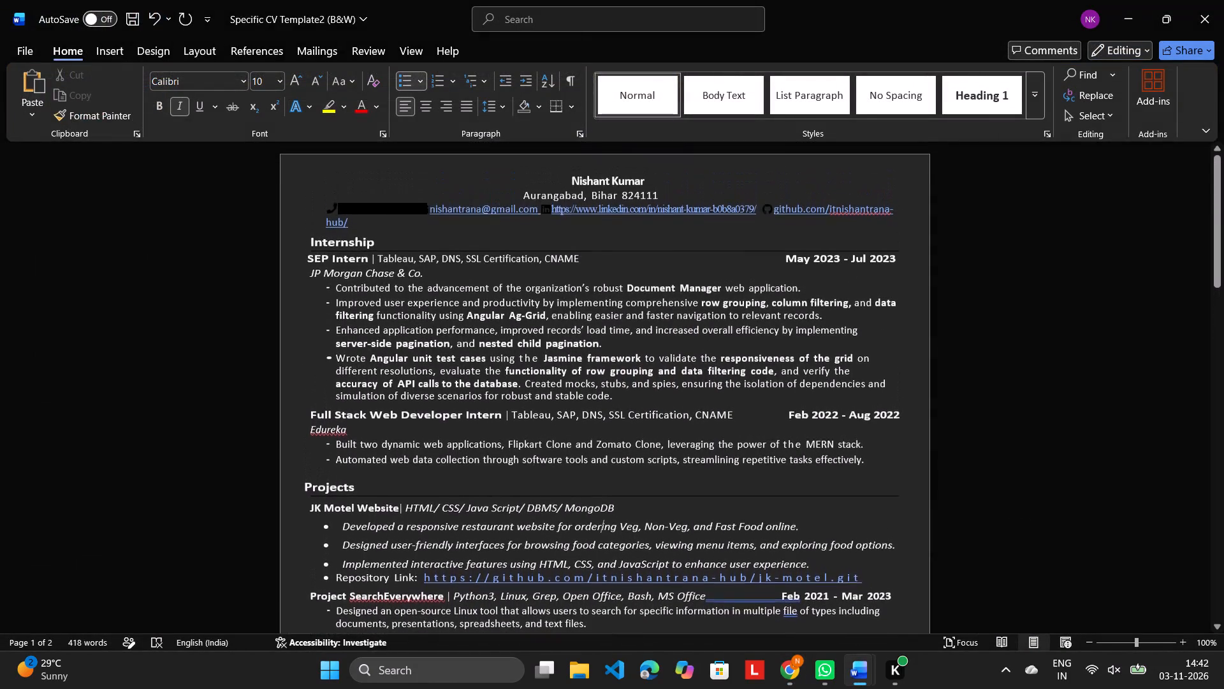
scroll(859, 502, "up", 2)
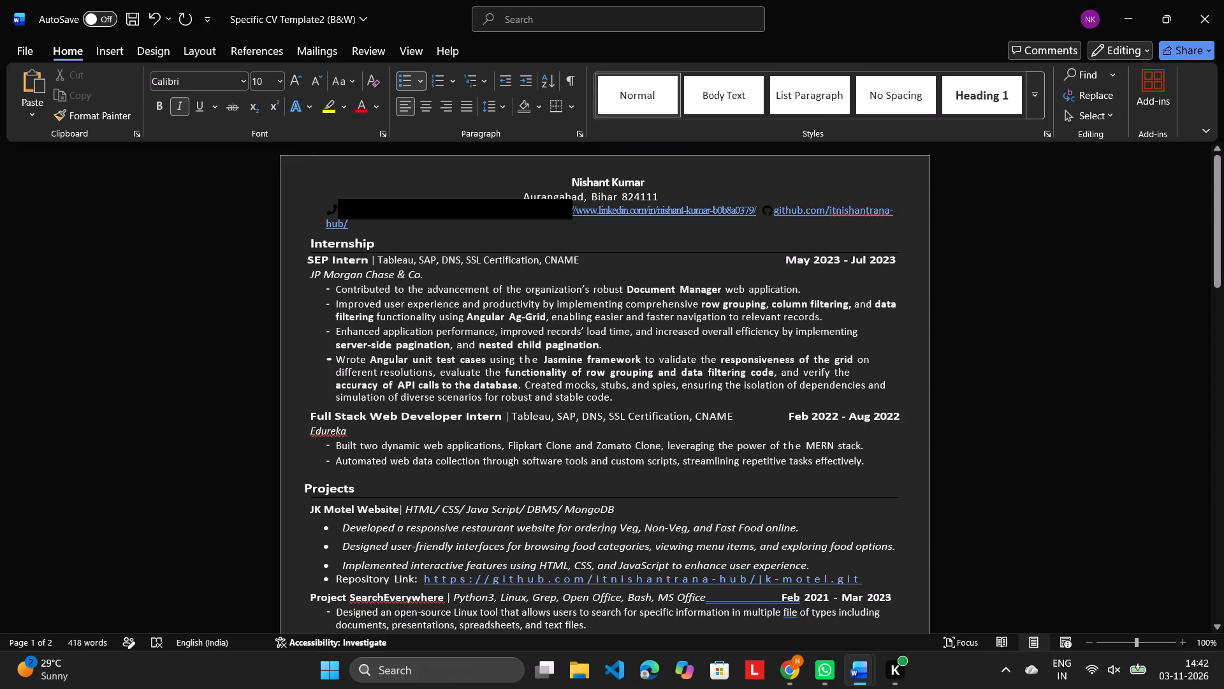
scroll(859, 502, "up", 1)
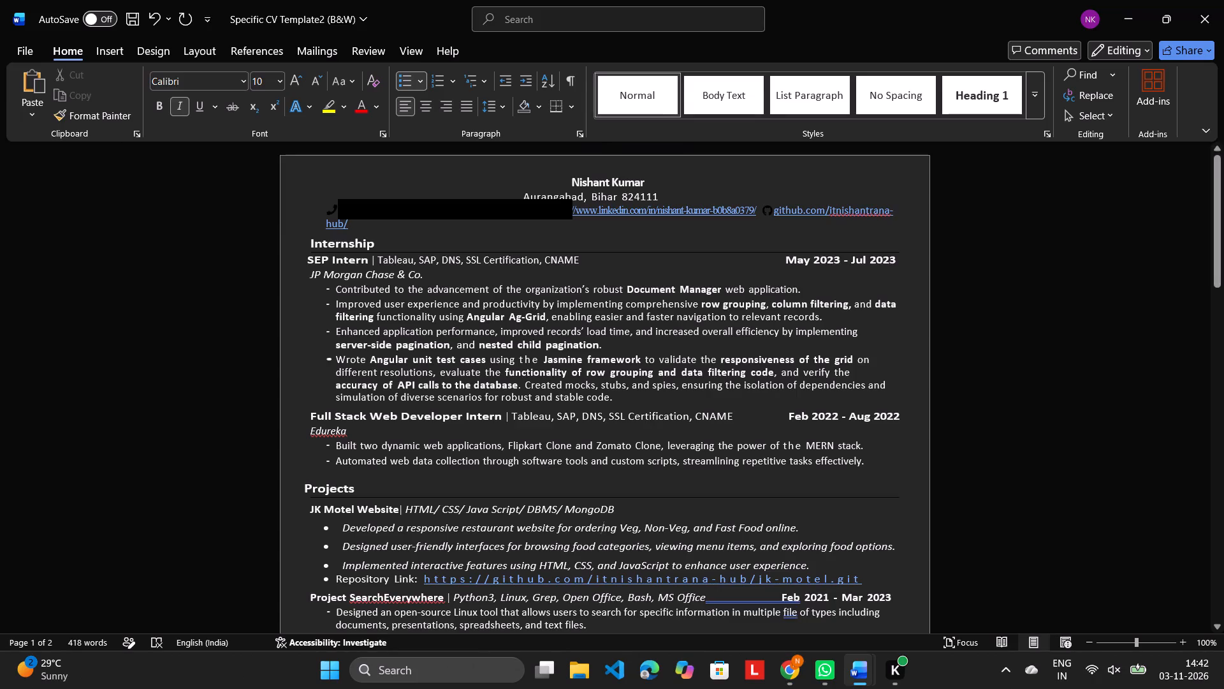
left_click_drag(1218, 253, 1217, 528)
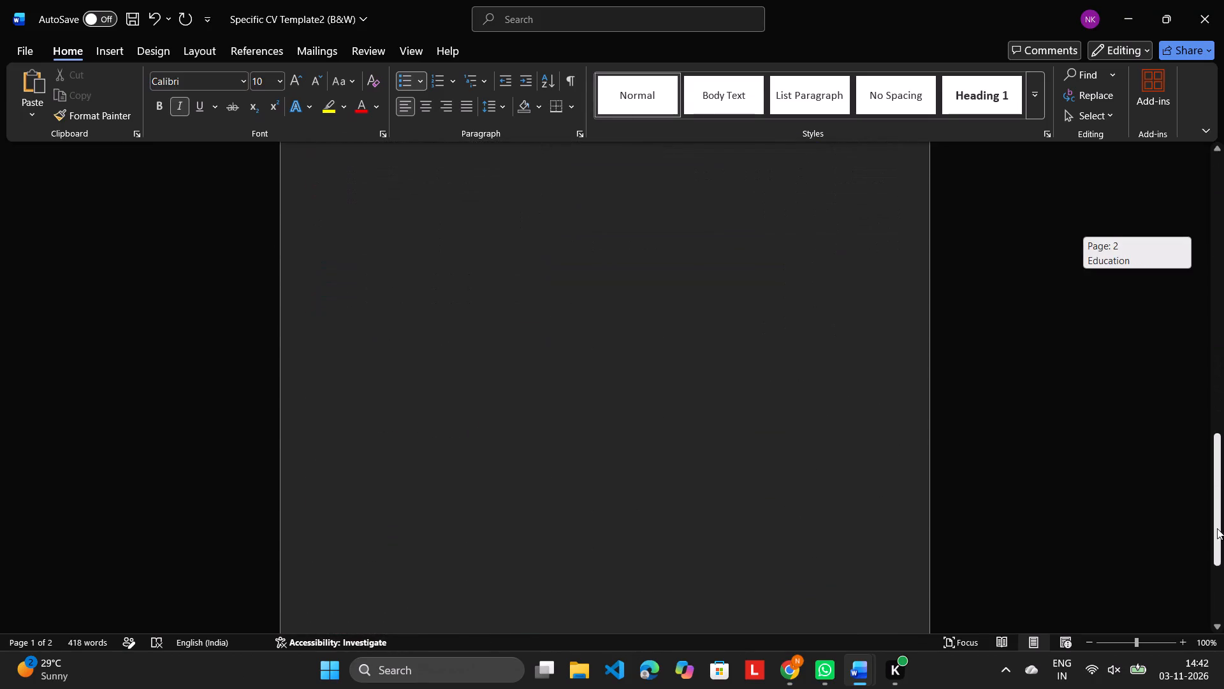
left_click_drag(1217, 528, 1128, 256)
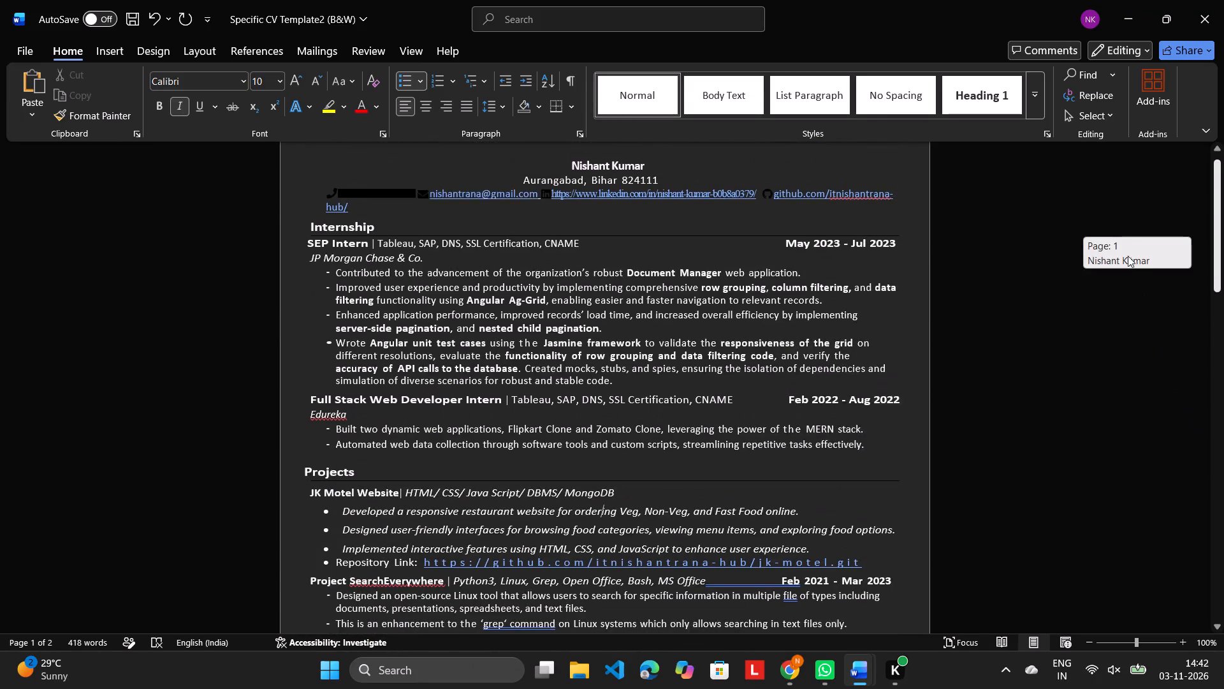
left_click_drag(1128, 256, 1111, 216)
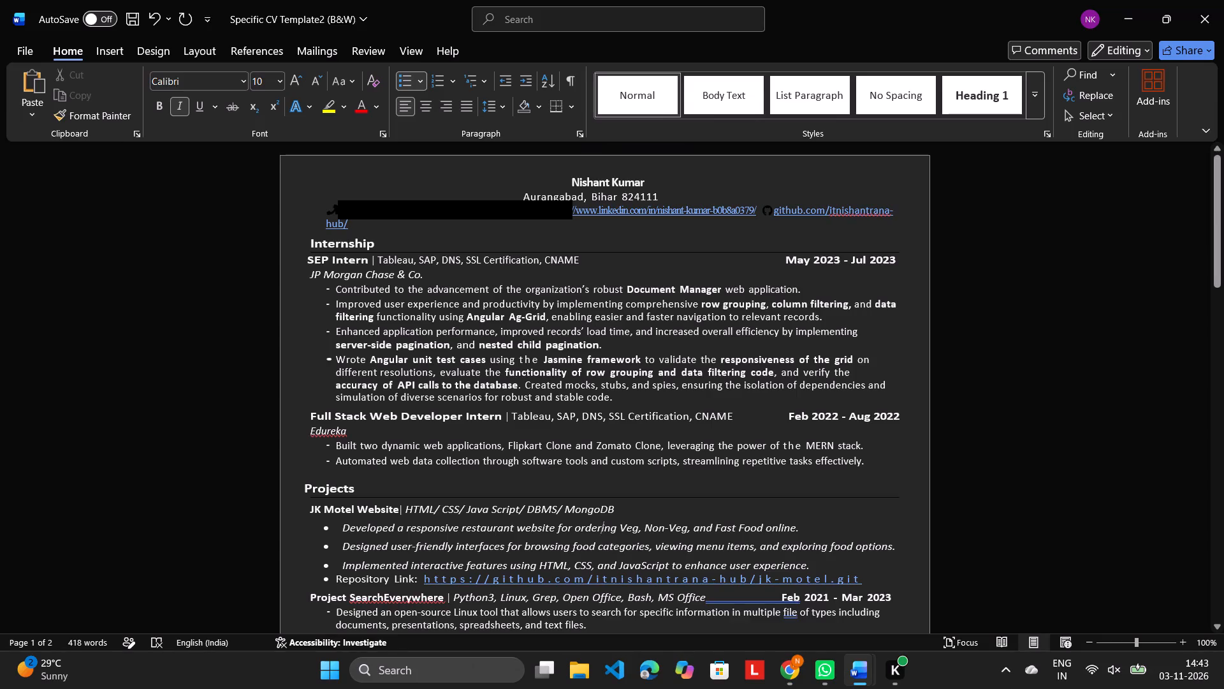
left_click_drag(1217, 283, 1223, 335)
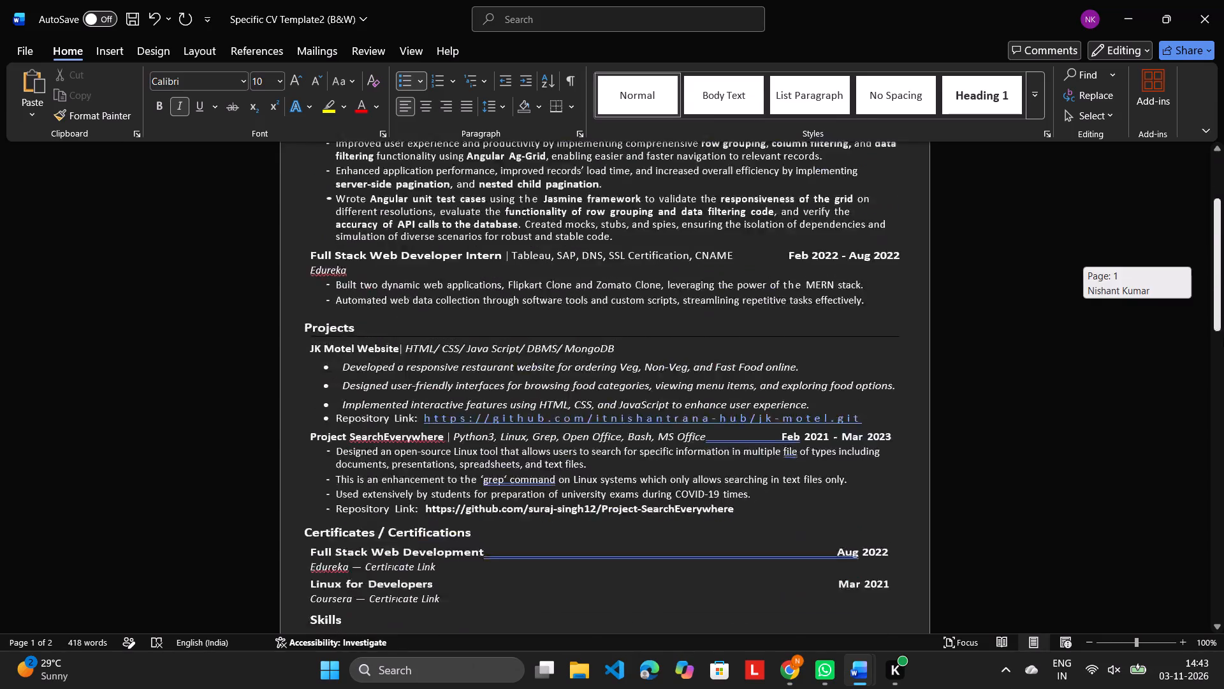
left_click_drag(1223, 335, 1191, 245)
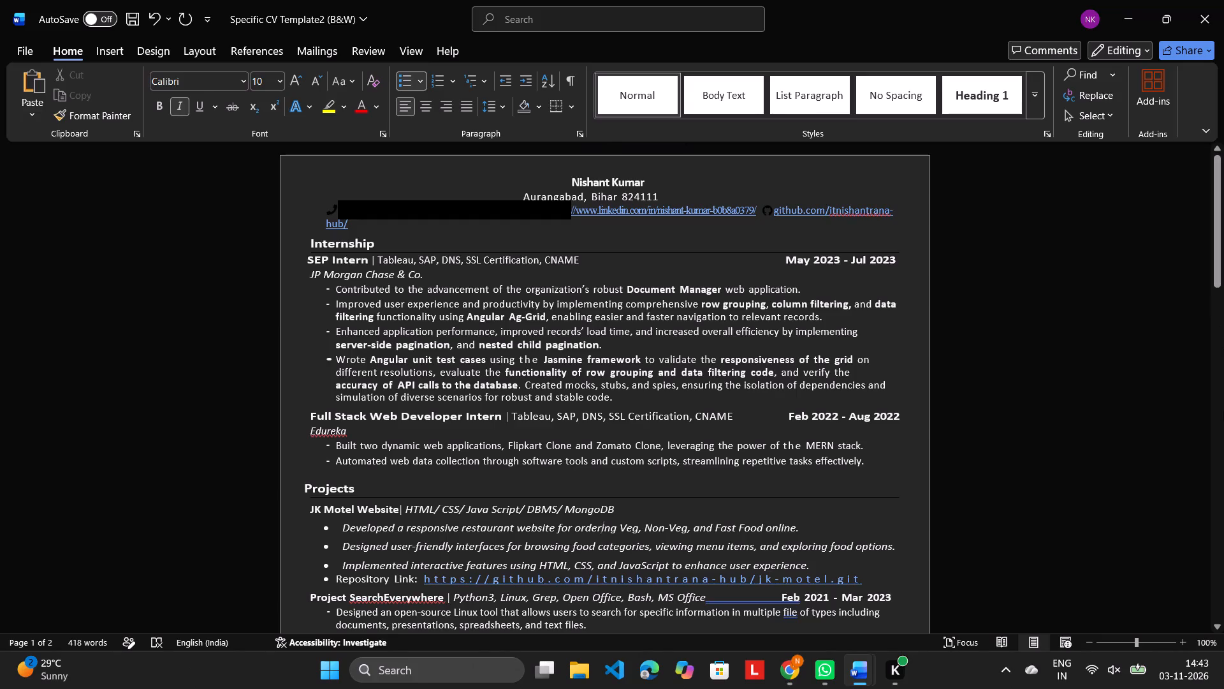
Review the CV's Internship, Projects and Certificates sections, including the JK Motel Website bullets and repository link.
scroll(1038, 442, "down", 1)
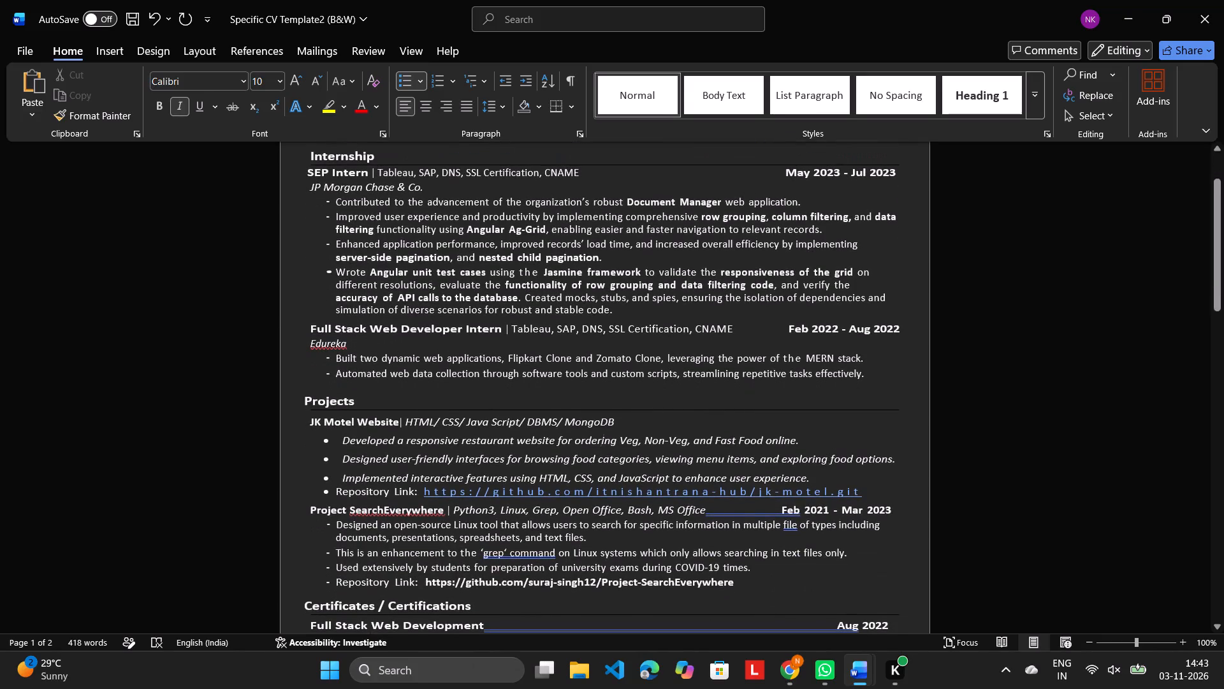
scroll(1038, 442, "down", 1)
scroll(936, 464, "up", 1)
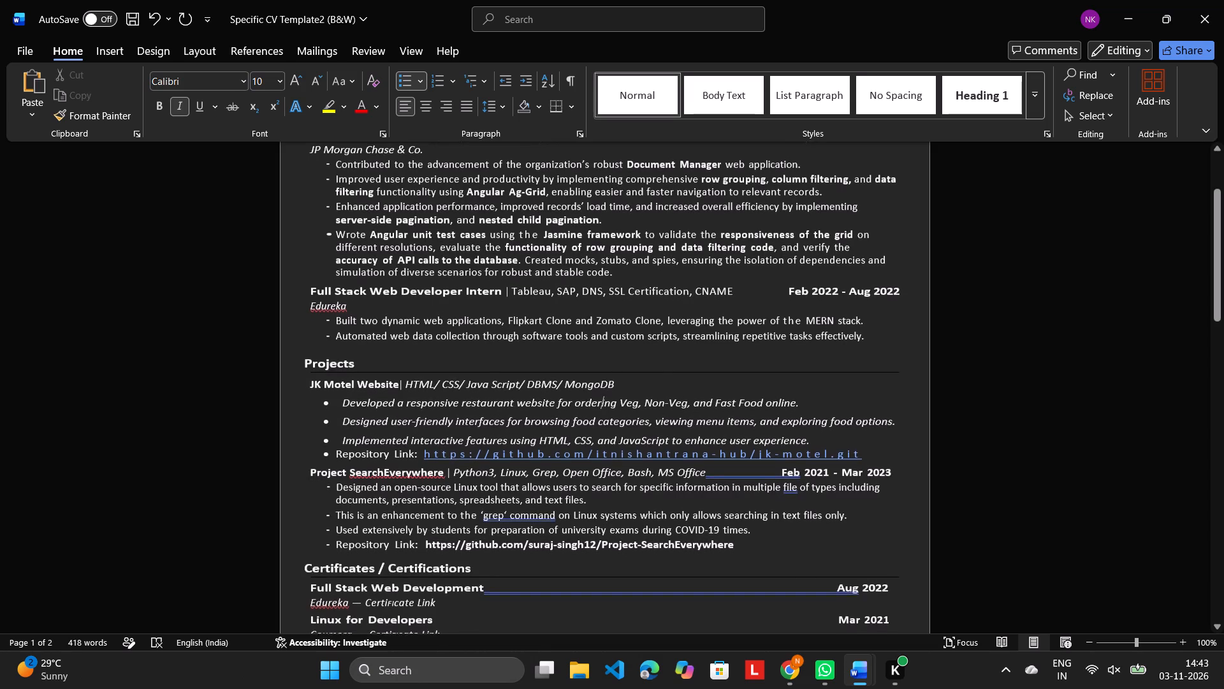
scroll(936, 464, "up", 3)
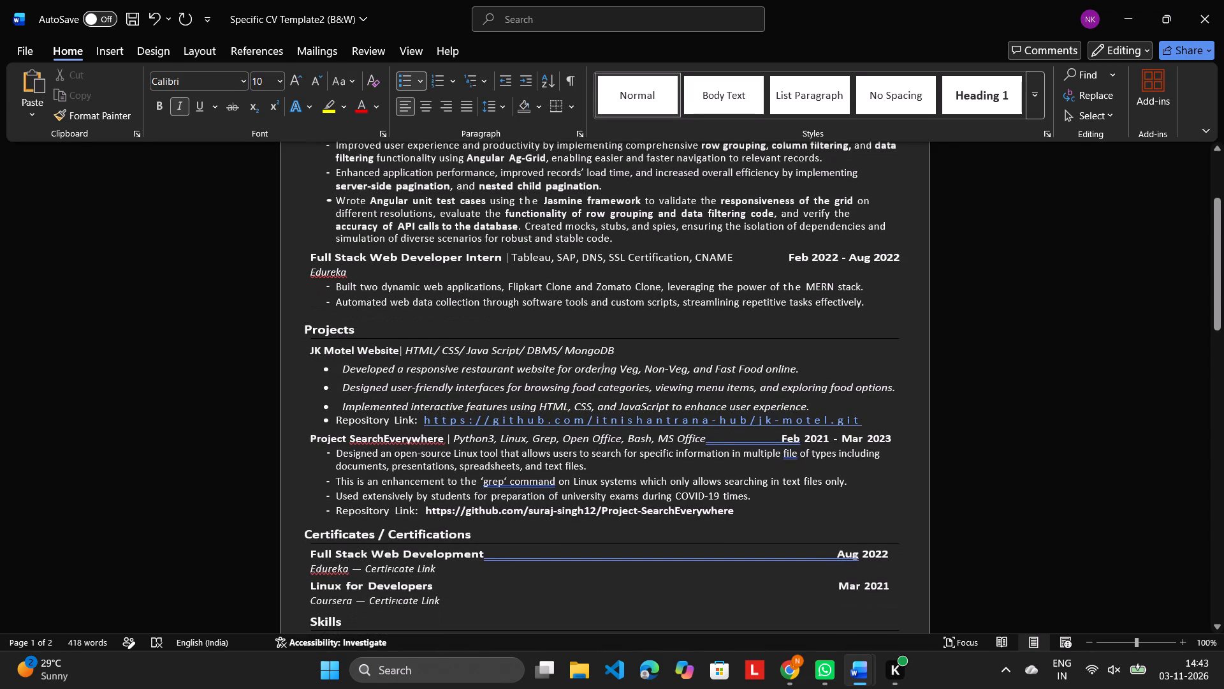
scroll(936, 464, "up", 4)
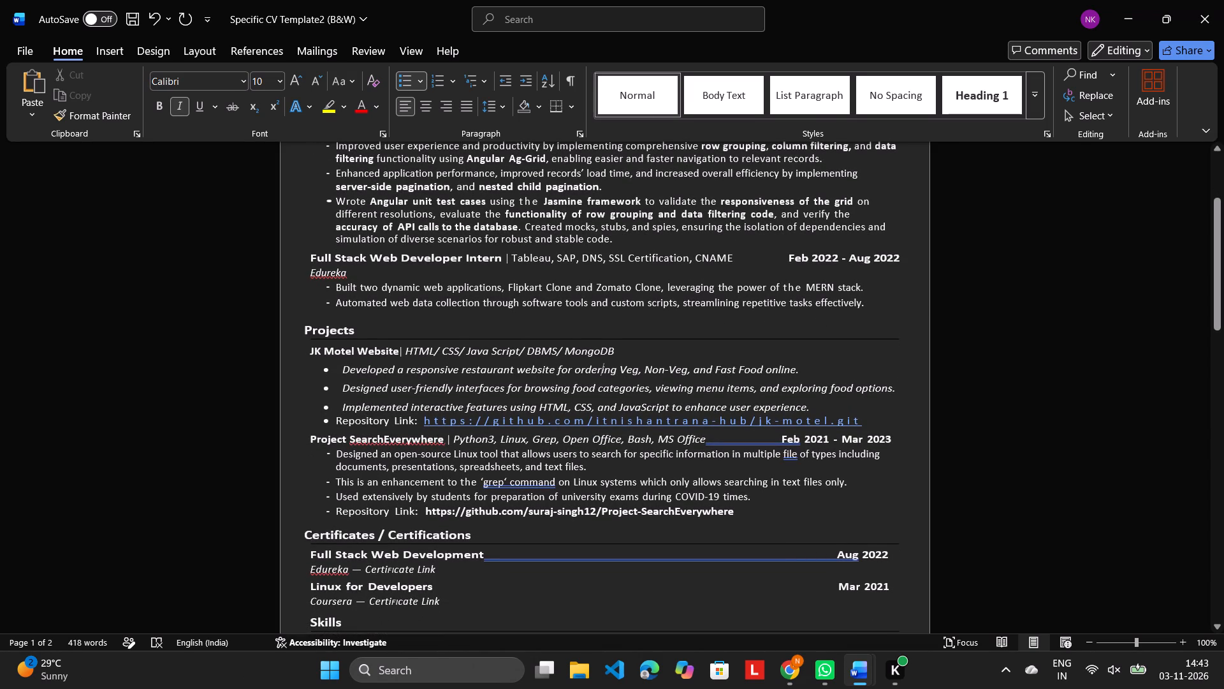
scroll(936, 464, "up", 1)
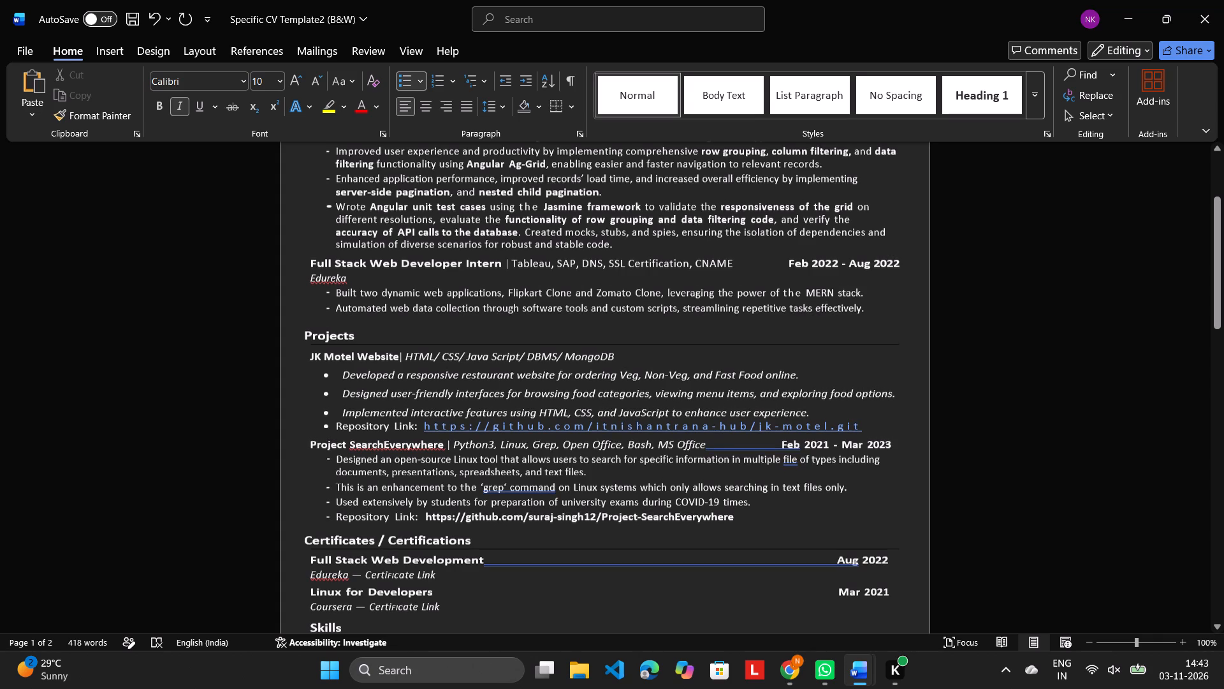
scroll(936, 464, "up", 4)
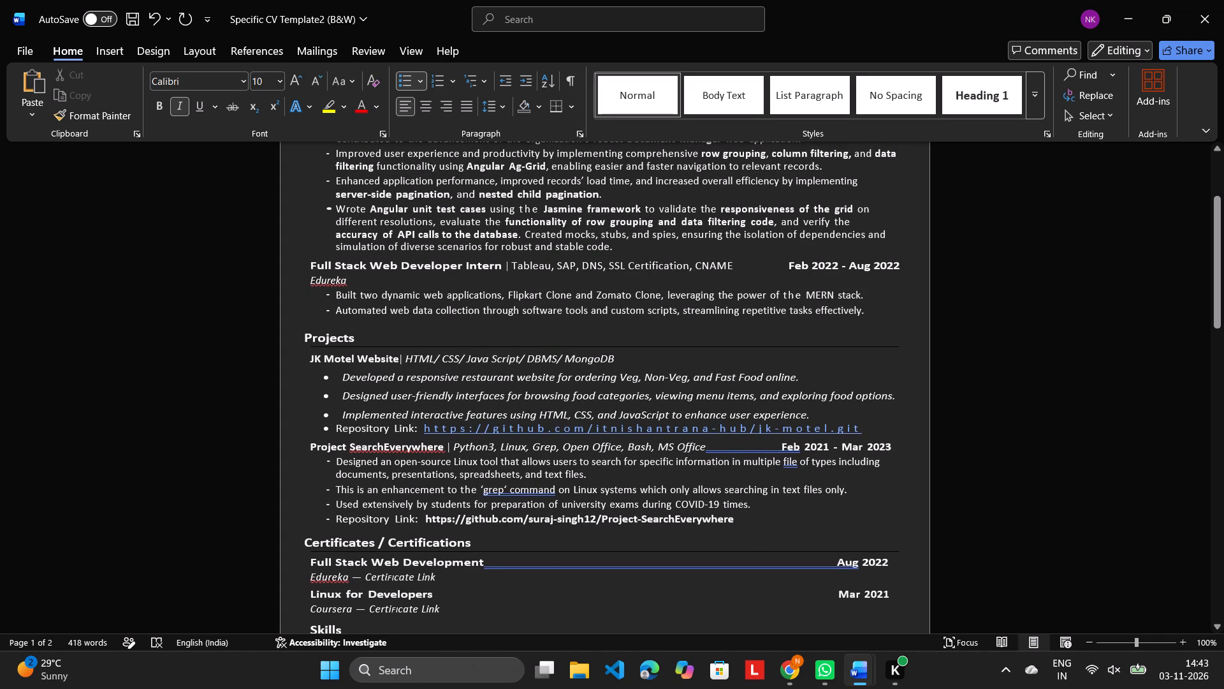
scroll(936, 464, "up", 1)
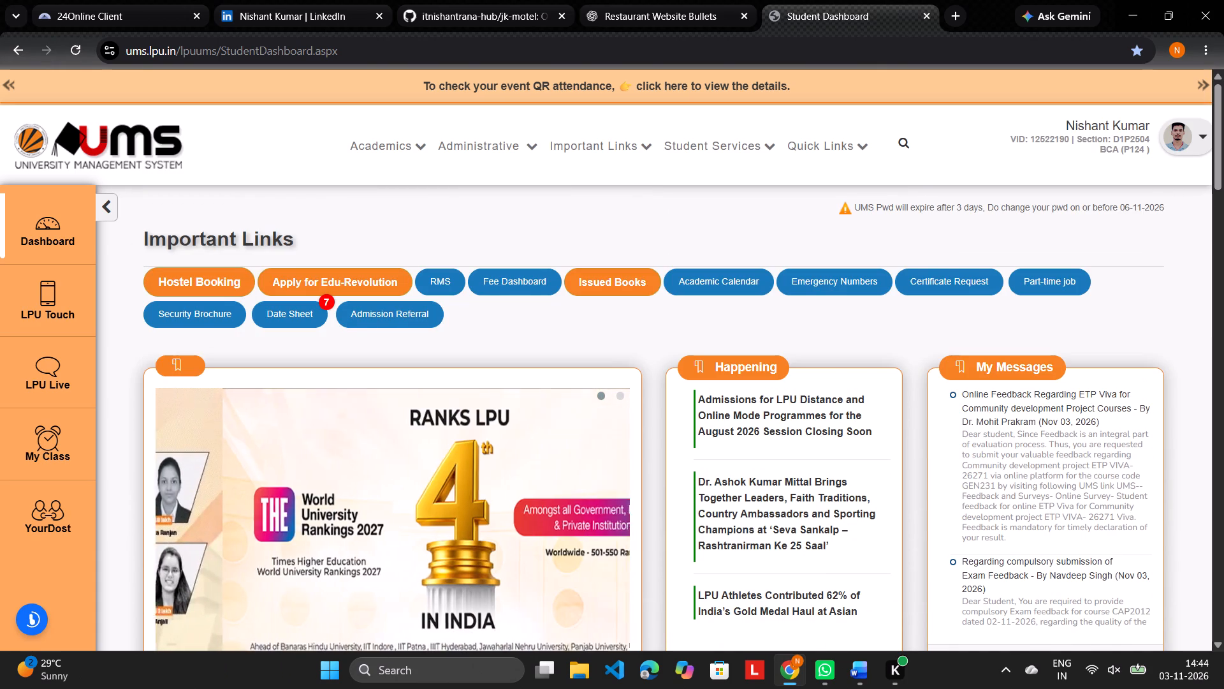
Read through the My Messages announcements on the UMS student dashboard in Chrome.
scroll(1012, 506, "down", 4)
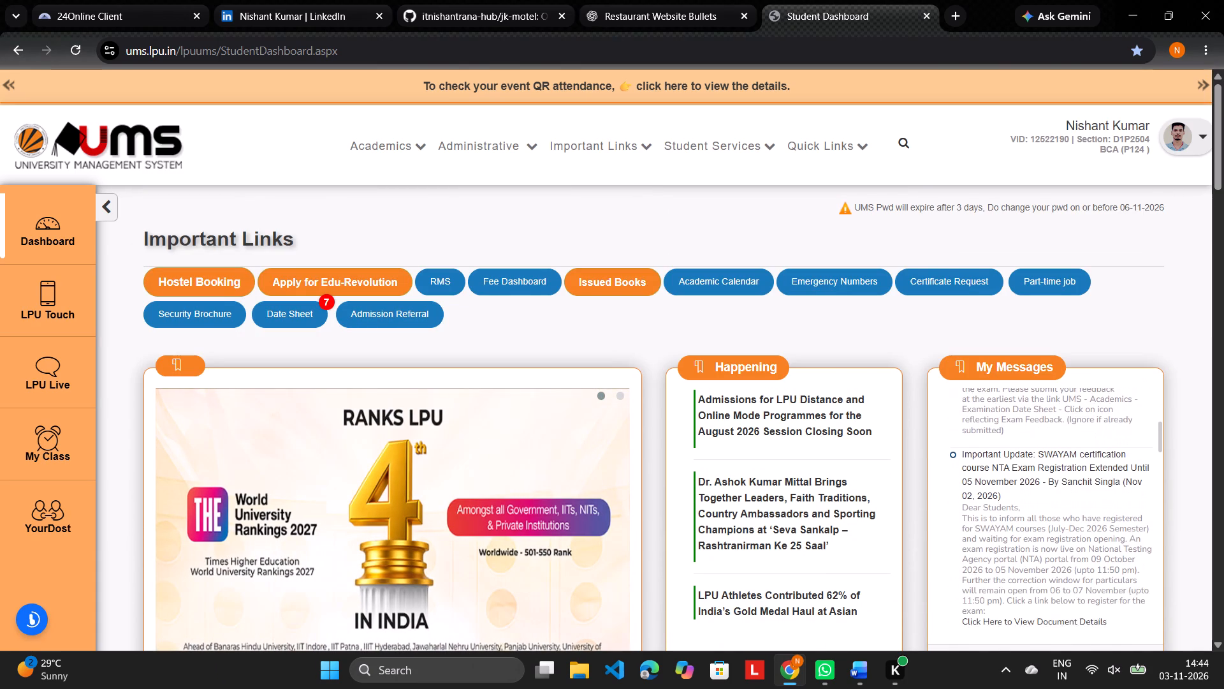
scroll(1012, 506, "down", 3)
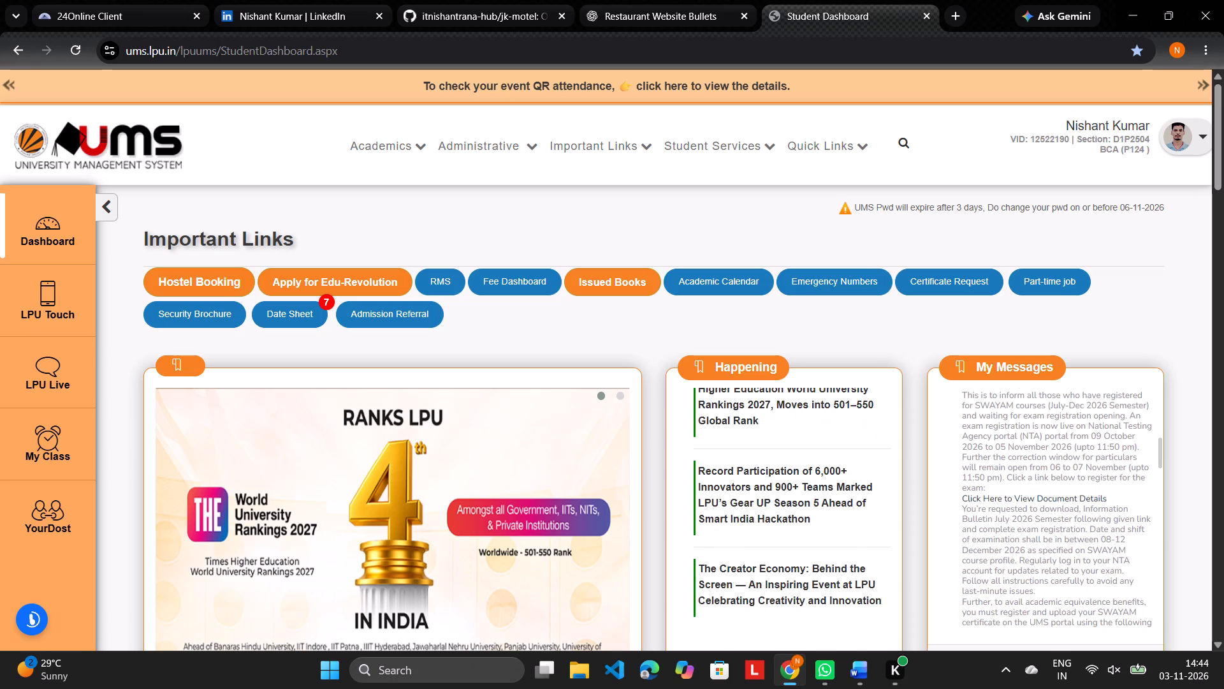
scroll(1044, 576, "down", 2)
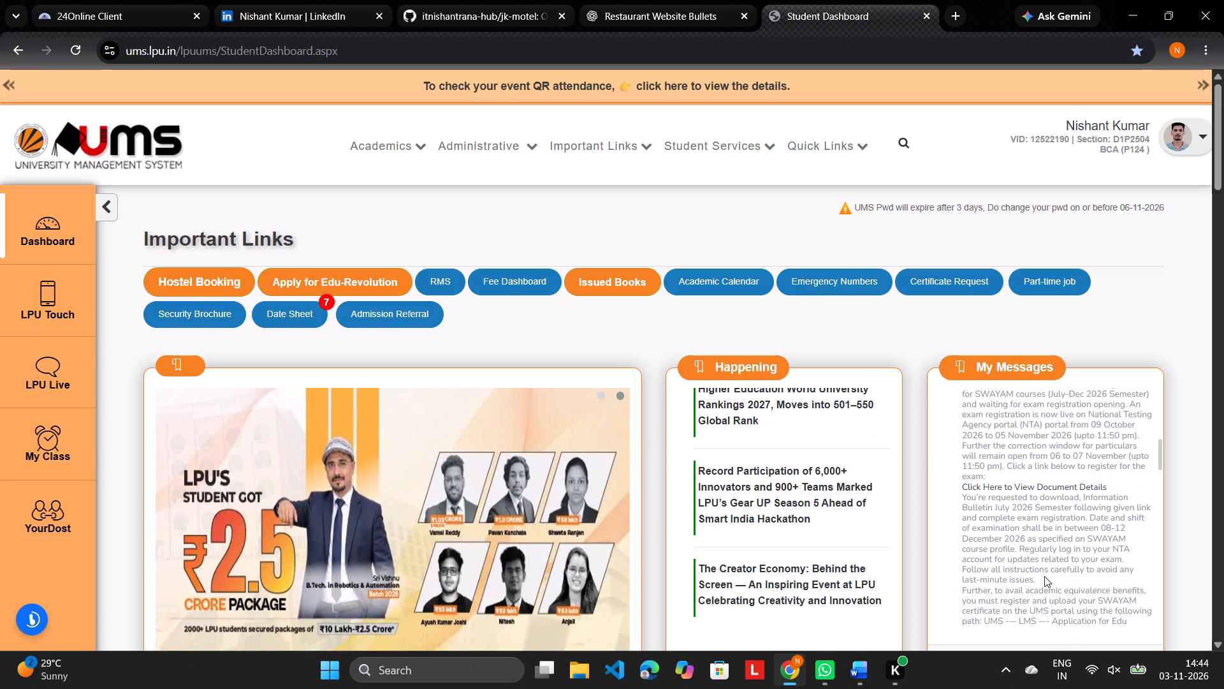
scroll(1044, 576, "down", 5)
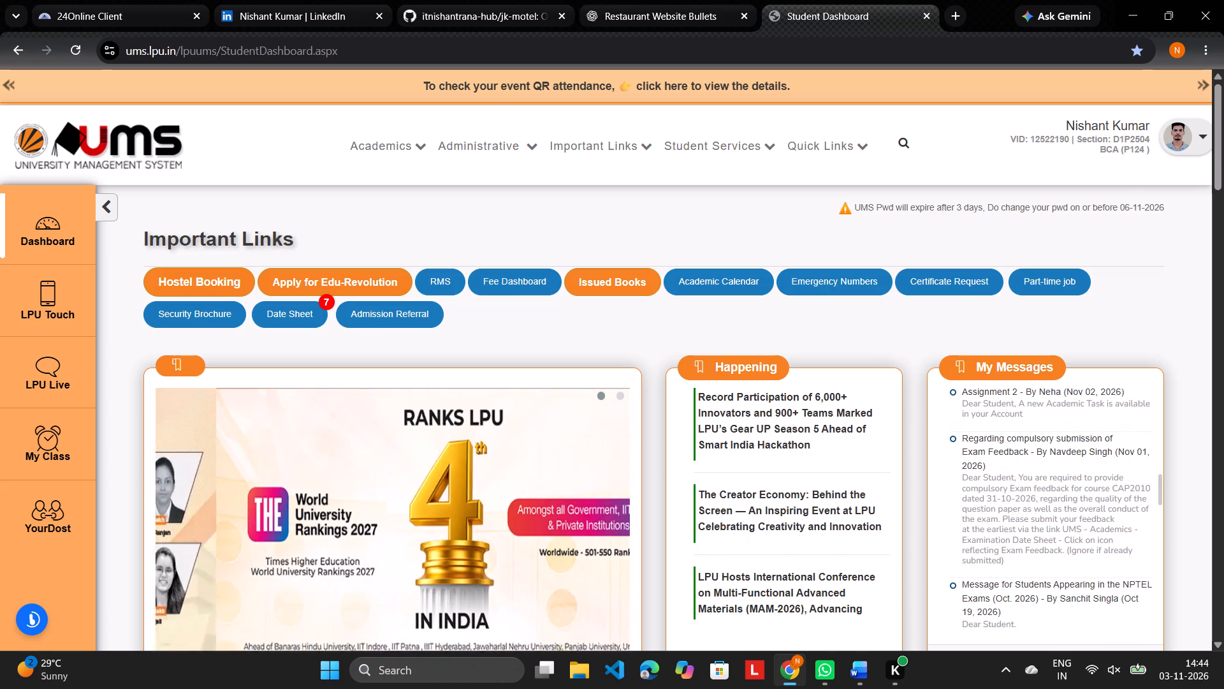
scroll(1044, 576, "down", 3)
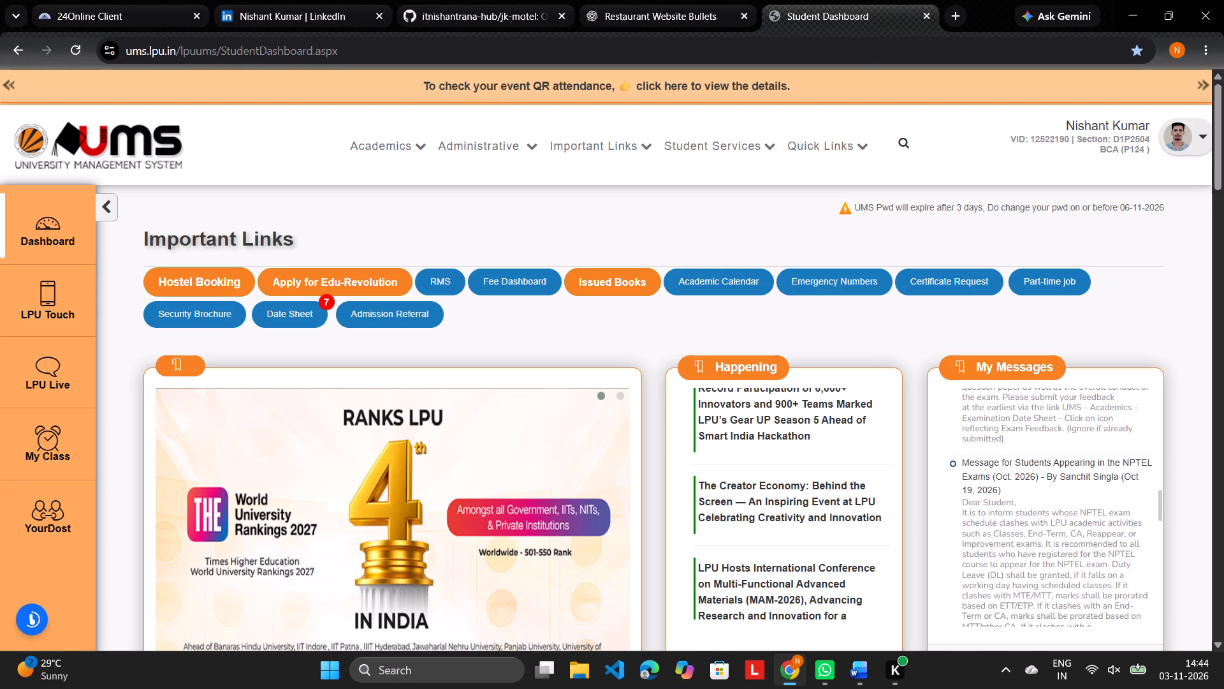
scroll(1044, 576, "down", 2)
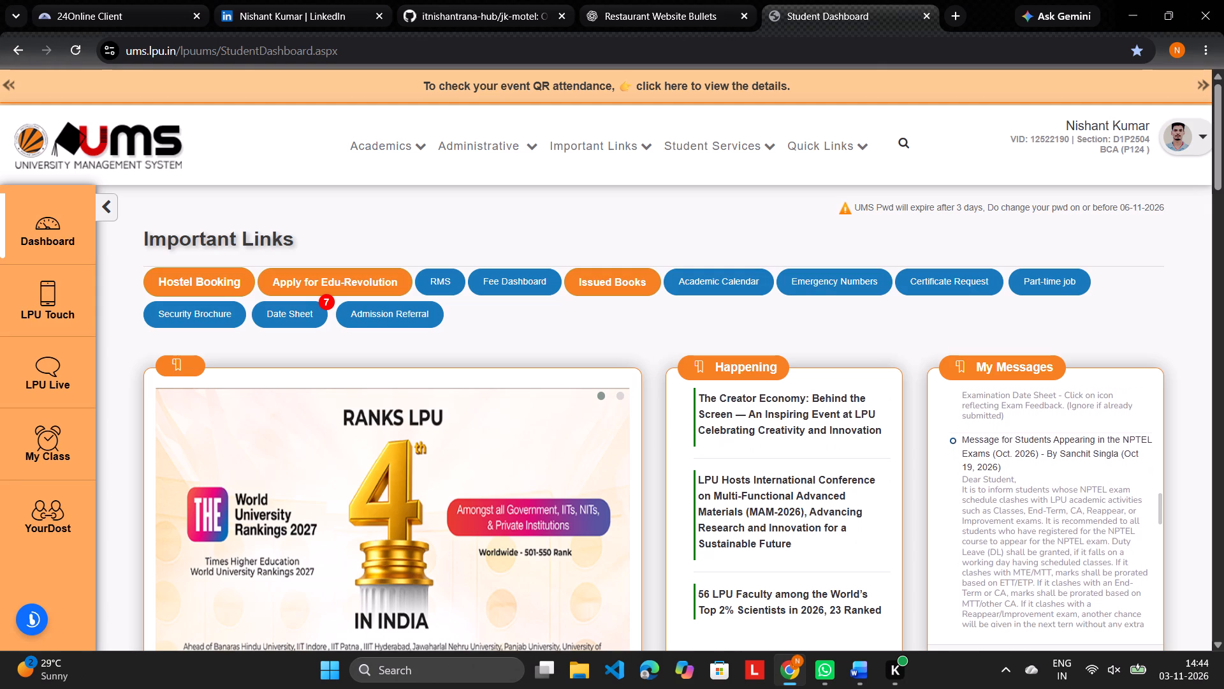
scroll(1044, 576, "down", 1)
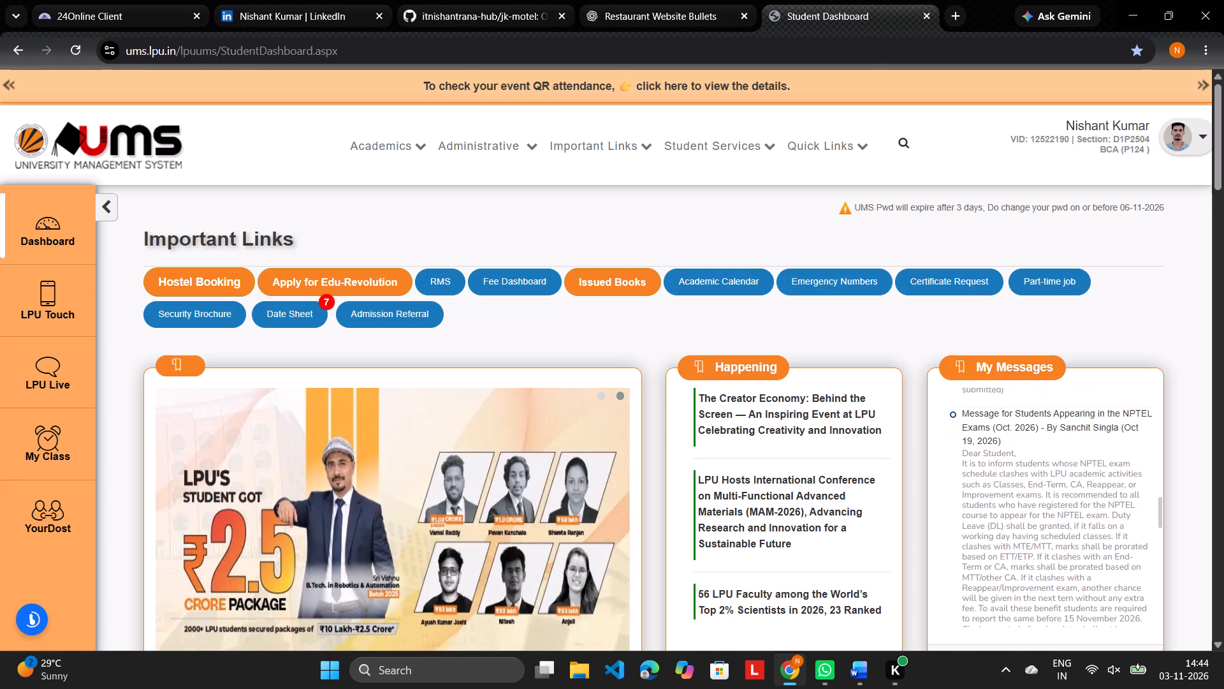
scroll(1044, 576, "down", 1)
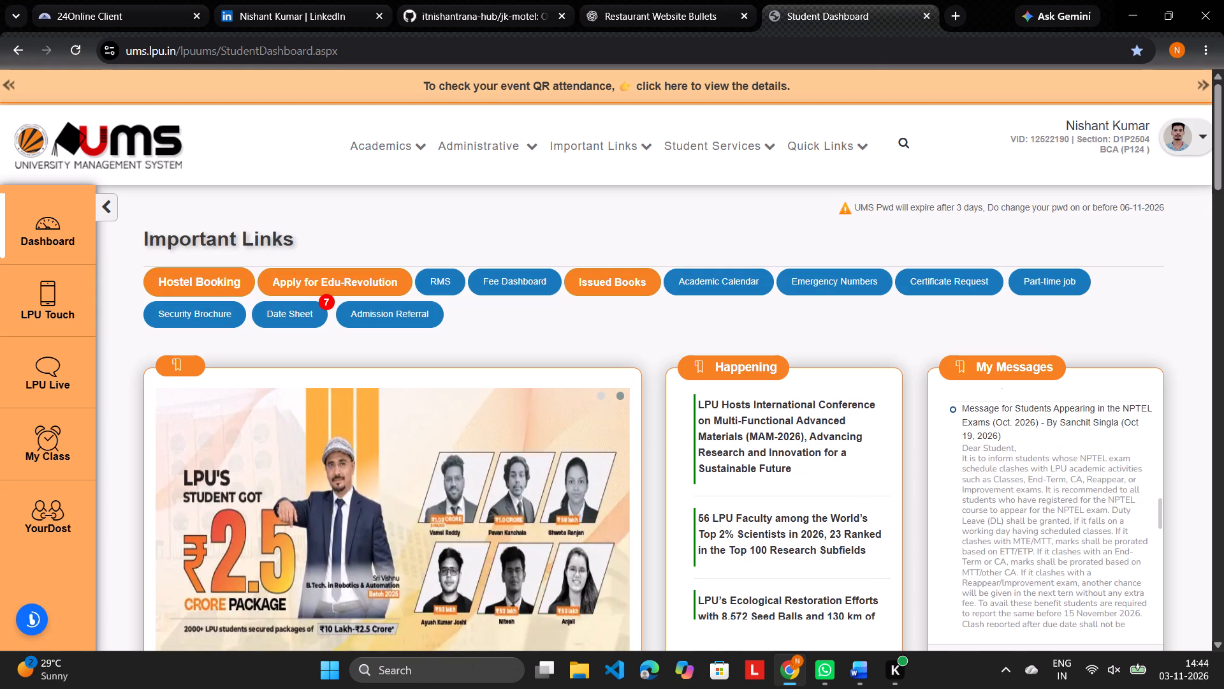
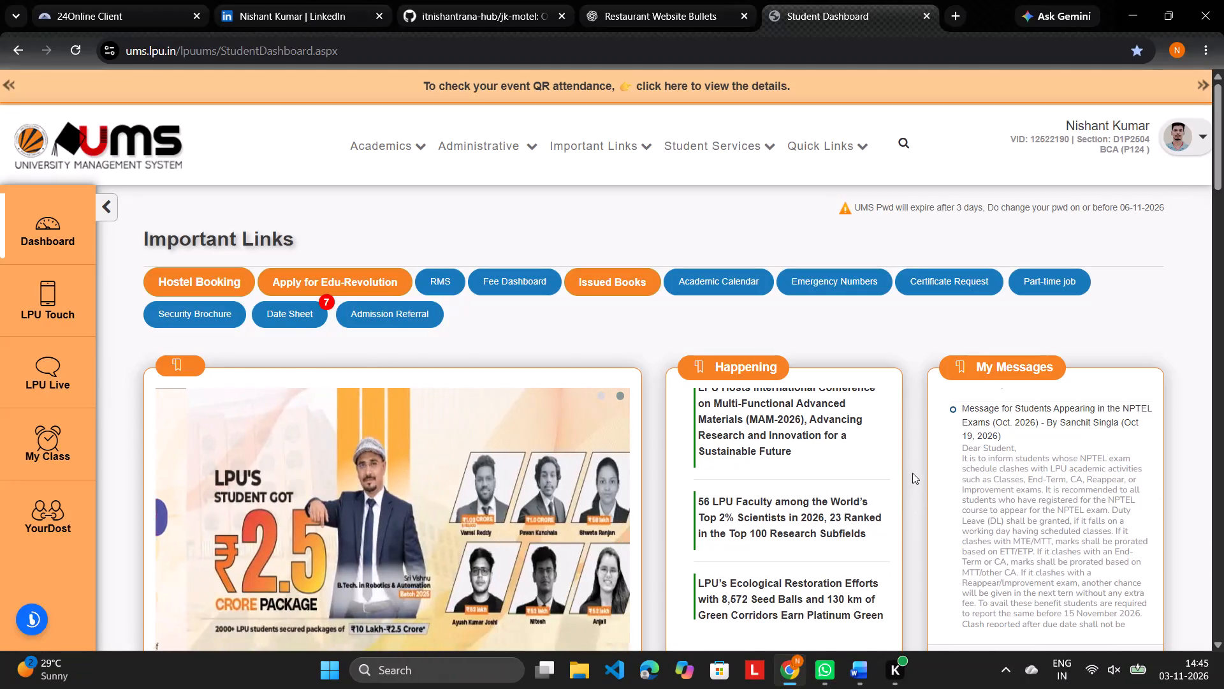
Look over the dashboard's My Courses, Fee, Pending Assignments and Events cards and the Placement Details section.
scroll(913, 473, "down", 1)
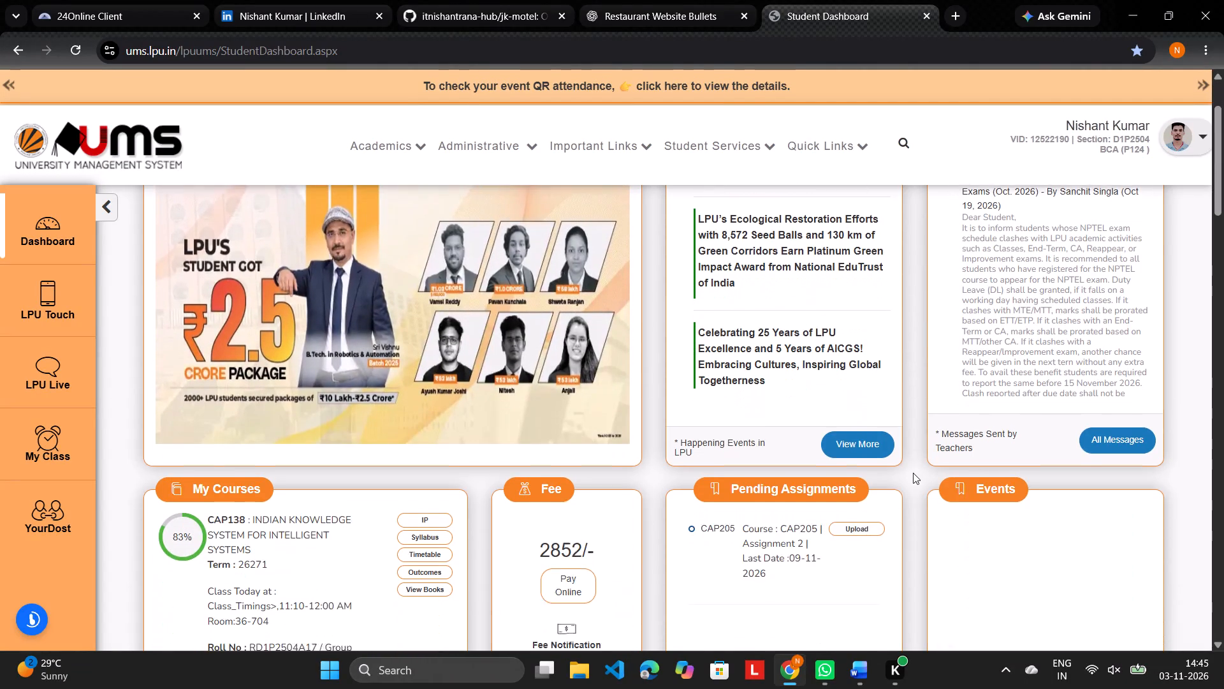
scroll(913, 473, "down", 5)
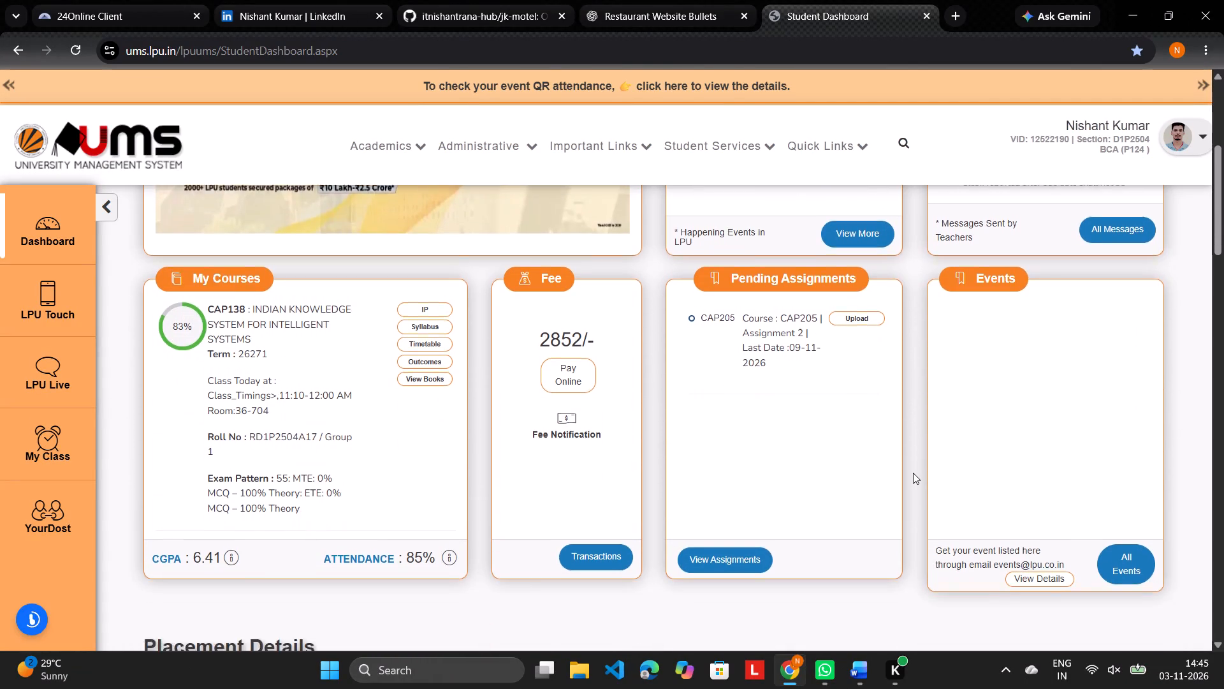
scroll(913, 473, "down", 2)
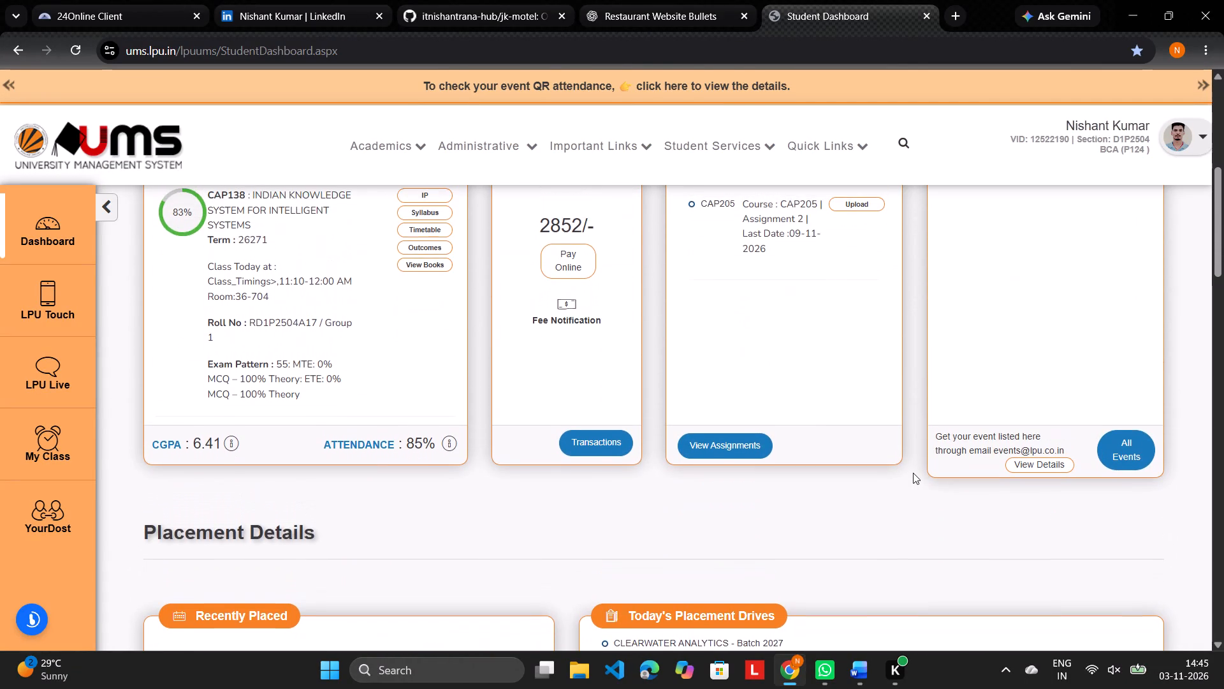
scroll(913, 473, "down", 1)
scroll(913, 473, "up", 2)
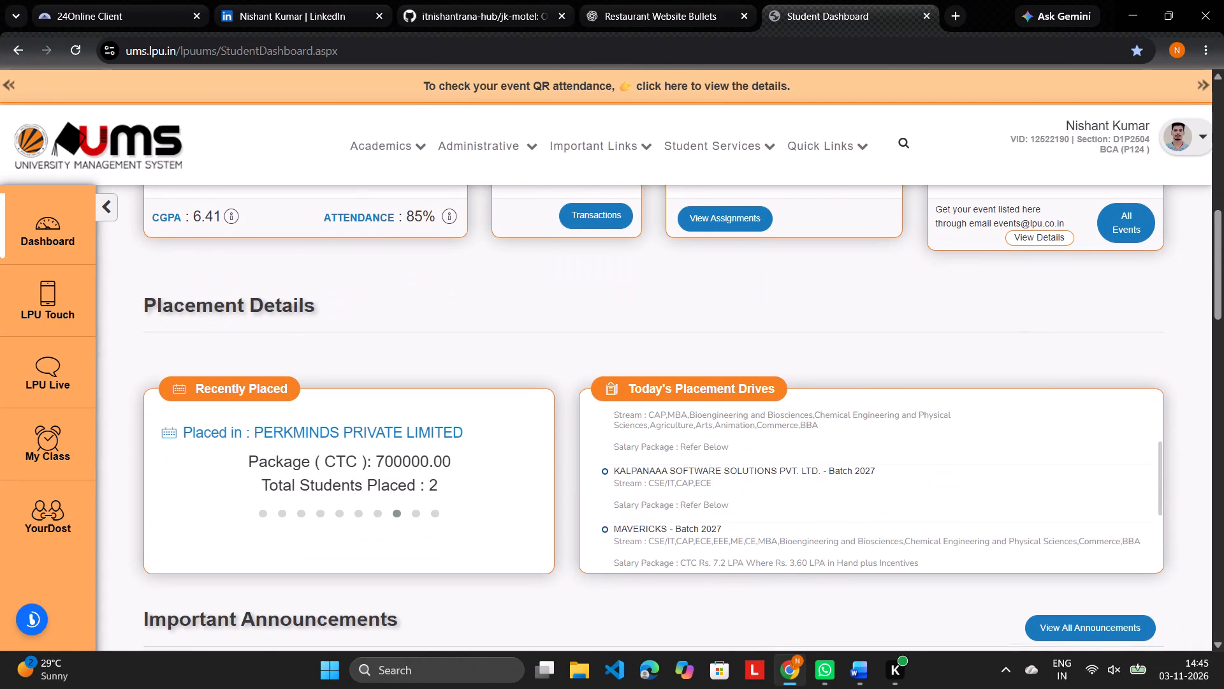
Read the Academic announcement about the Summer PEP special chance for R Grade students, including eligibility and registration details.
scroll(569, 484, "down", 3)
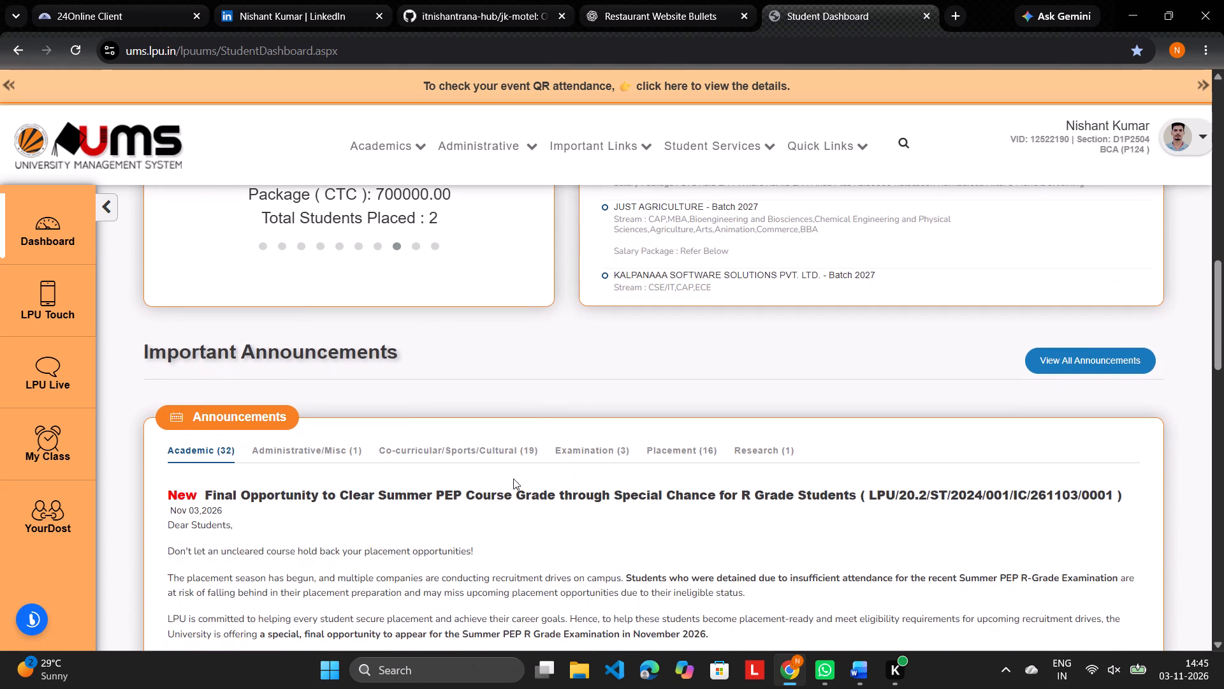
scroll(117, 530, "down", 2)
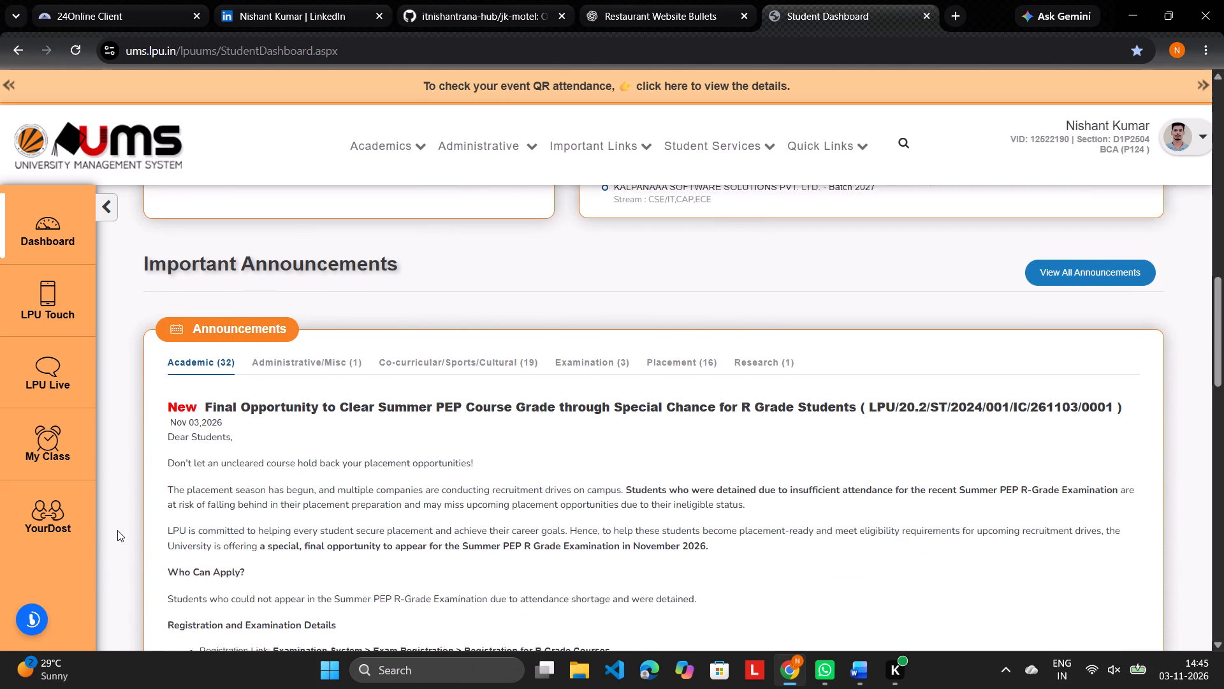
scroll(117, 530, "down", 2)
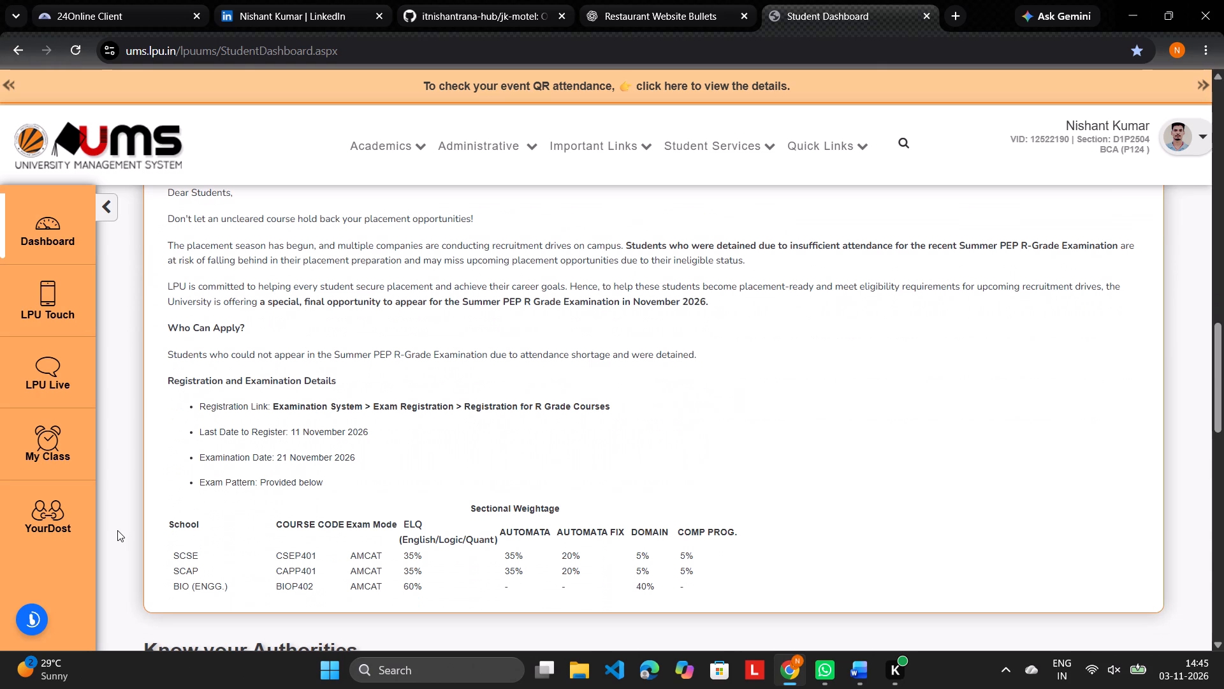
scroll(117, 530, "down", 4)
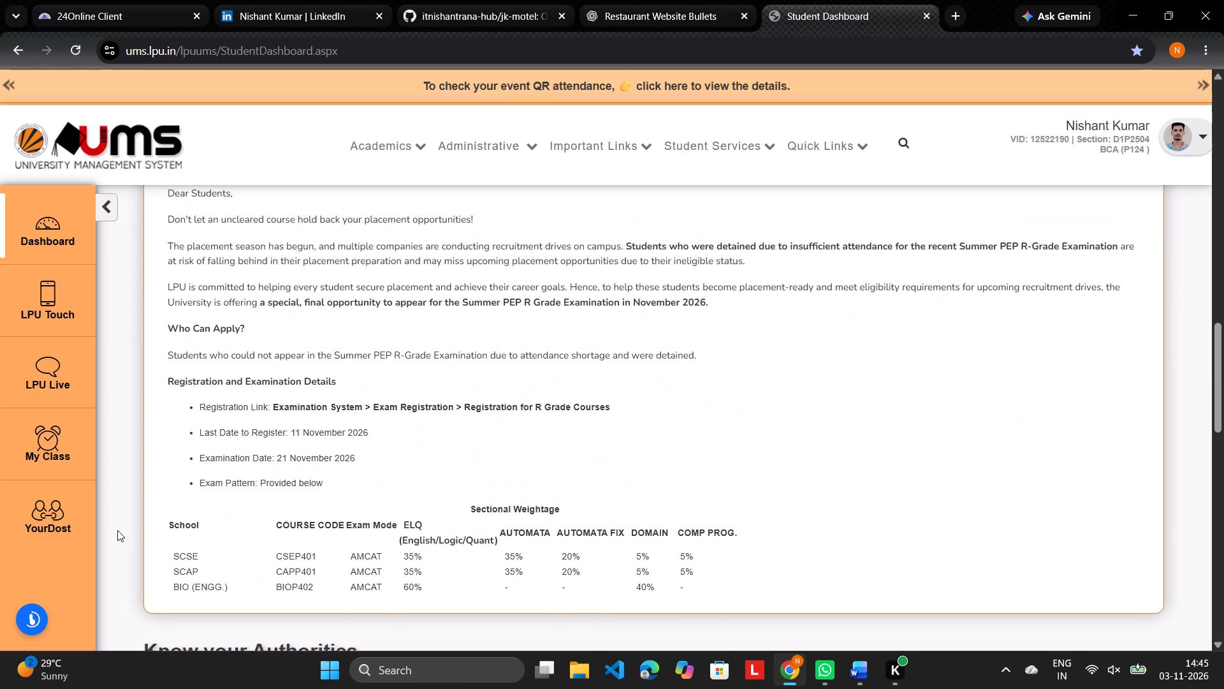
scroll(117, 530, "down", 1)
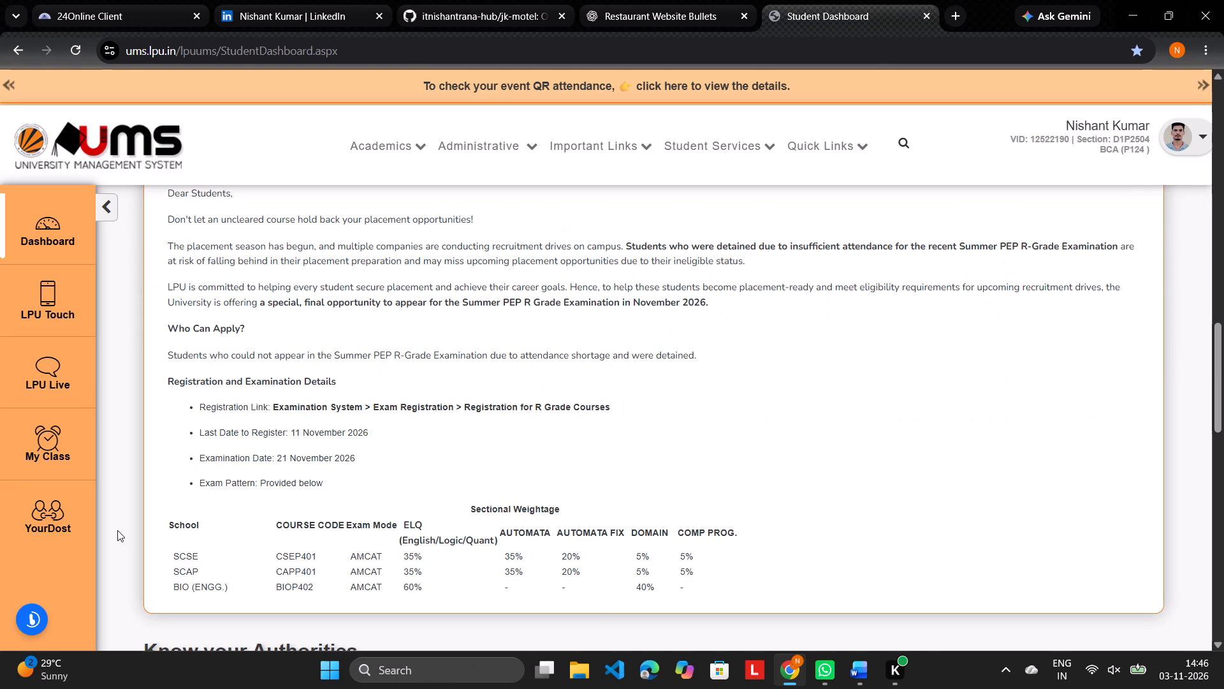
Examine the announcement's Sectional Weightage table by school and recheck its registration and examination details.
scroll(117, 530, "down", 1)
scroll(214, 523, "down", 1)
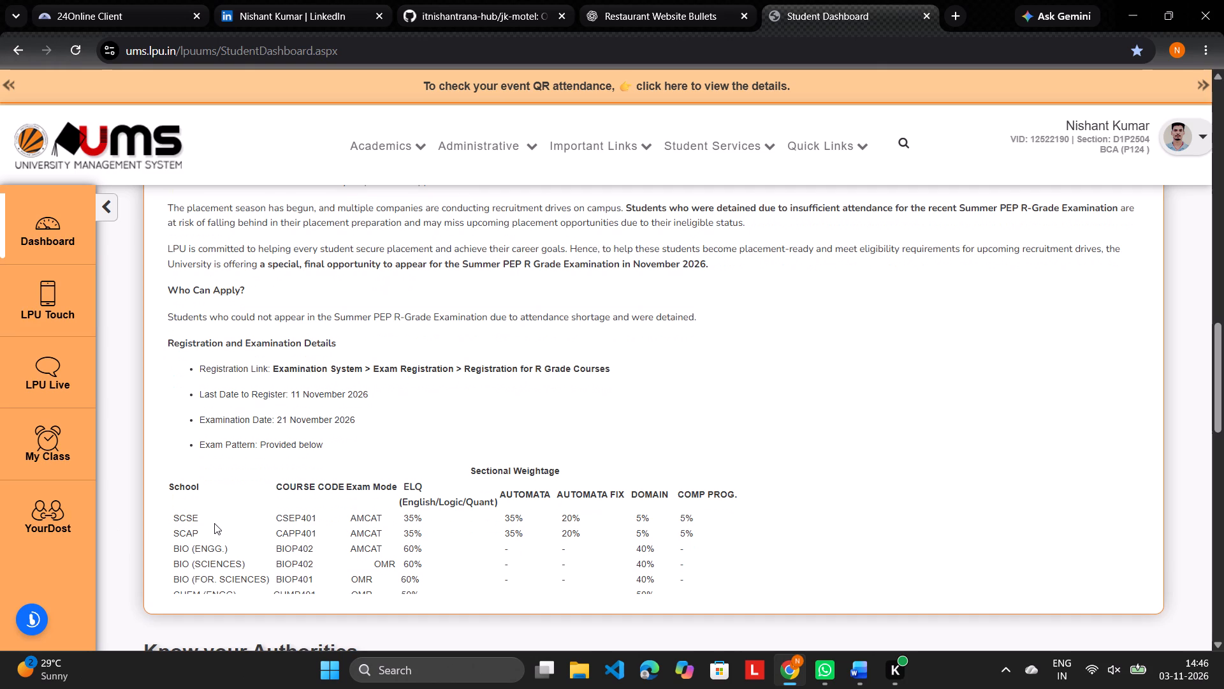
scroll(214, 523, "down", 1)
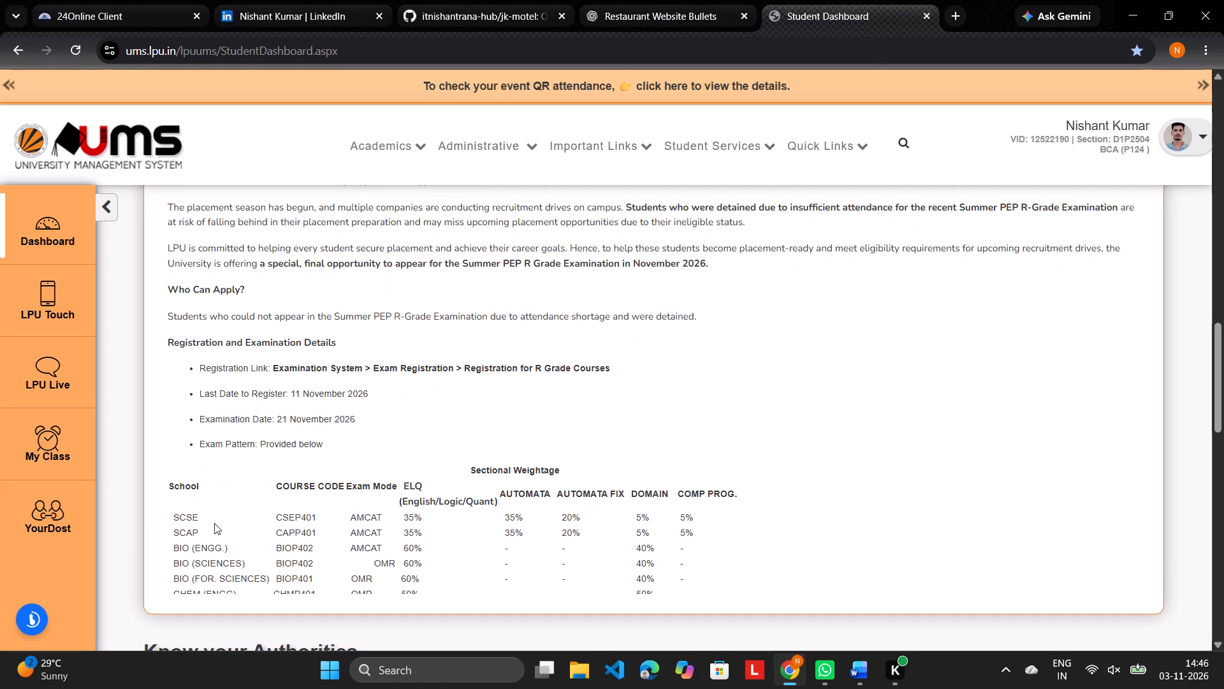
scroll(214, 523, "down", 5)
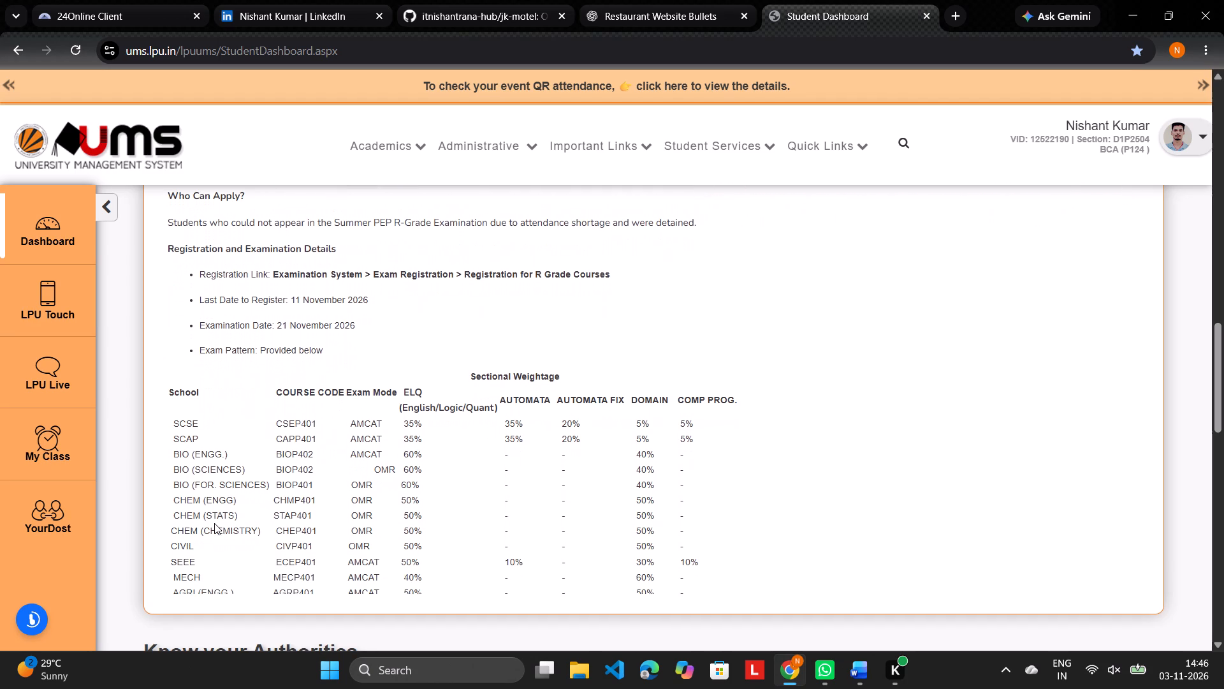
scroll(214, 523, "down", 1)
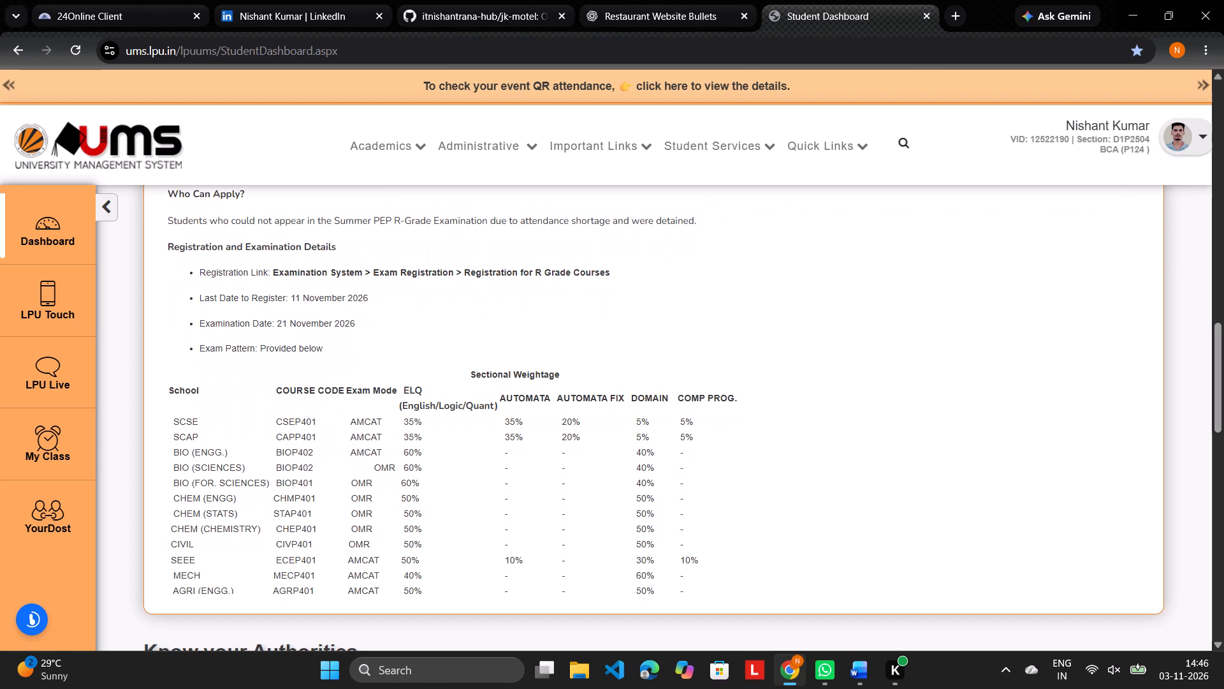
scroll(214, 523, "down", 1)
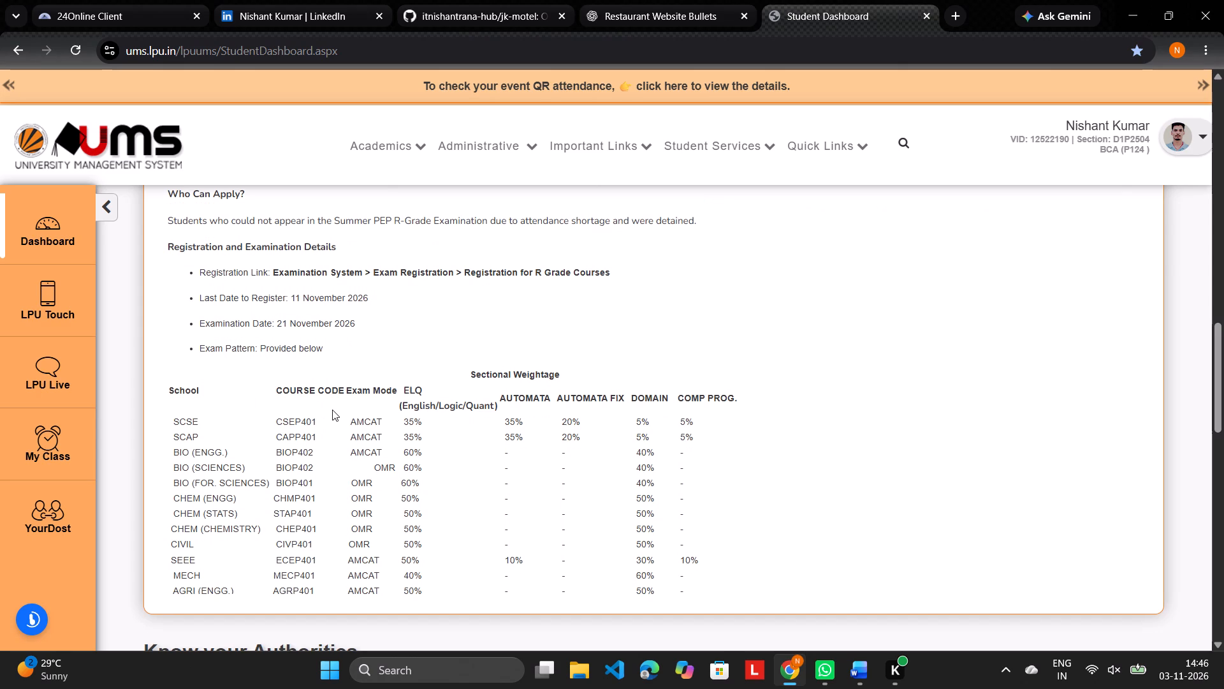
scroll(370, 498, "up", 2)
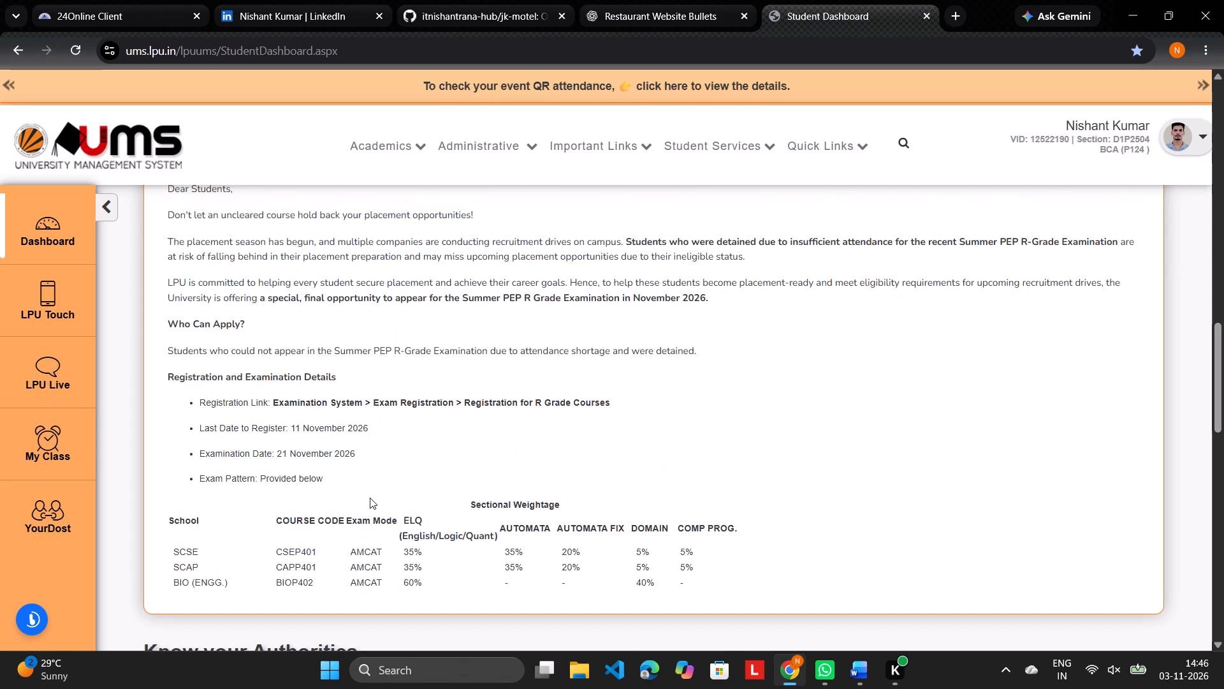
scroll(370, 498, "up", 2)
scroll(120, 460, "up", 1)
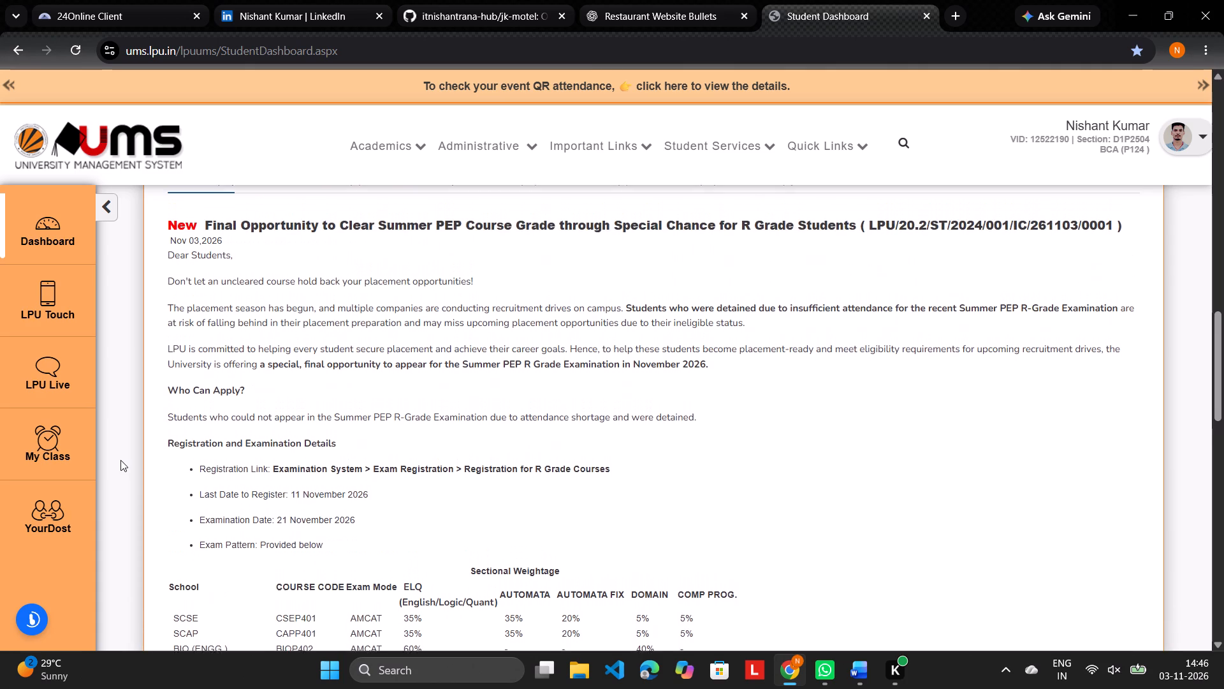
scroll(120, 460, "up", 2)
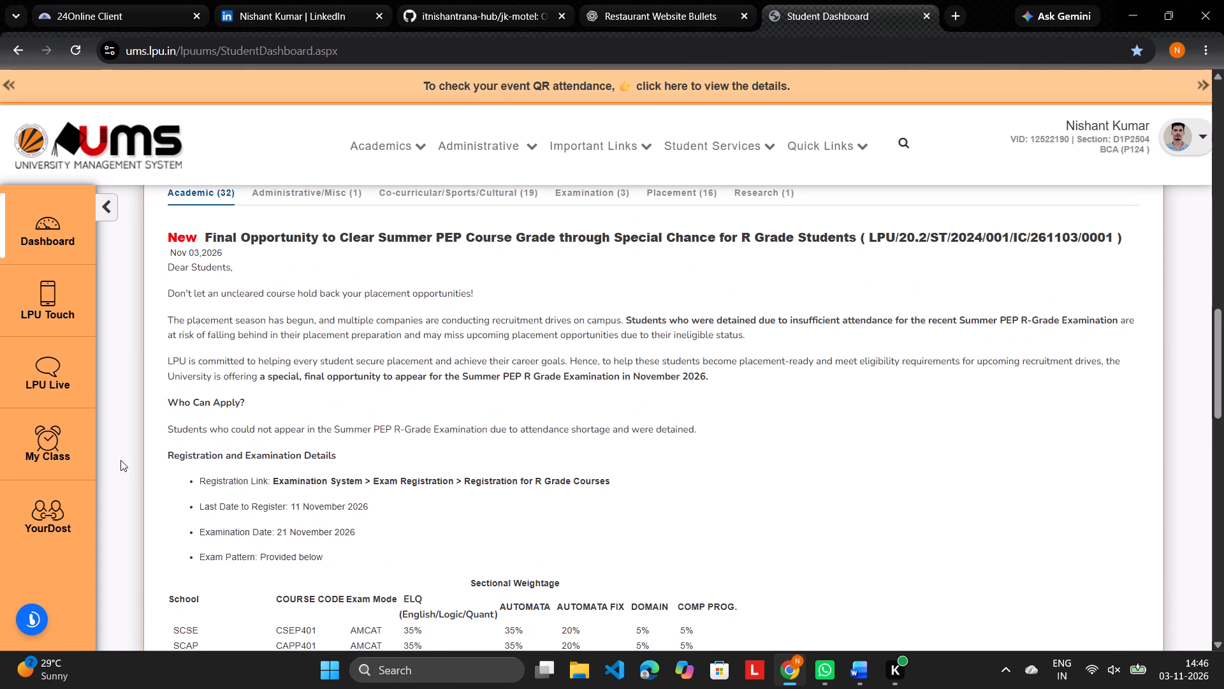
Look through the dashboard's Know your Authorities cards, browsing backwards past the mentor, Vice Chancellor and Pro-Chancellor offices.
scroll(120, 460, "up", 1)
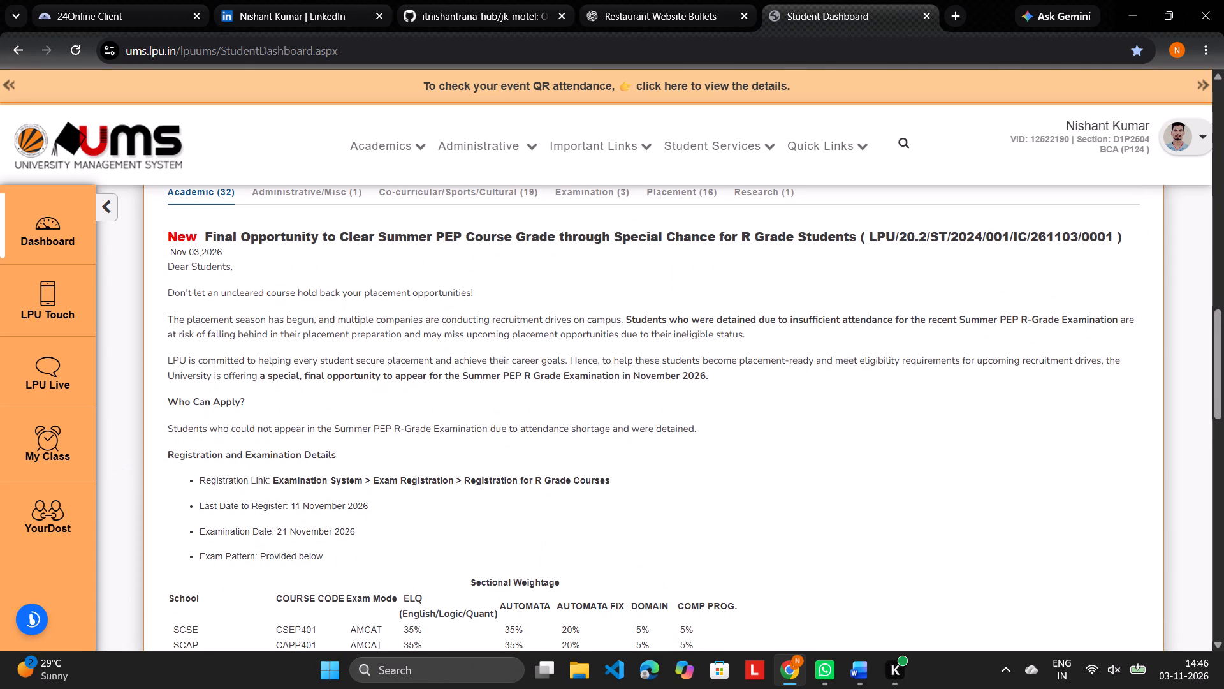
scroll(131, 407, "down", 3)
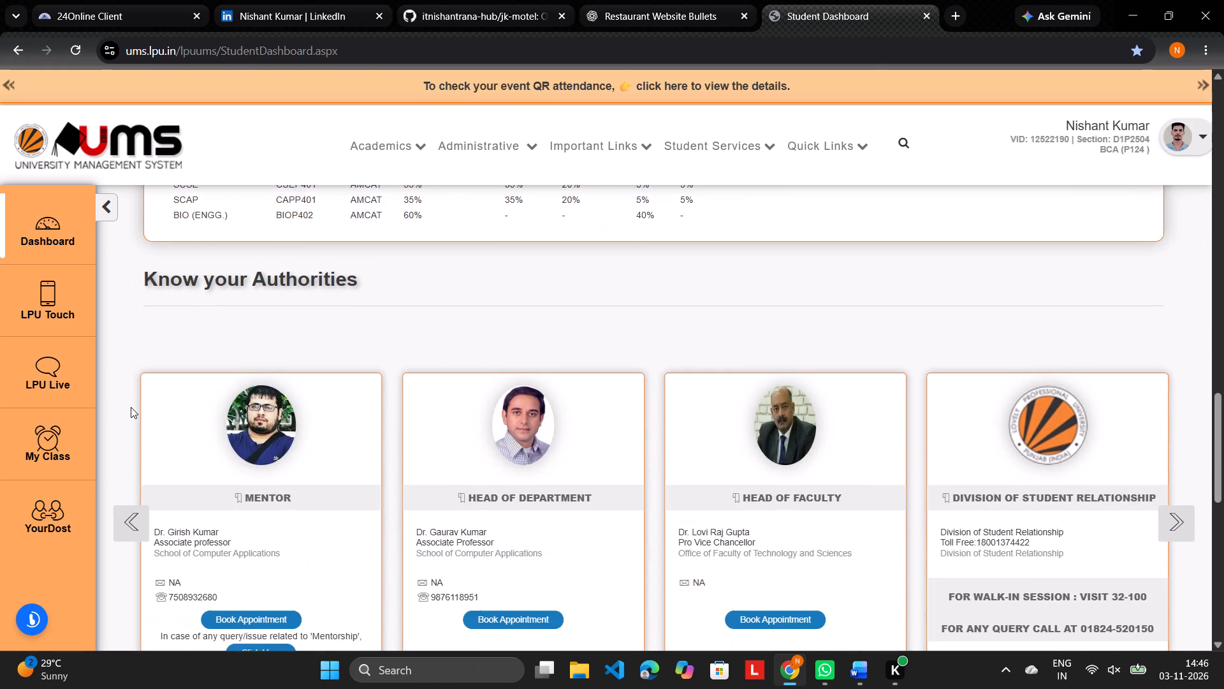
scroll(131, 407, "down", 4)
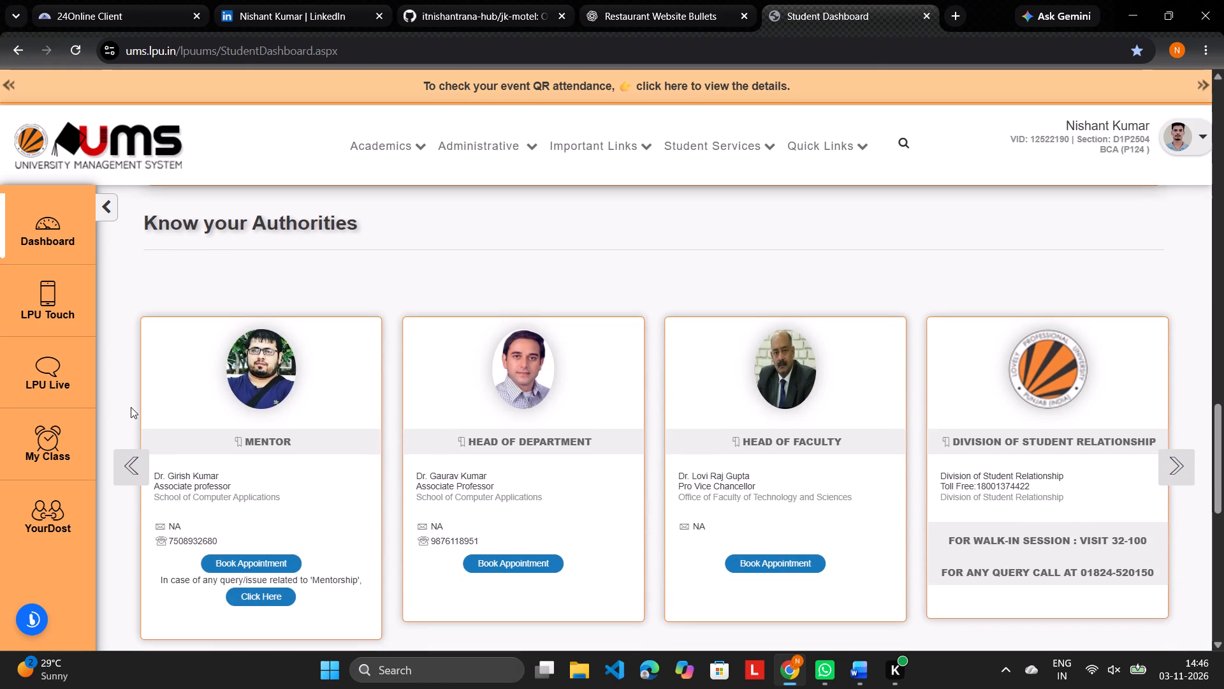
scroll(131, 407, "down", 2)
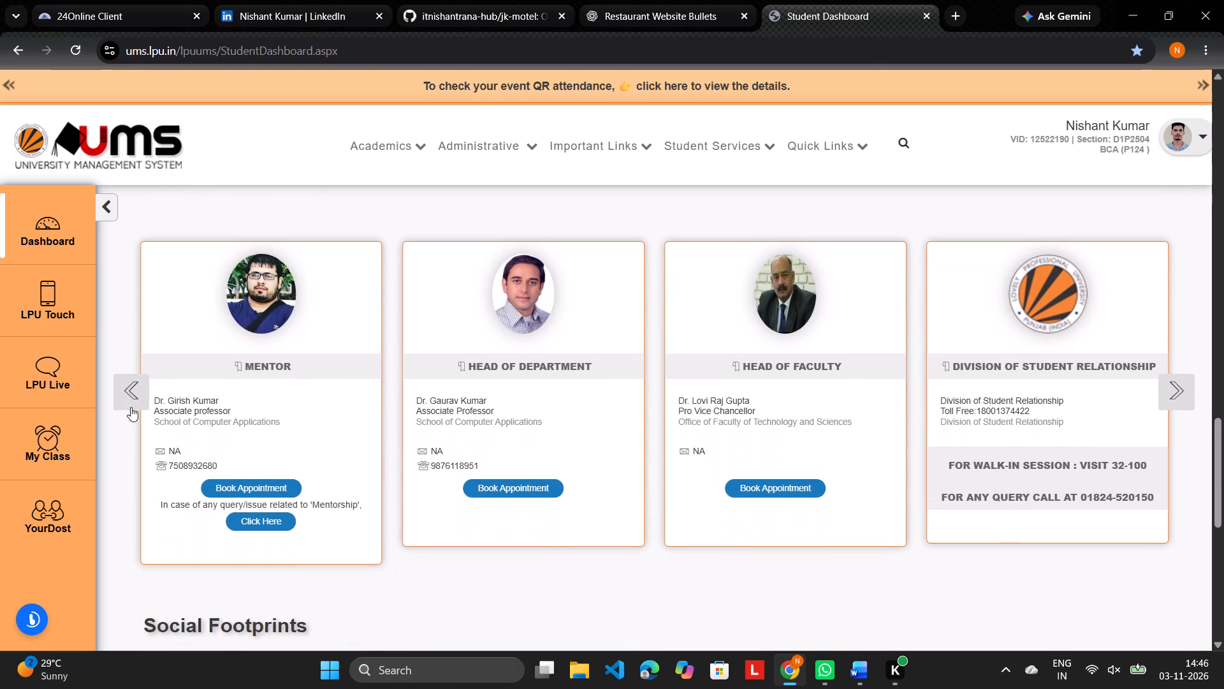
scroll(435, 374, "left", 3)
scroll(435, 374, "right", 2)
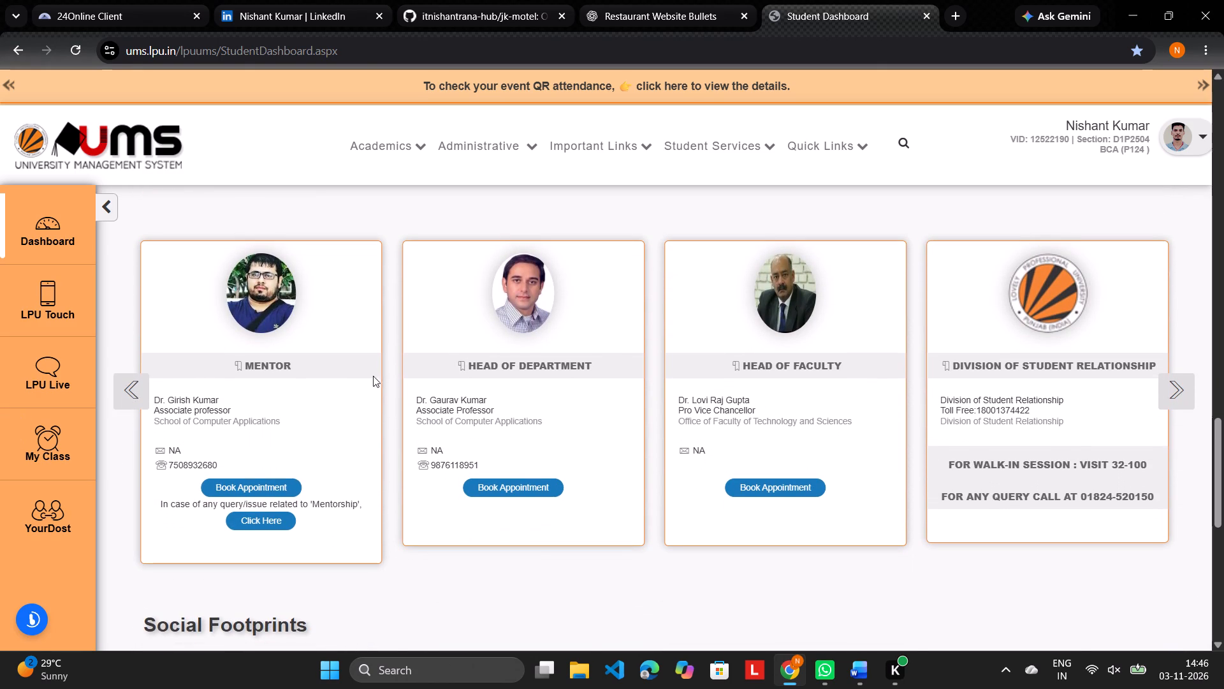
left_click(145, 390)
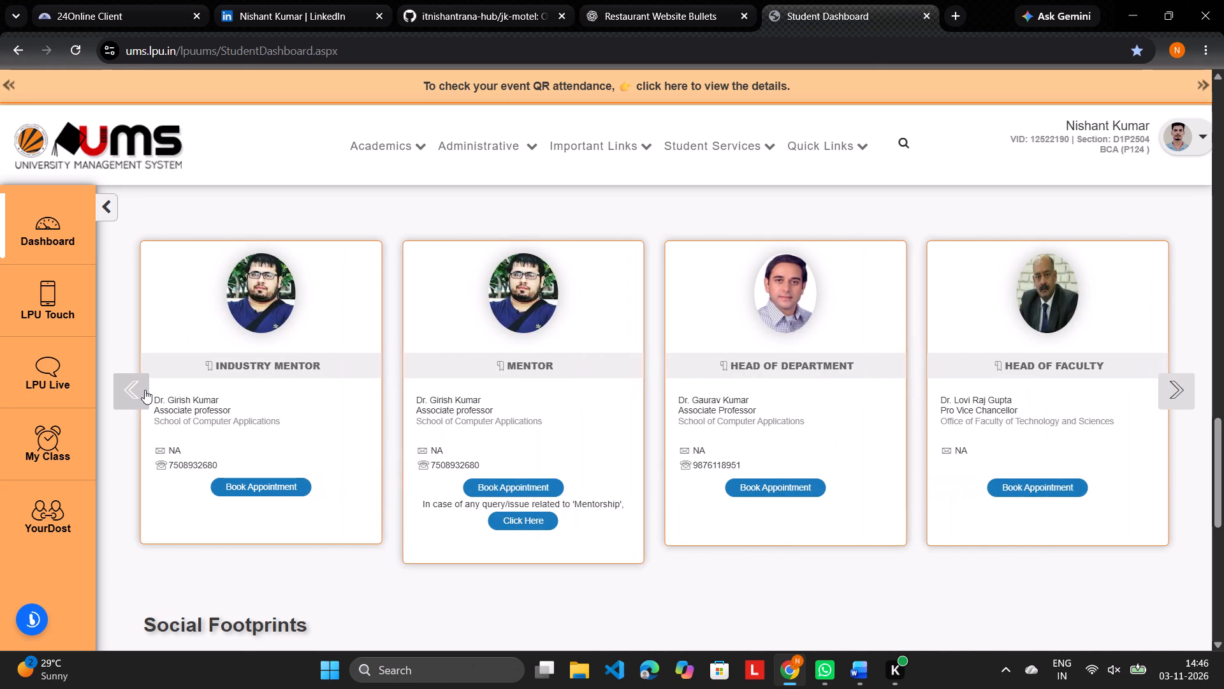
left_click(145, 390)
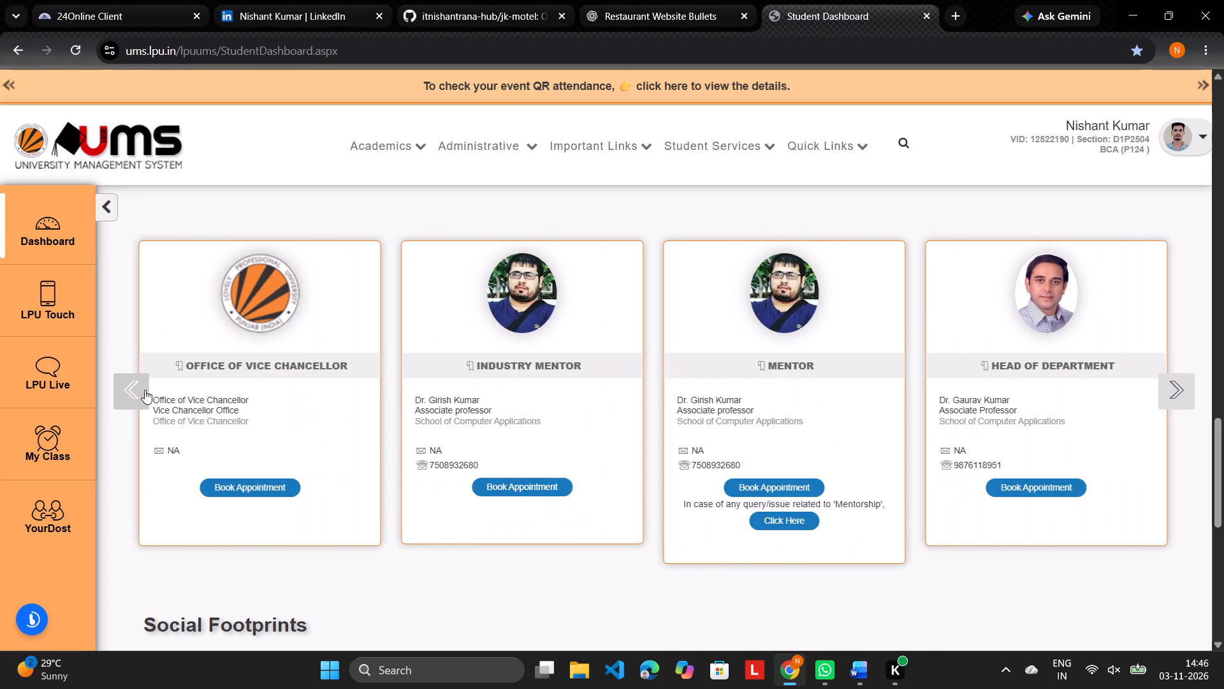
left_click(145, 390)
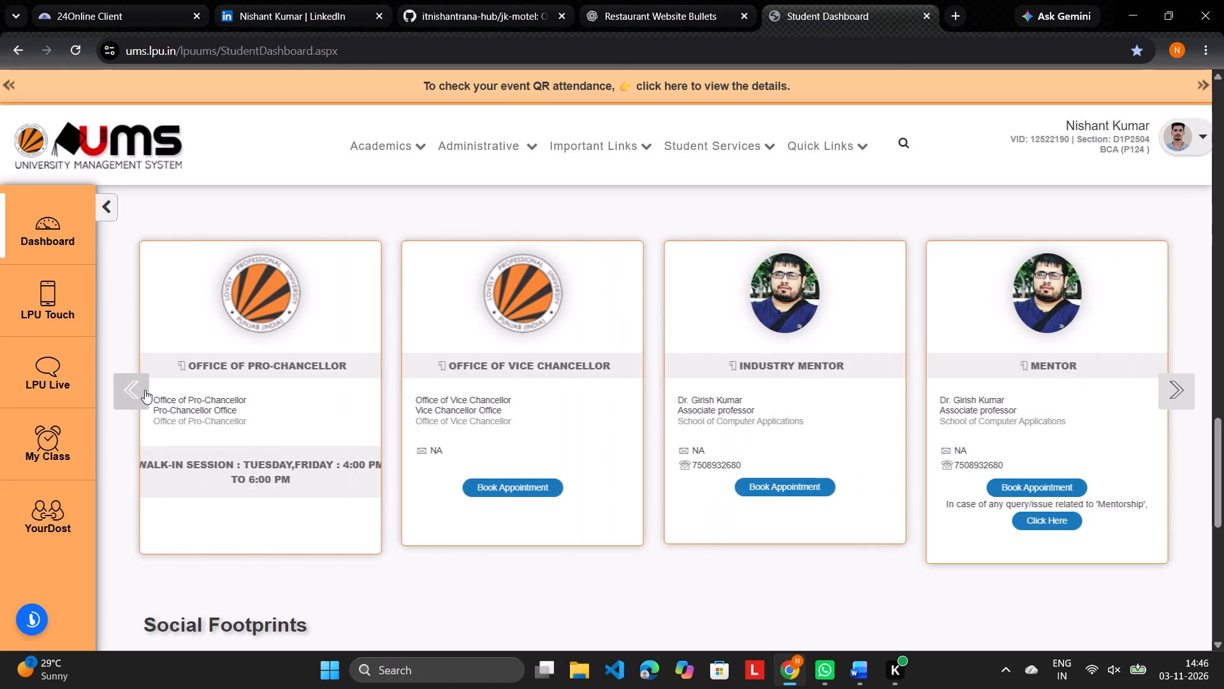
left_click(145, 390)
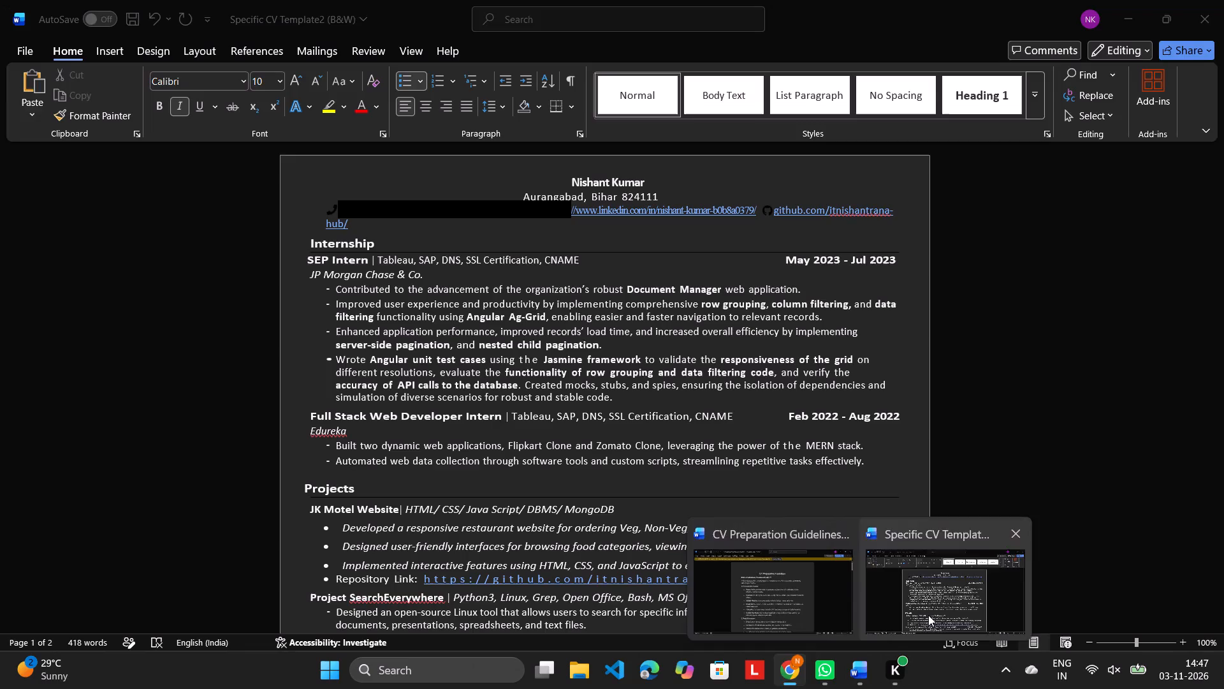
Switch to the Specific CV Template2 (B&W) document in Word.
left_click(928, 615)
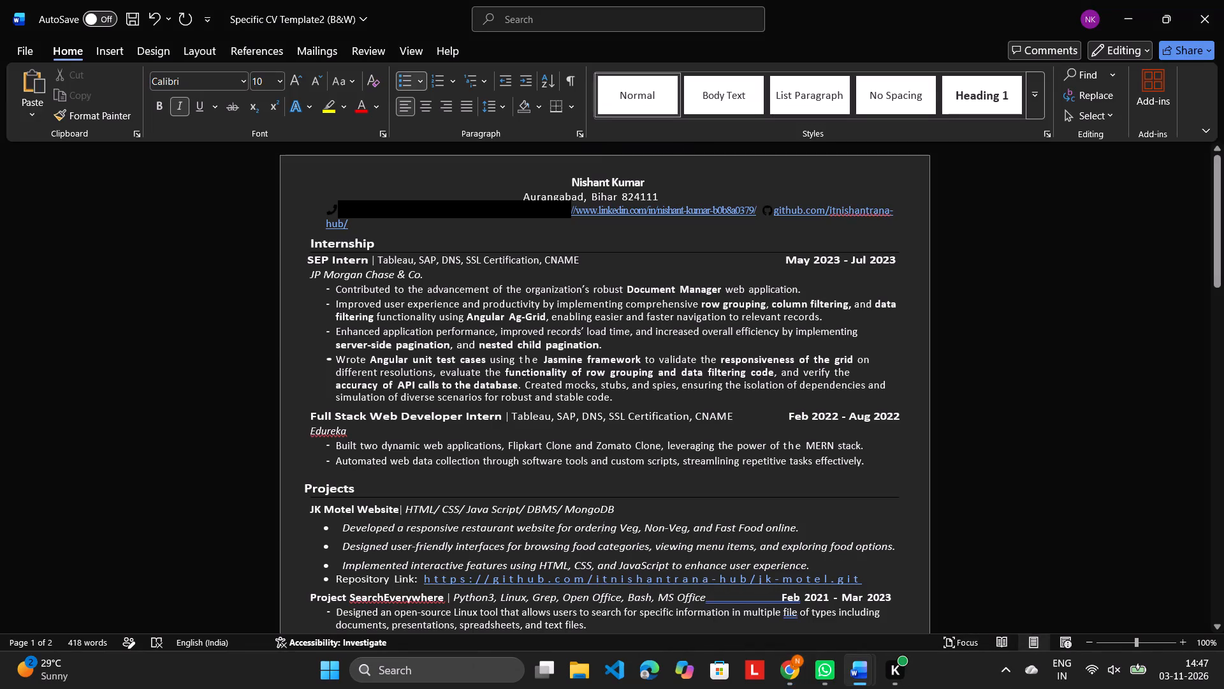
Switch to the Specific CV Template2 (B&W) document in Word and review its Internship and Projects sections.
scroll(550, 562, "down", 1)
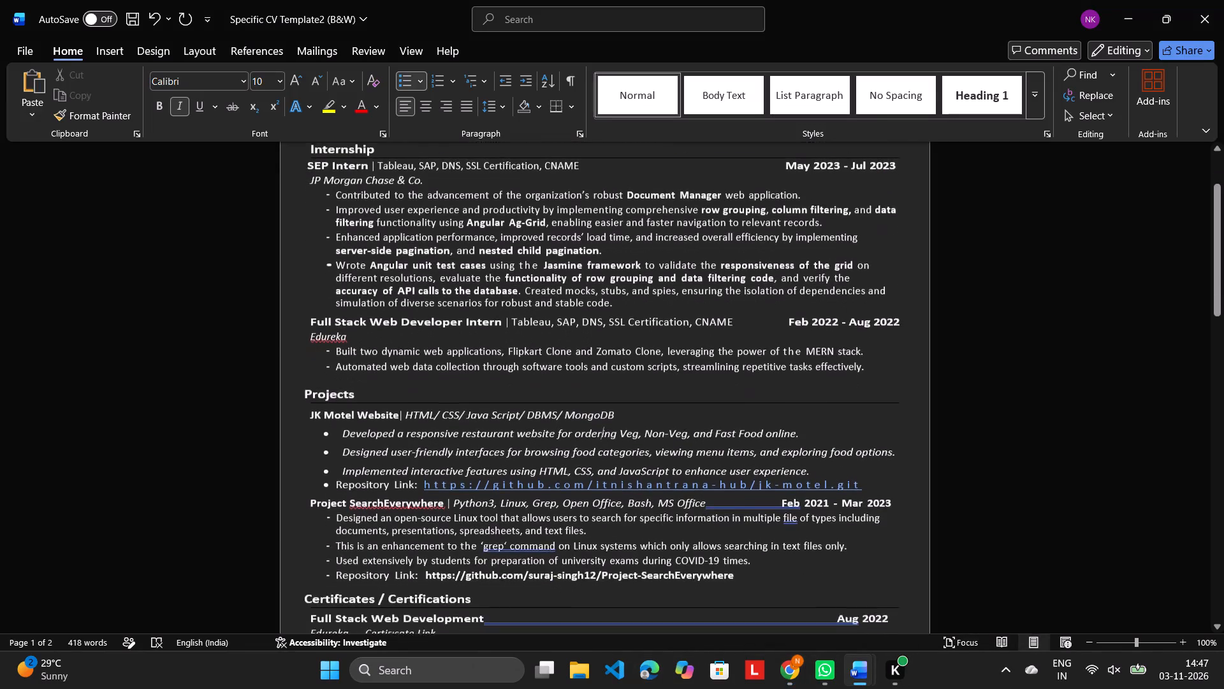
scroll(550, 562, "down", 1)
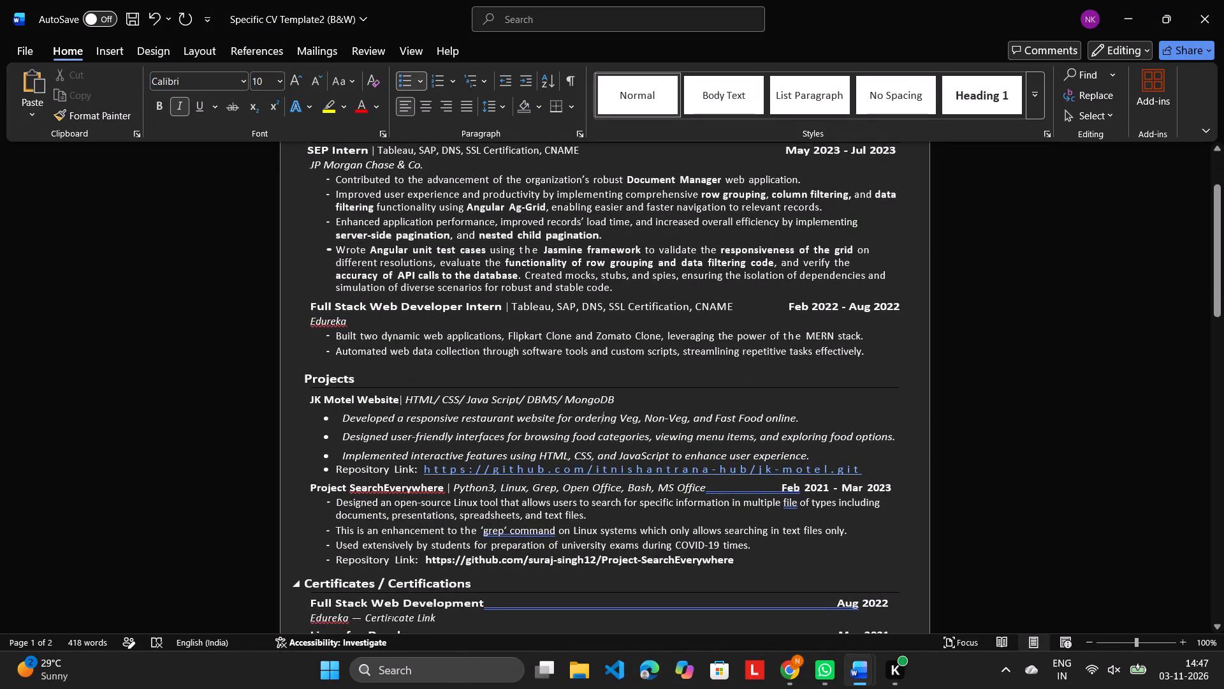
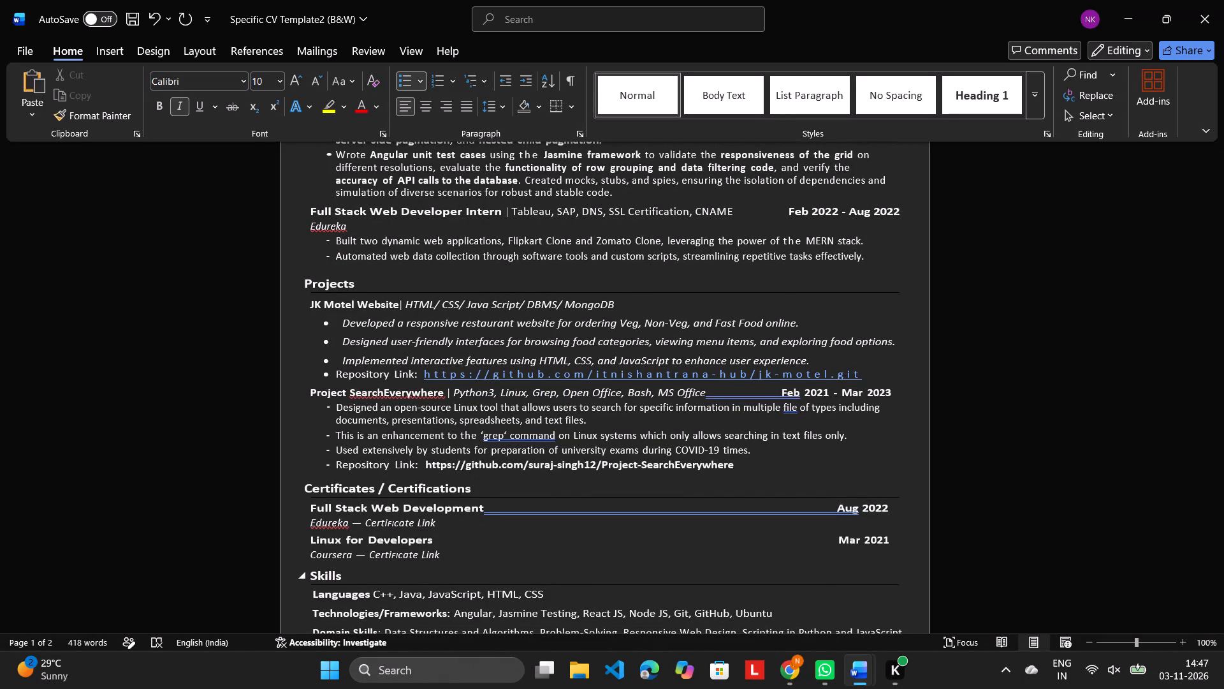
Replace the 10th-grade school name in the Education section with DAV Public School.
scroll(335, 579, "down", 1)
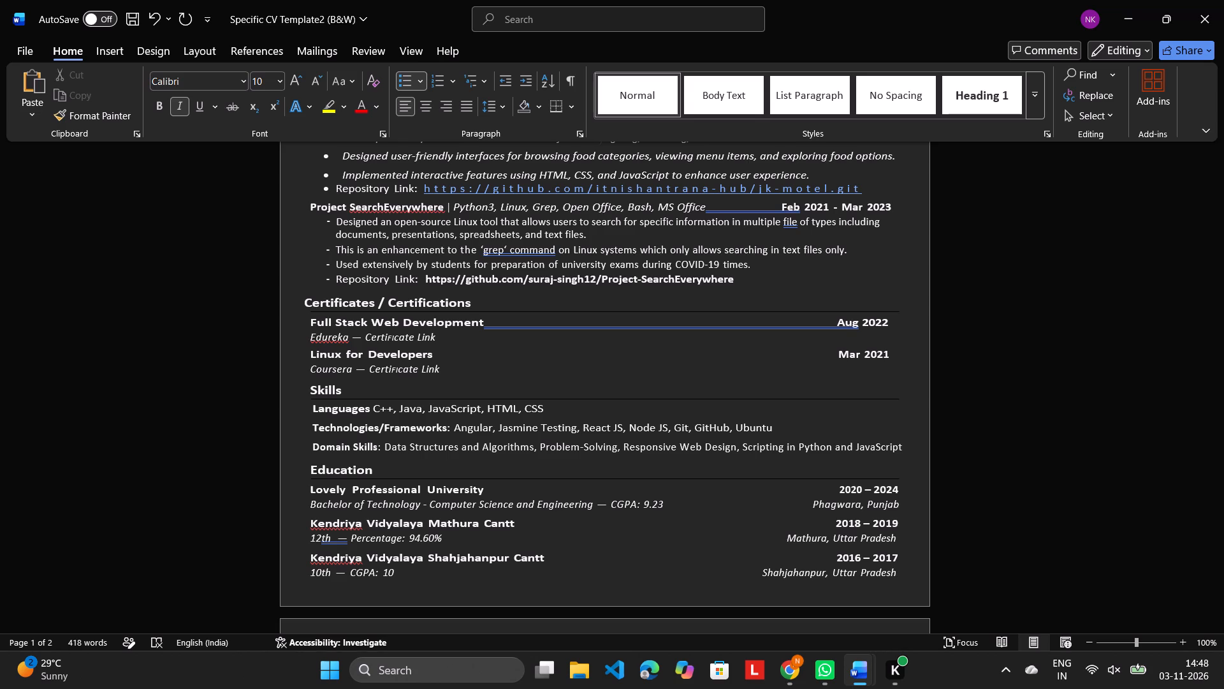
scroll(333, 593, "down", 1)
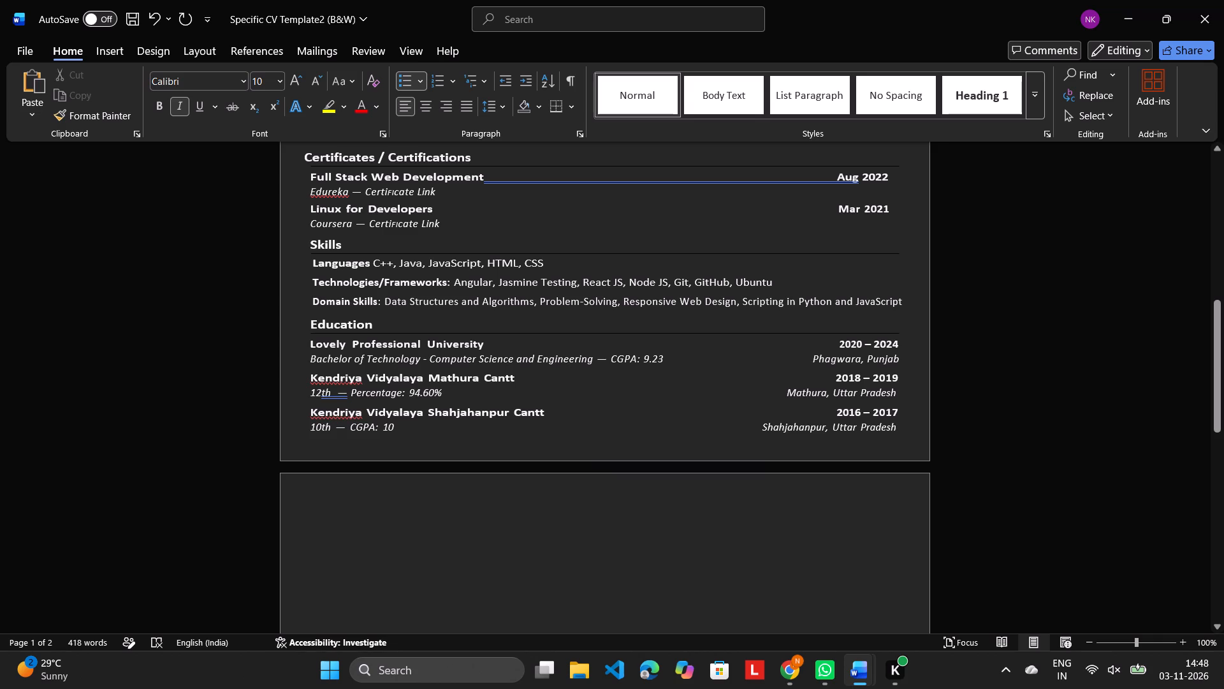
left_click_drag(310, 414, 557, 413)
key("BackSpace")
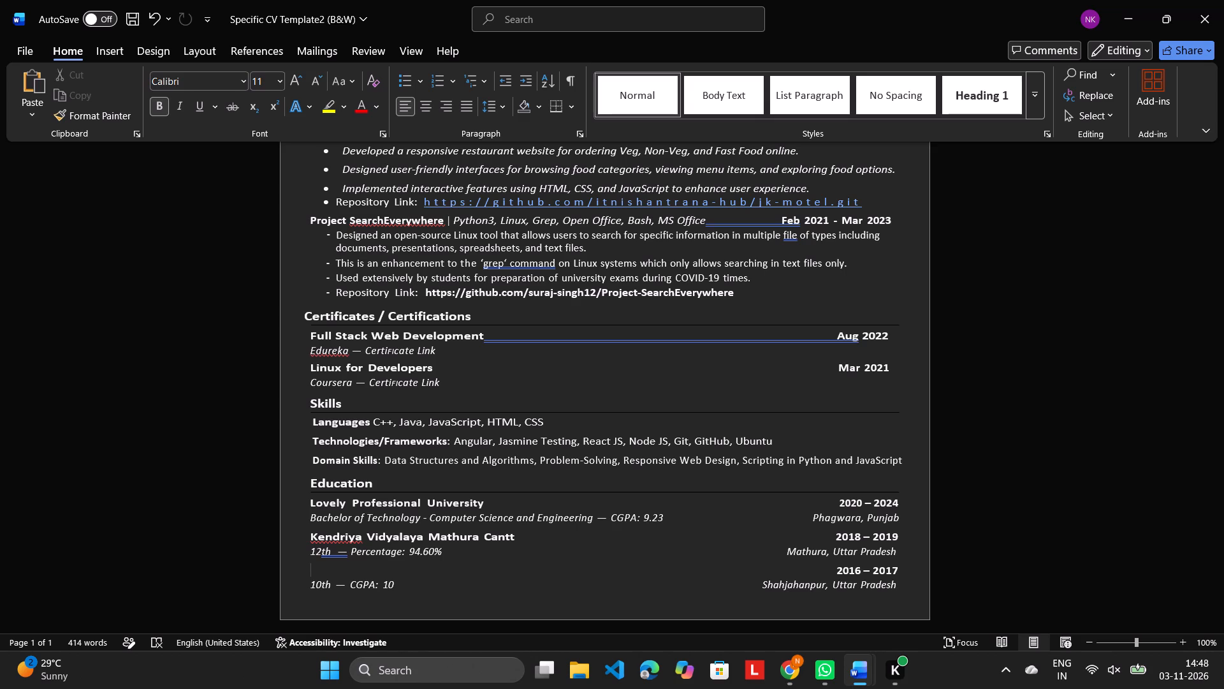
type("DAV")
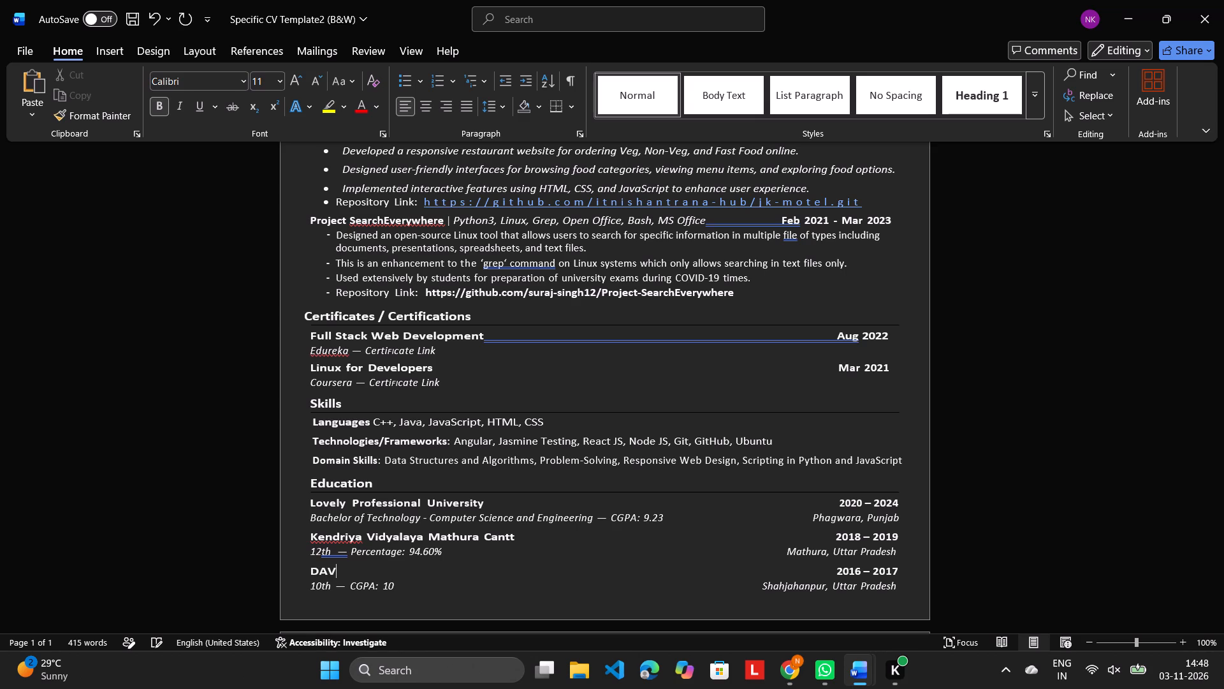
key("space")
key("shift+p")
type("ublic")
key("space")
type("School")
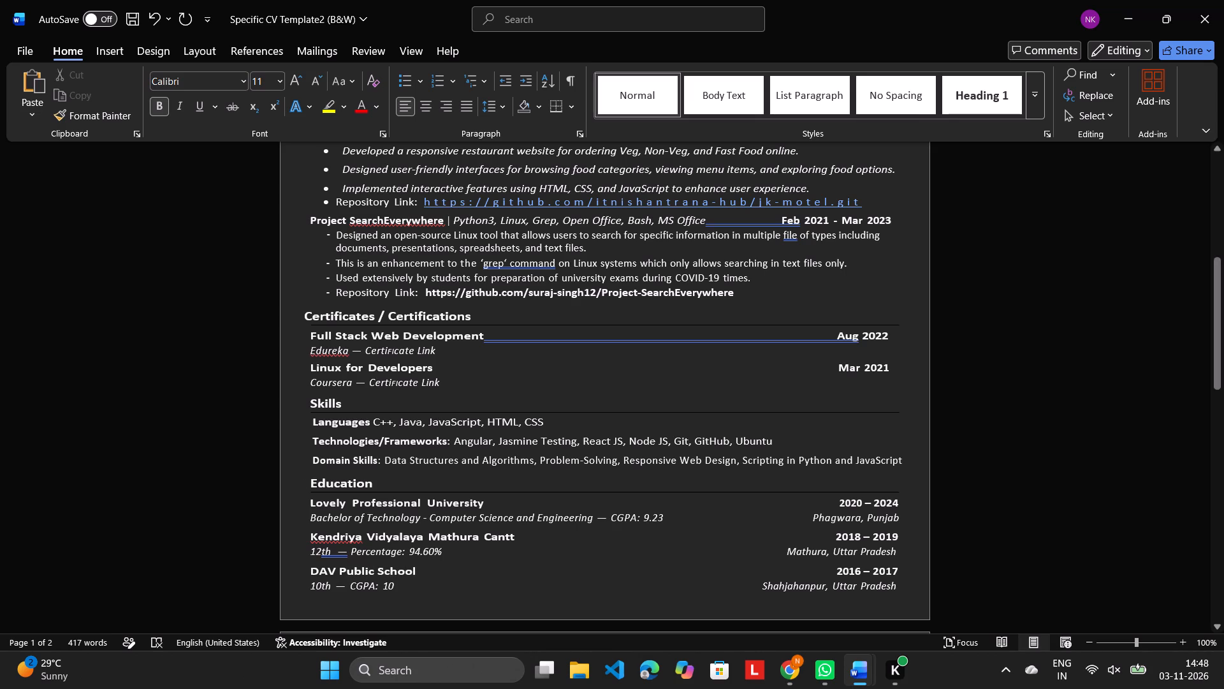
Replace the 12th-grade school name in the Education section with Satendra H/S School.
scroll(594, 598, "down", 1)
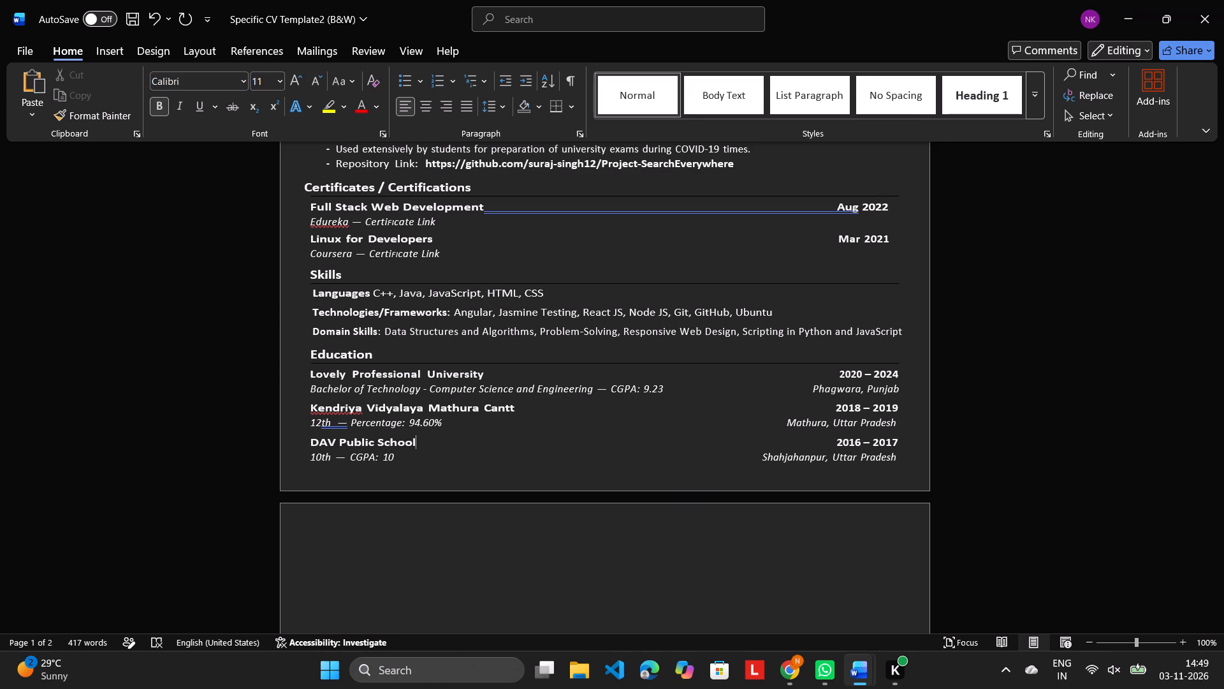
left_click_drag(309, 405, 347, 414)
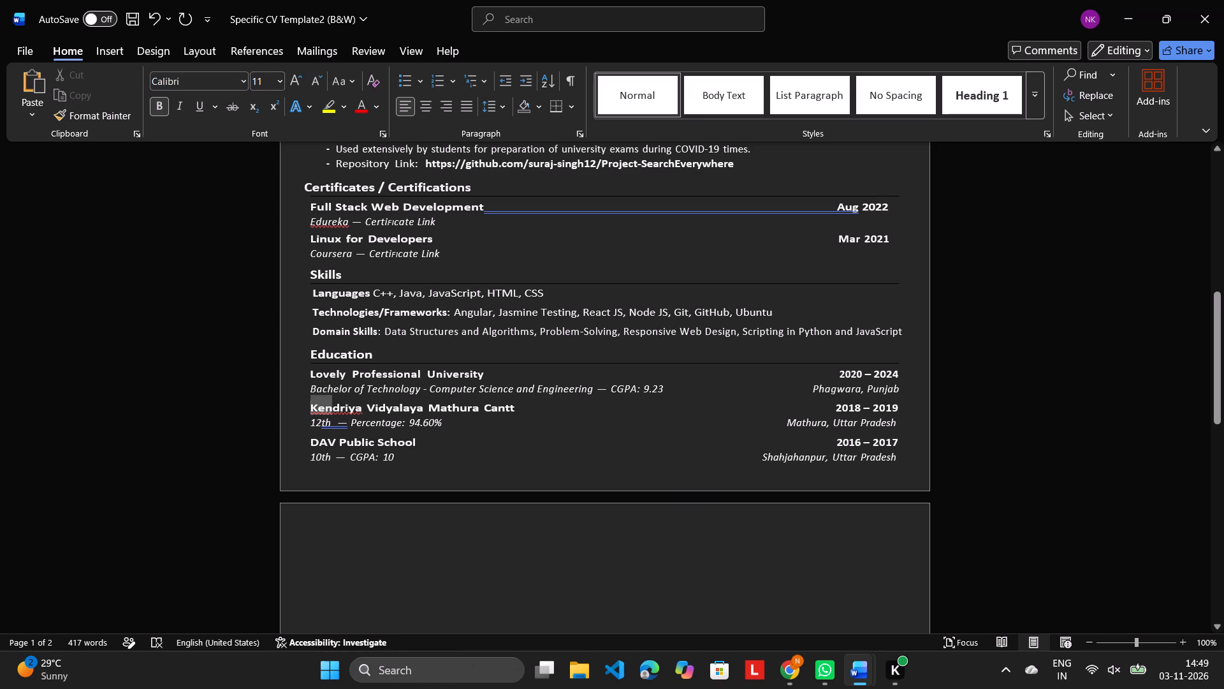
left_click_drag(347, 414, 519, 404)
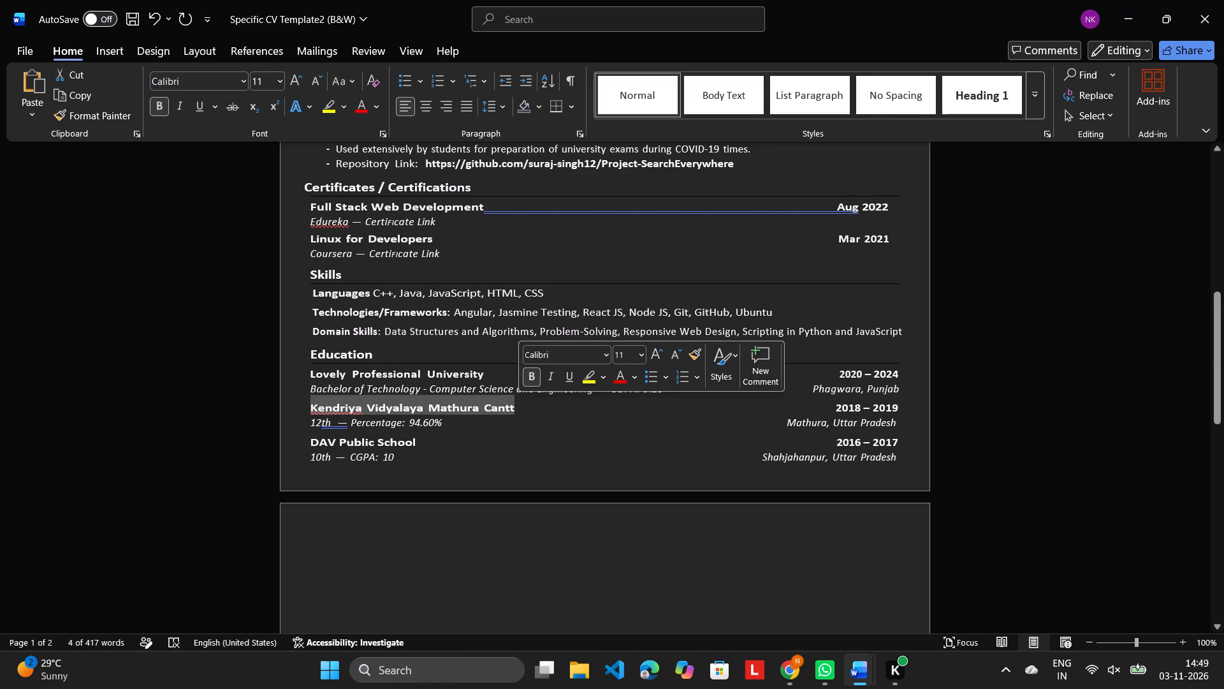
key("BackSpace")
key("shift+s")
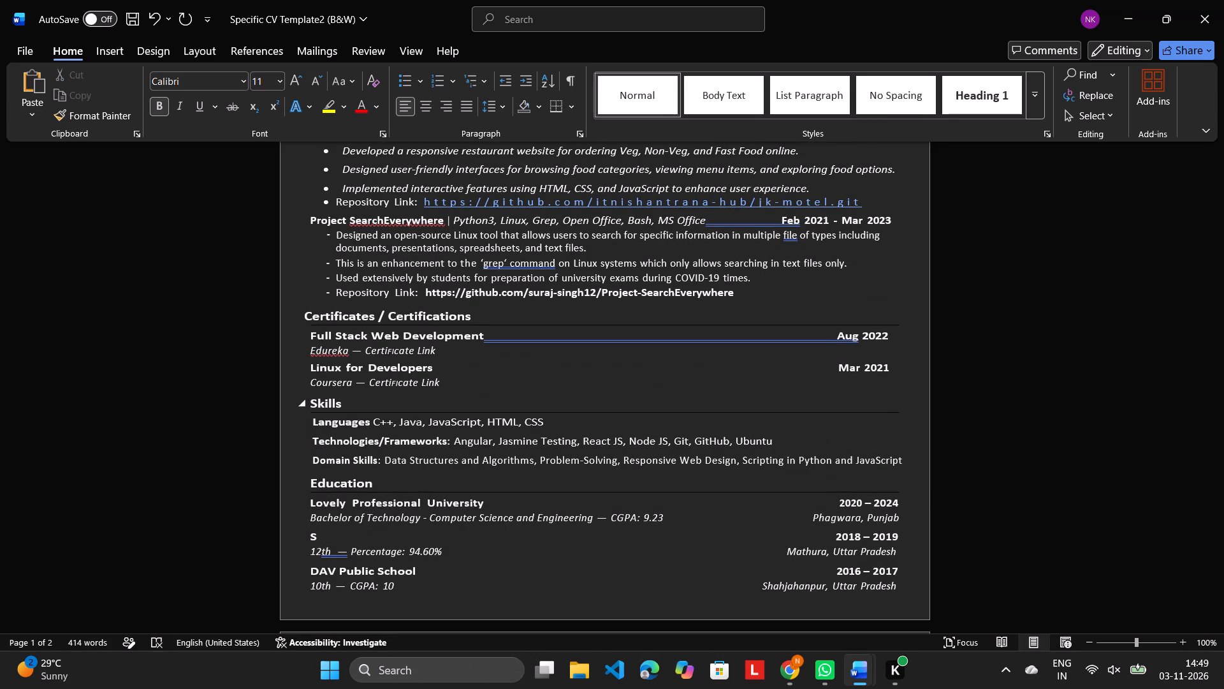
key("a")
type("tendra")
key("space")
key("shift+h")
key("slash")
key("shift+s")
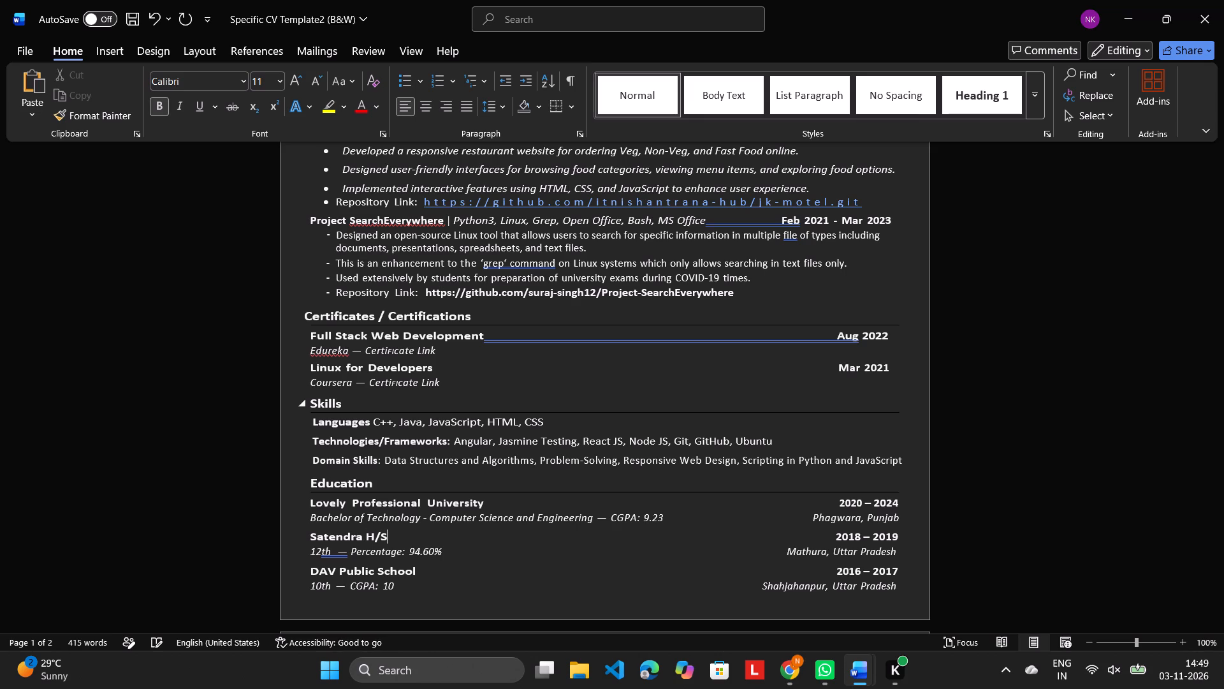
key("space")
type("Sc")
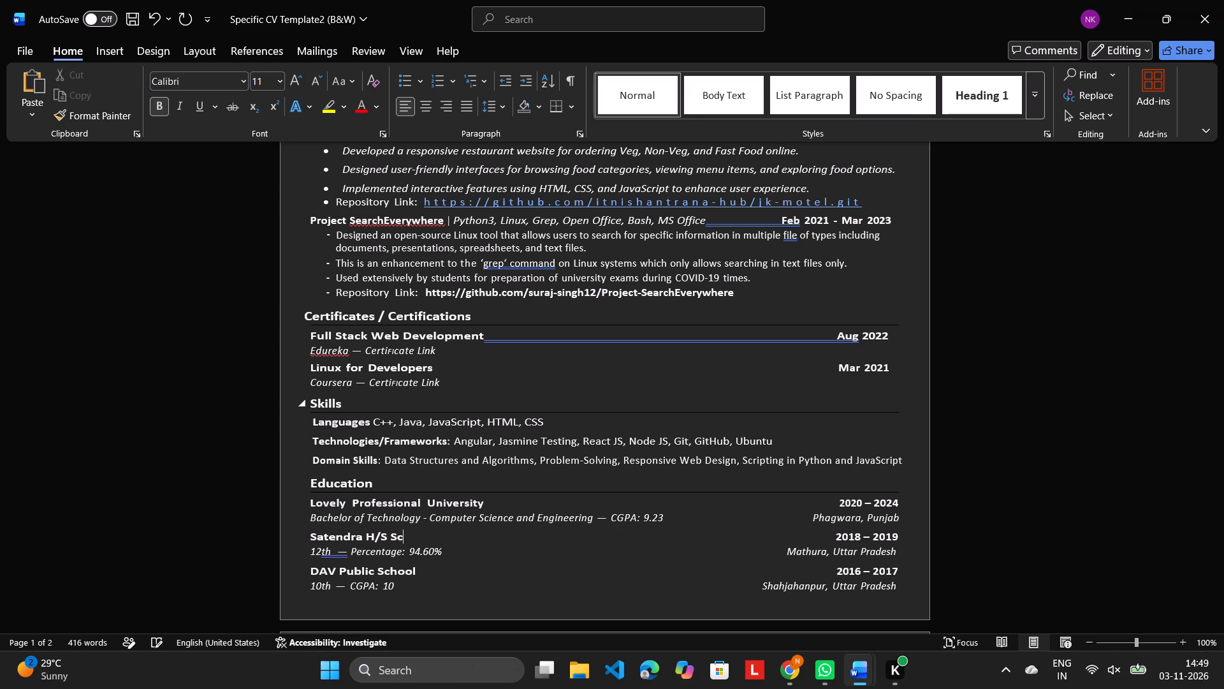
type("hool")
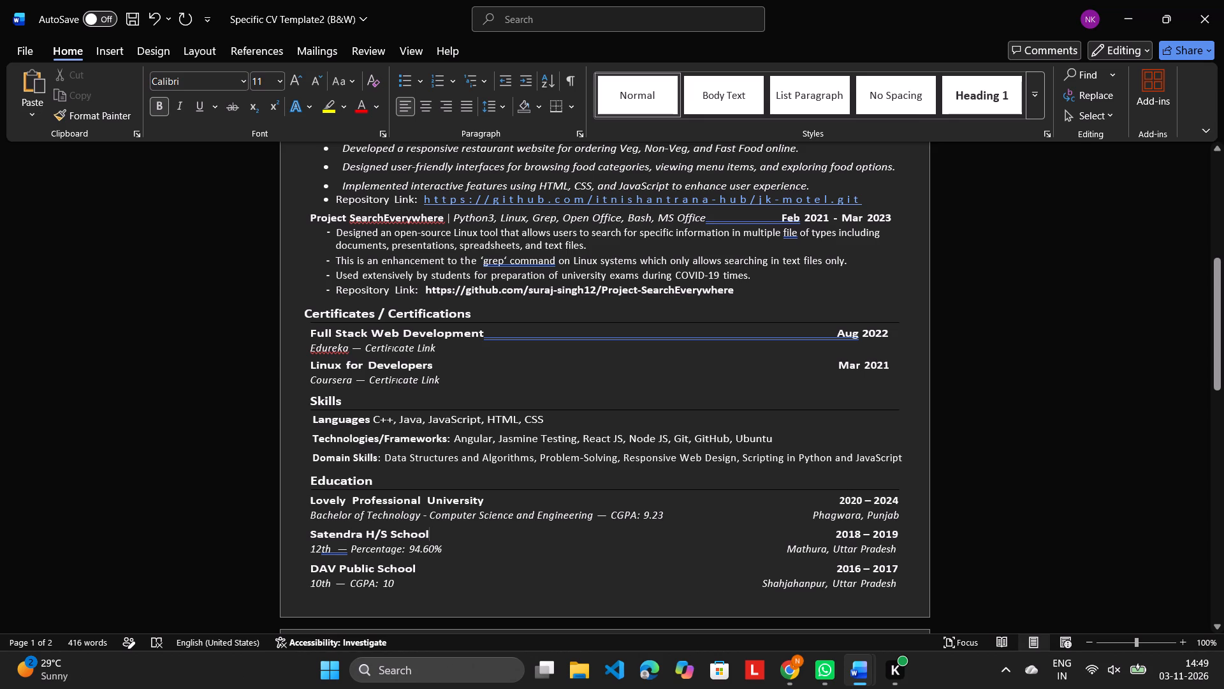
Change the degree under Lovely Professional University to Bachelor of Computer Applications, keeping the text from the dash onward.
left_click_drag(370, 515, 480, 513)
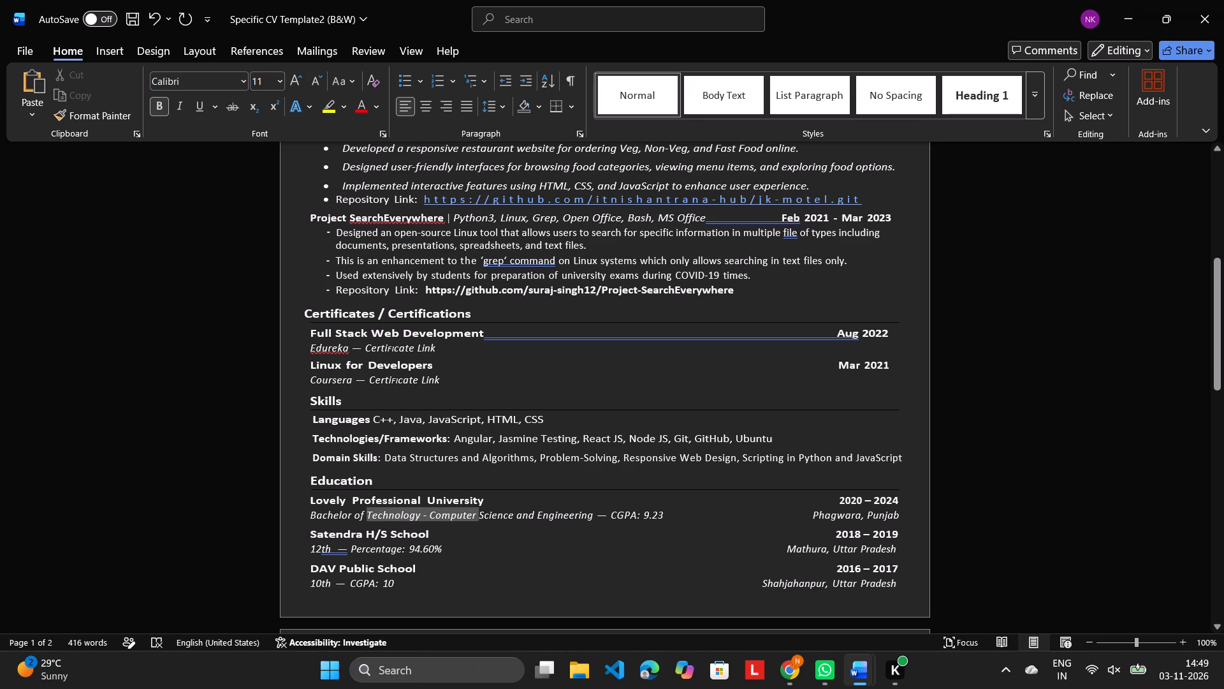
left_click_drag(480, 513, 581, 514)
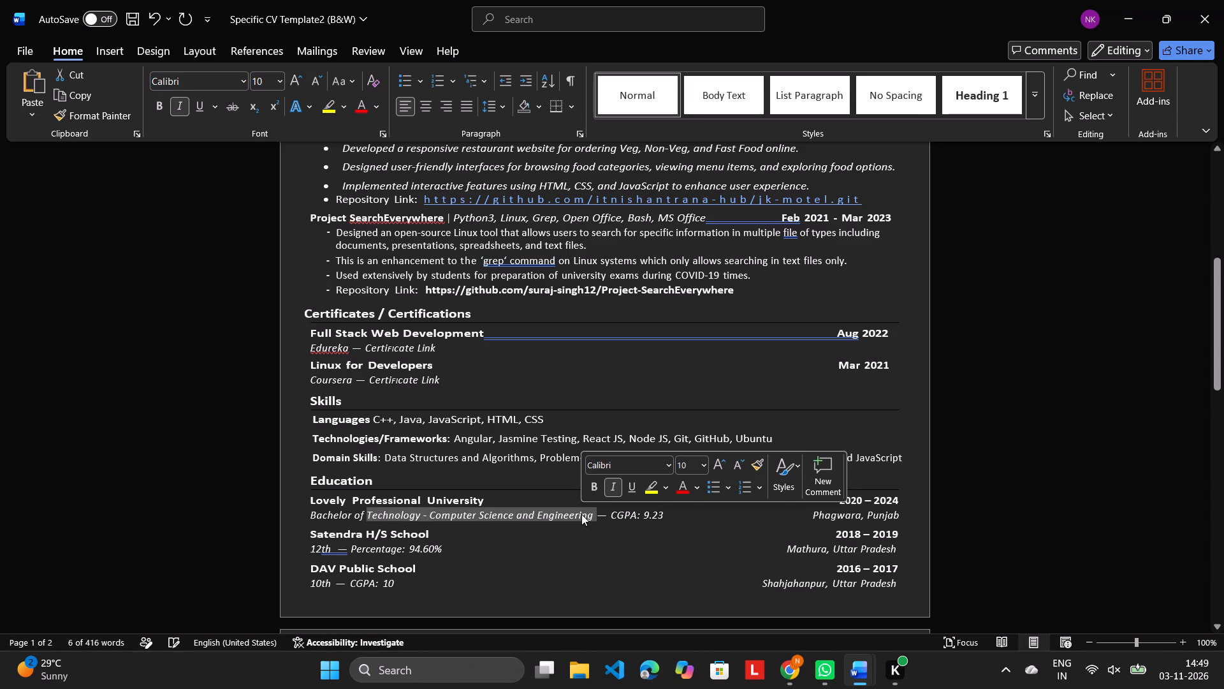
key("BackSpace")
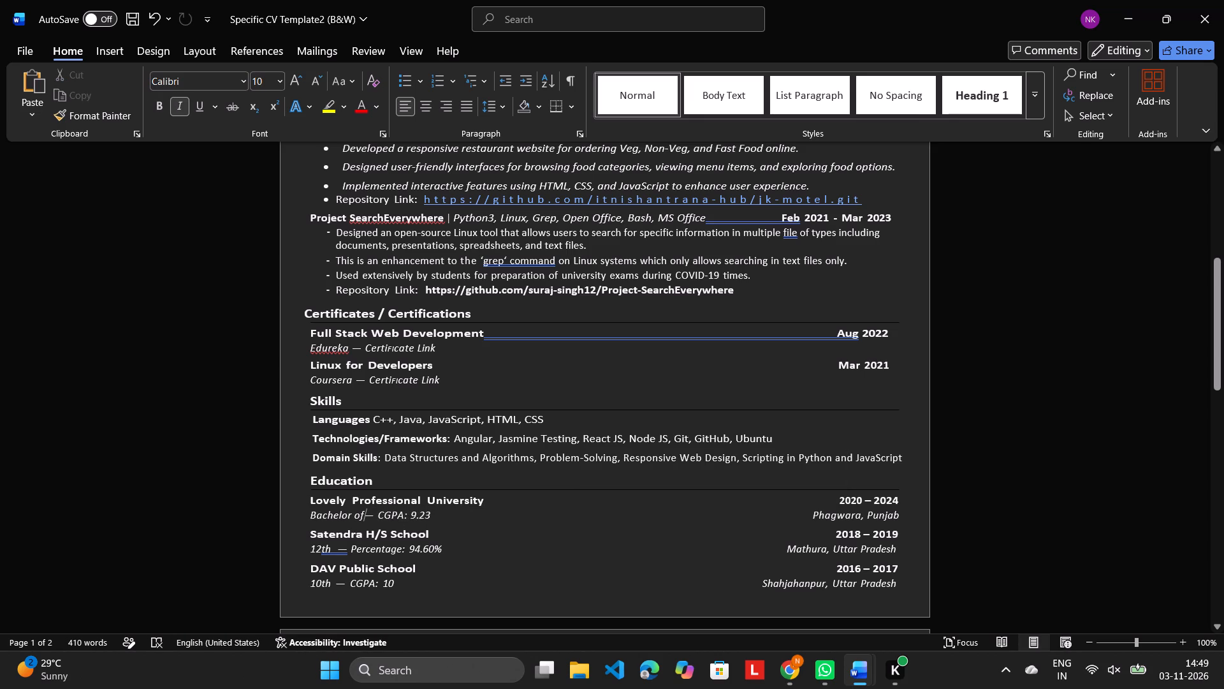
key("space")
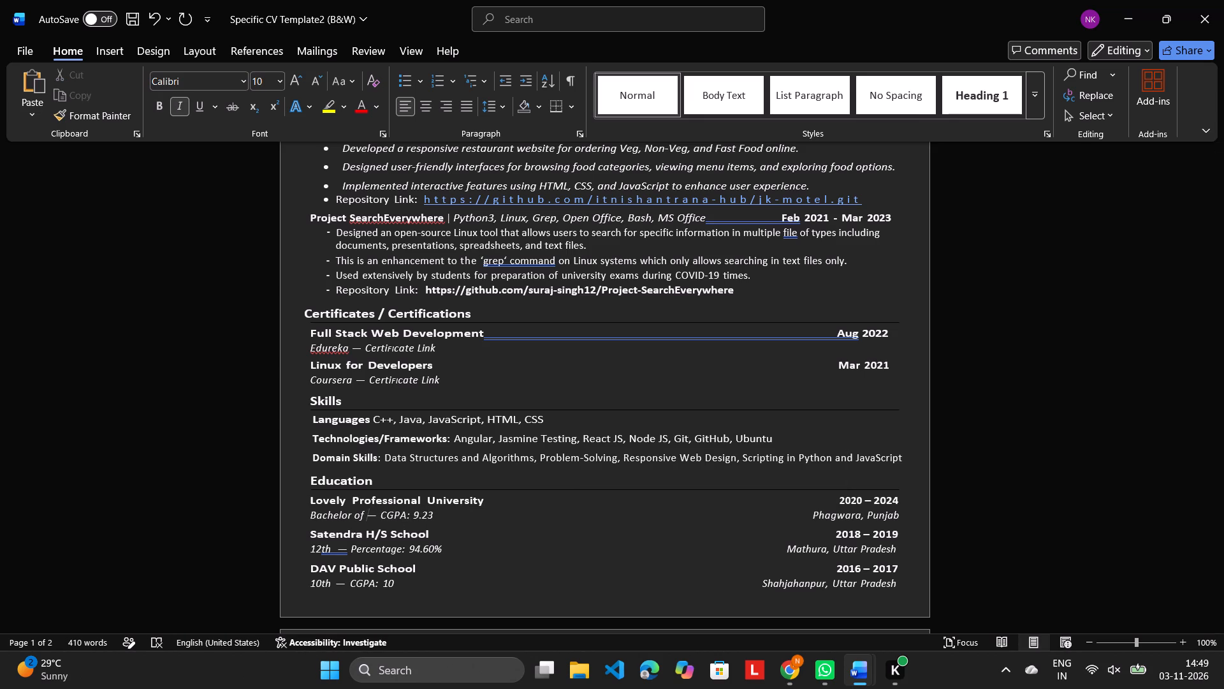
type("Co")
type("mpu")
type("ter")
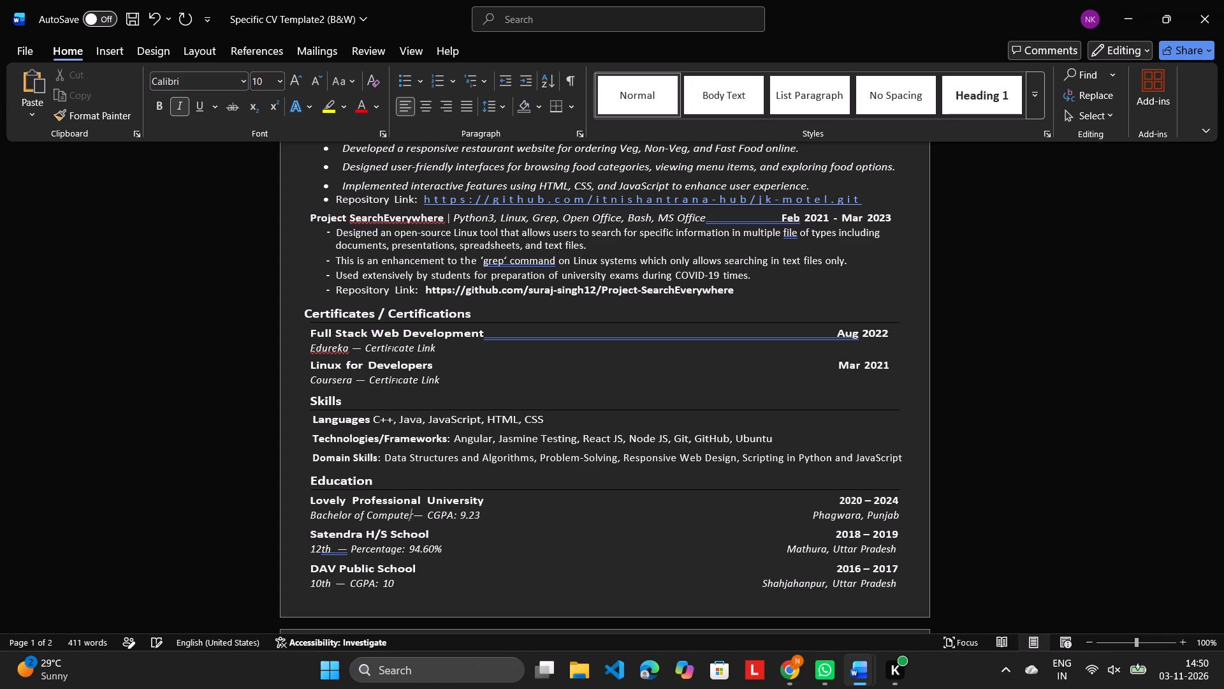
key("space")
key("shift+a")
type("pp")
type("lications")
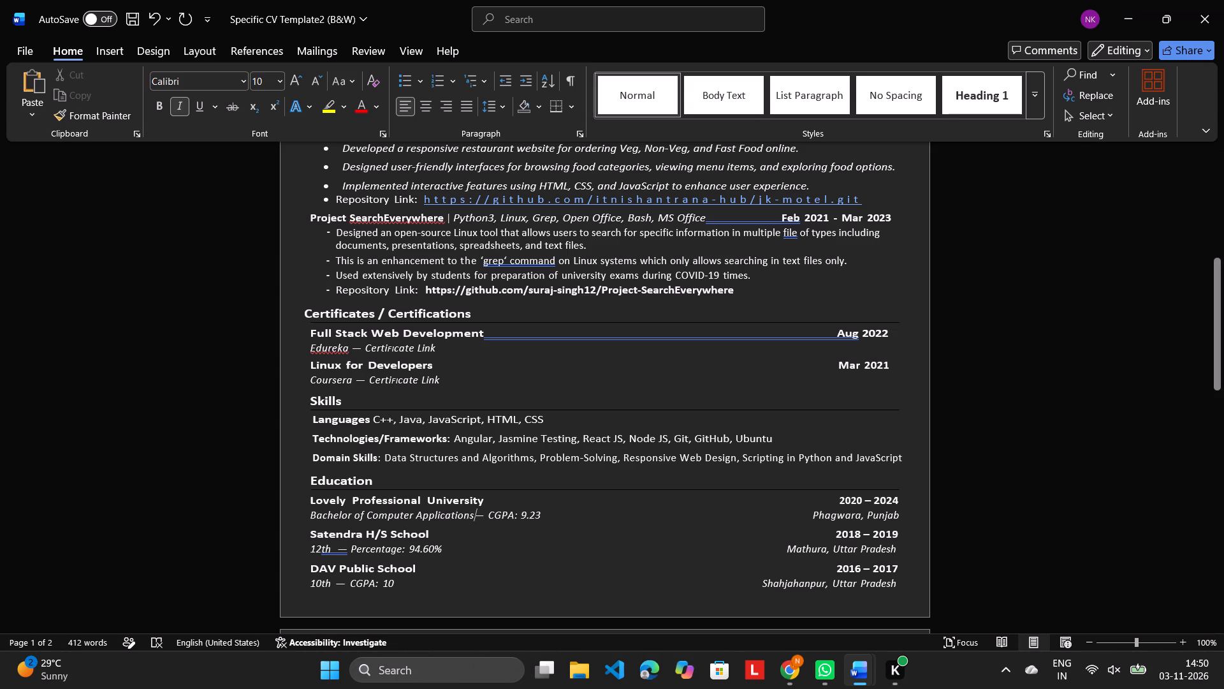
Set the 10th-grade CGPA under DAV Public School to 6.4.
left_click(414, 587)
key("BackSpace")
key("BackSpace")
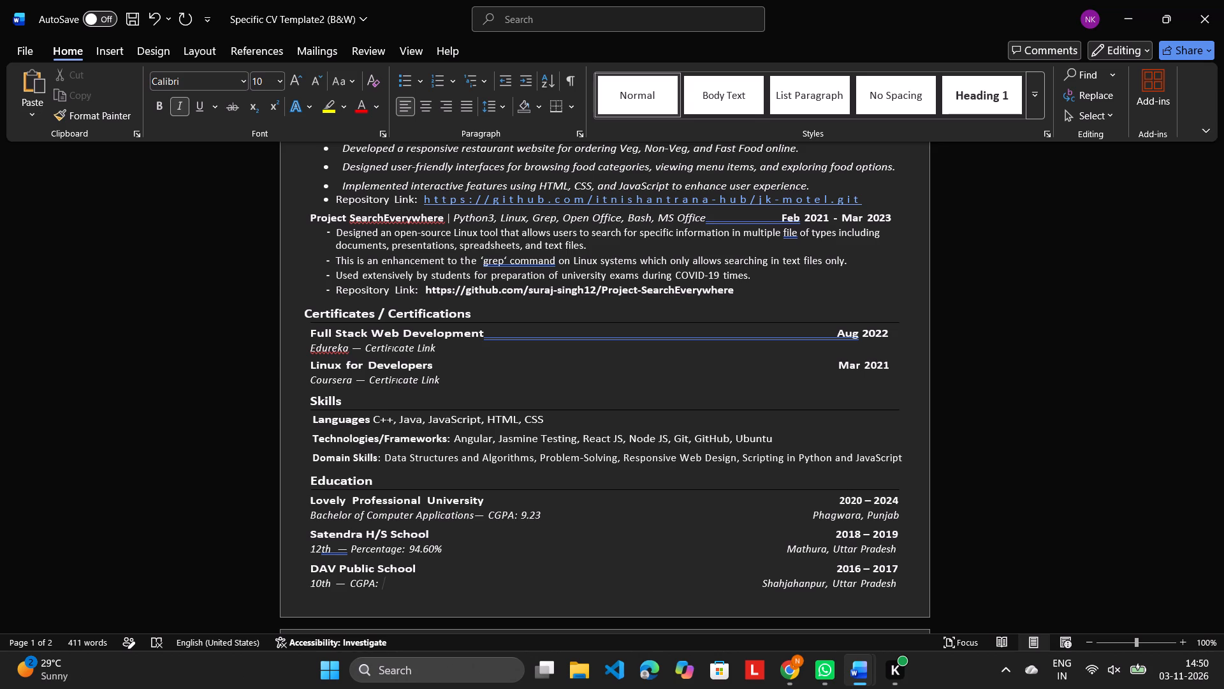
key("6")
key("period")
key("4")
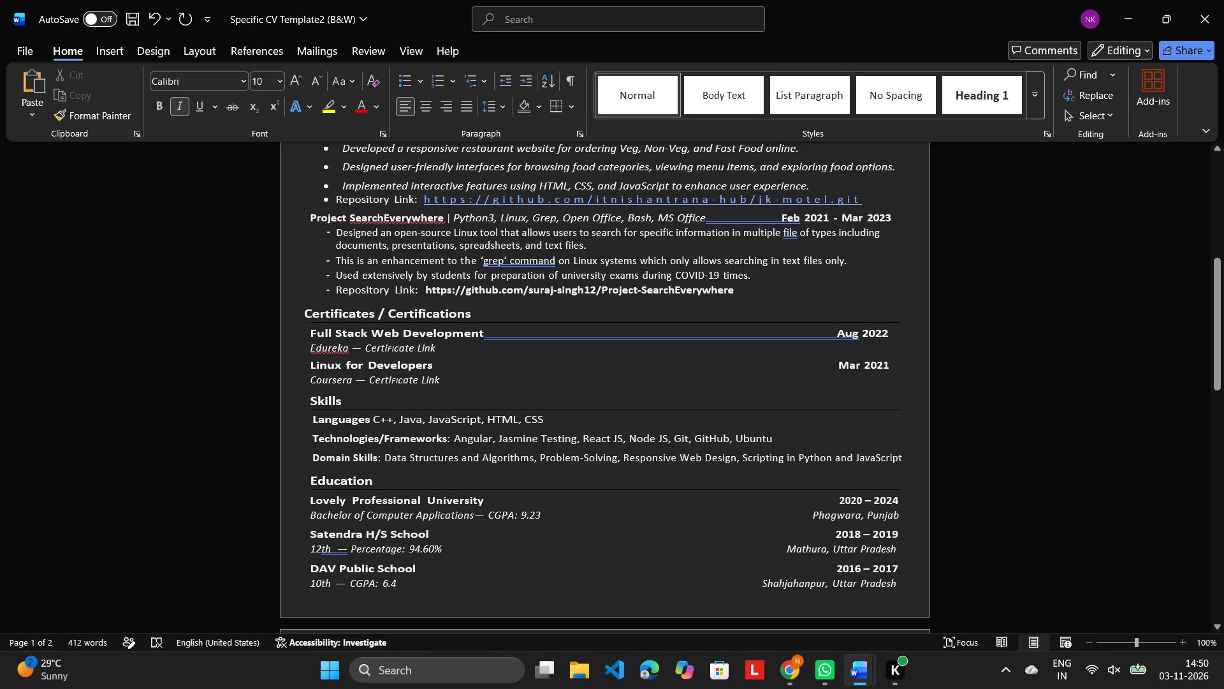
Set the 12th-grade percentage under Satendra H/S School to 69%.
left_click_drag(411, 550, 458, 549)
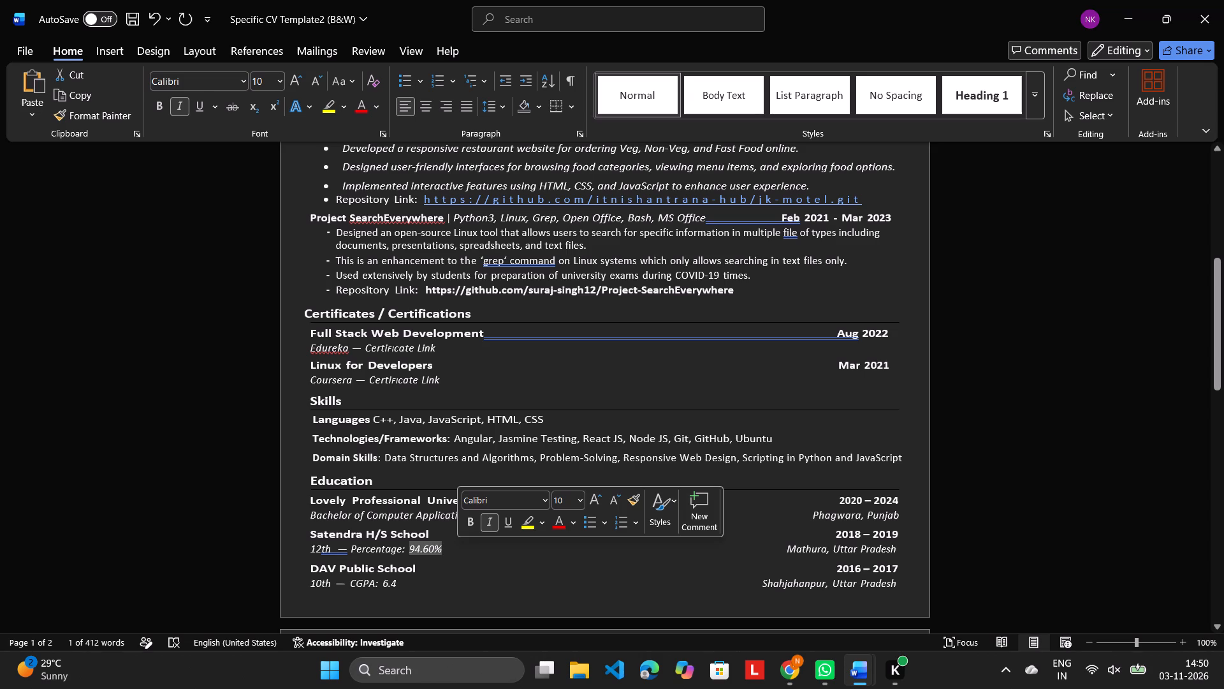
key("BackSpace")
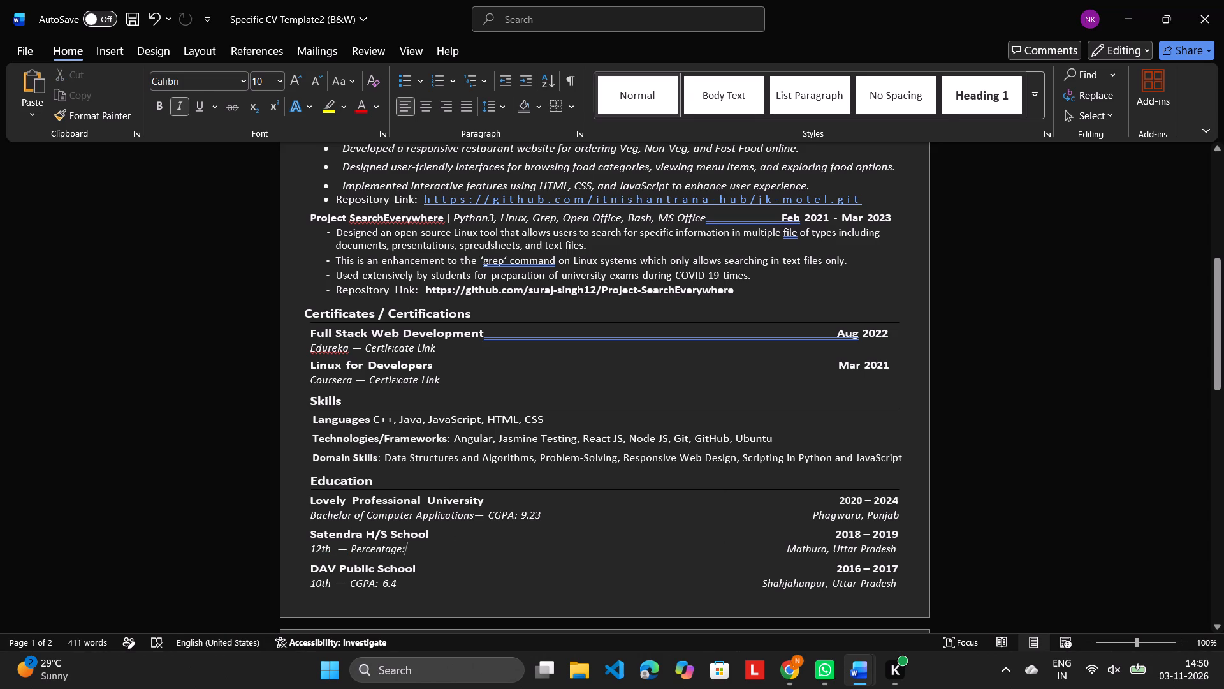
key("space")
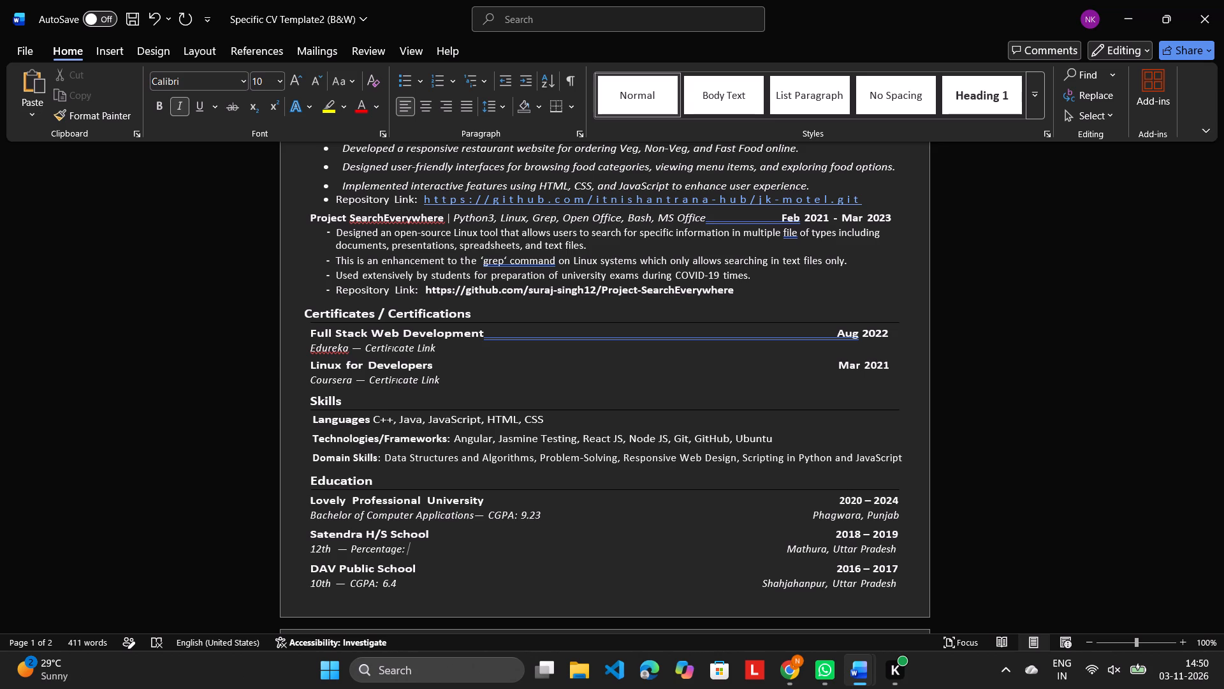
type("69")
key("shift+percent")
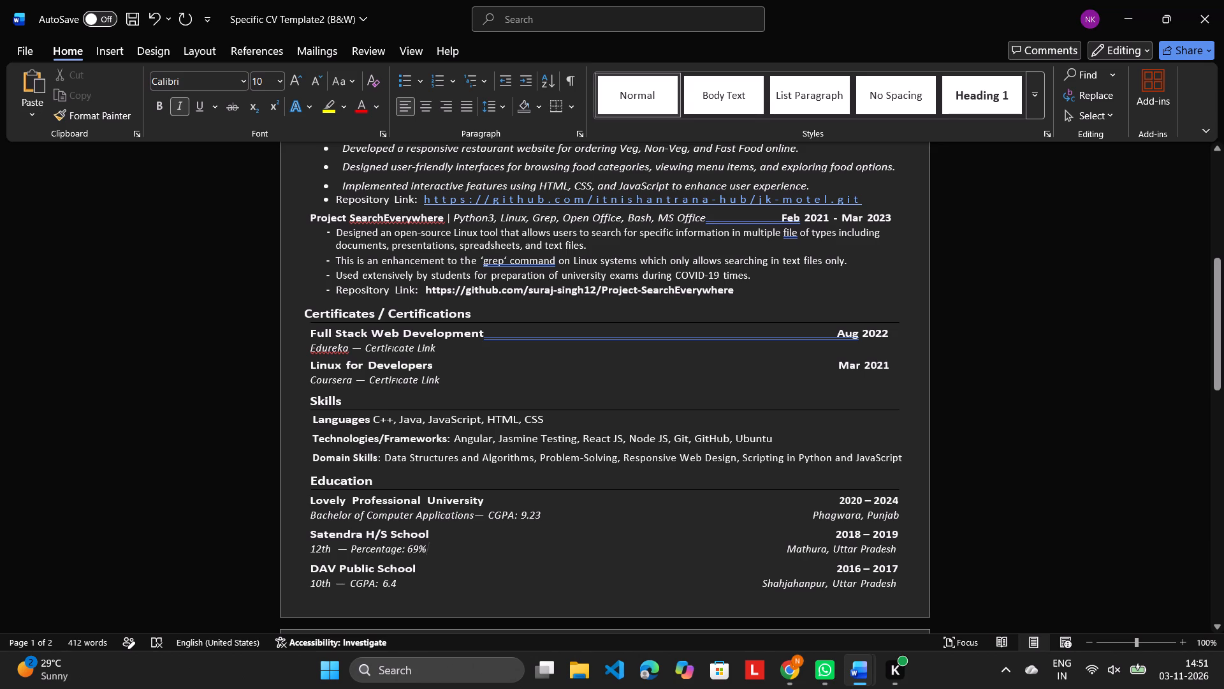
Replace the CGPA text after the Bachelor of Computer Applications dash with "going on".
left_click_drag(489, 515, 567, 520)
key("BackSpace")
key("space")
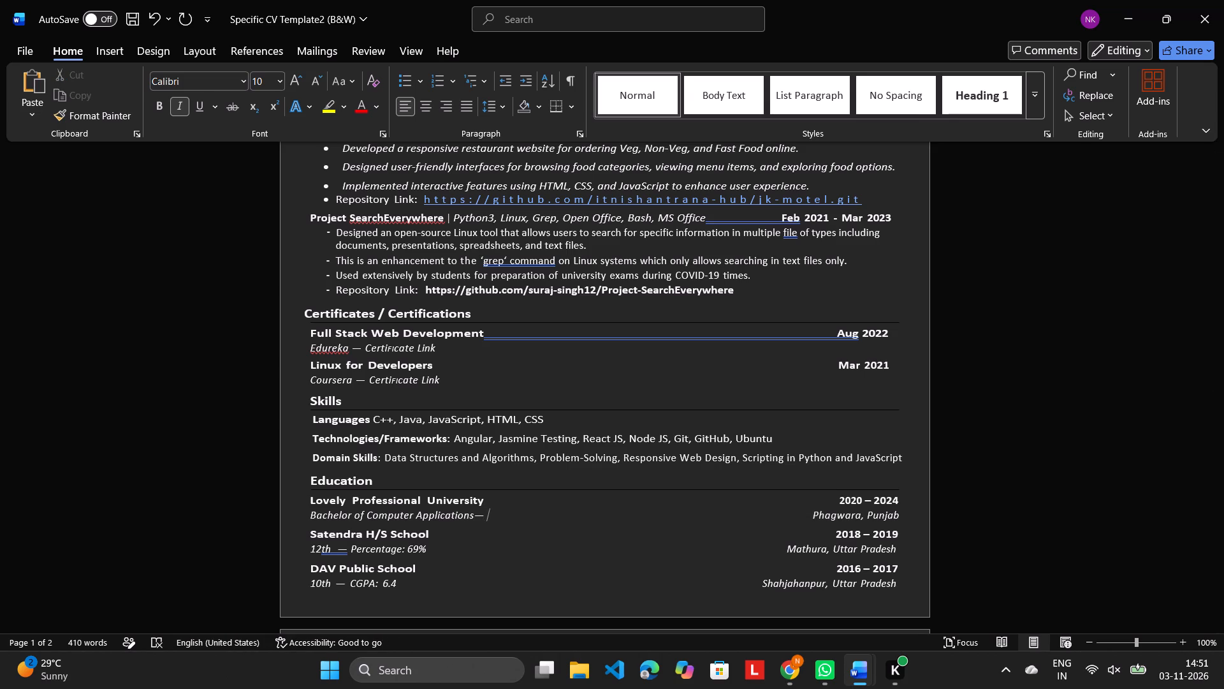
key("g")
type("oi")
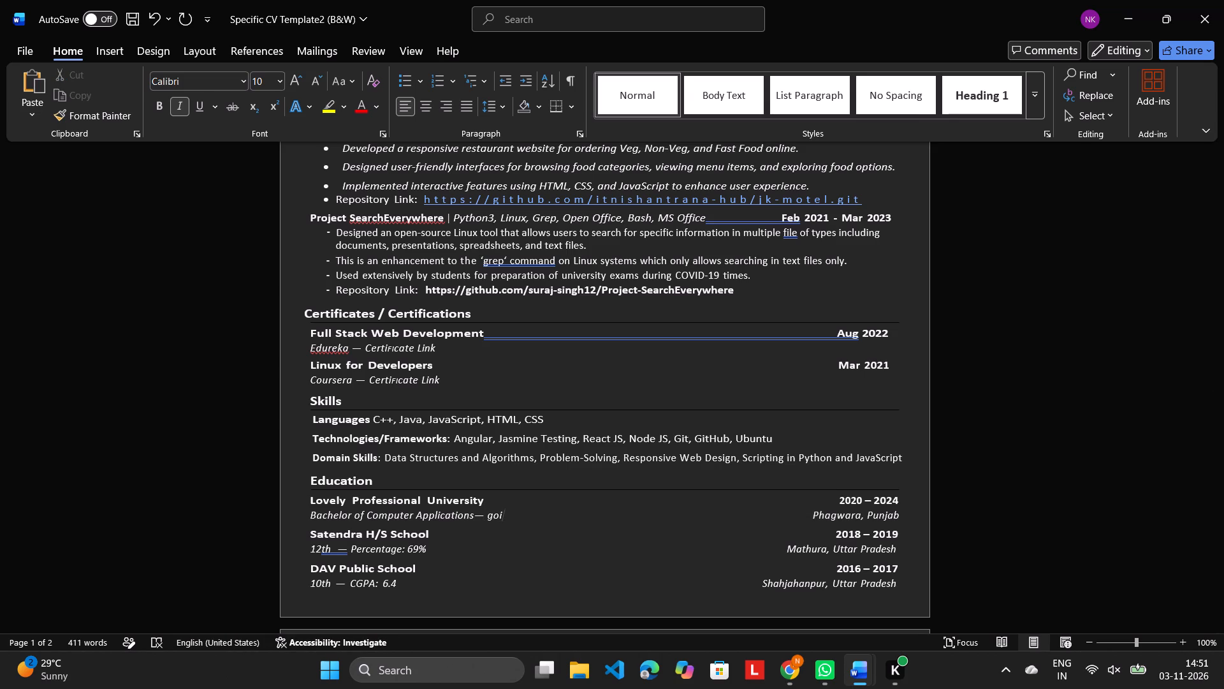
key("n")
type("g on")
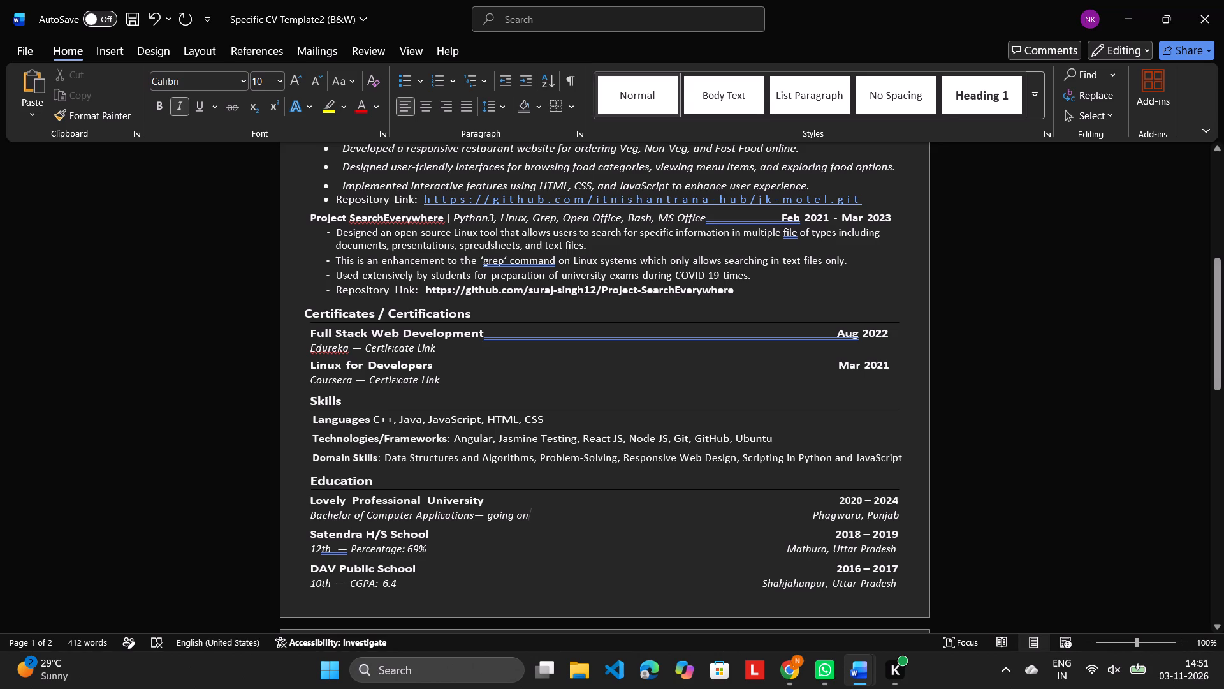
Change the DAV Public School date range in the Education section to 2021– 2022.
left_click(863, 569)
key("BackSpace")
key("BackSpace")
key("BackSpace")
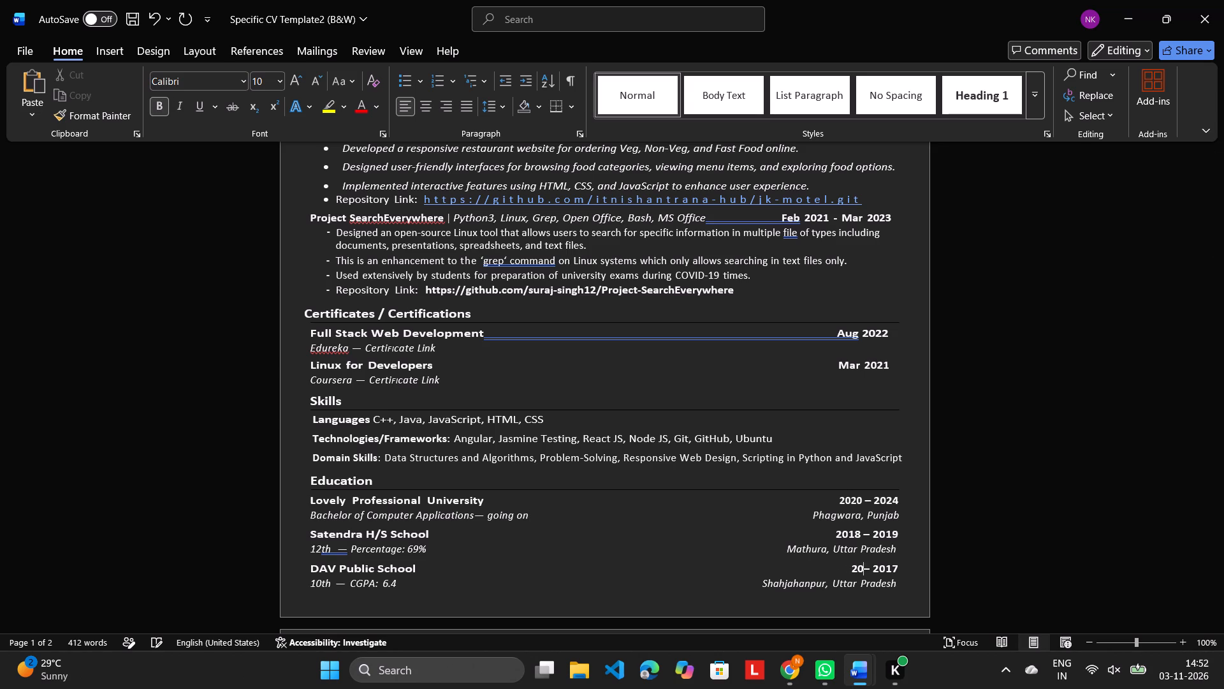
type("21")
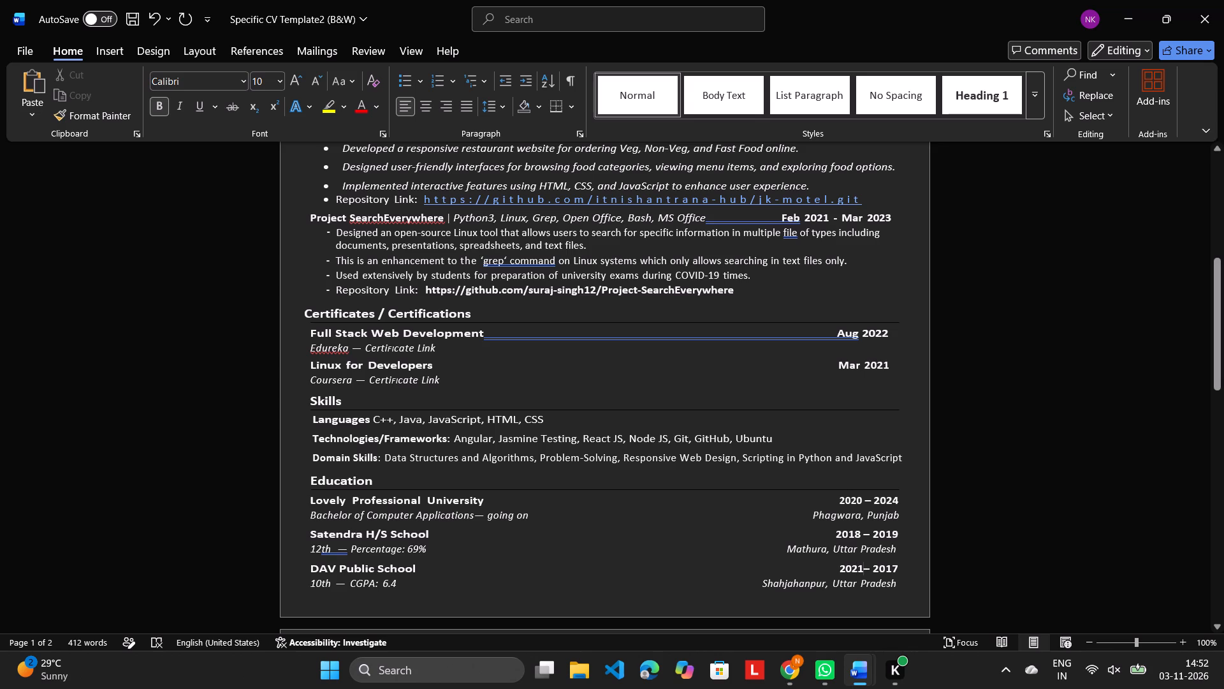
left_click(896, 570)
key("BackSpace")
key("BackSpace")
type("22")
Change the Satendra H/S School date range in the Education section to 2022– 2024.
left_click(862, 533)
key("BackSpace")
key("BackSpace")
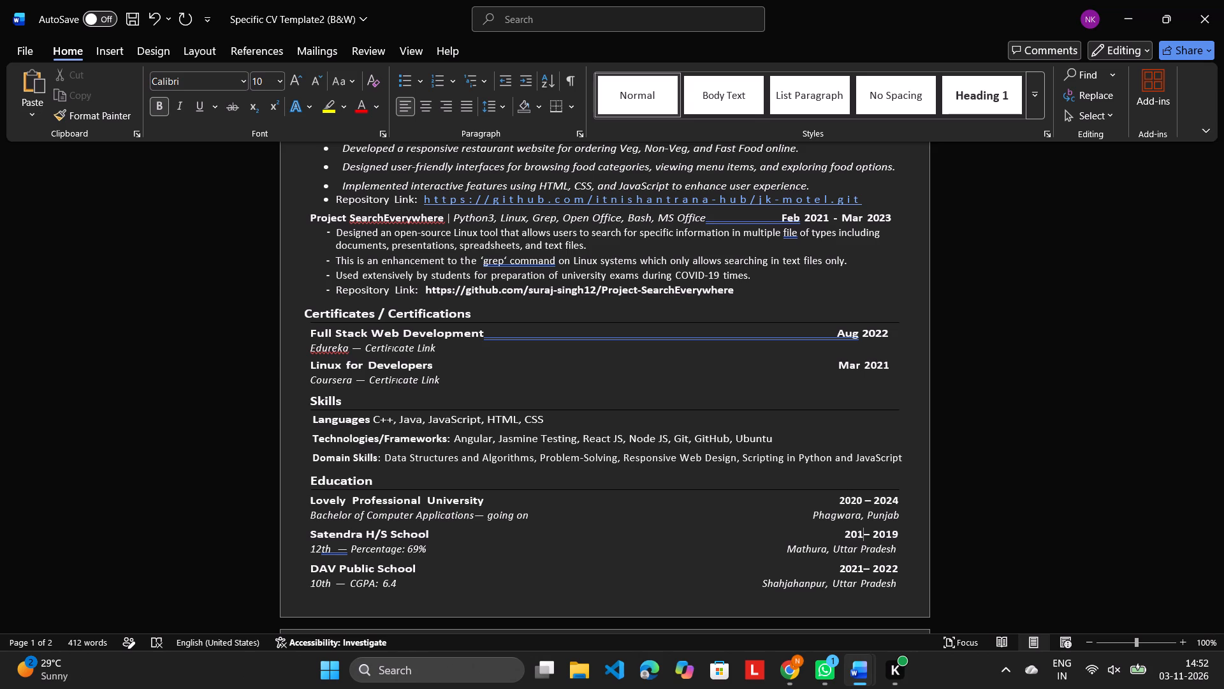
key("BackSpace")
type("222")
key("BackSpace")
left_click(901, 532)
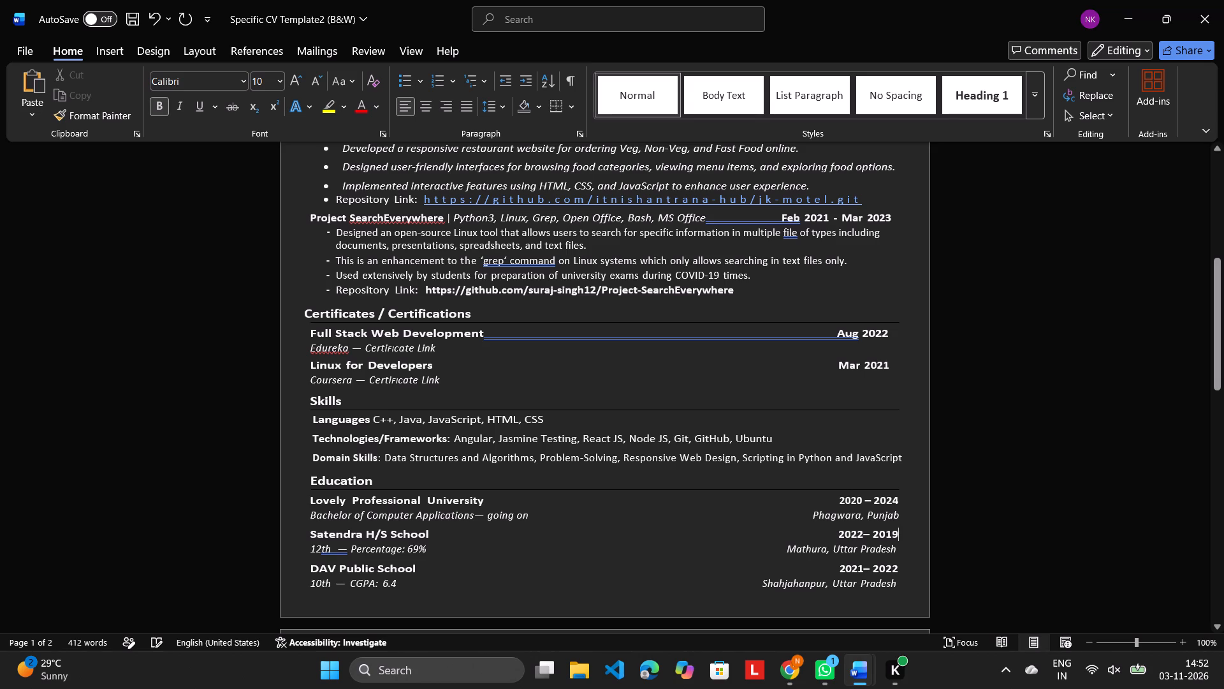
key("BackSpace")
key("BackSpace")
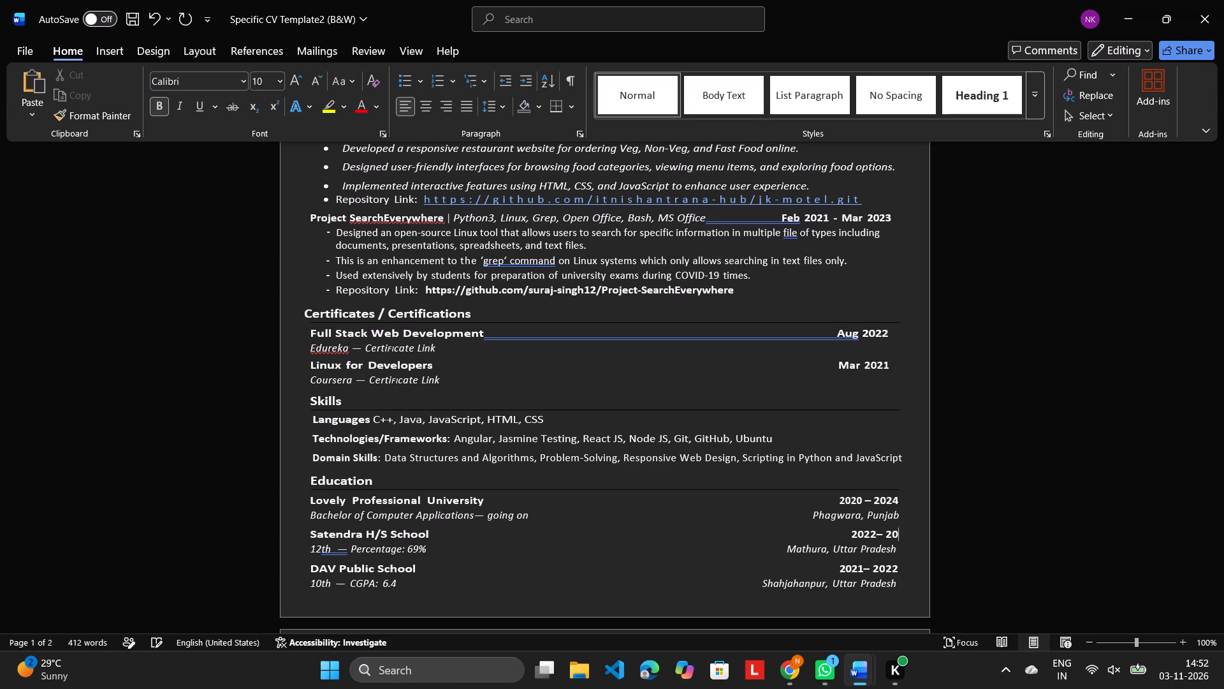
type("24")
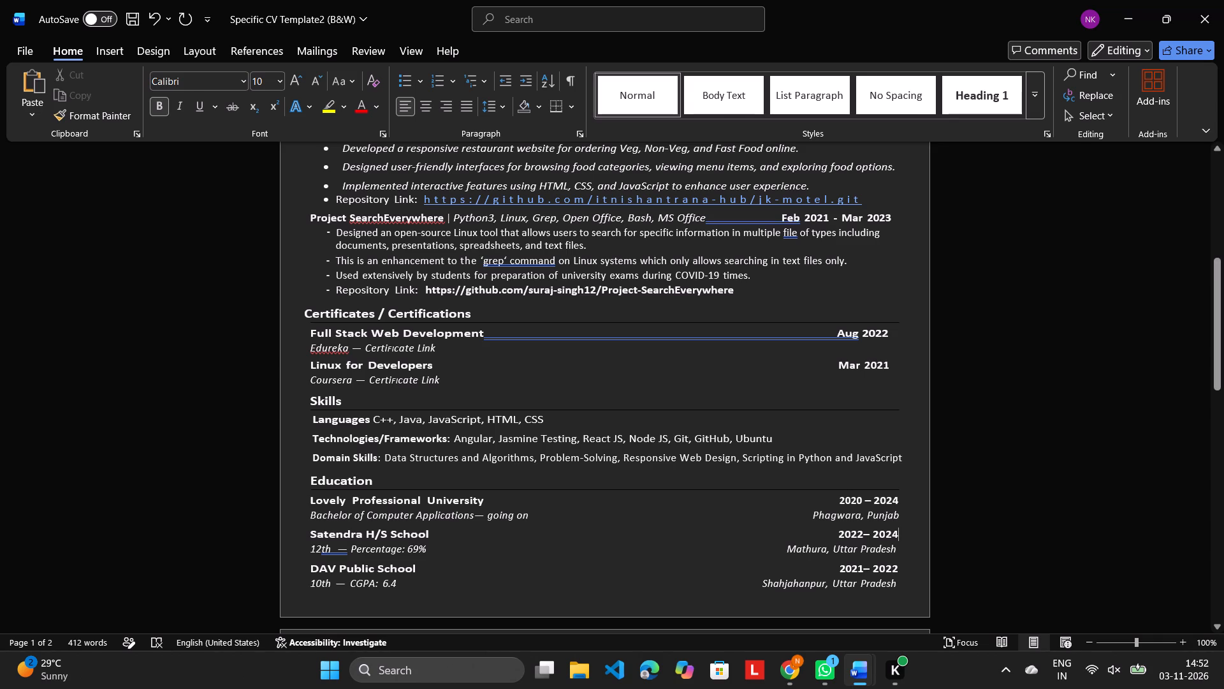
Change the Lovely Professional University date range in the Education section to 2025 – 2028.
left_click(863, 500)
key("BackSpace")
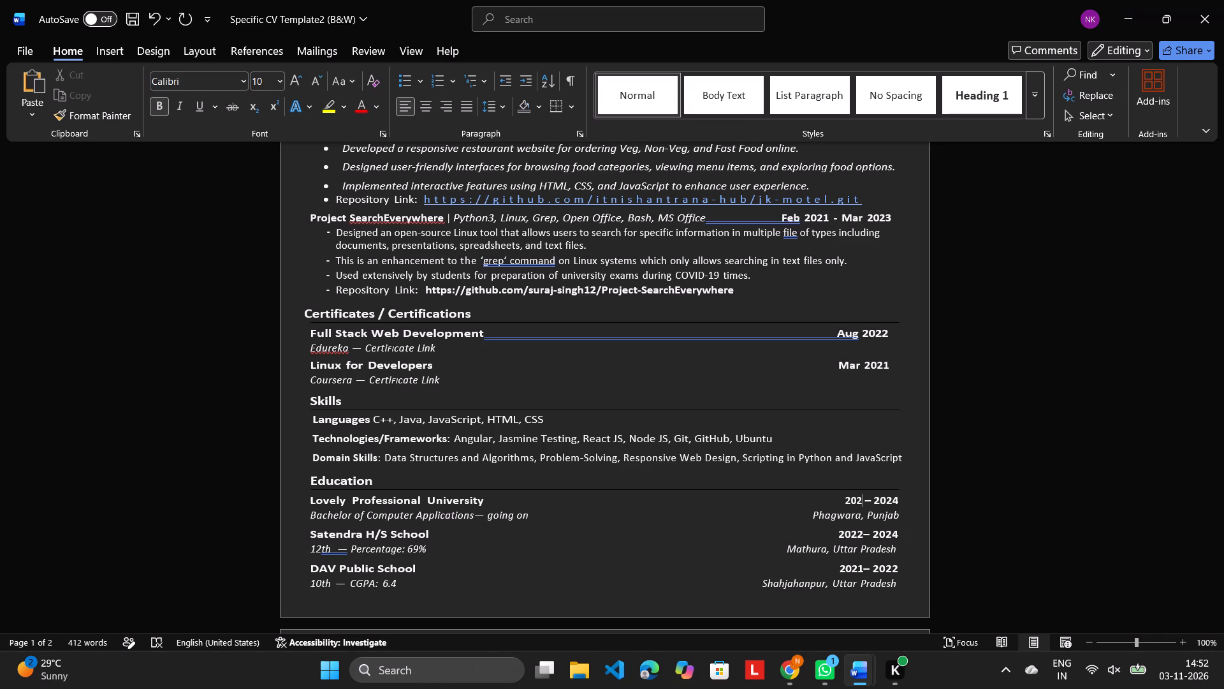
key("5")
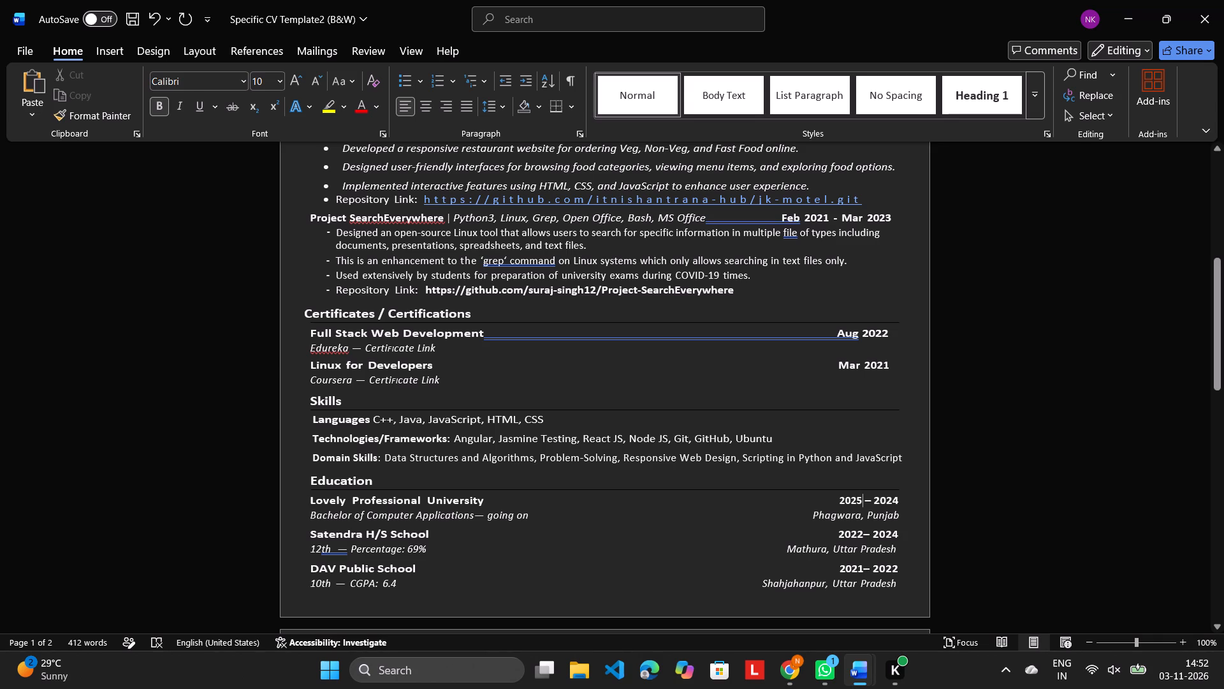
left_click(907, 502)
key("BackSpace")
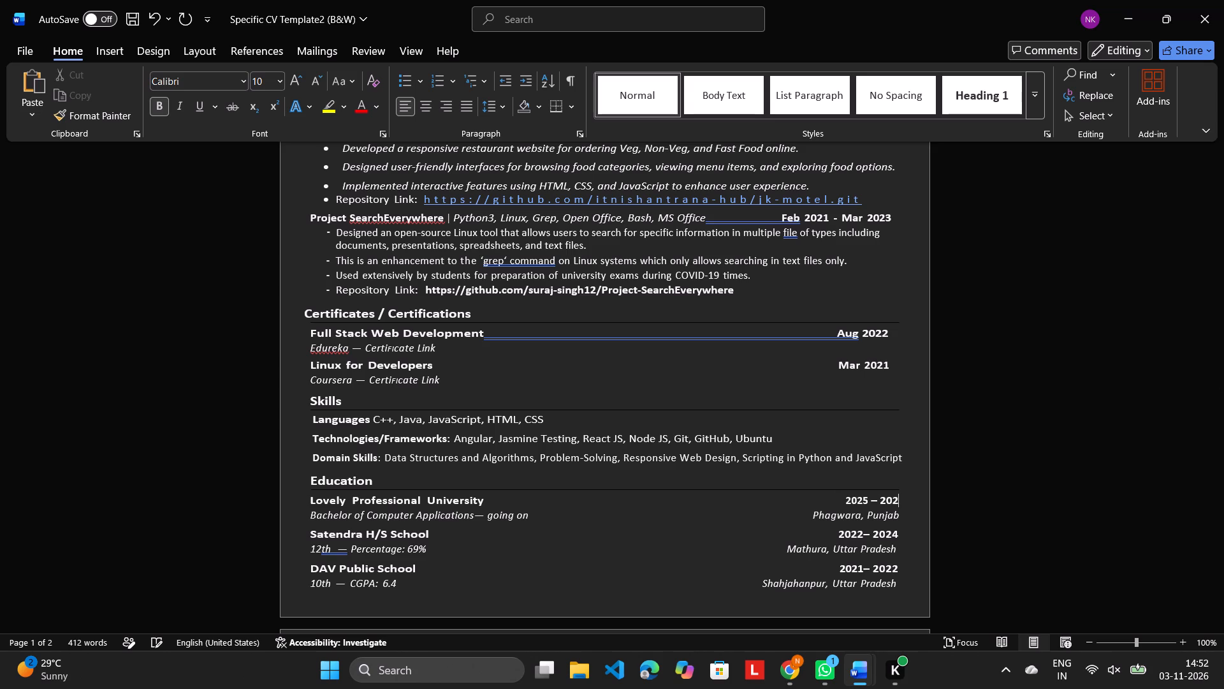
key("8")
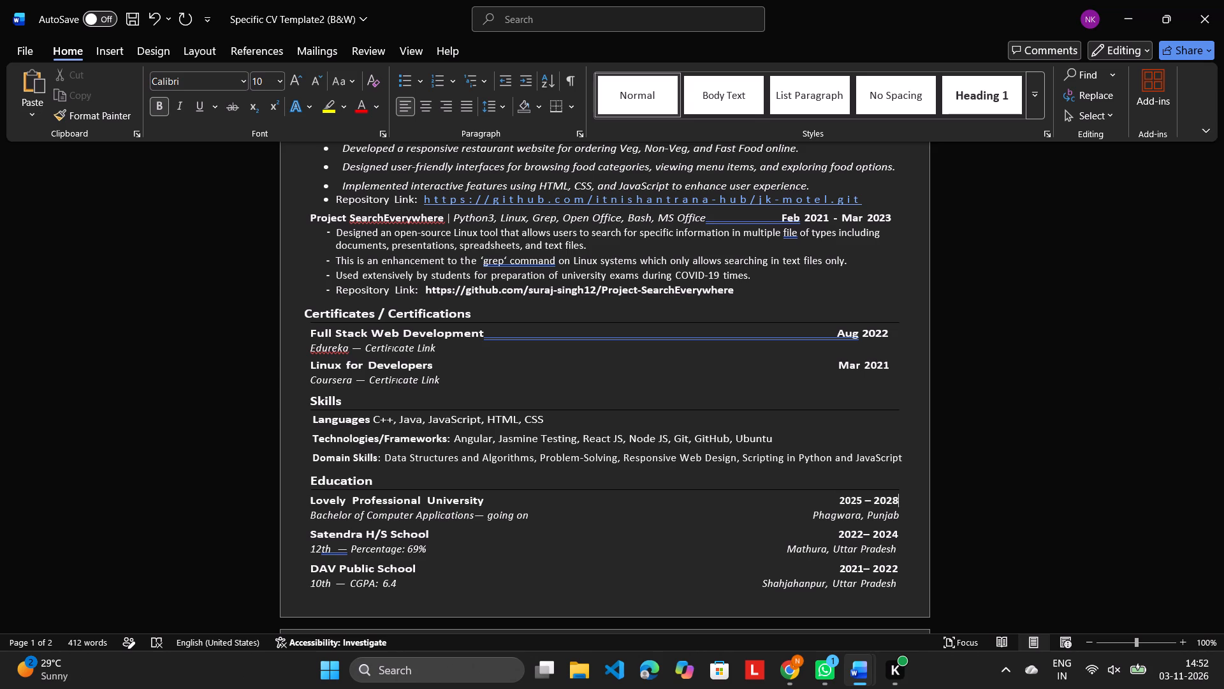
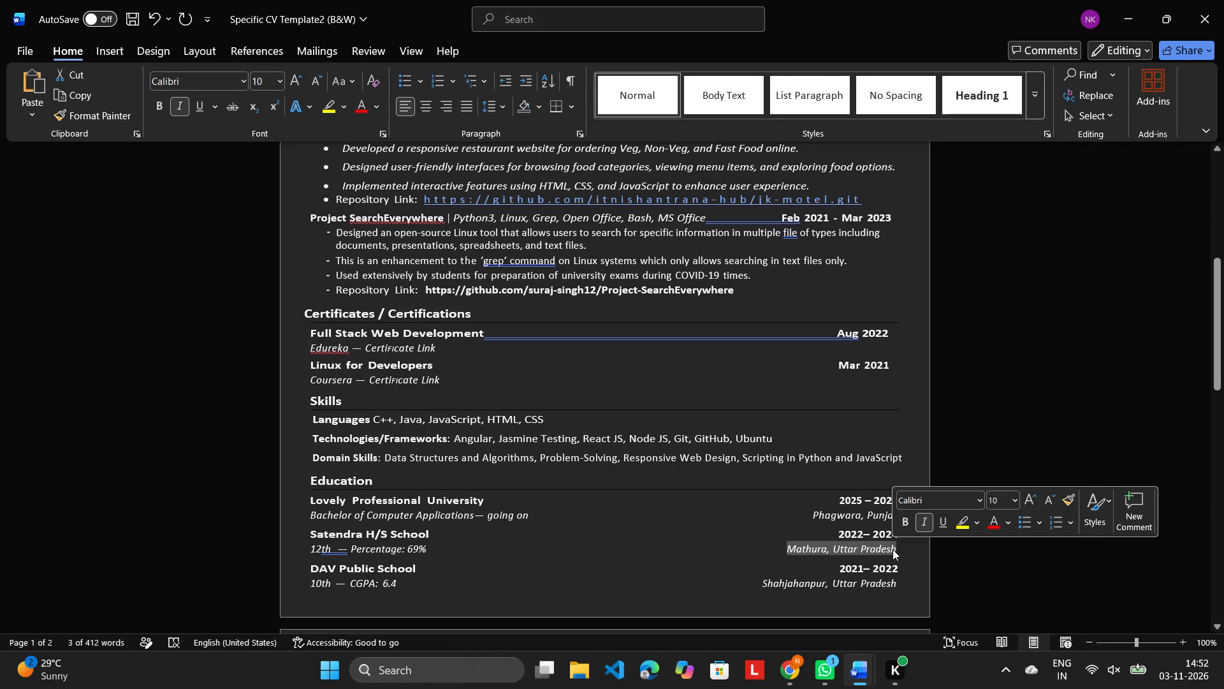
Replace the Satendra H/S School location in the Education section with "Aurangabad, Bihar".
key("BackSpace")
type("Auranga")
type("bad")
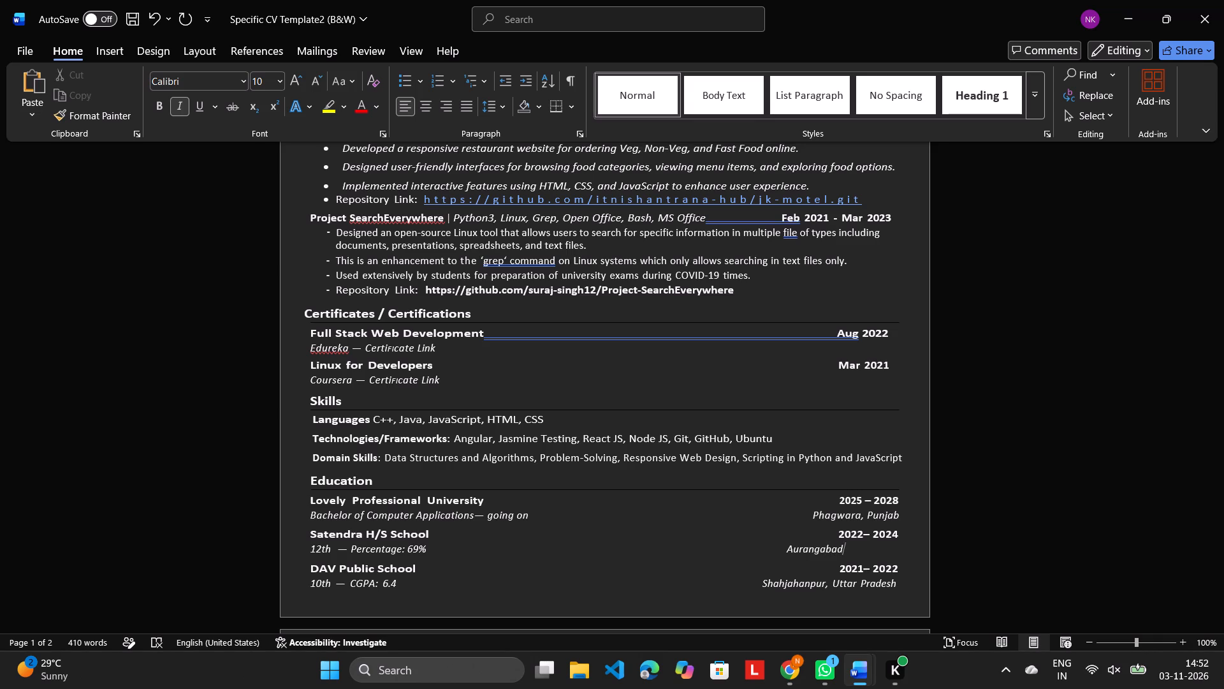
key("comma")
key("space")
type("Bihar")
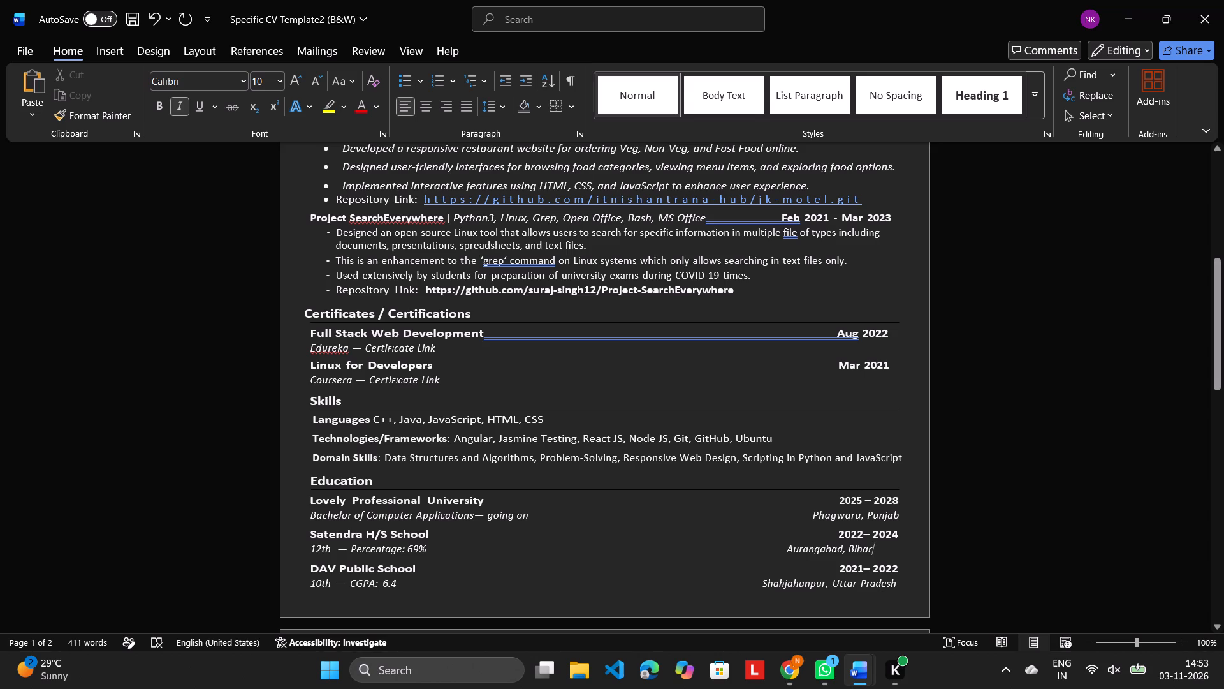
Shift the Satendra H/S School location with leading spaces so it ends flush beneath its date range.
left_click(892, 549)
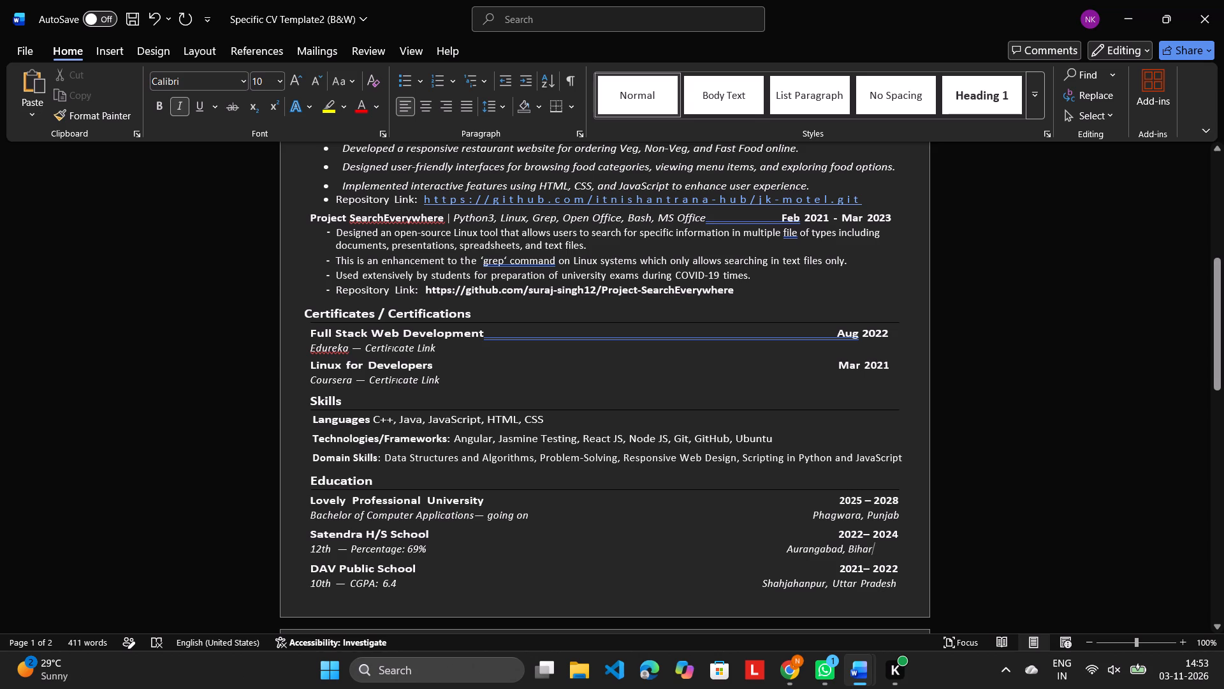
left_click(881, 551)
left_click(780, 550)
key("space")
key("space")
key("space")
key("space")
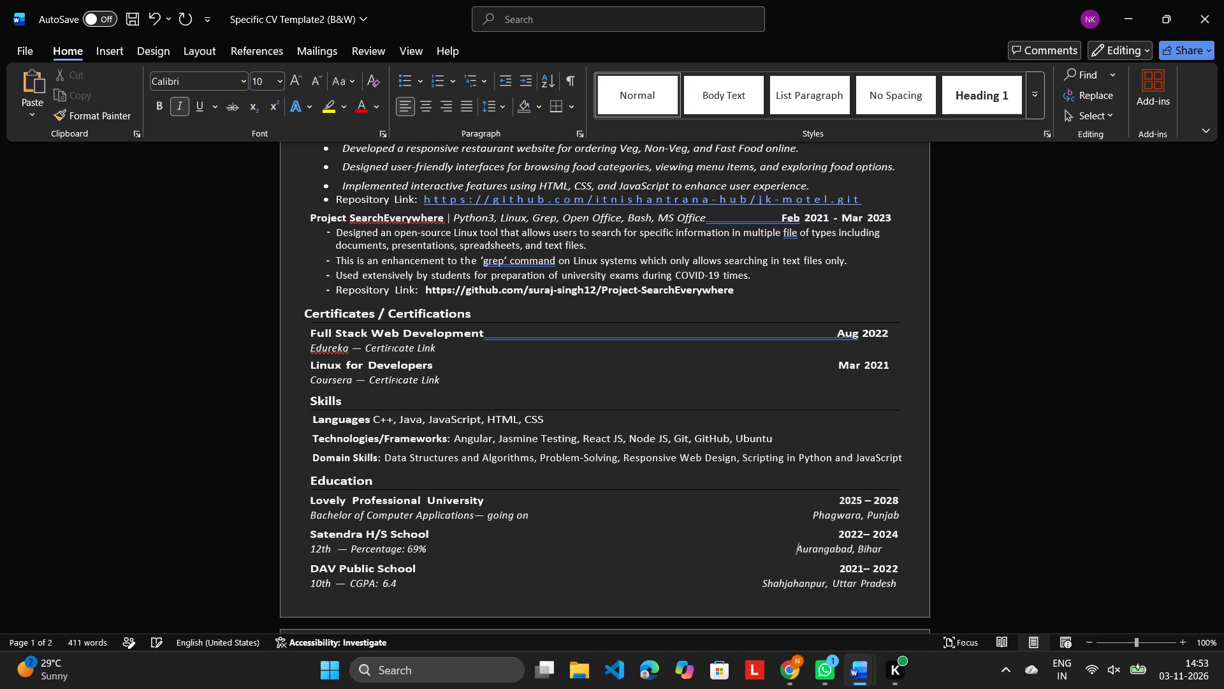
key("space")
key("space")
key("space")
key("space")
key("space")
key("space")
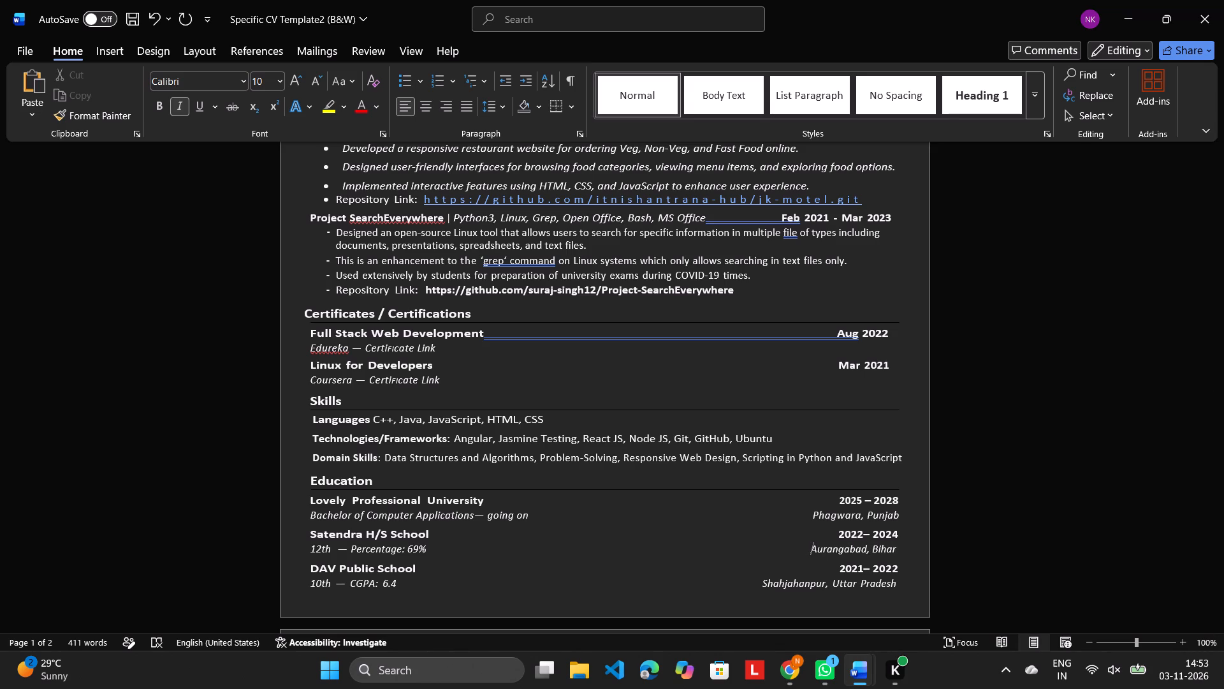
key("space")
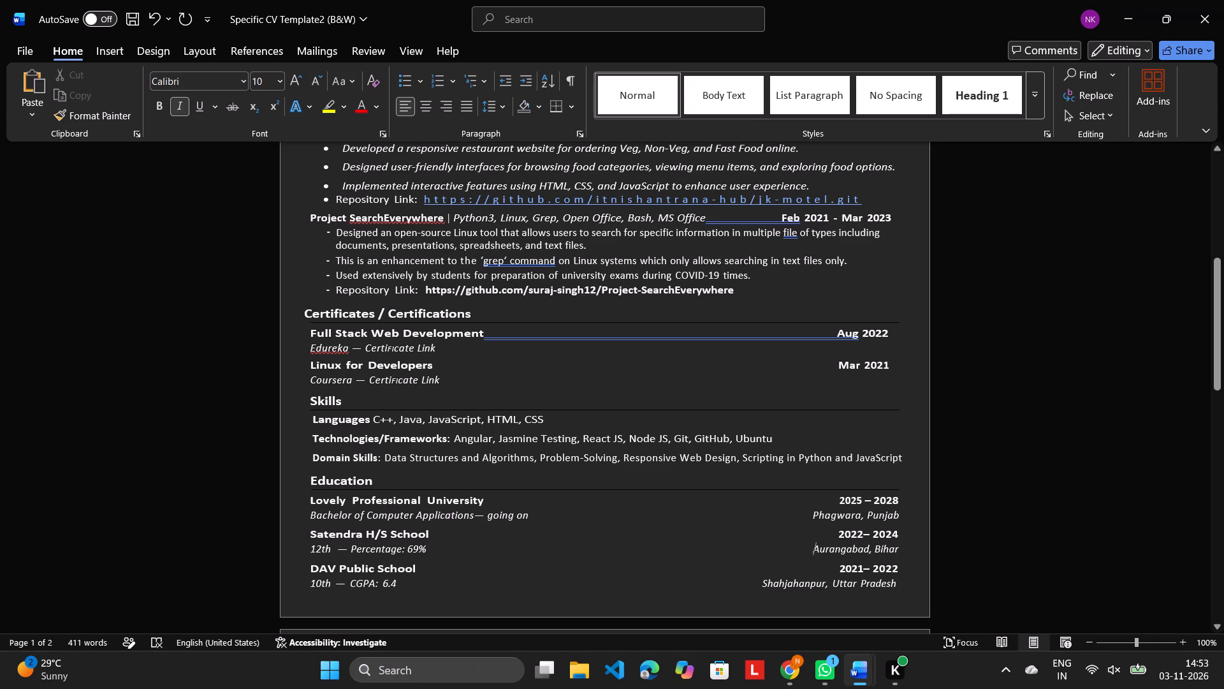
Delete the location text from the DAV Public School entry, keeping the "10th — CGPA: 6.4" text.
left_click(898, 586)
key("BackSpace")
key("BackSpace")
key("BackSpace")
key("BackSpace")
key("BackSpace")
key("BackSpace")
key("BackSpace")
key("BackSpace")
key("BackSpace")
key("BackSpace")
key("BackSpace")
key("BackSpace")
key("BackSpace")
key("BackSpace")
key("BackSpace")
key("BackSpace")
key("BackSpace")
key("BackSpace")
key("BackSpace")
key("BackSpace")
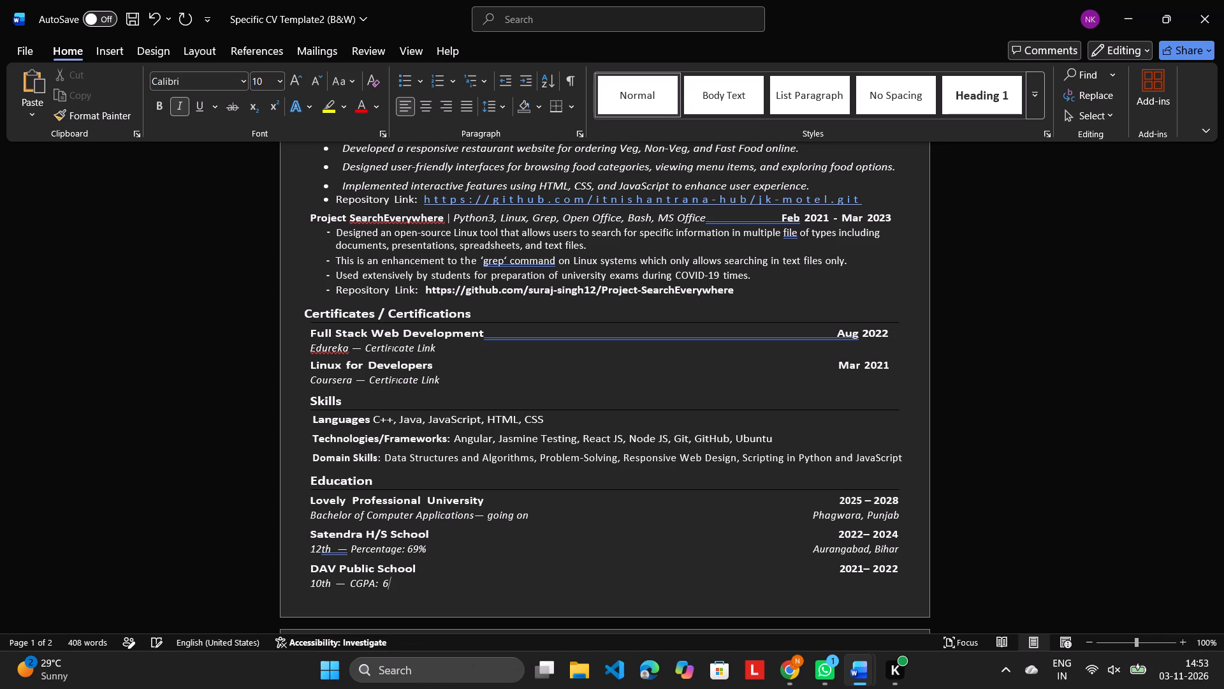
key("ctrl+z")
key("ctrl+z")
key("ctrl+z")
key("ctrl+z")
key("ctrl+z")
key("ctrl+z")
key("ctrl+BackSpace")
key("ctrl+BackSpace")
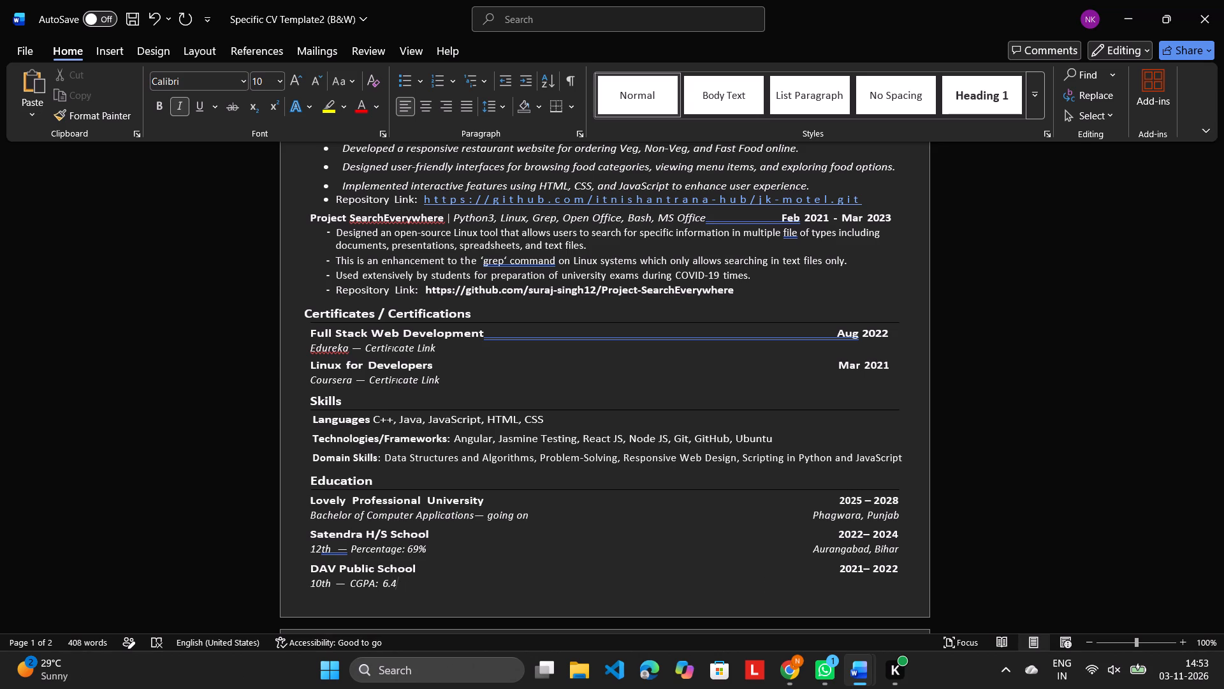
Enter "Aurangabad, Bihar" as the DAV Public School location, spaced over to sit beneath its date range.
left_click(831, 589)
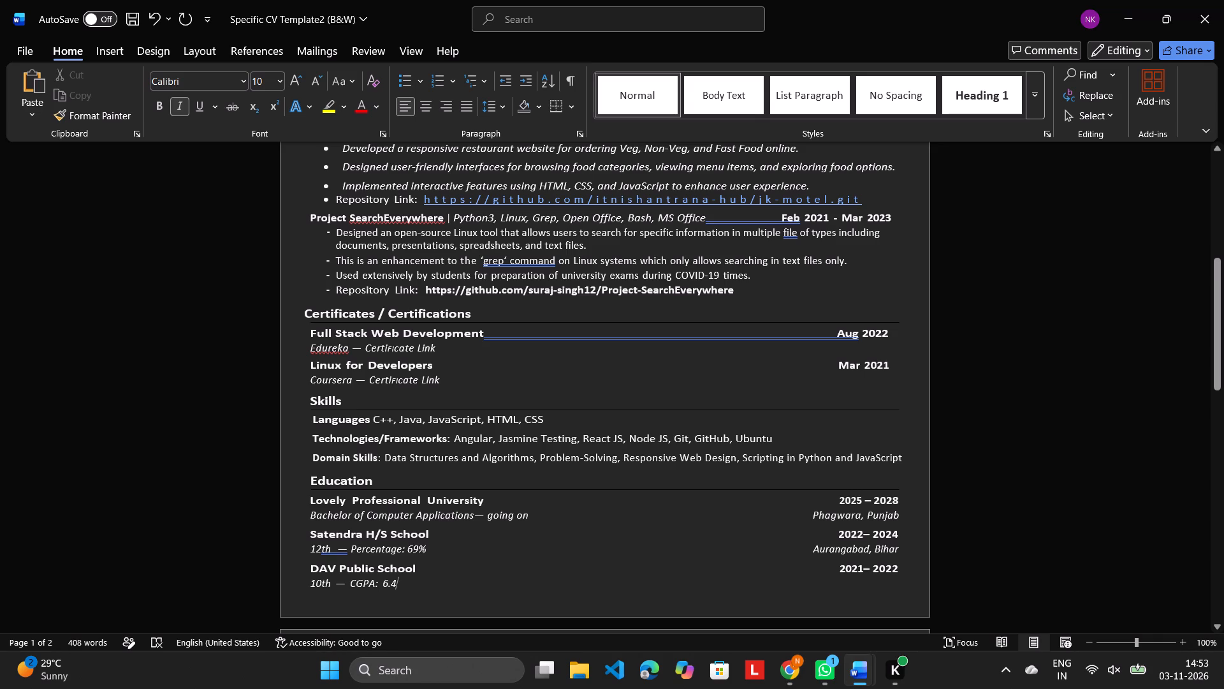
key("space")
key("space")
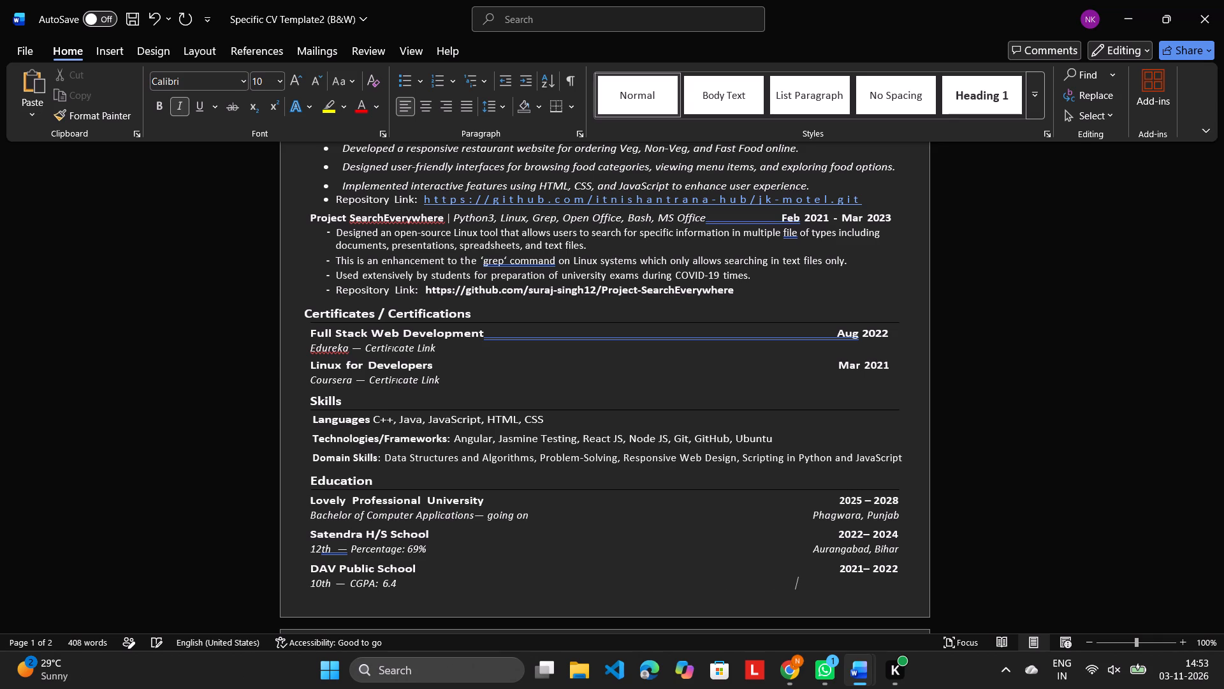
key("space")
key("space")
key("space")
key("space")
key("space")
key("space")
type("Auranga")
type("bad")
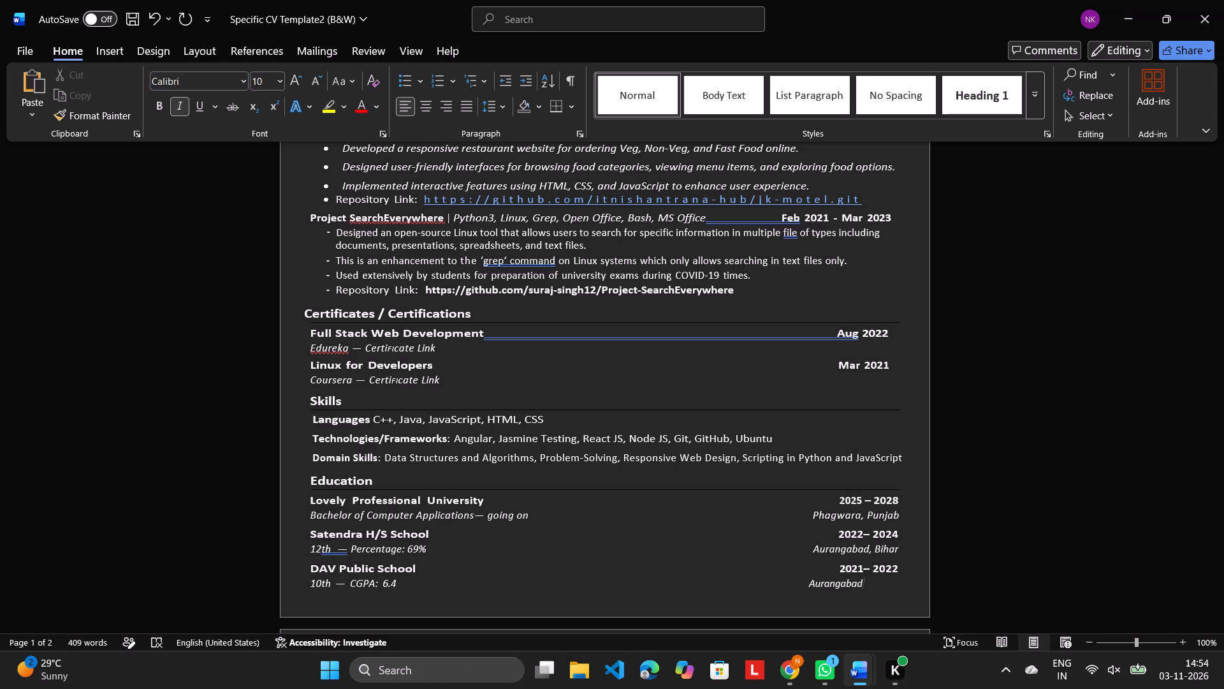
type(", B")
type("ihar")
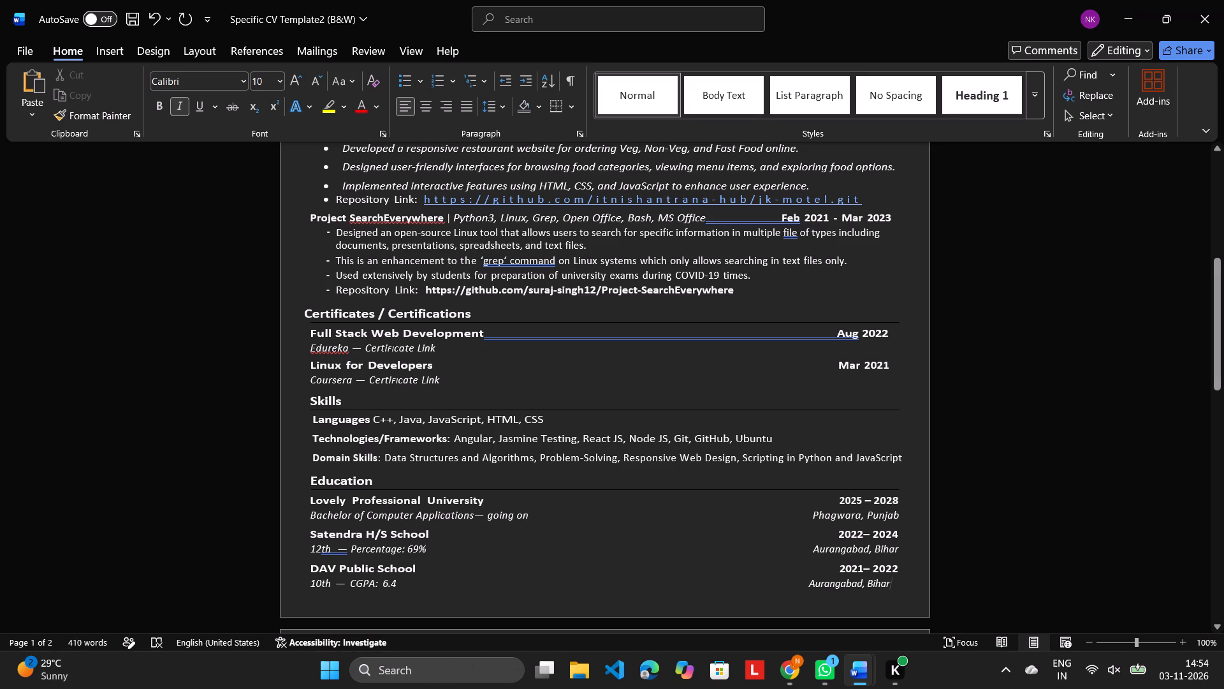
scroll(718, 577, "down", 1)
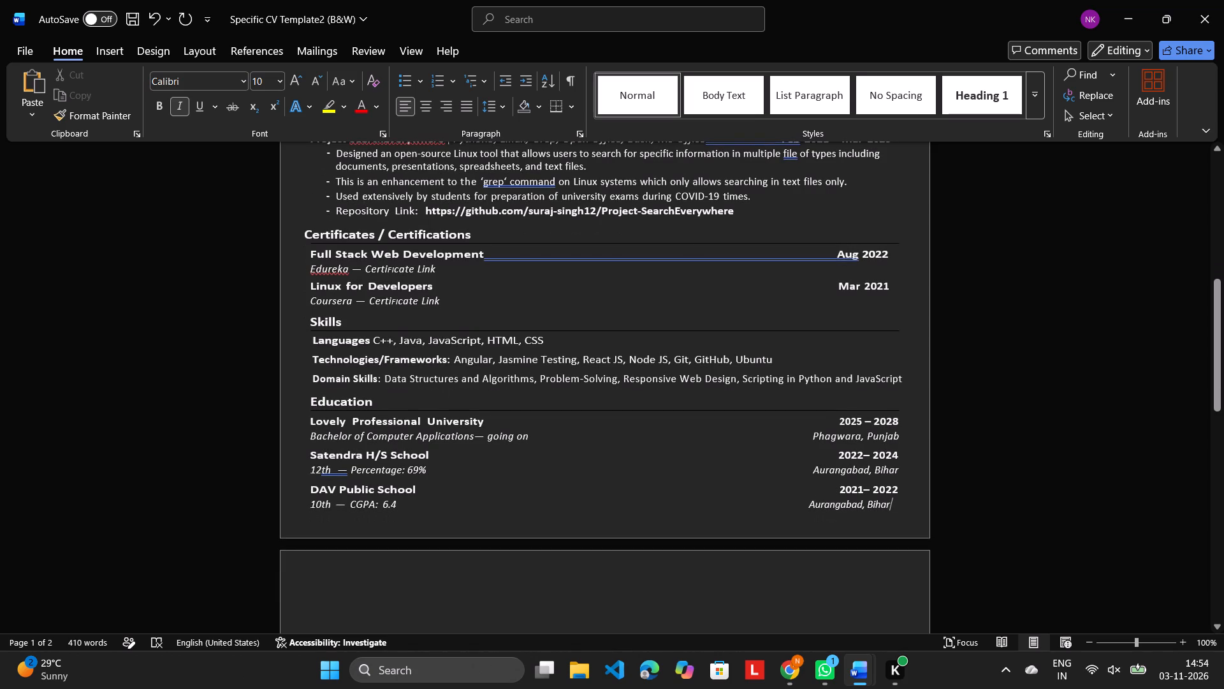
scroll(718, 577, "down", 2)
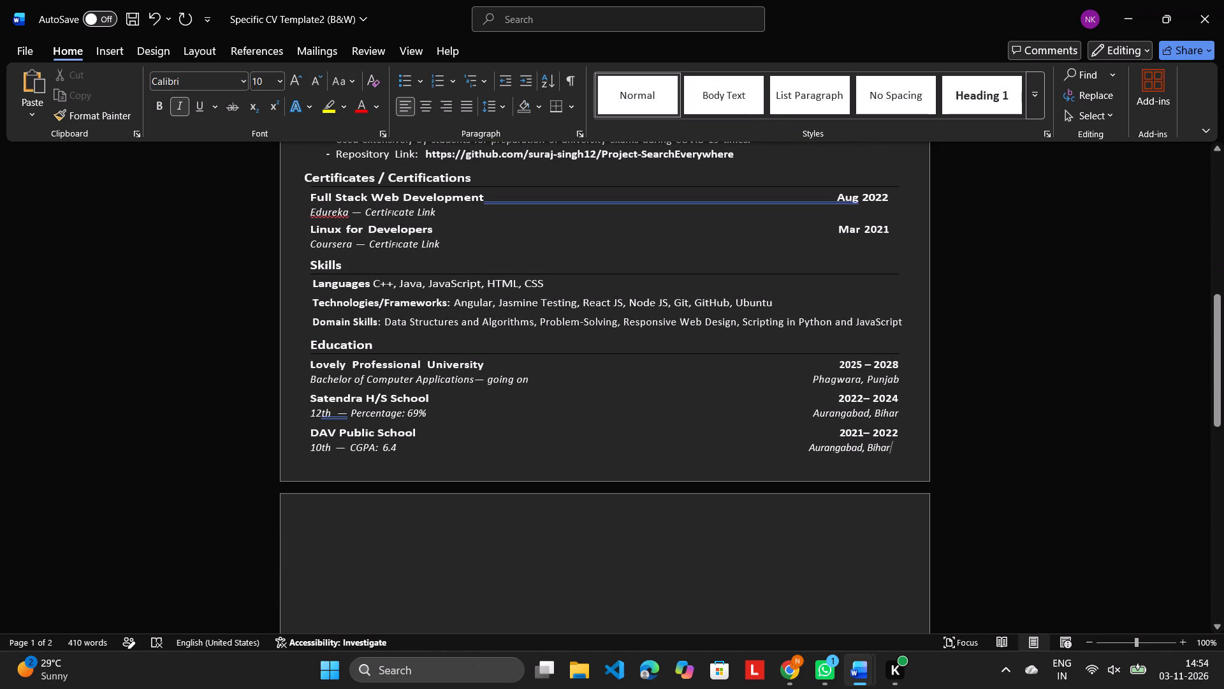
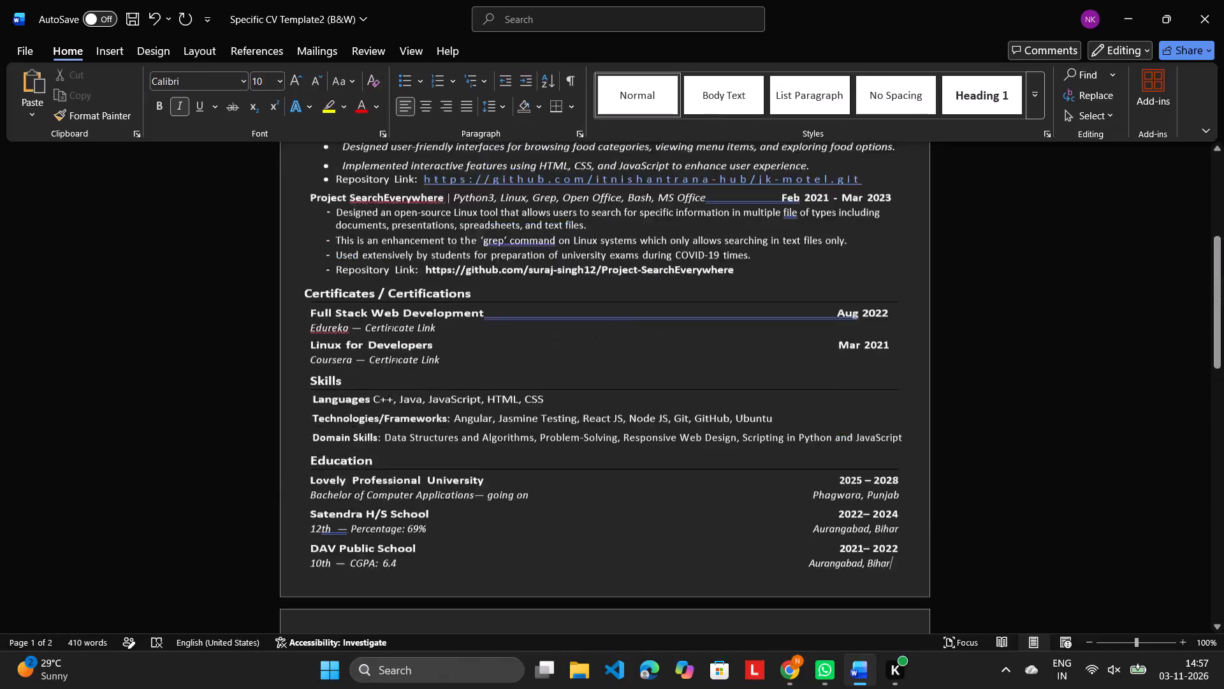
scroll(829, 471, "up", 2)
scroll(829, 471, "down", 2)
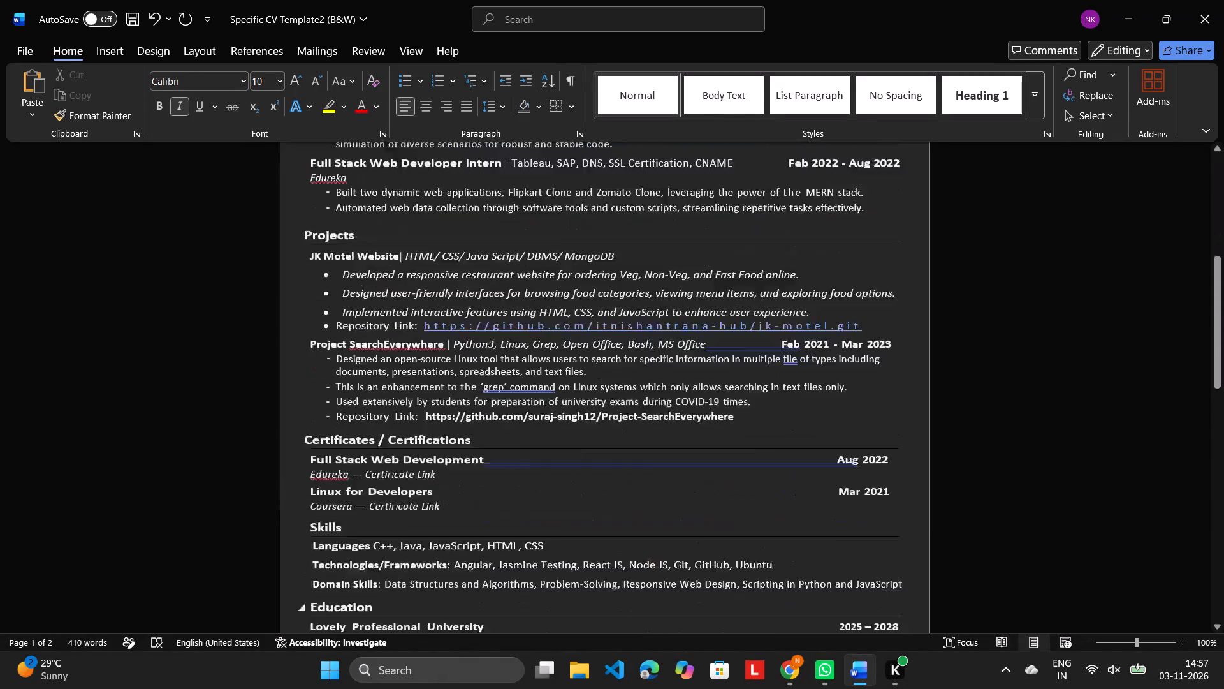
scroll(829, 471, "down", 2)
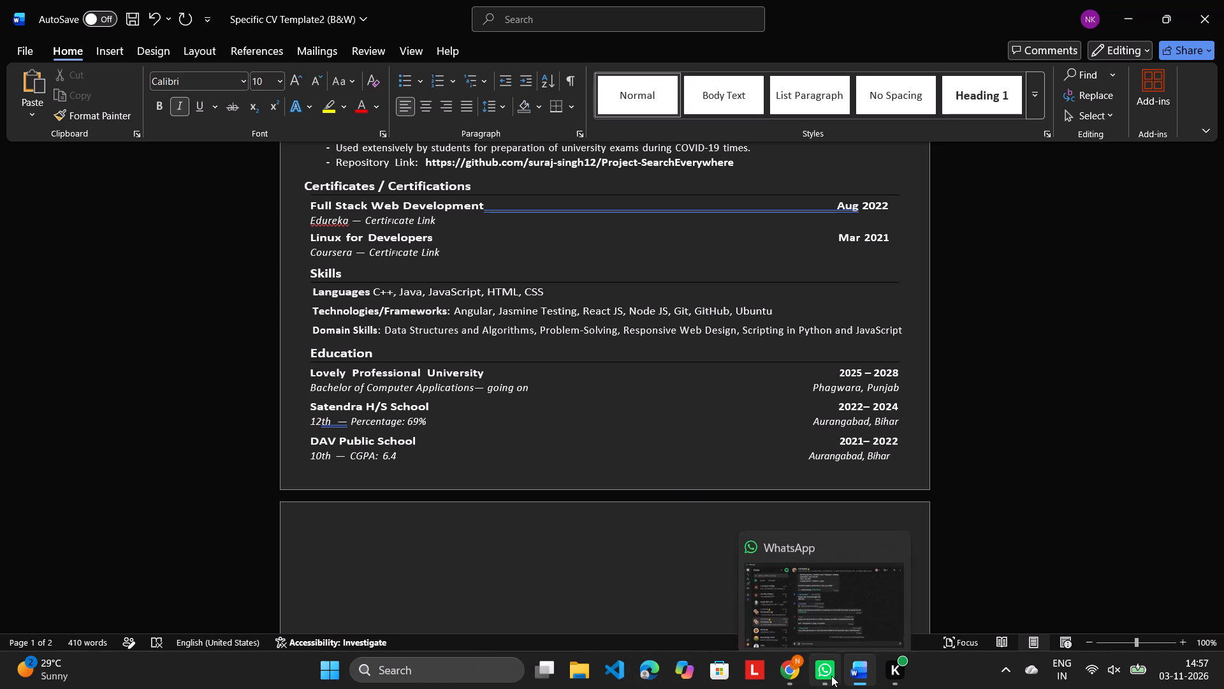
Switch to the LinkedIn profile in Chrome and look through all its activity posts for earned certificates.
left_click(798, 663)
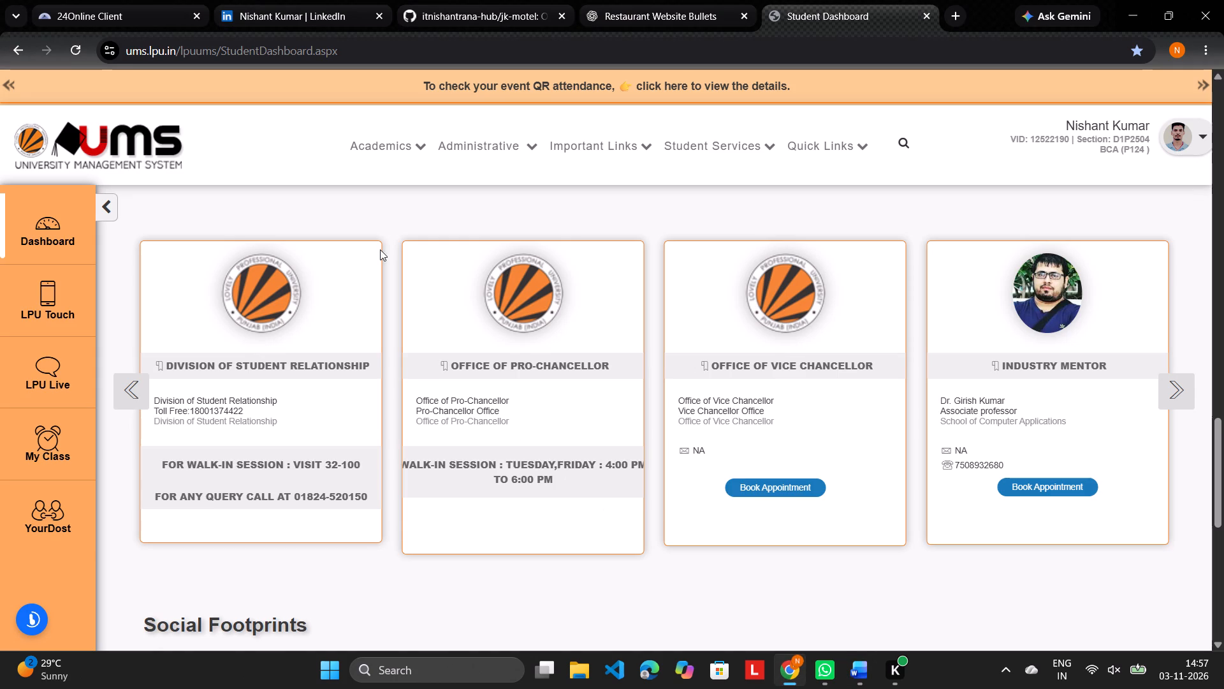
left_click(304, 20)
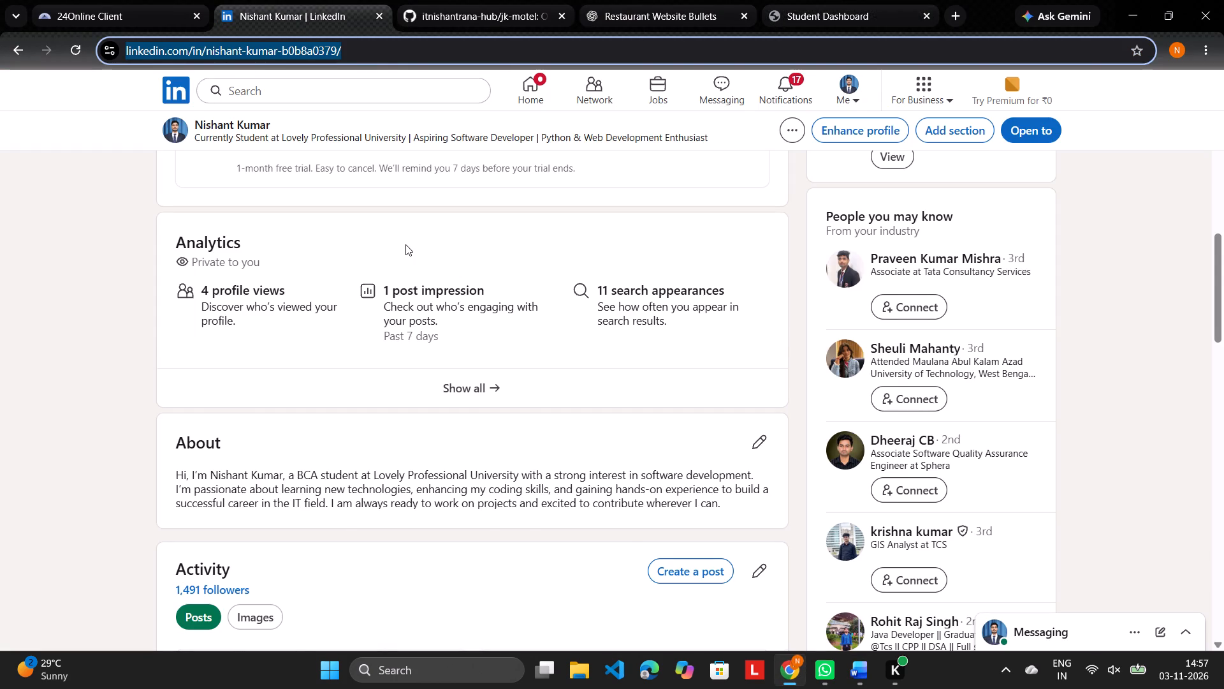
scroll(405, 244, "down", 3)
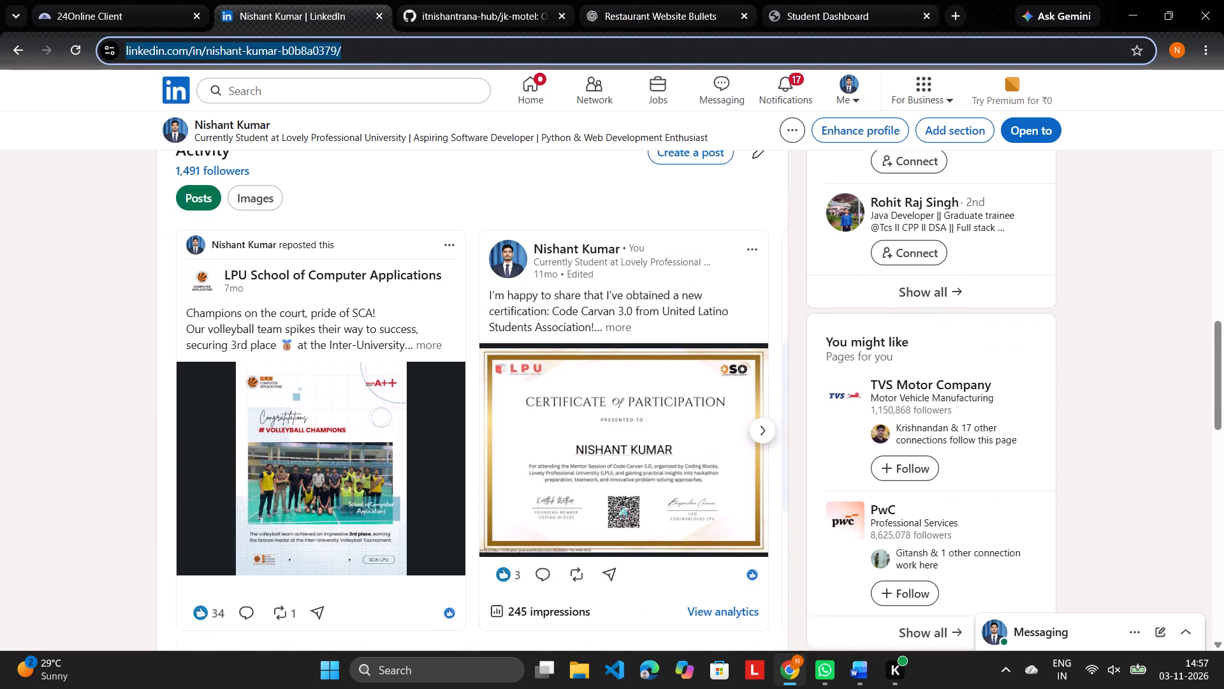
scroll(395, 276, "down", 1)
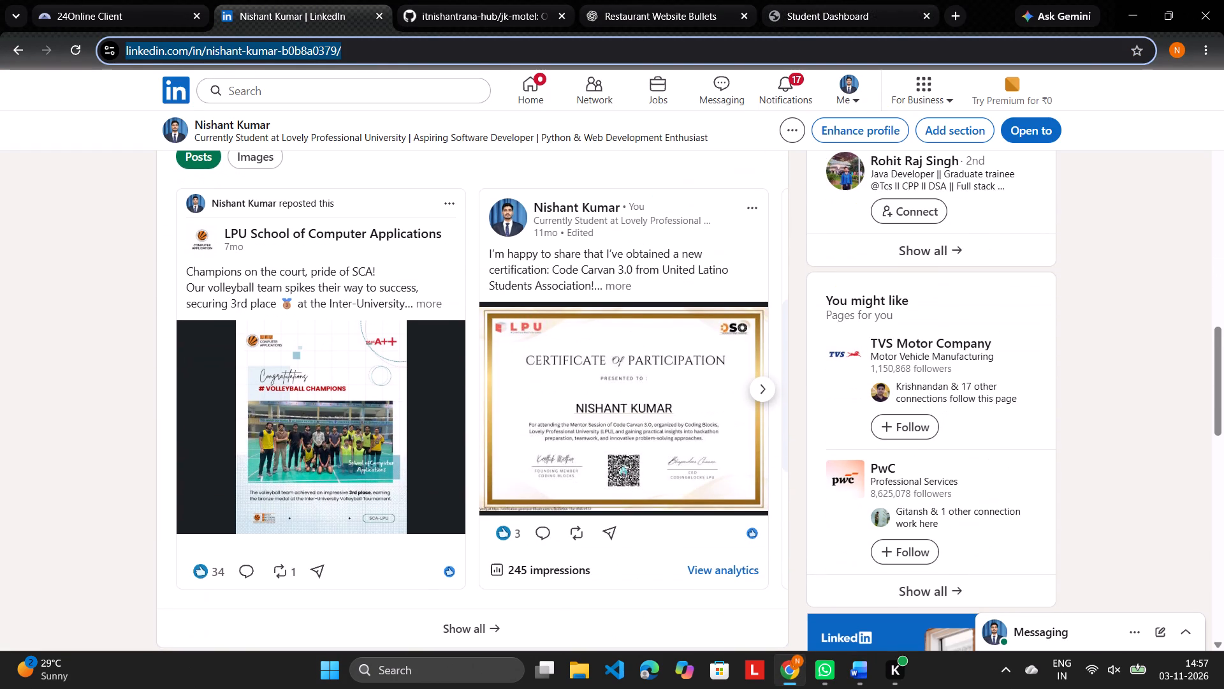
scroll(395, 276, "down", 2)
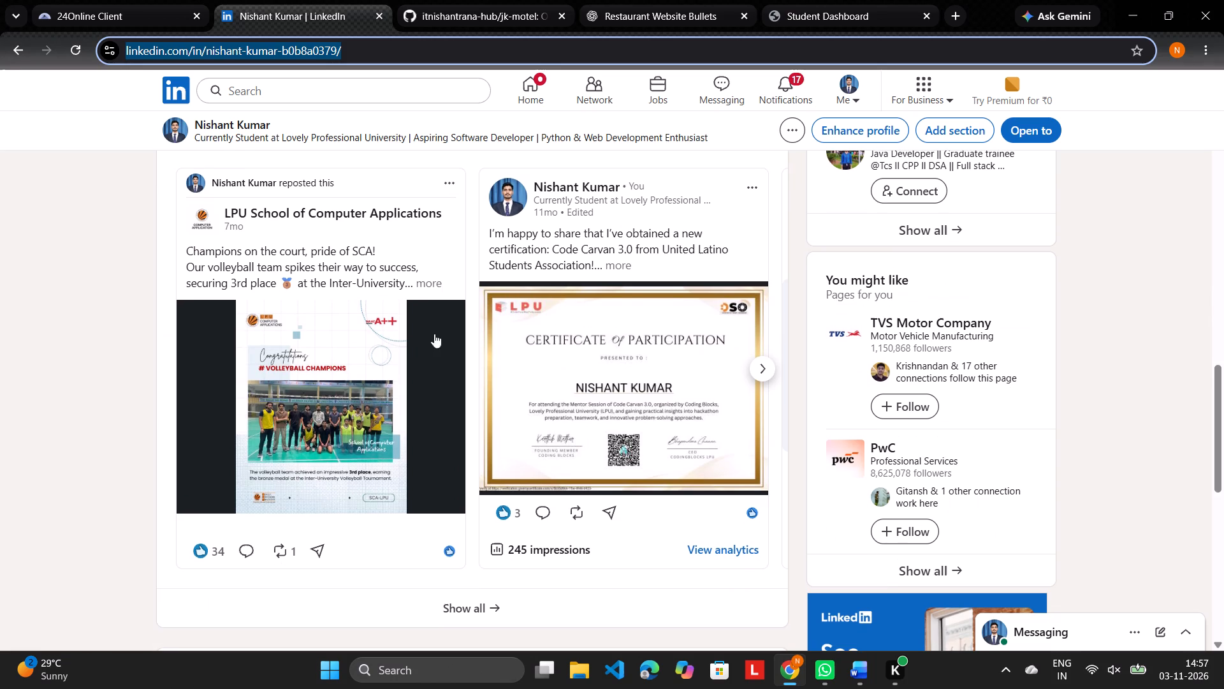
left_click(463, 598)
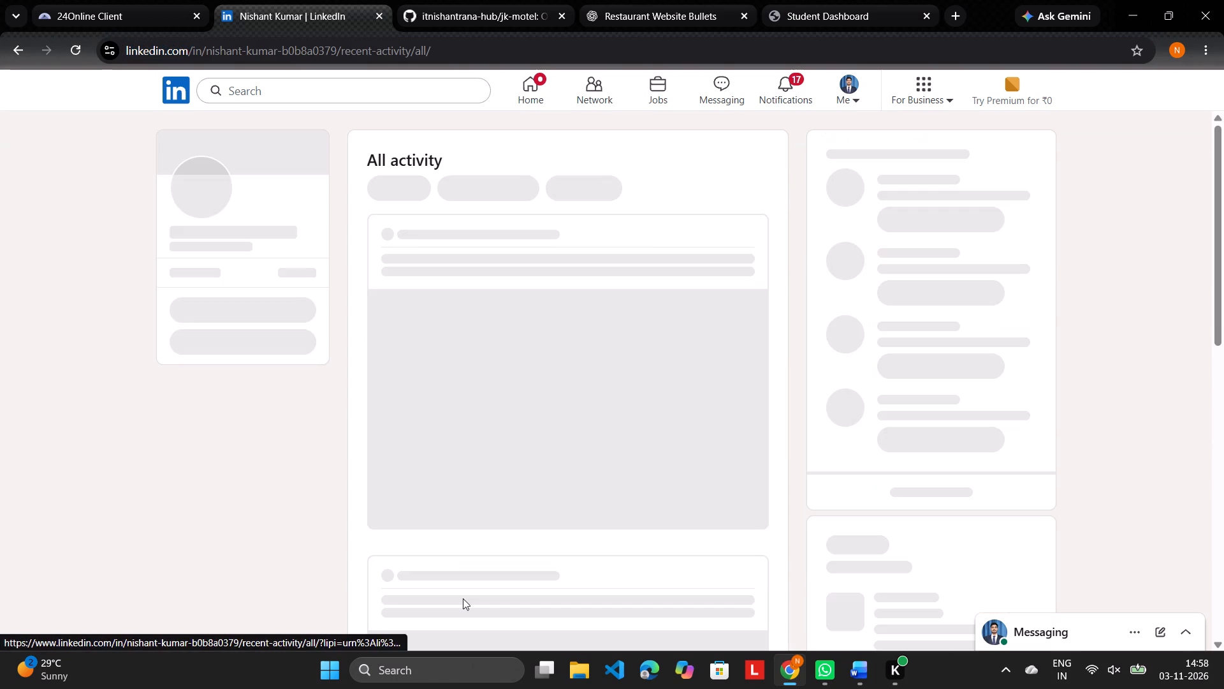
scroll(544, 477, "down", 1)
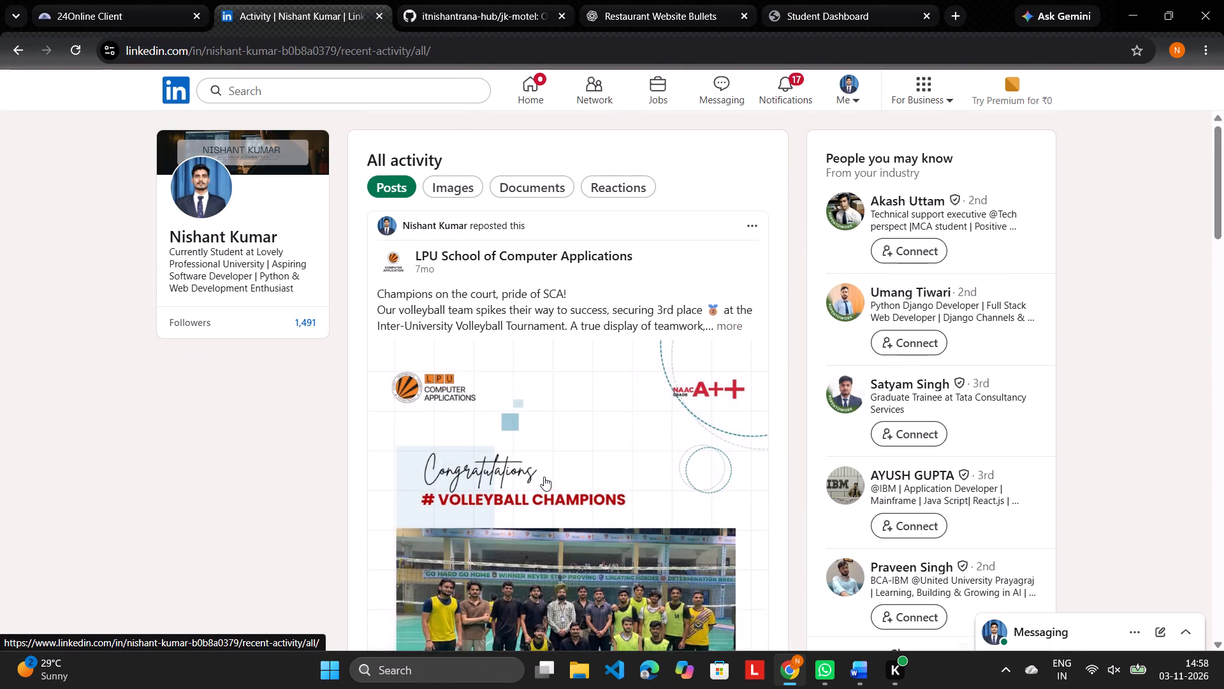
scroll(544, 477, "down", 6)
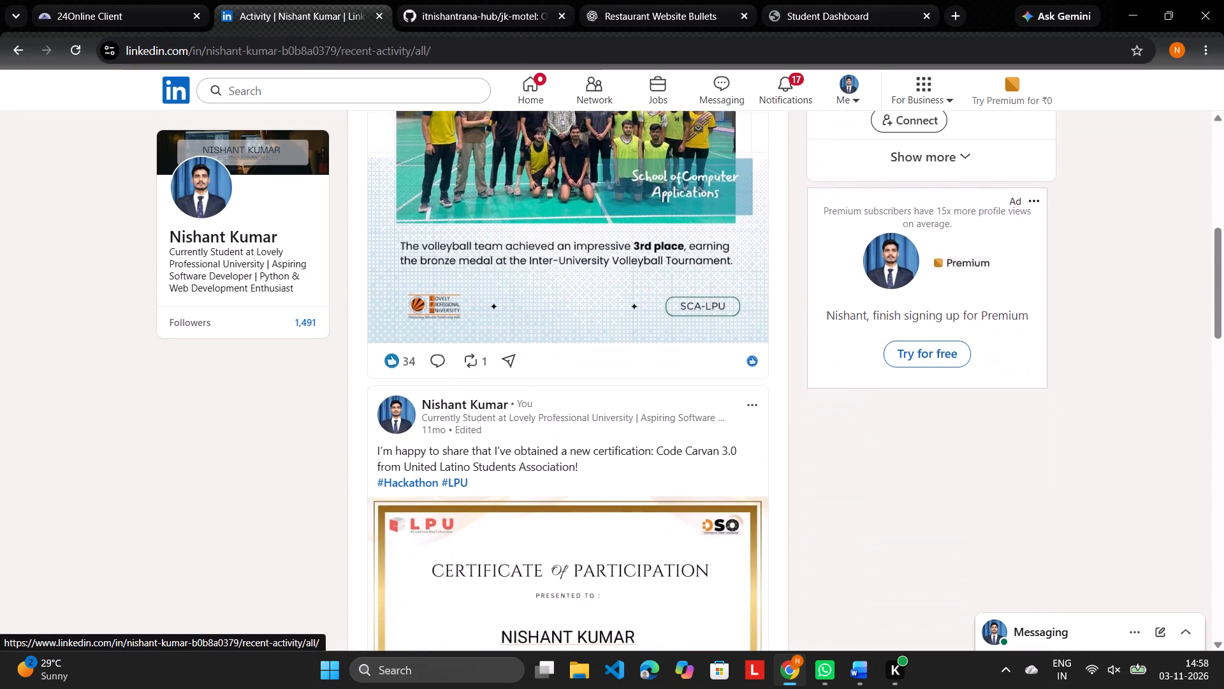
scroll(544, 477, "down", 4)
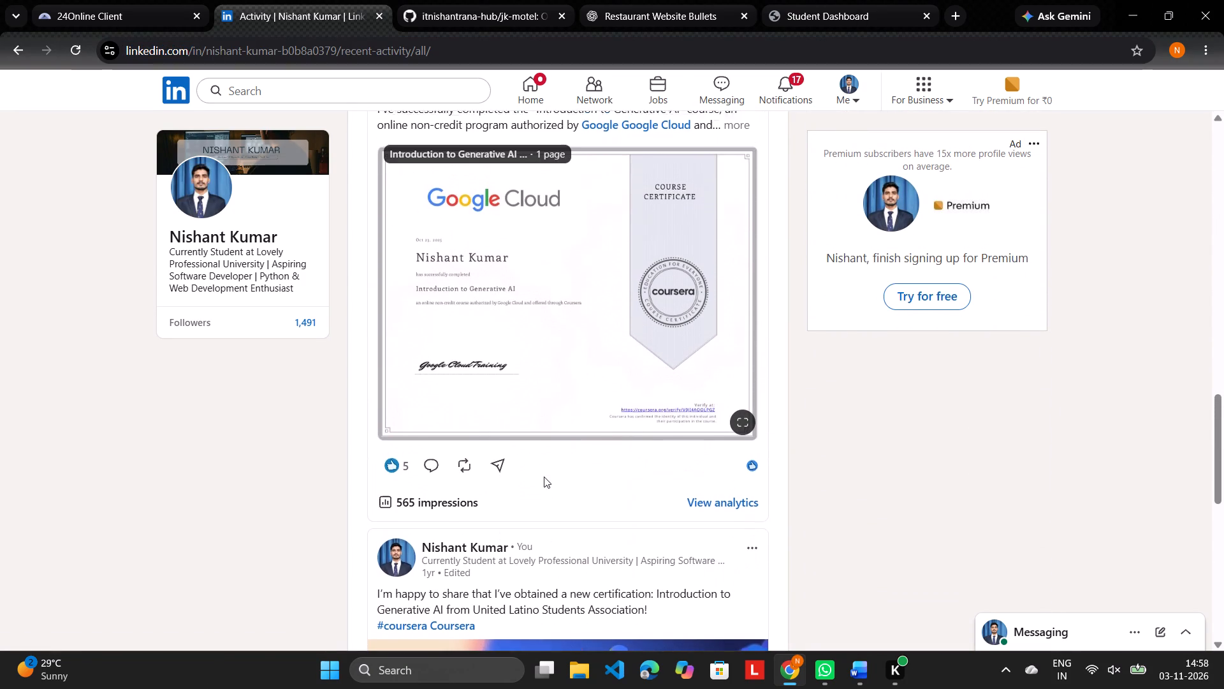
Back in the Word CV, replace the "Full Stack Web Development" certification title with "Google Cloude".
left_click(854, 679)
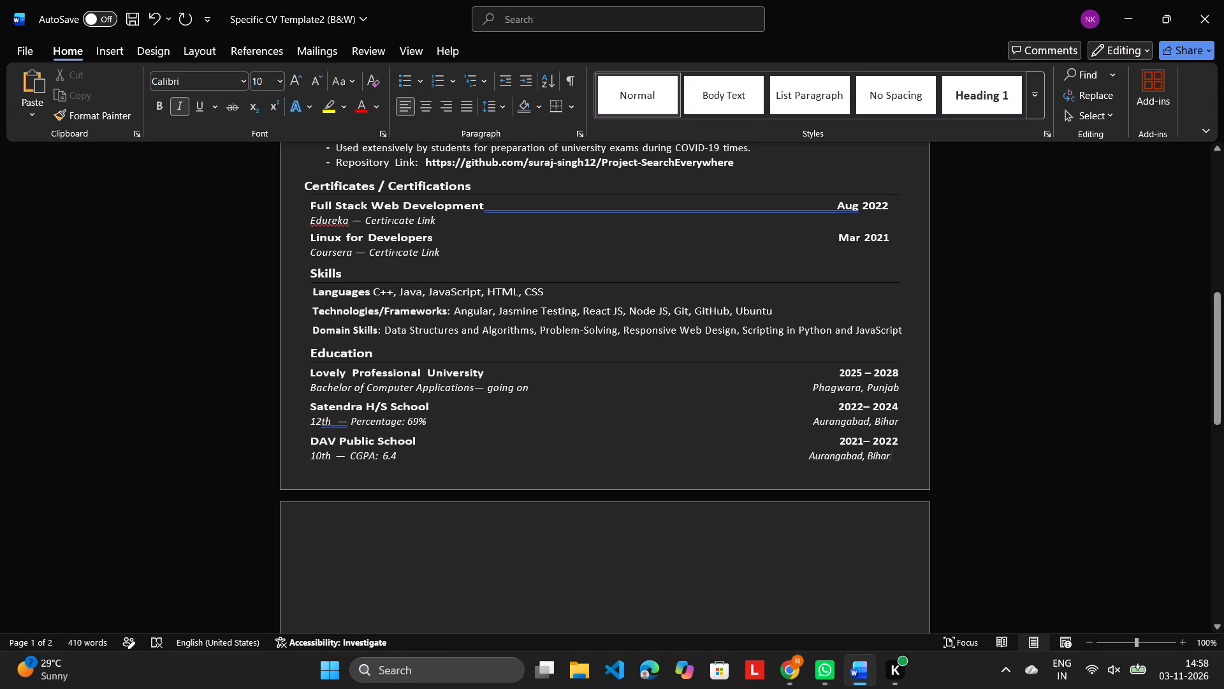
left_click_drag(310, 207, 479, 207)
key("BackSpace")
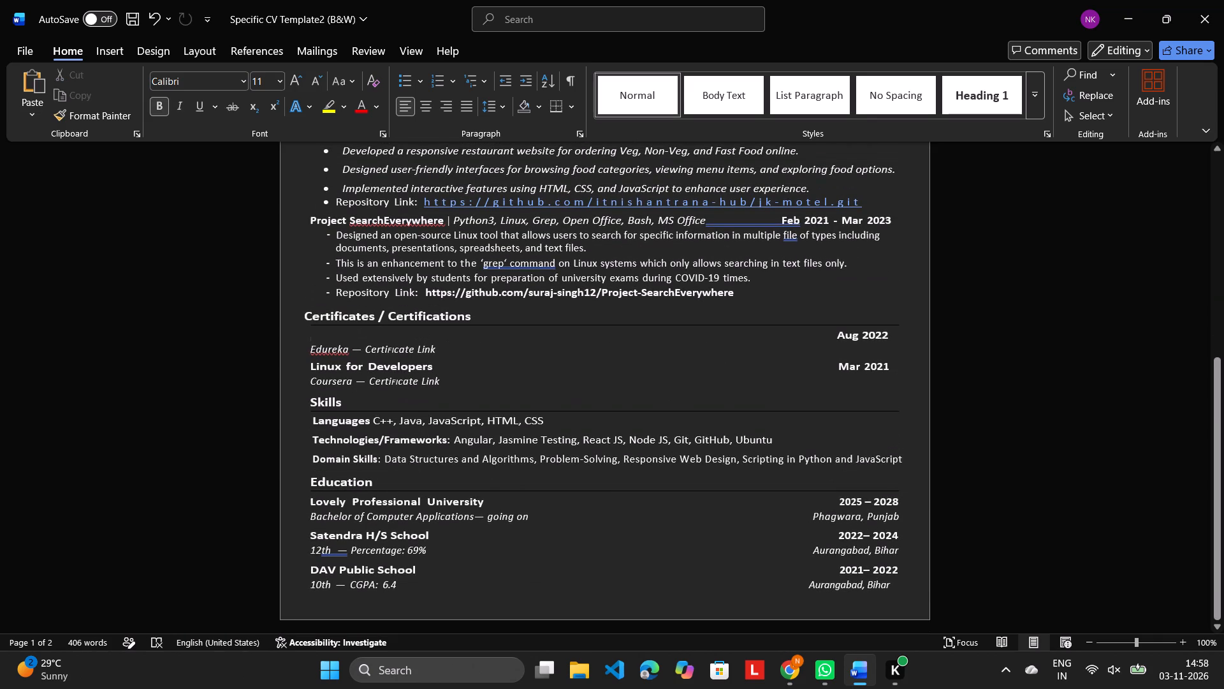
type("Google")
key("space")
key("shift+c")
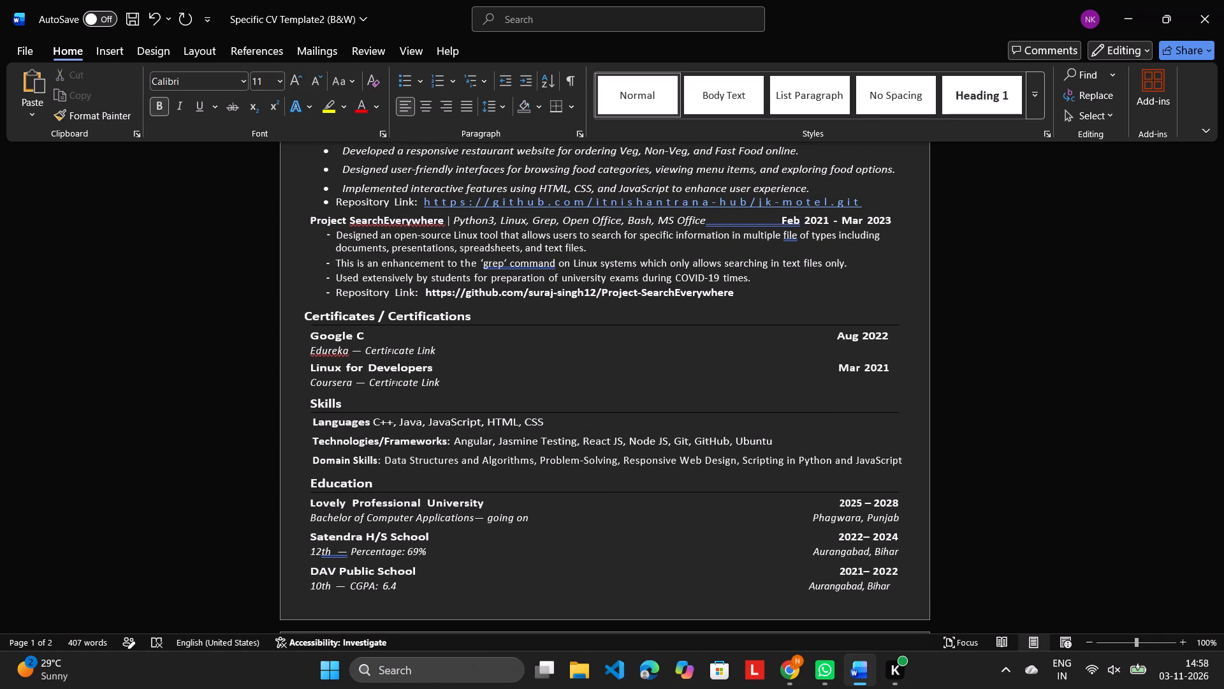
type("lou")
type("de")
key("space")
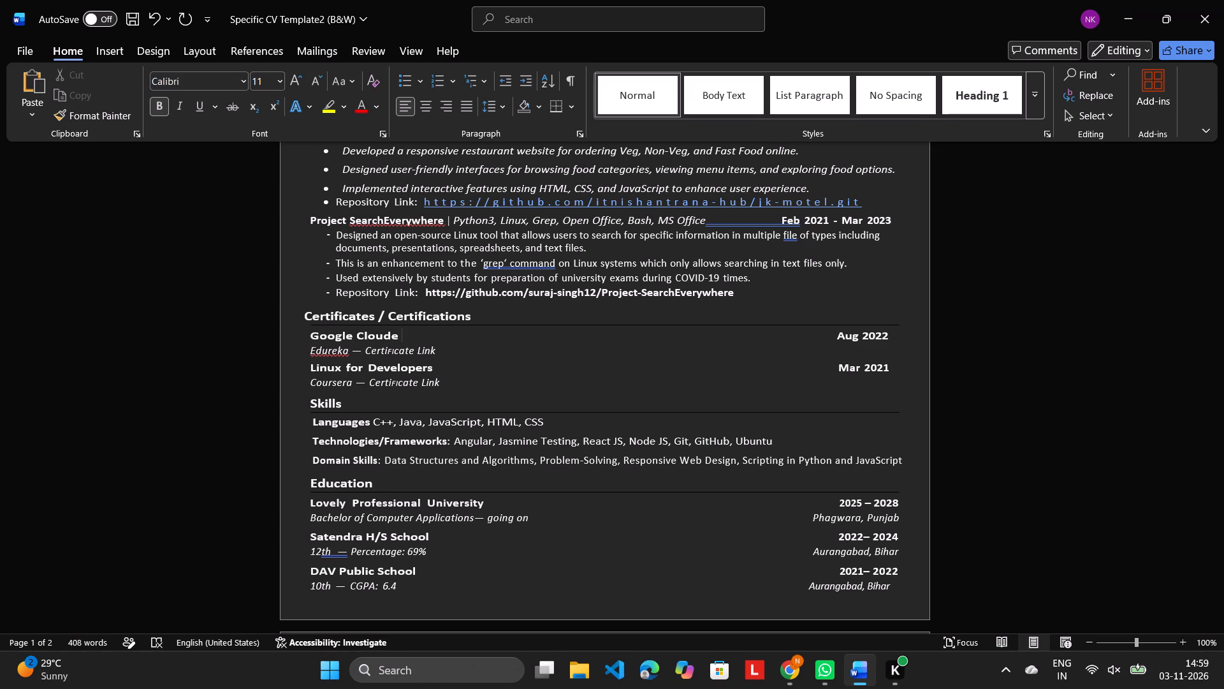
Set the date of the Google Cloude certification entry to "Dec 2025".
left_click(857, 337)
key("BackSpace")
key("BackSpace")
key("BackSpace")
type("Dec")
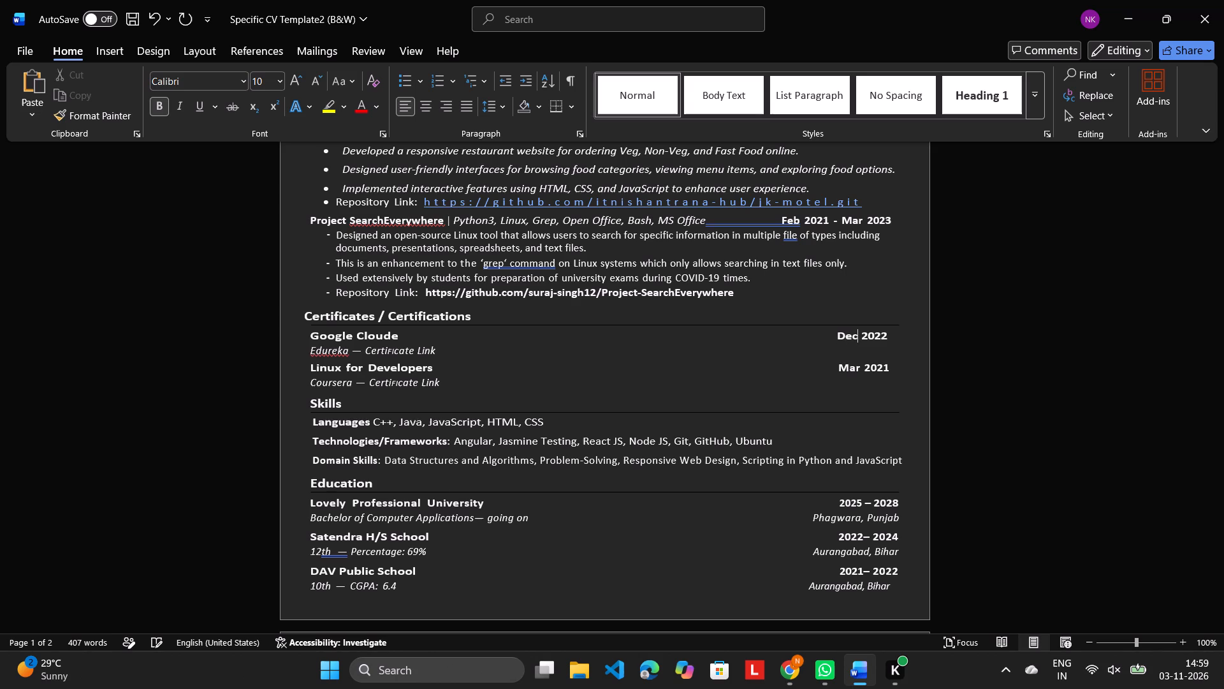
left_click(900, 338)
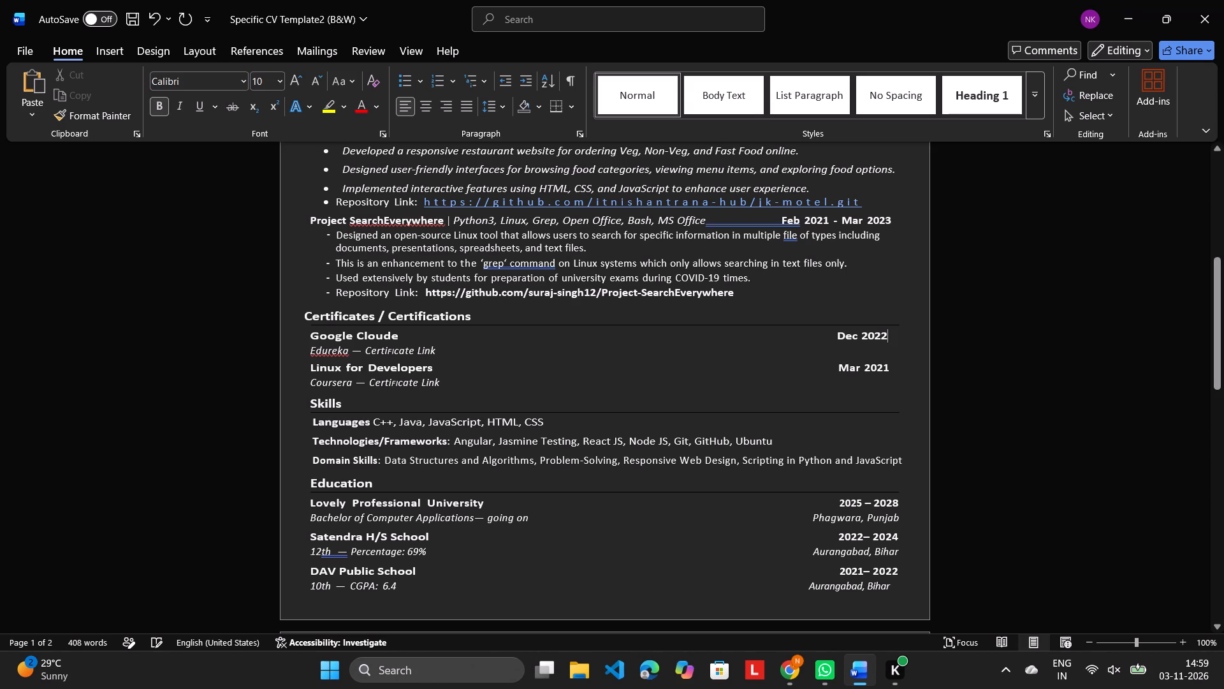
key("BackSpace")
key("5")
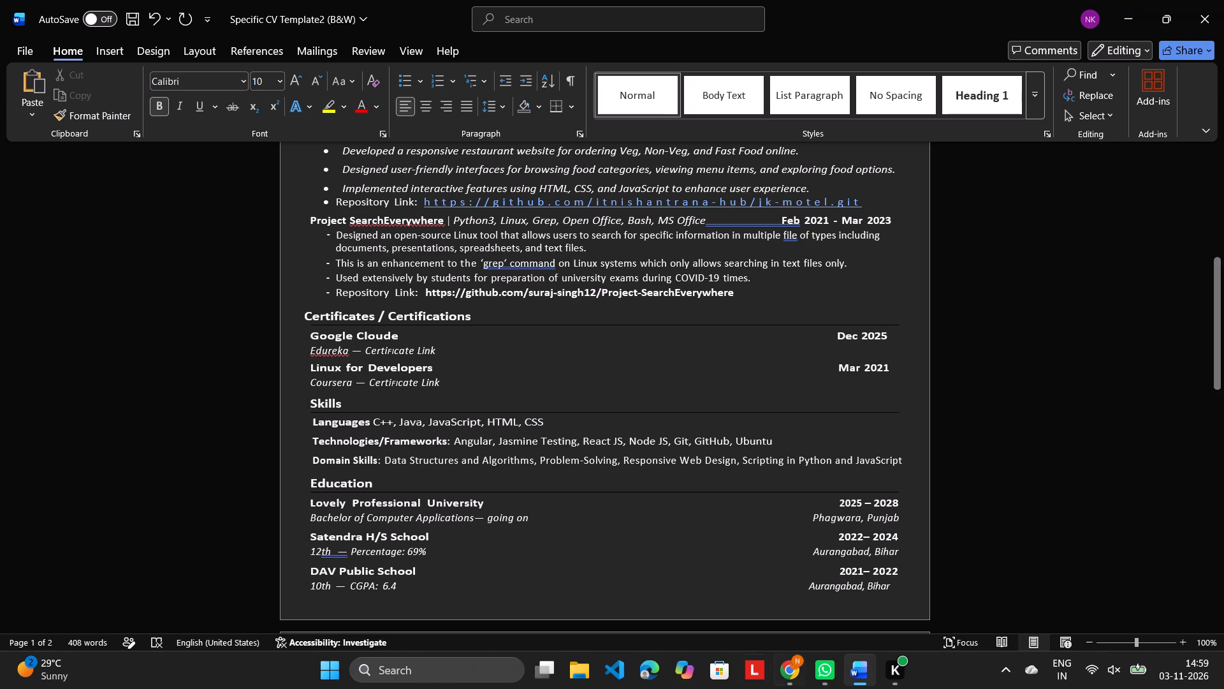
Check the Introduction to Generative AI certificate on LinkedIn, and replace "Edureka" with "Coursera" under the CV's Google Cloude entry.
left_click(790, 669)
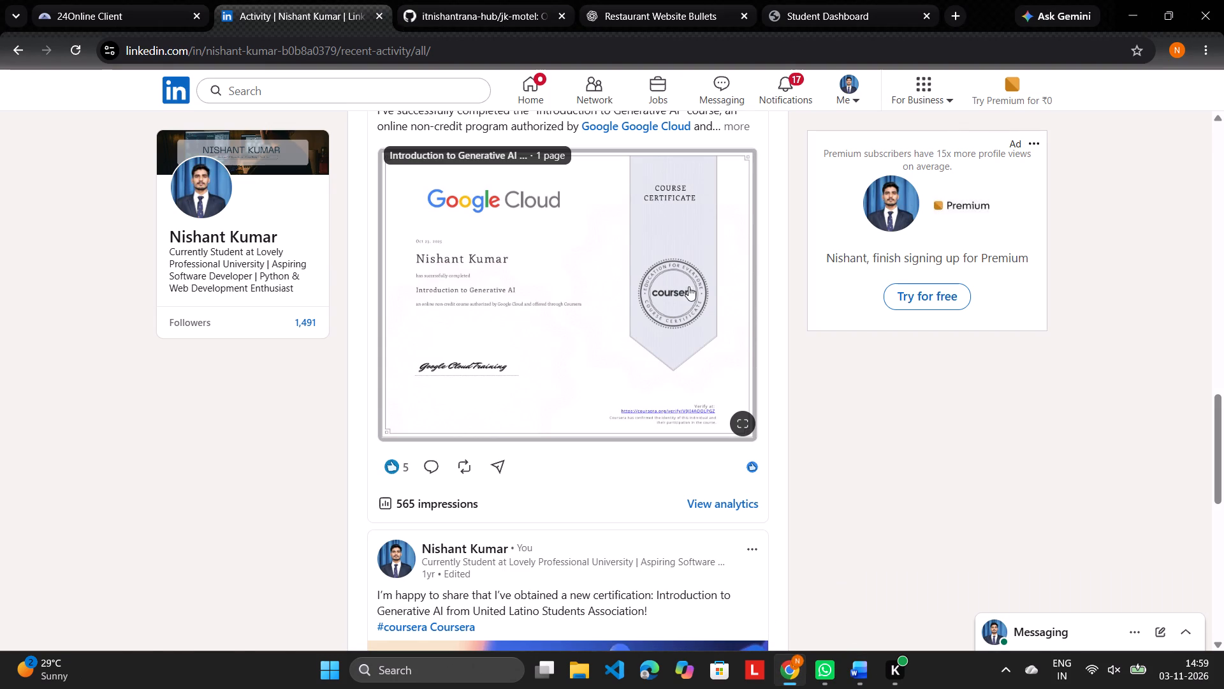
left_click(618, 382)
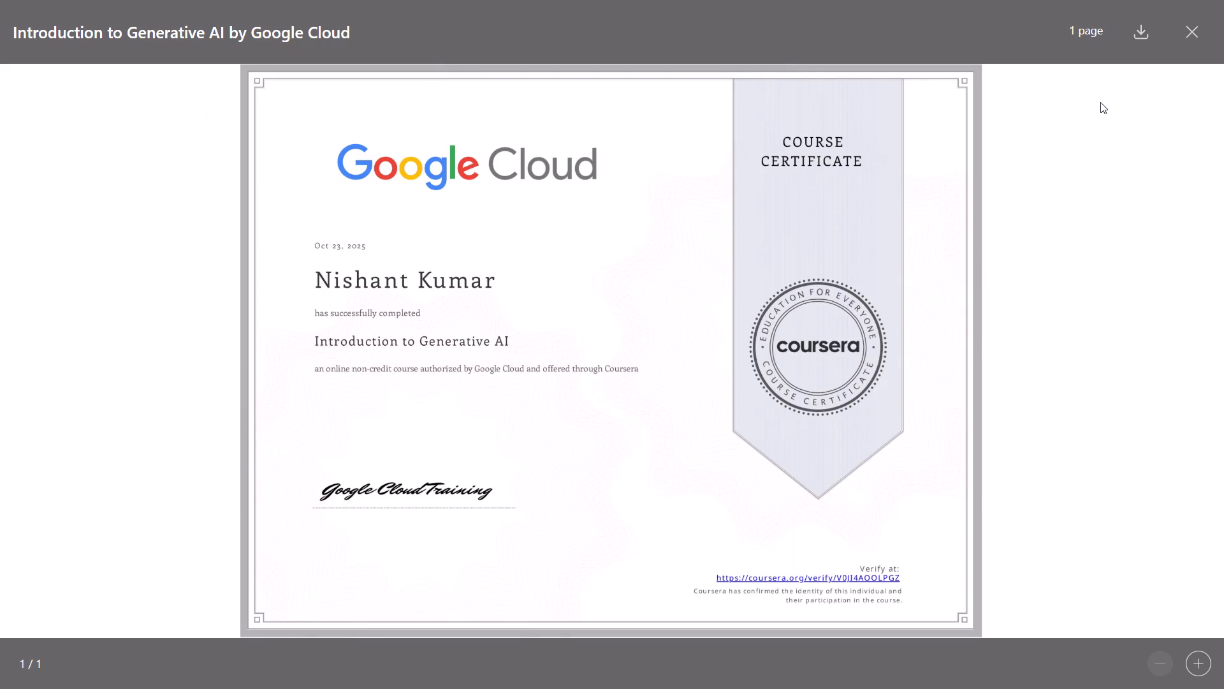
left_click(1192, 32)
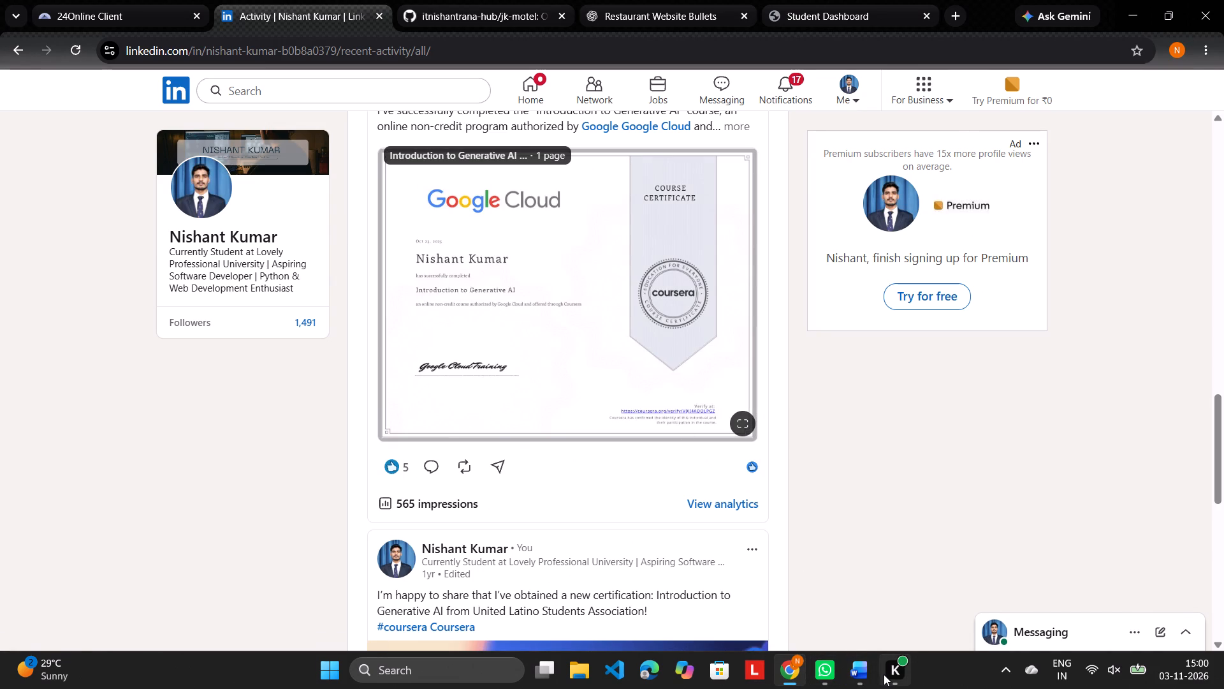
left_click(787, 675)
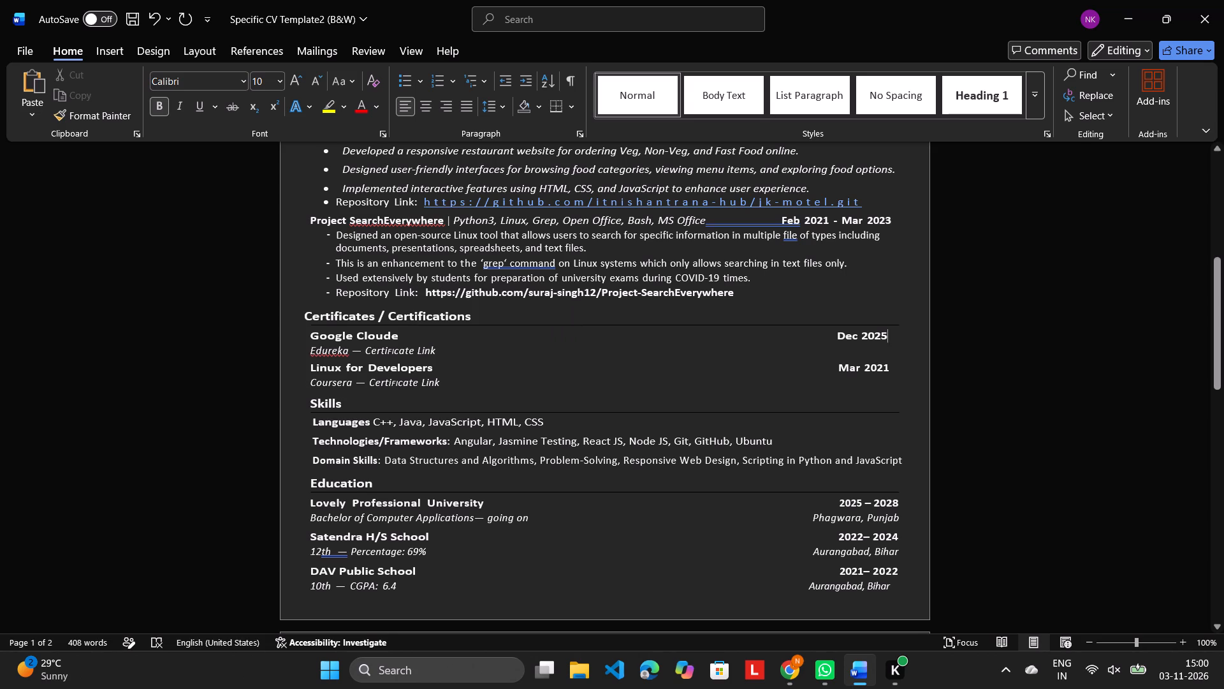
left_click(350, 349)
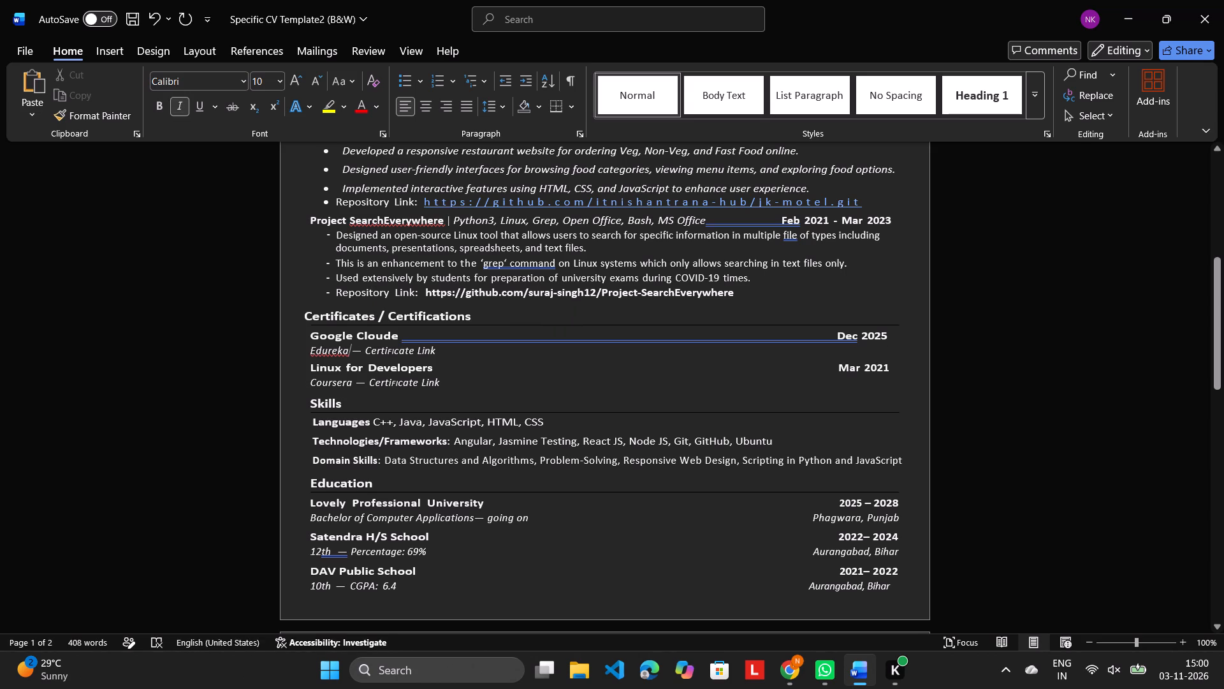
key("BackSpace")
key("BackSpace")
key("BackSpace")
key("BackSpace")
key("BackSpace")
key("BackSpace")
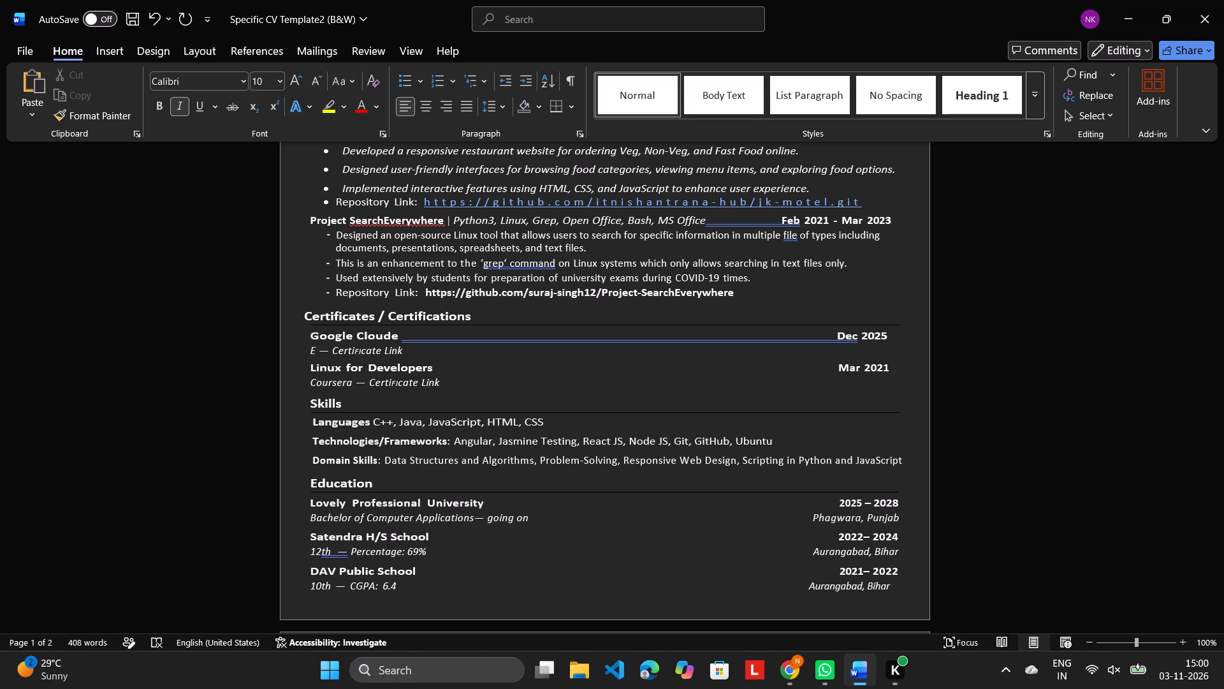
key("BackSpace")
key("shift+c")
type("our")
type("sera")
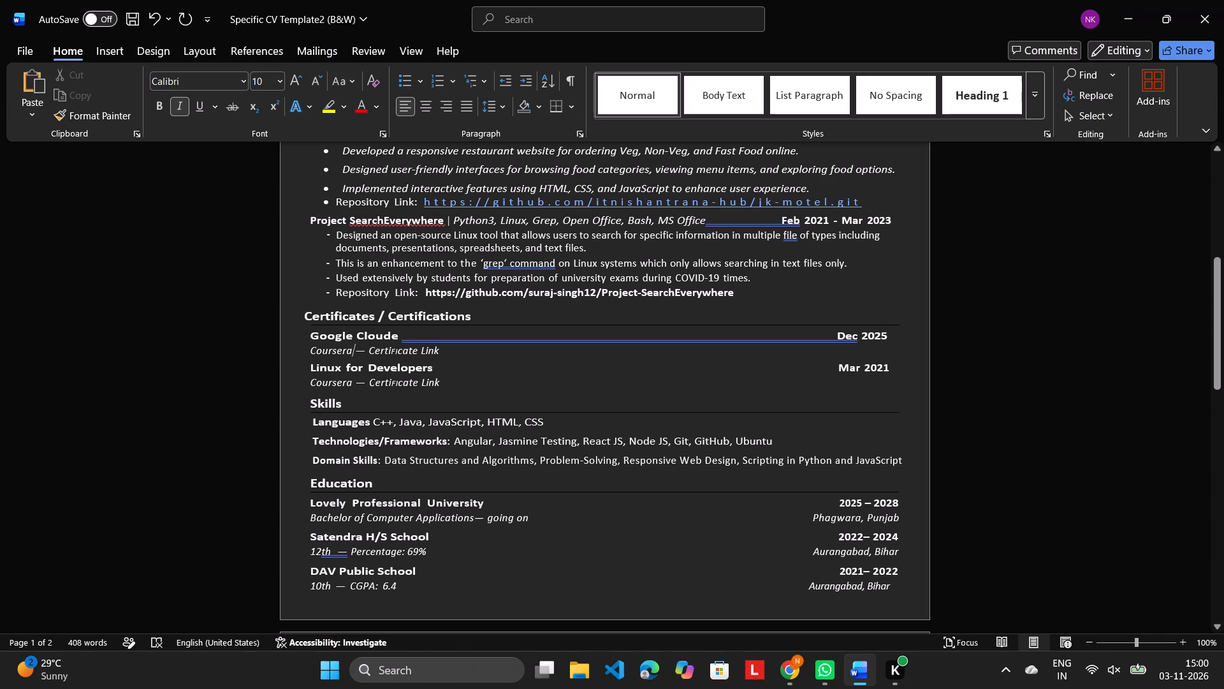
Delete the "Certificate Link" placeholder text after "Coursera —" in the Google Cloude entry.
left_click_drag(372, 350, 451, 352)
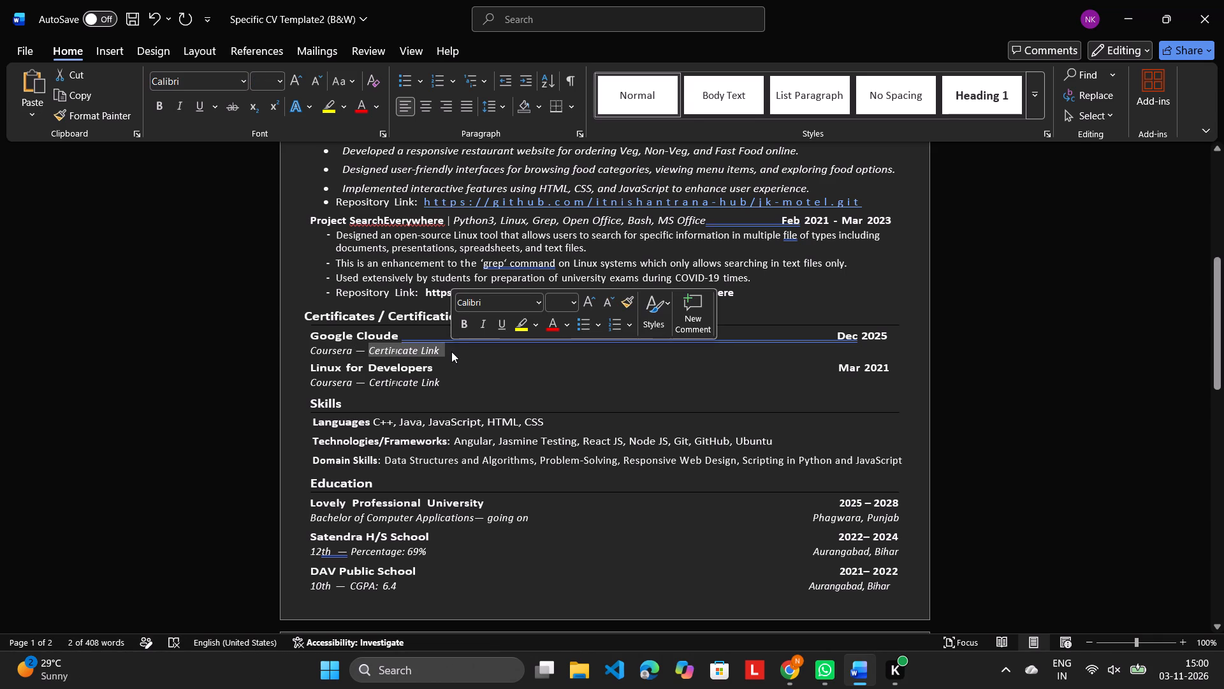
key("BackSpace")
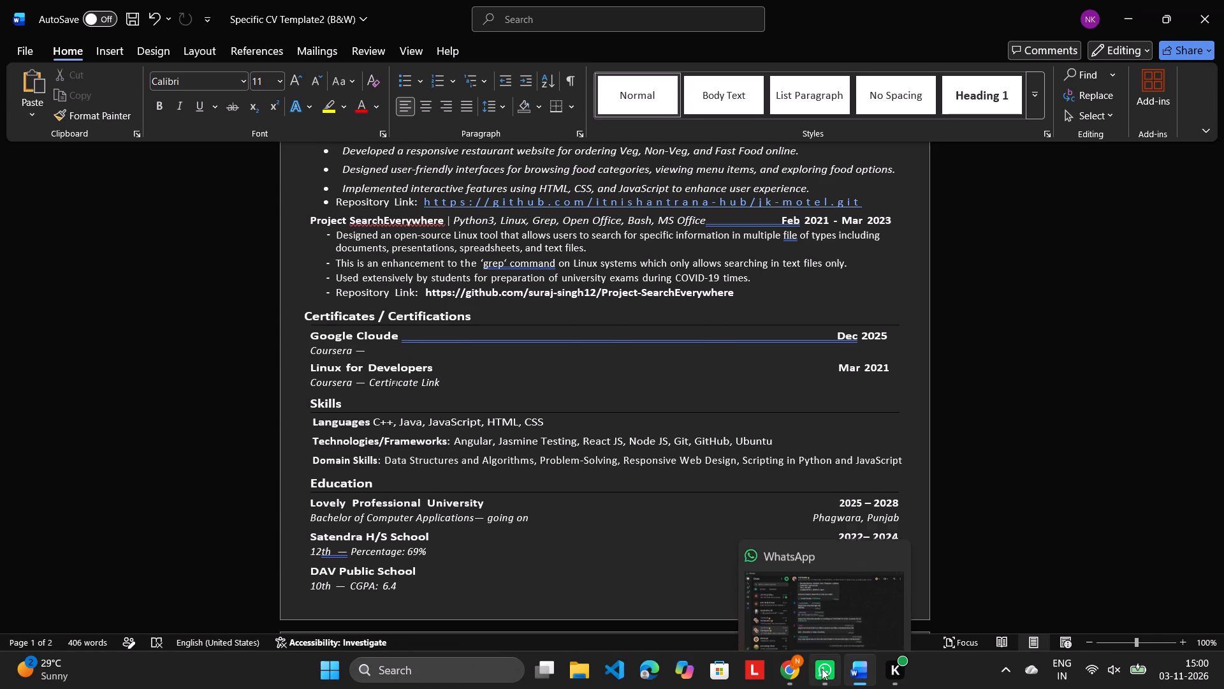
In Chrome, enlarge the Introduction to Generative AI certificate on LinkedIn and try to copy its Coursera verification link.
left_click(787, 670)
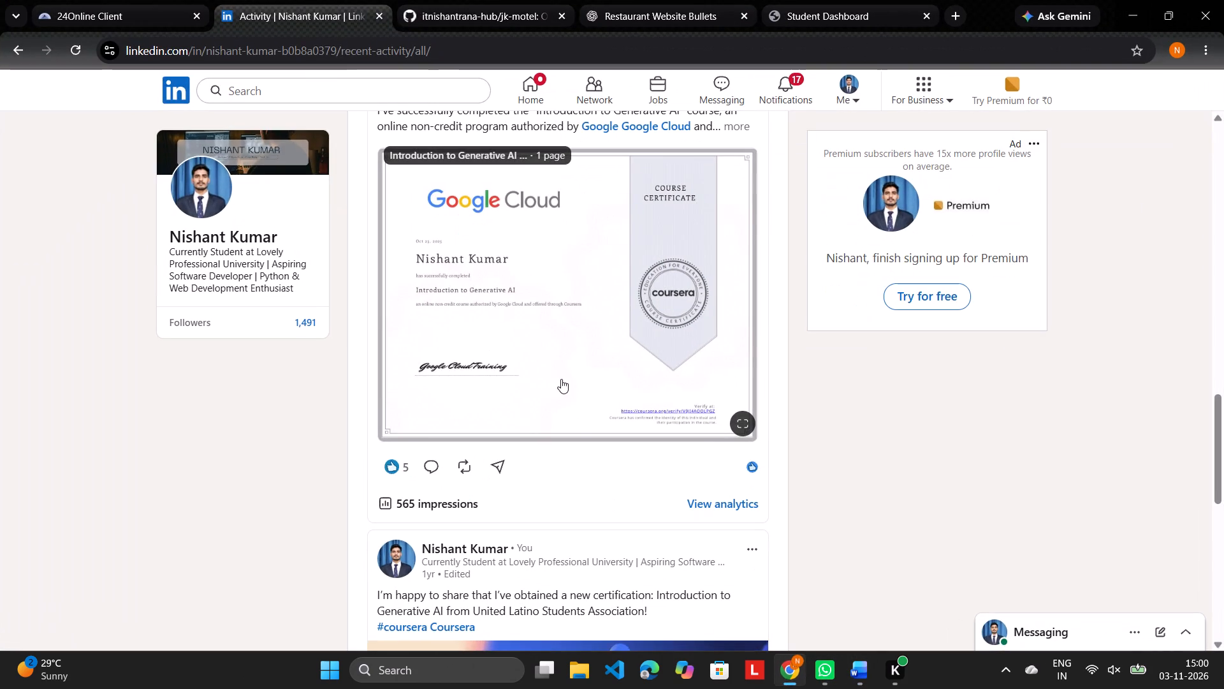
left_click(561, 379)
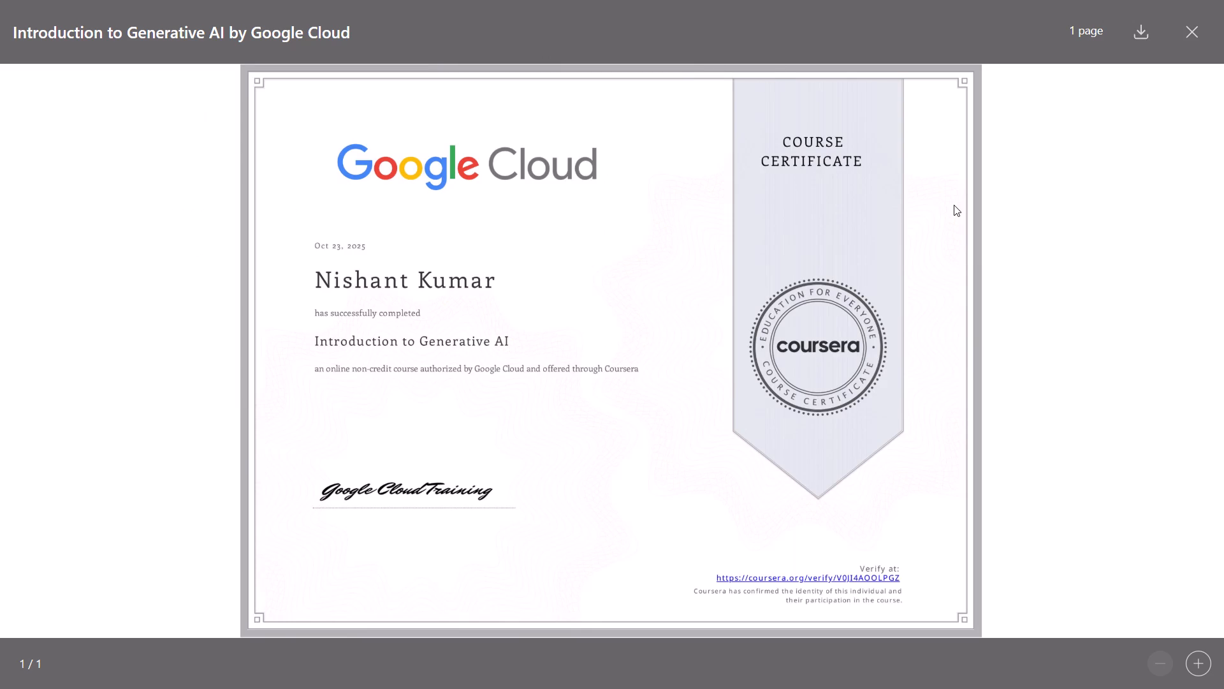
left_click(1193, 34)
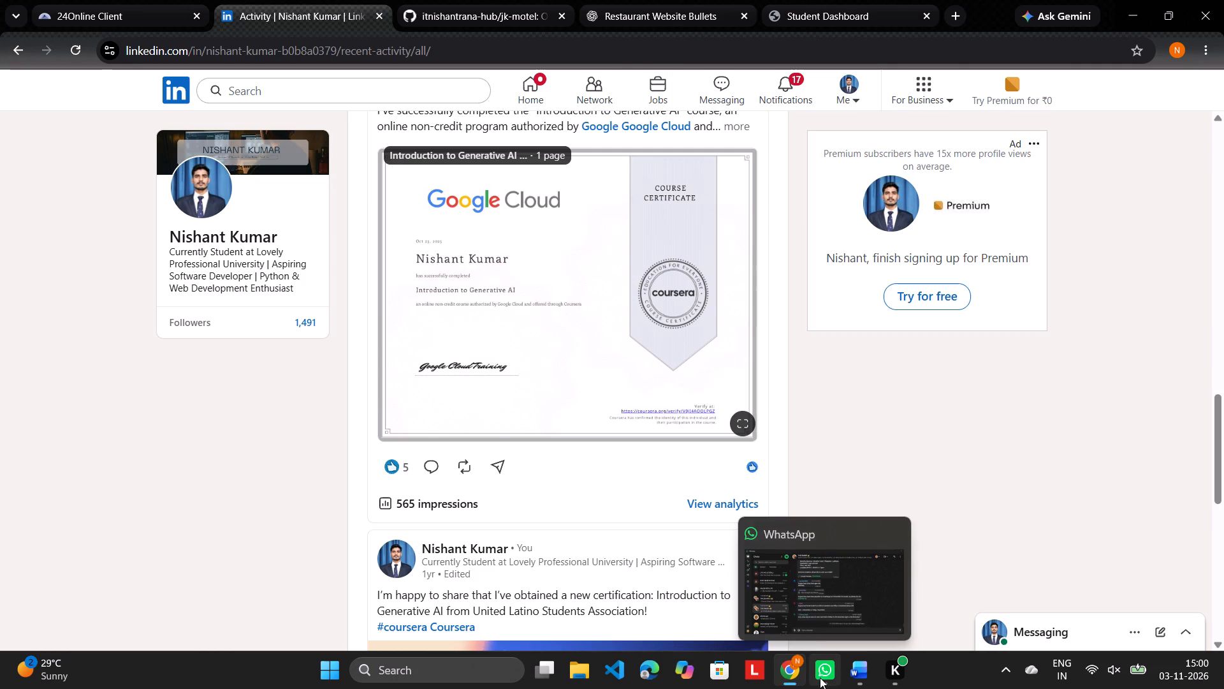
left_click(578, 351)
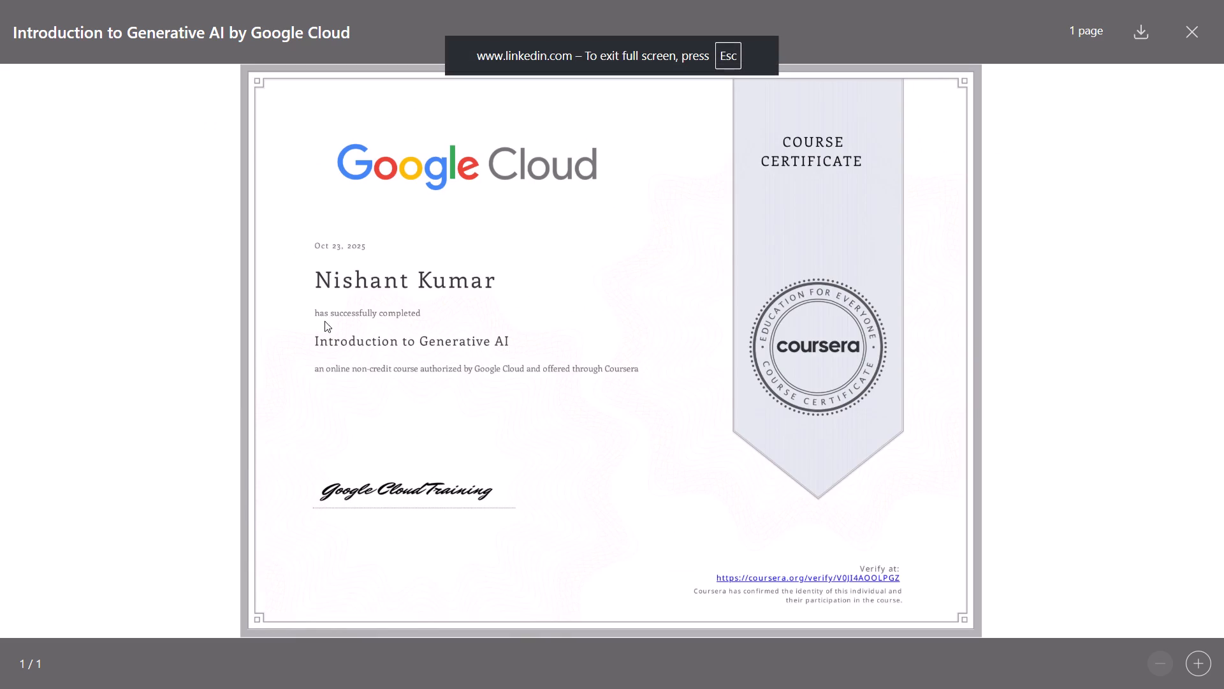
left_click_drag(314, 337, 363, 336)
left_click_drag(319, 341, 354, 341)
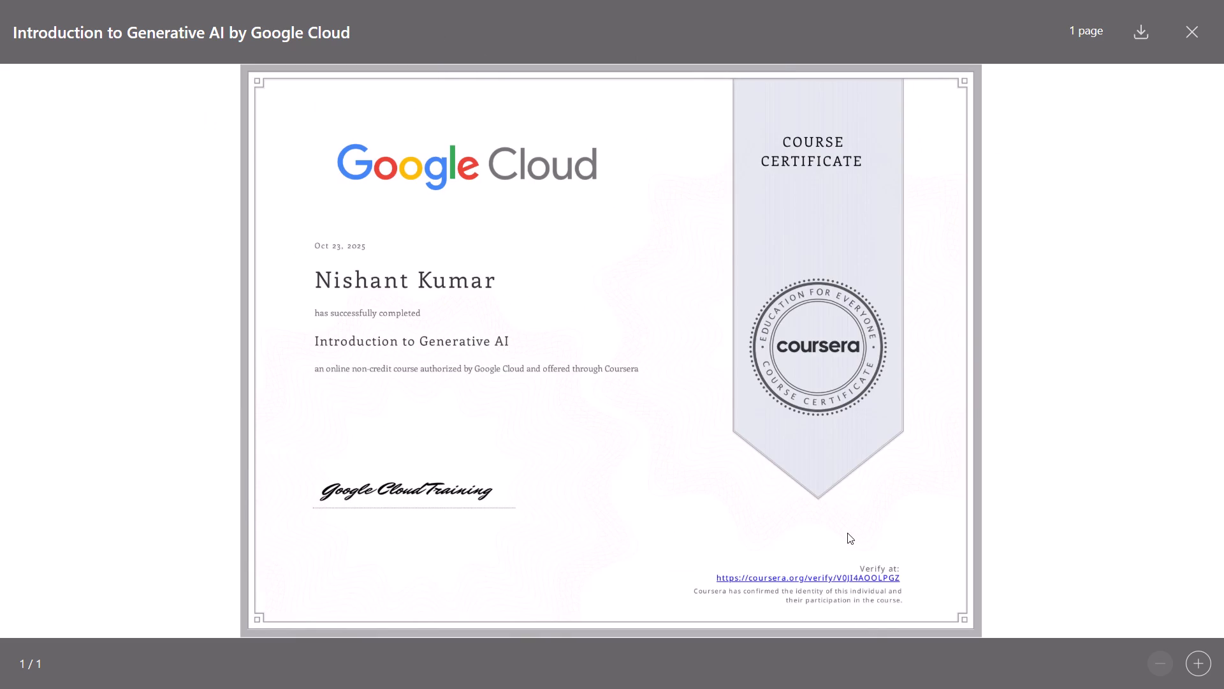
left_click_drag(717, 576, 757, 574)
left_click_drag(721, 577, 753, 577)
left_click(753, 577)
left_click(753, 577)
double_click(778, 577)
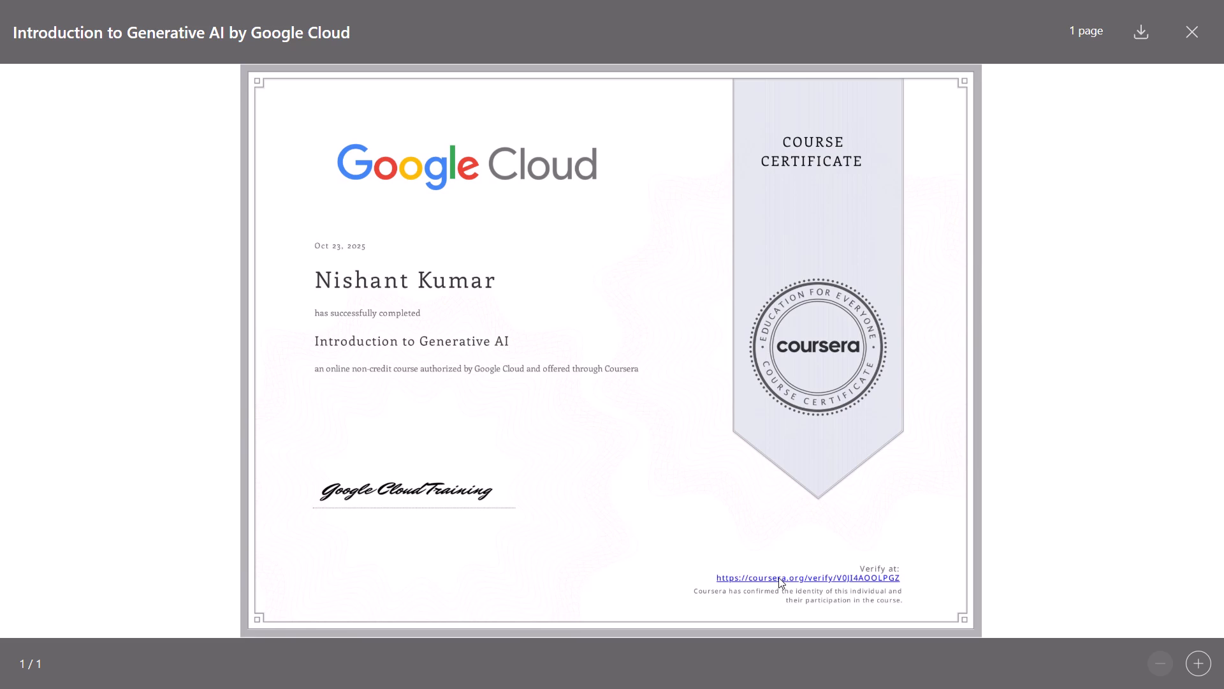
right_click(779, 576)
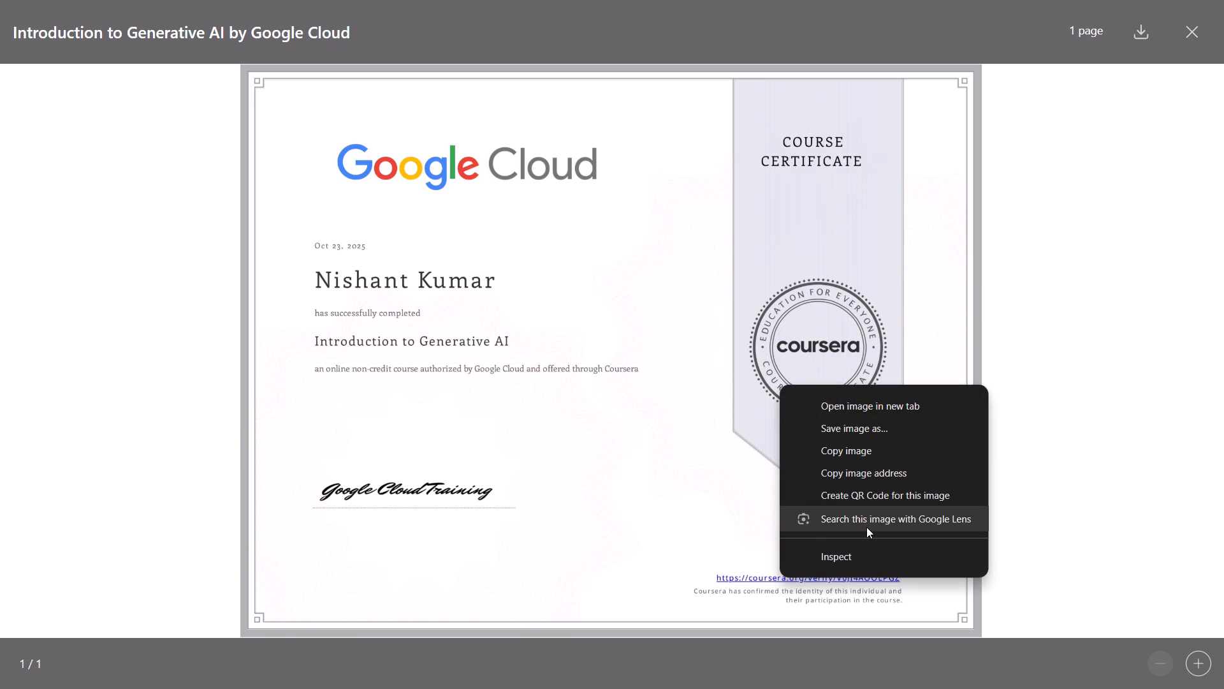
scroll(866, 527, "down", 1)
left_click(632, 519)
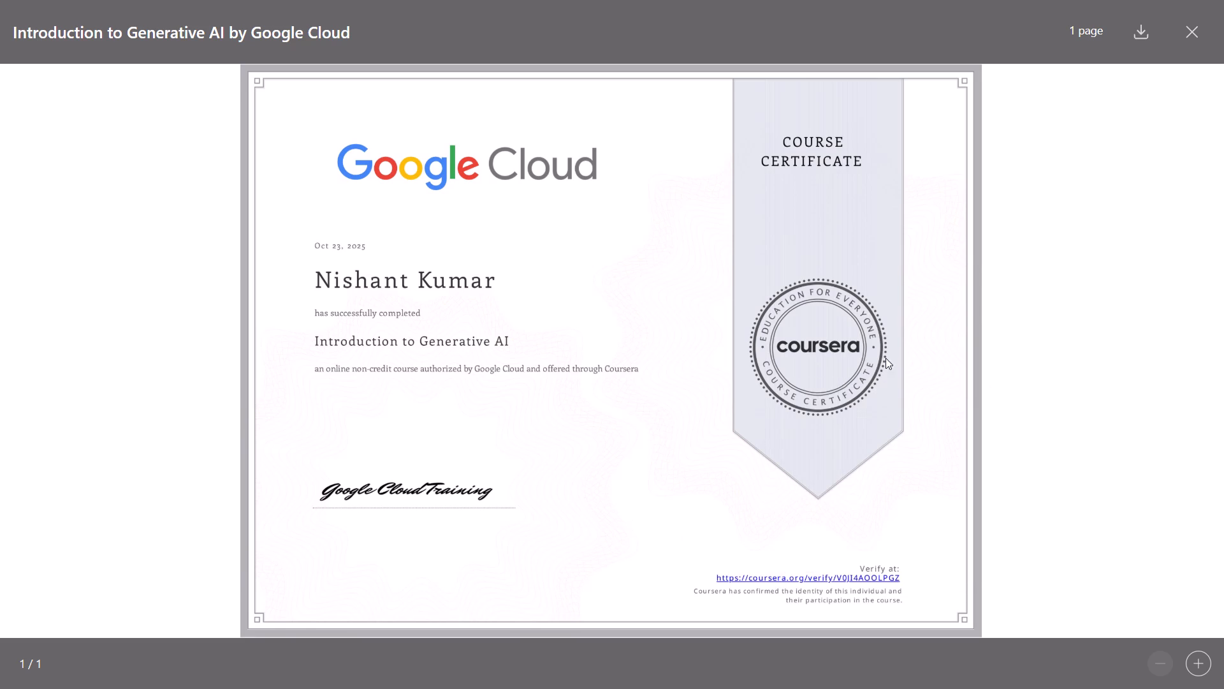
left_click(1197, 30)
Copy the link to the Introduction to Generative AI LinkedIn post and paste it after "Coursera —" in the Word CV's Google Cloude entry.
scroll(724, 411, "up", 1)
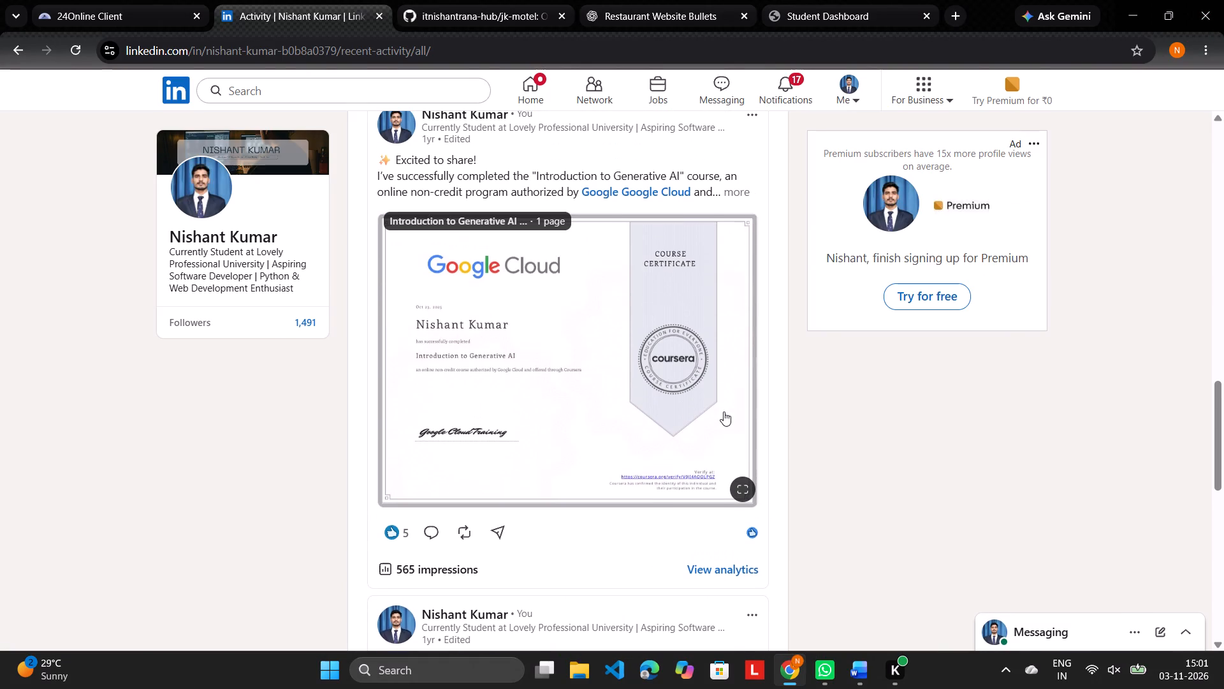
scroll(724, 411, "up", 1)
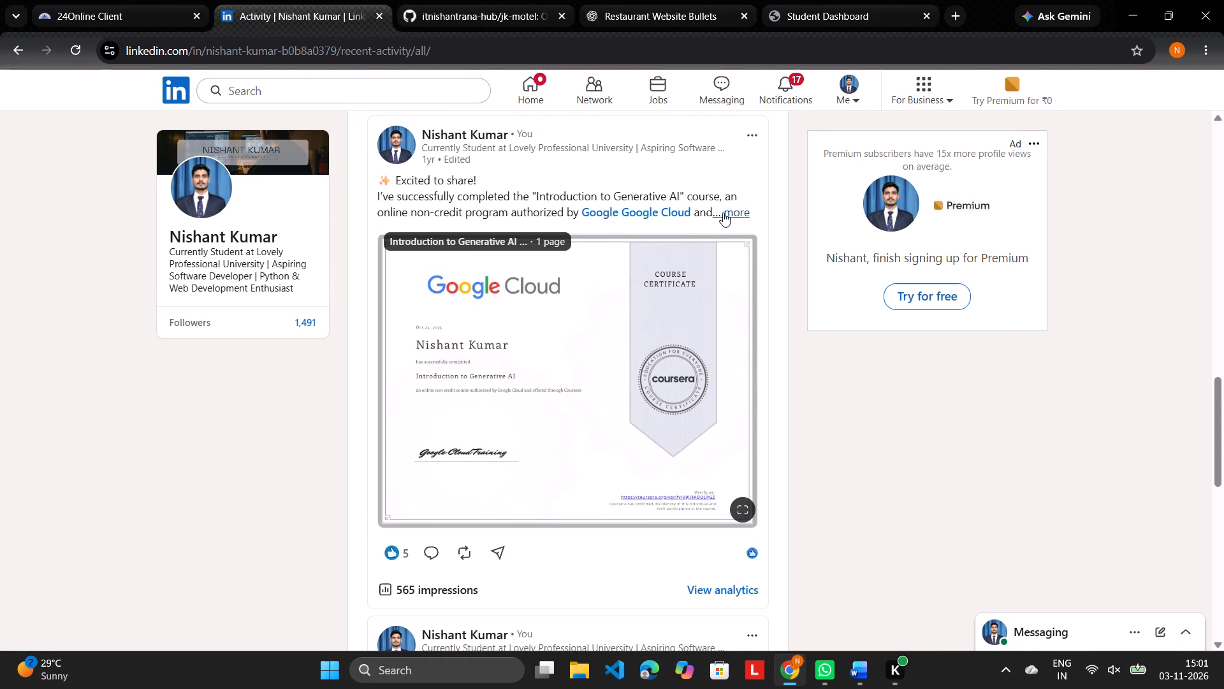
left_click(723, 212)
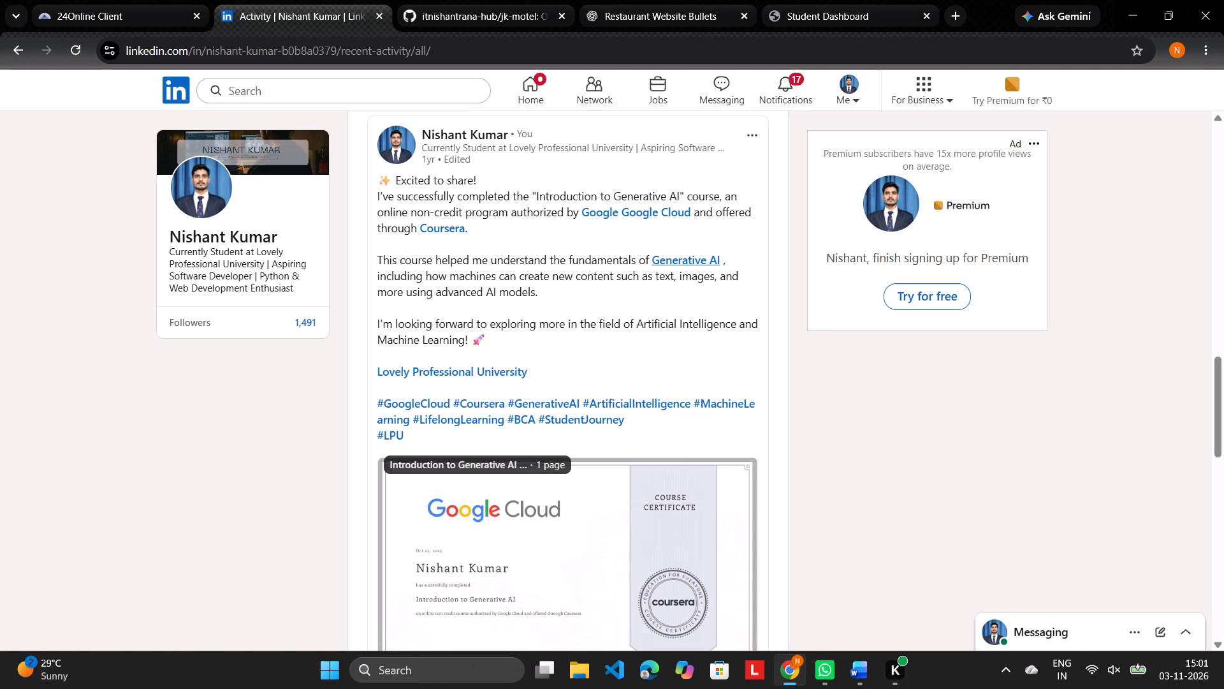
left_click(535, 271)
left_click(499, 203)
scroll(569, 385, "down", 2)
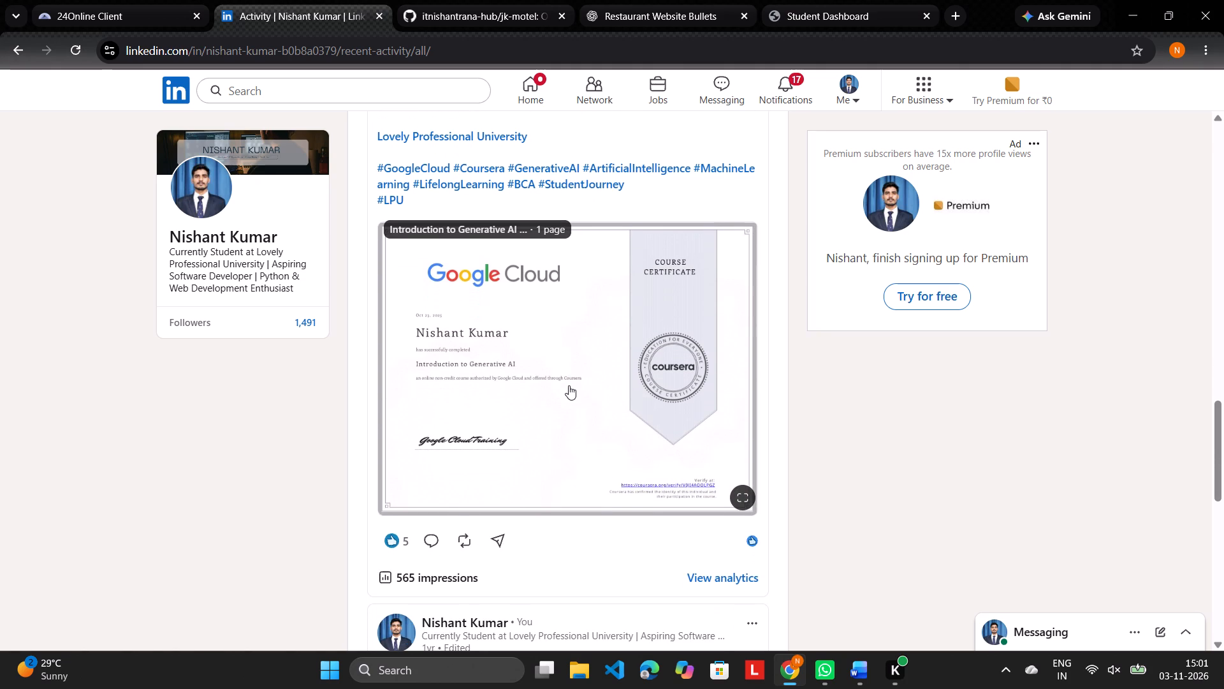
scroll(569, 385, "down", 2)
scroll(569, 385, "up", 3)
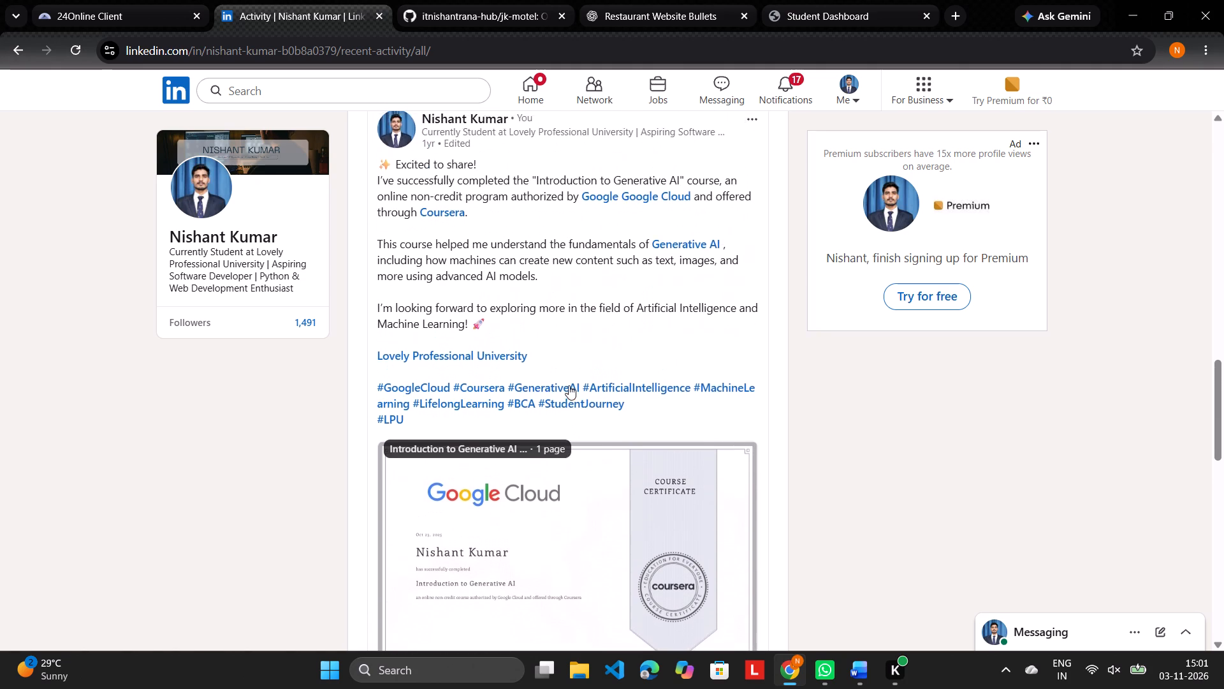
scroll(569, 385, "up", 1)
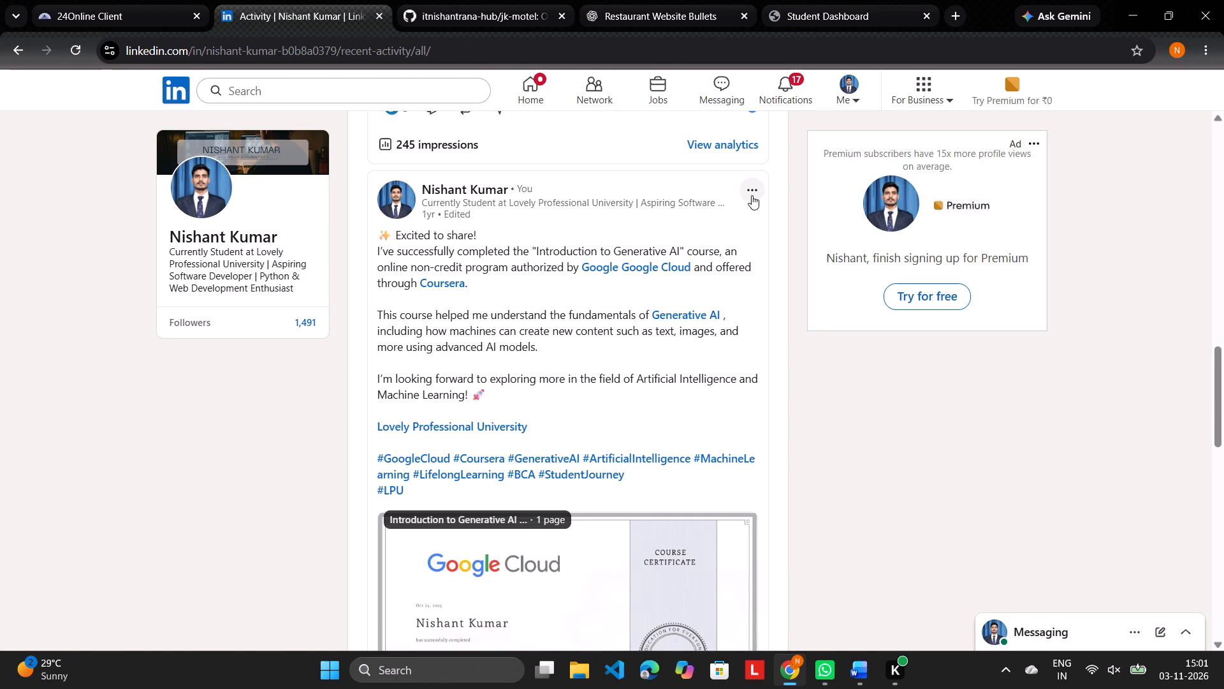
left_click(752, 195)
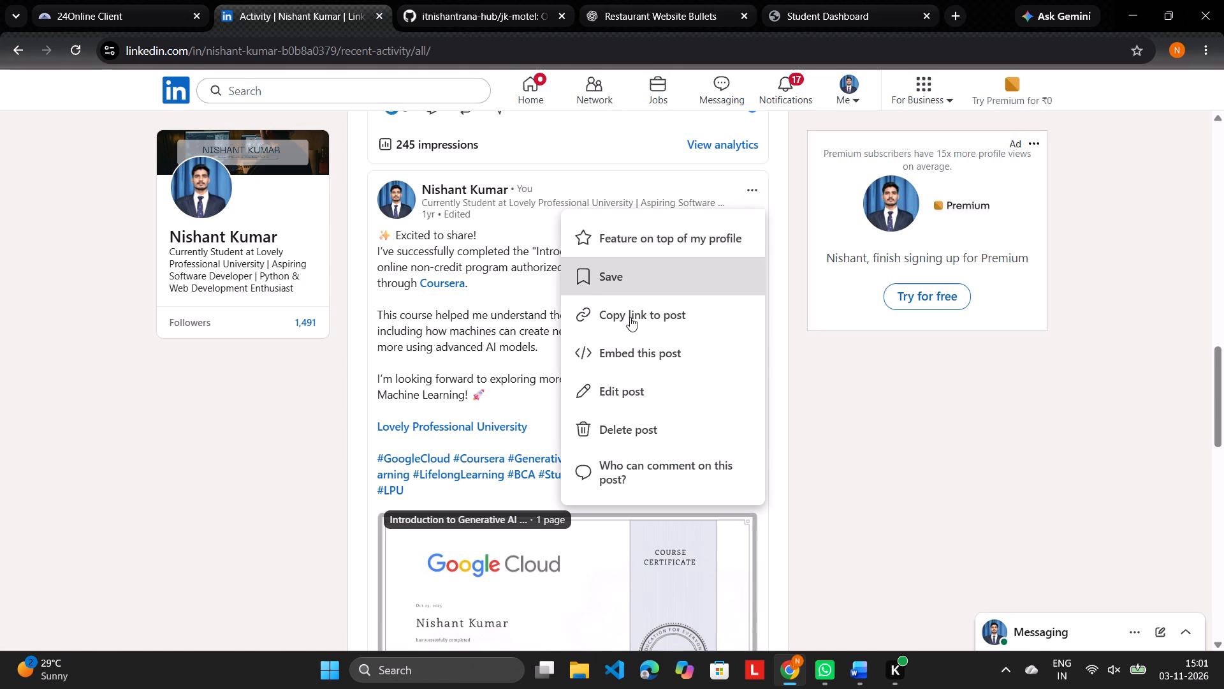
left_click(643, 315)
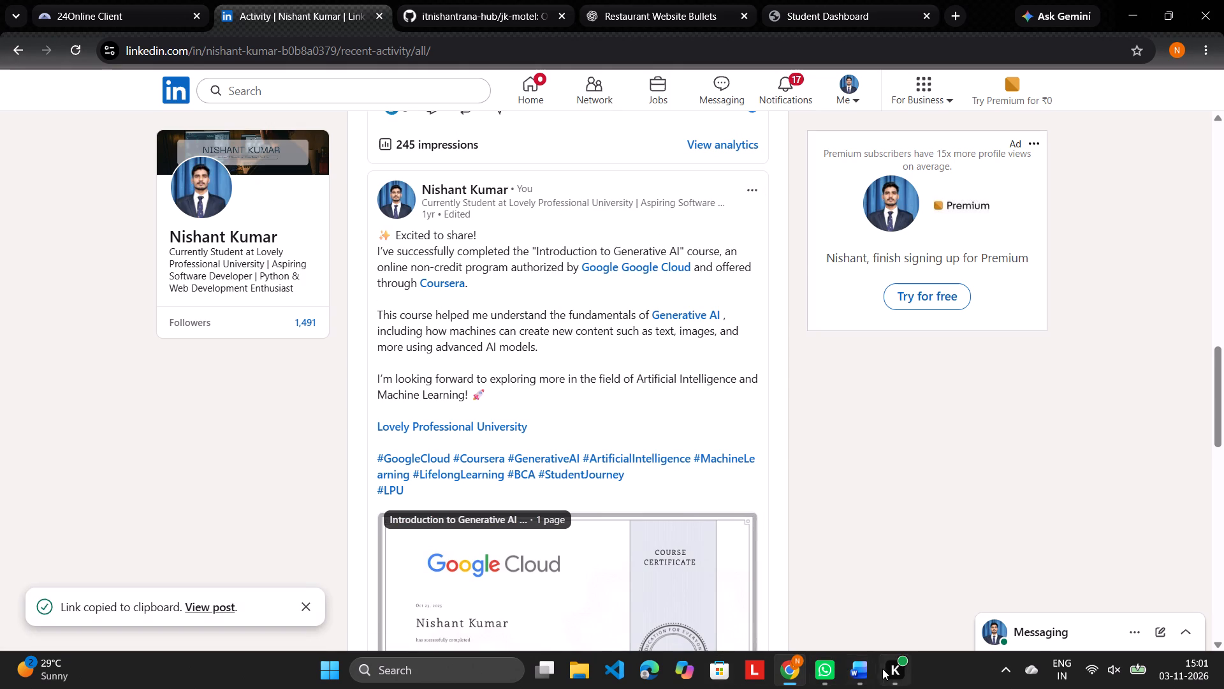
left_click(857, 675)
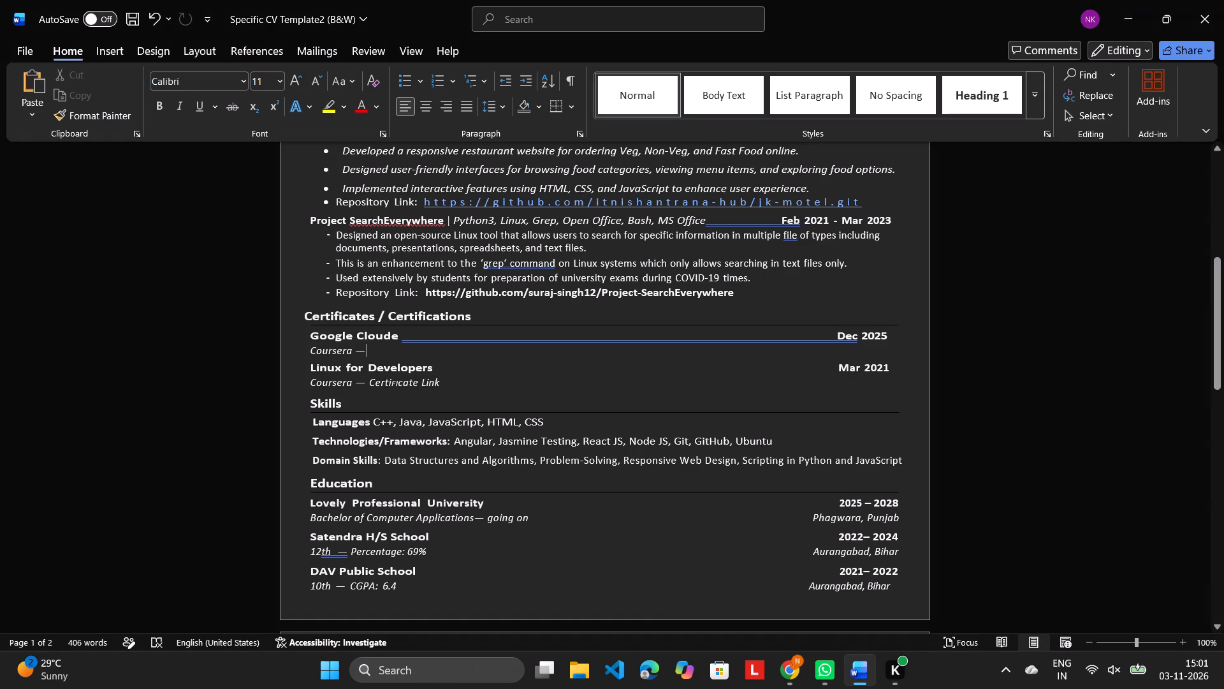
key("space")
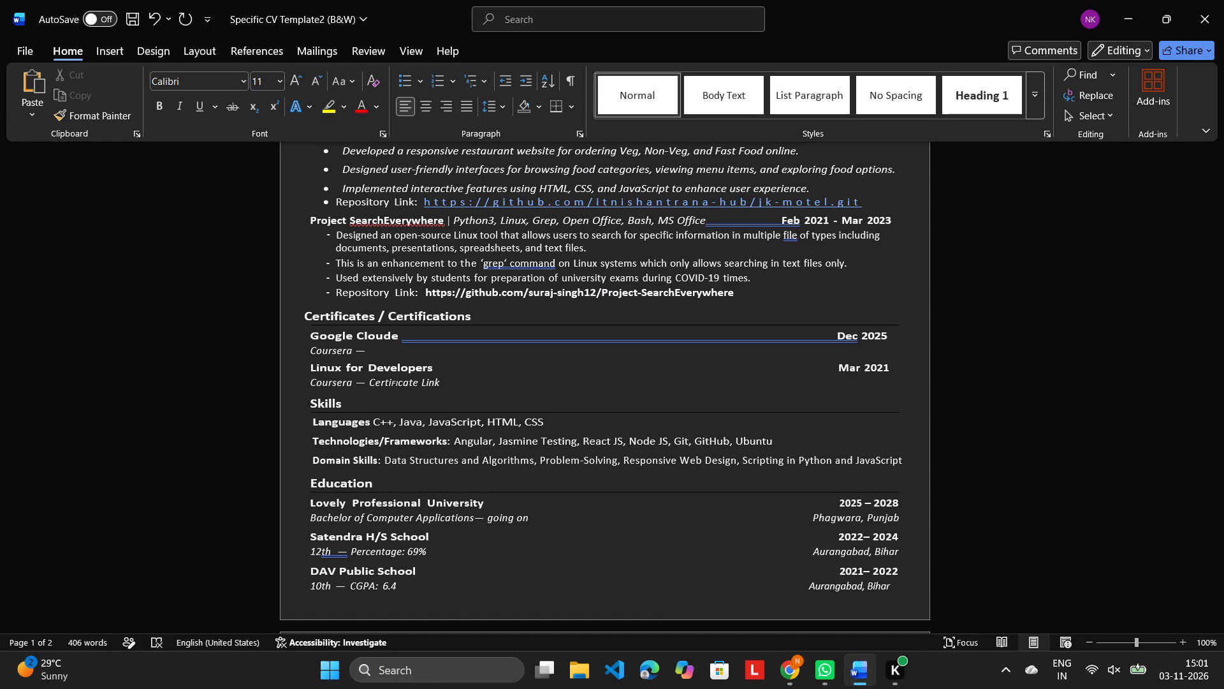
key("ctrl+v")
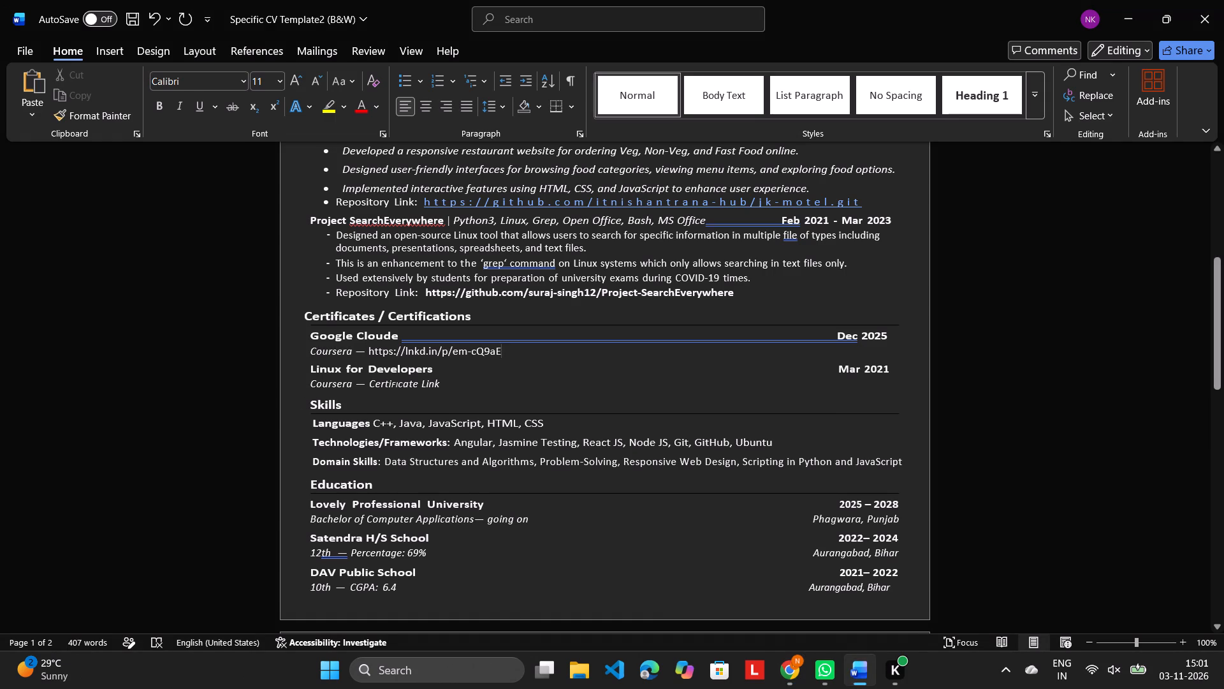
Replace the "Google Cloude" certification title with "Introduction to Genrative".
left_click(398, 336)
key("BackSpace")
key("BackSpace")
key("BackSpace")
key("BackSpace")
key("BackSpace")
key("BackSpace")
key("BackSpace")
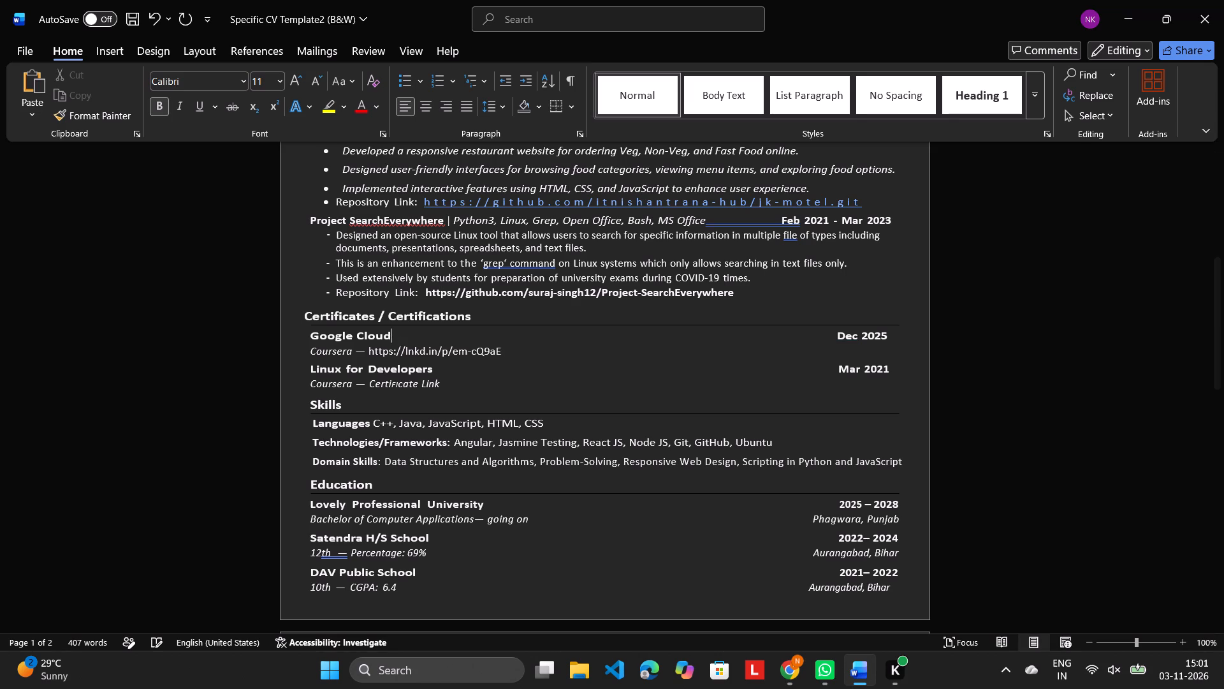
key("BackSpace")
key("BackSpace")
key("BackSpace")
key("BackSpace")
key("BackSpace")
key("BackSpace")
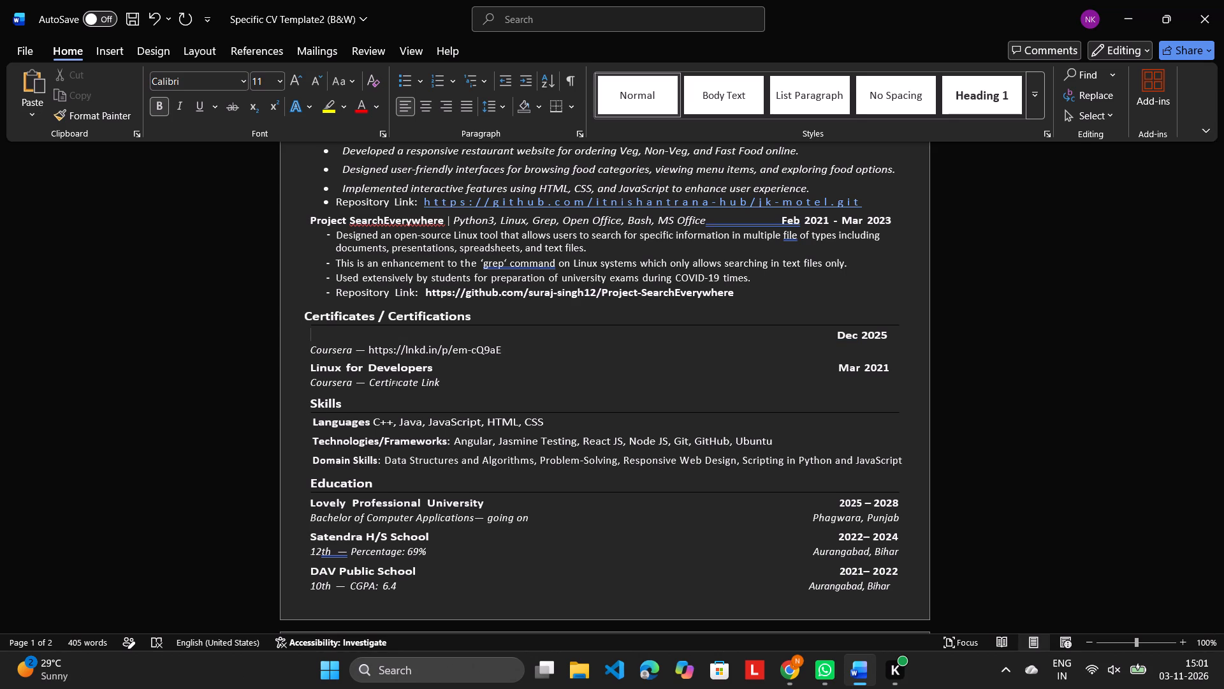
type("In")
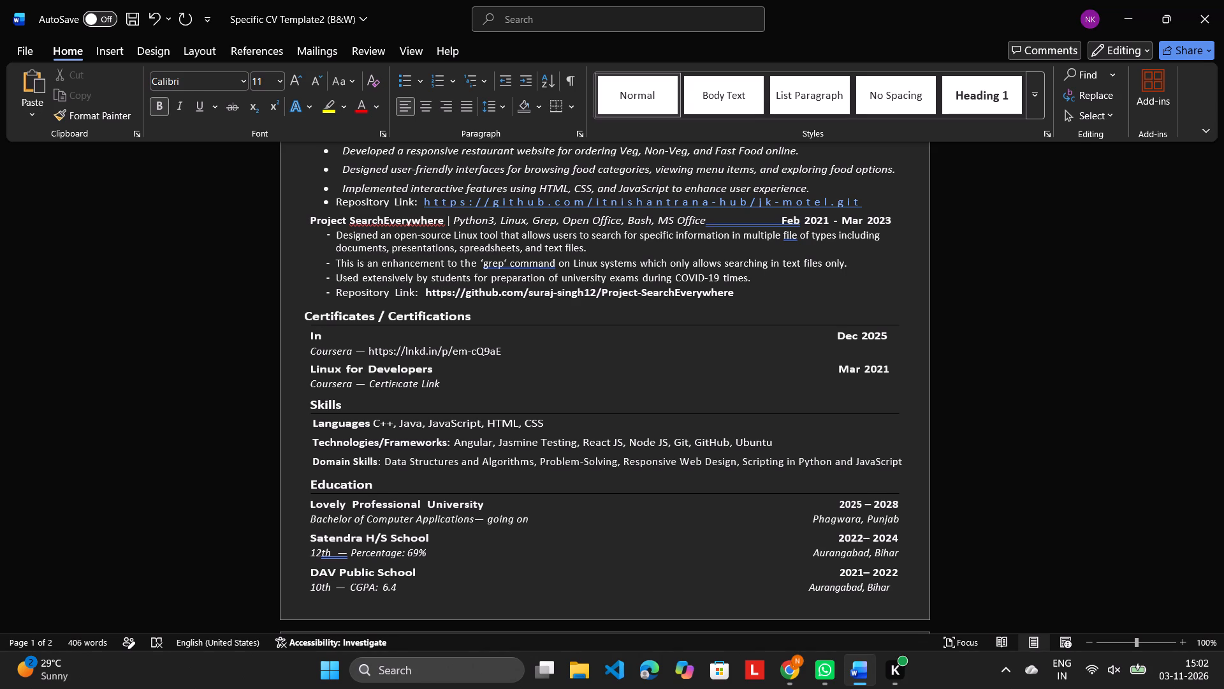
type("tr")
key("o")
type("duction")
key("space")
type("to")
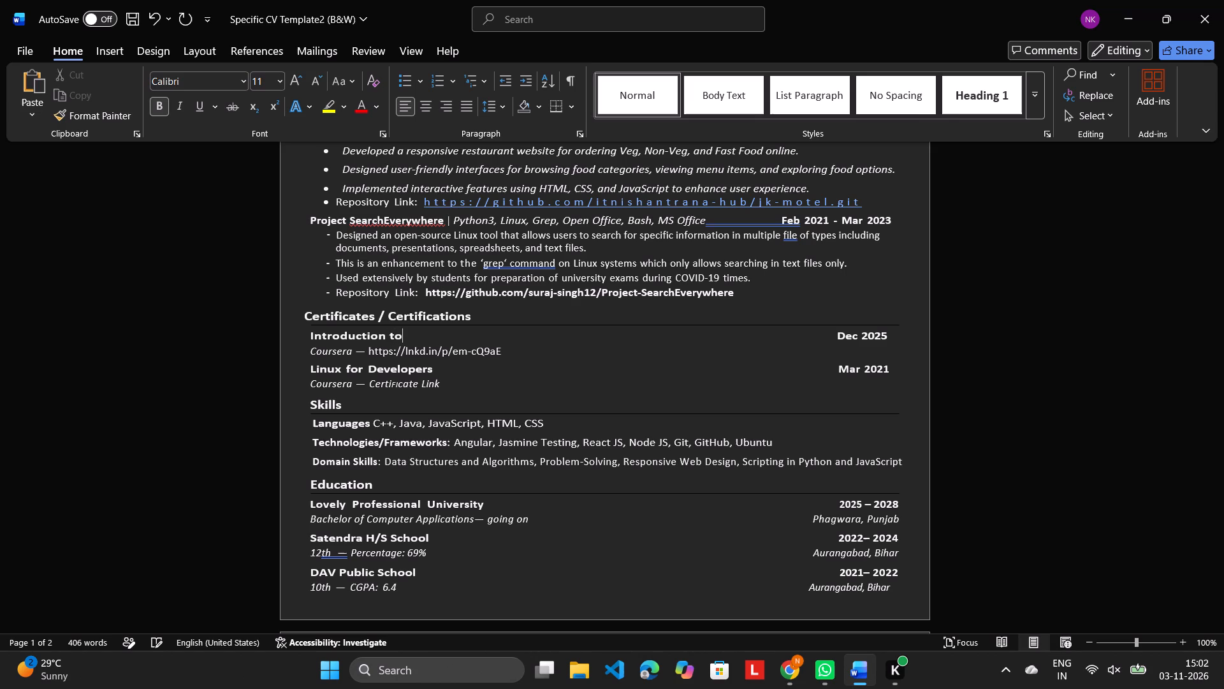
key("space")
type("Genrative")
key("space")
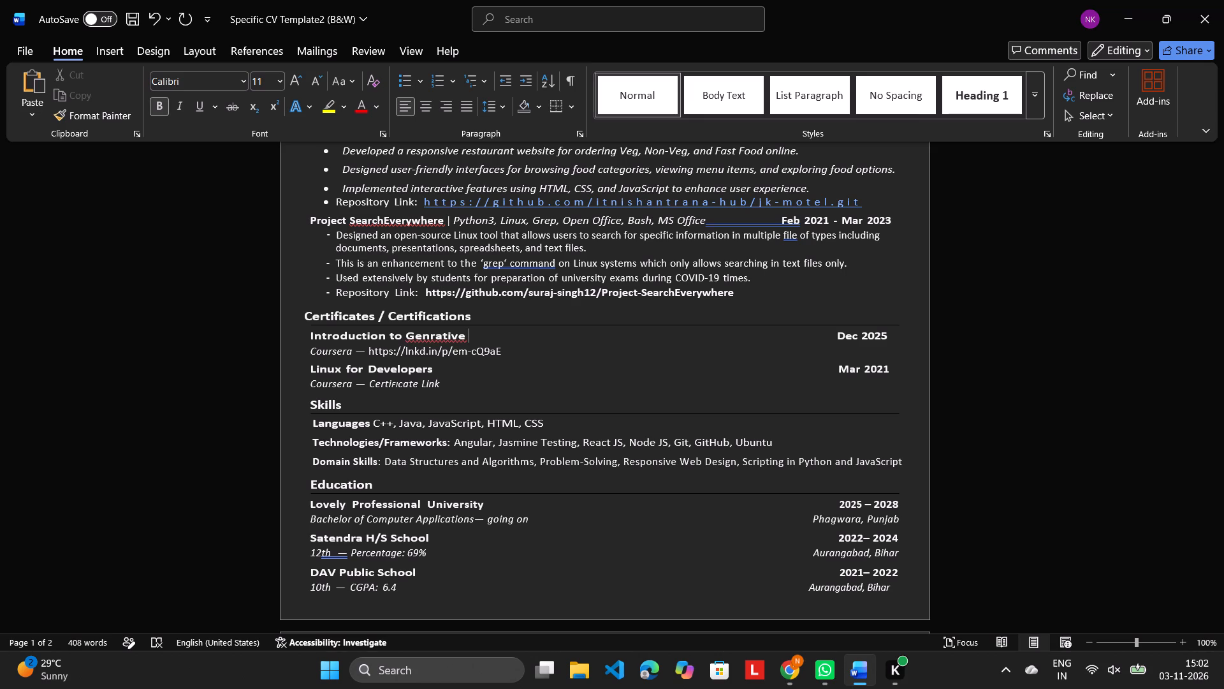
Check the course name in the LinkedIn post, and correct "Genrative" to "Generative" in the Word CV's certification title.
left_click(780, 680)
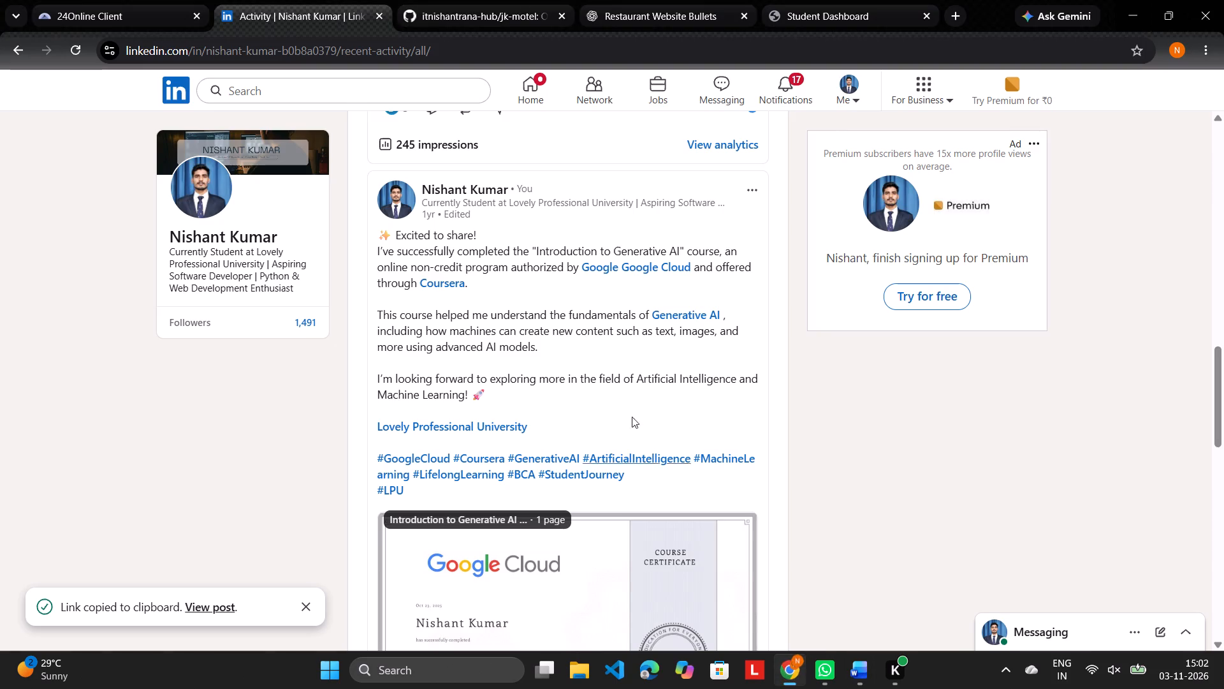
left_click(860, 681)
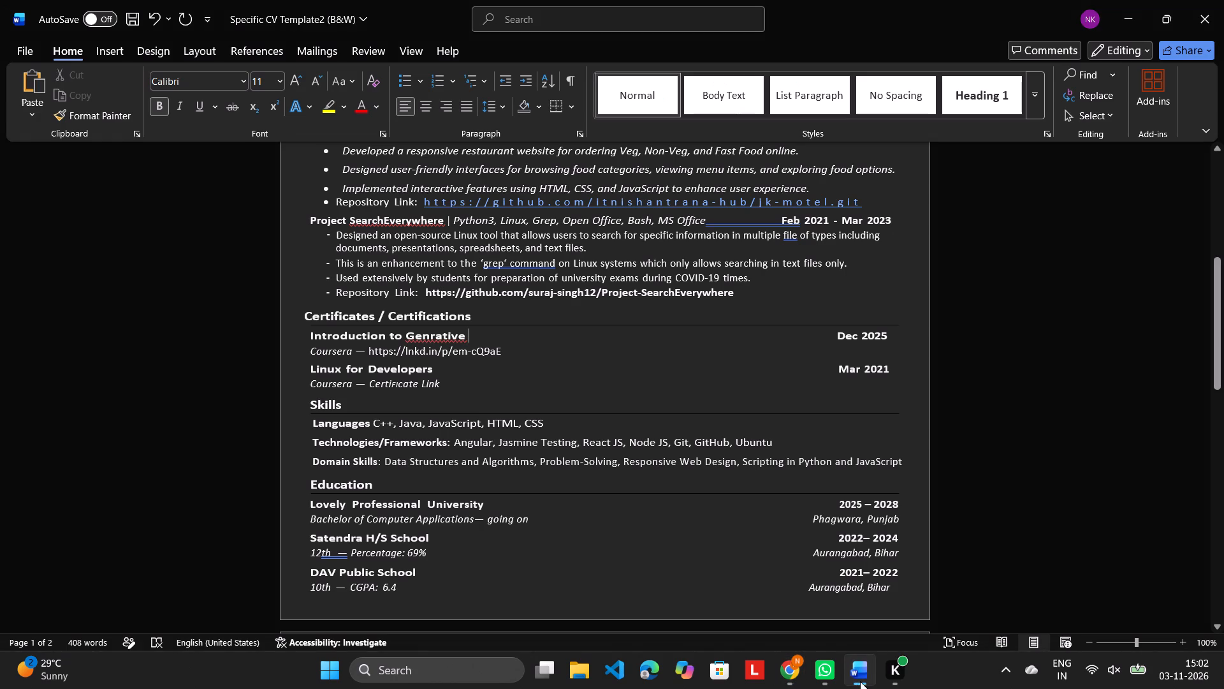
left_click(432, 336)
key("e")
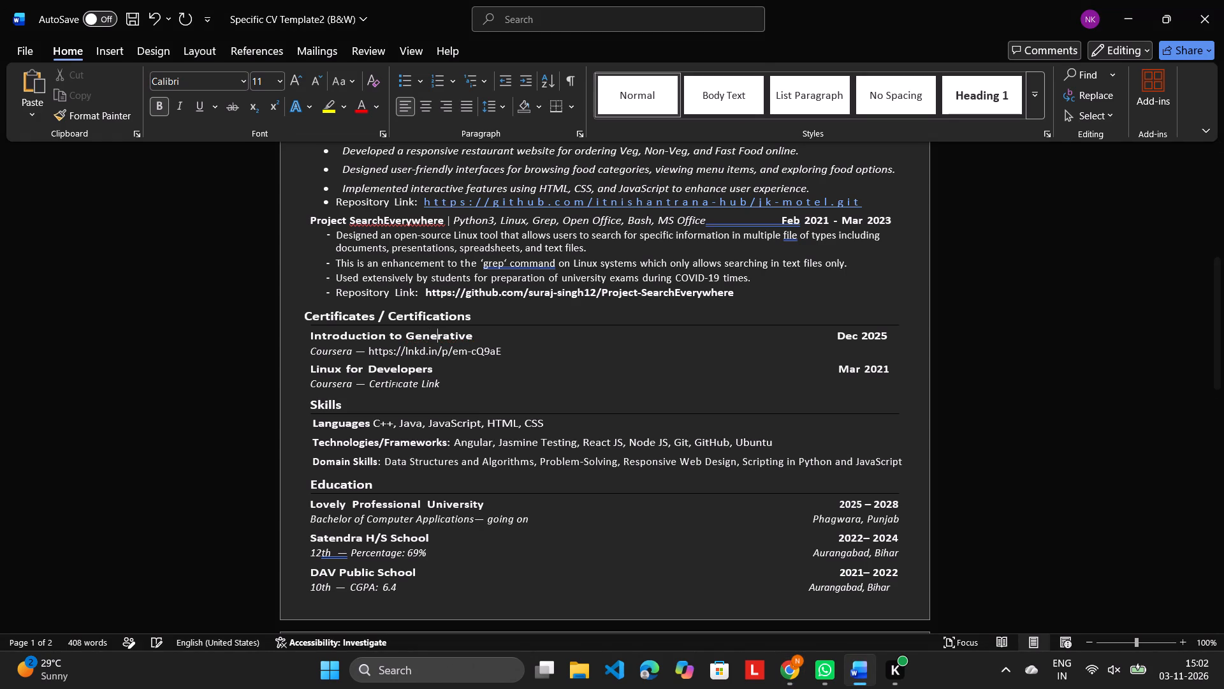
Complete the first certification title so it reads "Introduction to Generative AI", removing the extra space before "AI".
left_click(486, 336)
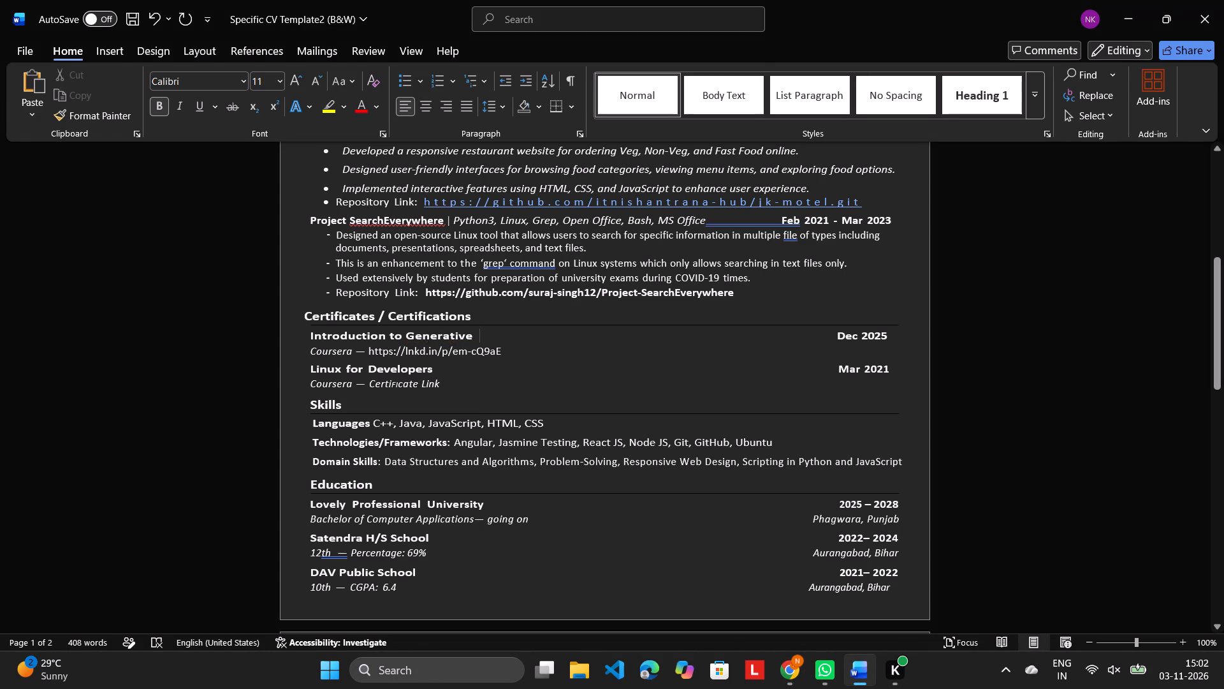
key("shift+a")
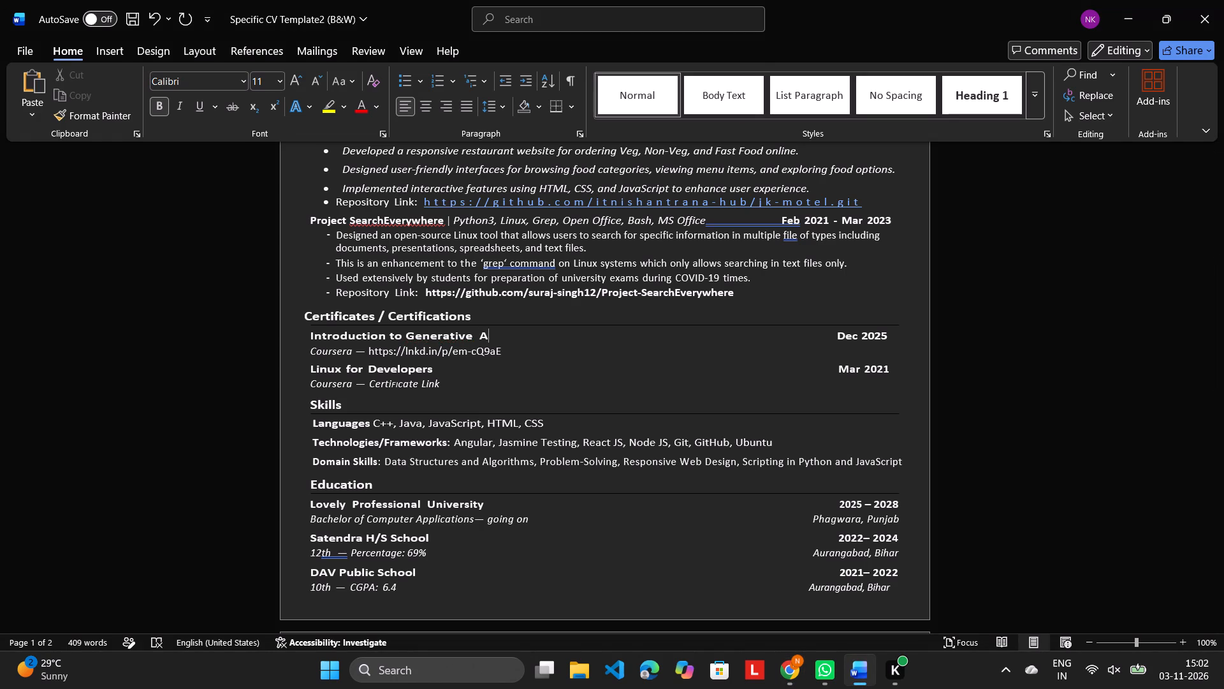
key("shift+i")
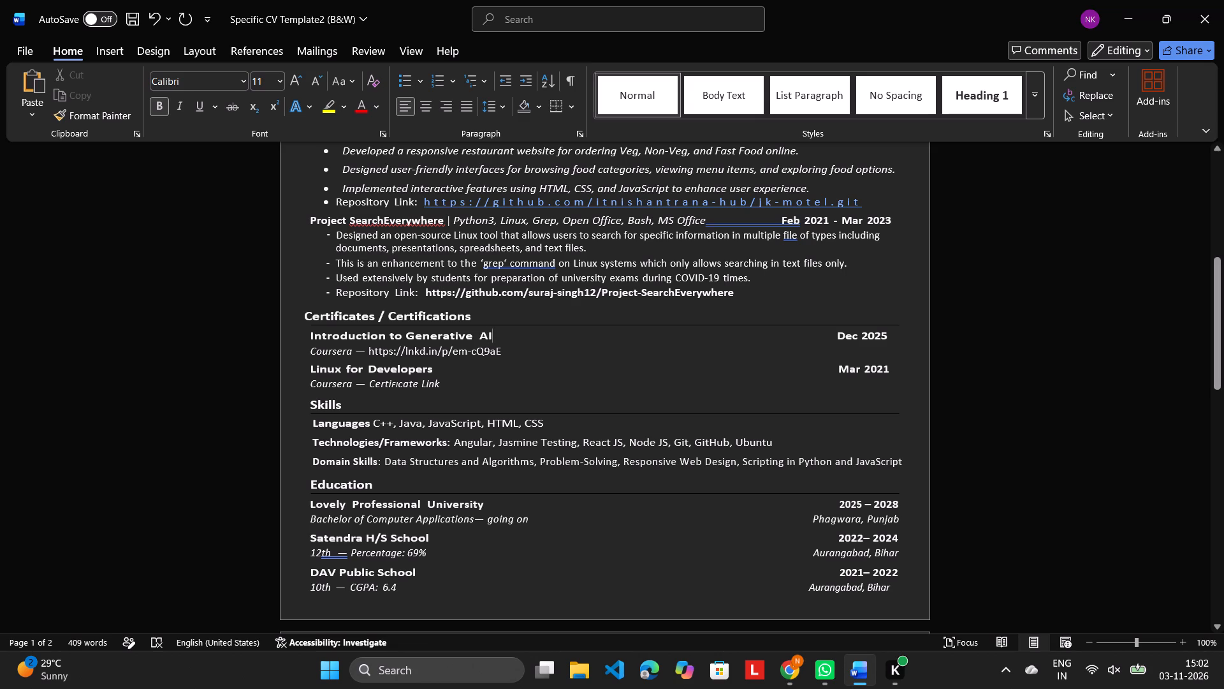
left_click(482, 336)
key("BackSpace")
left_click(461, 398)
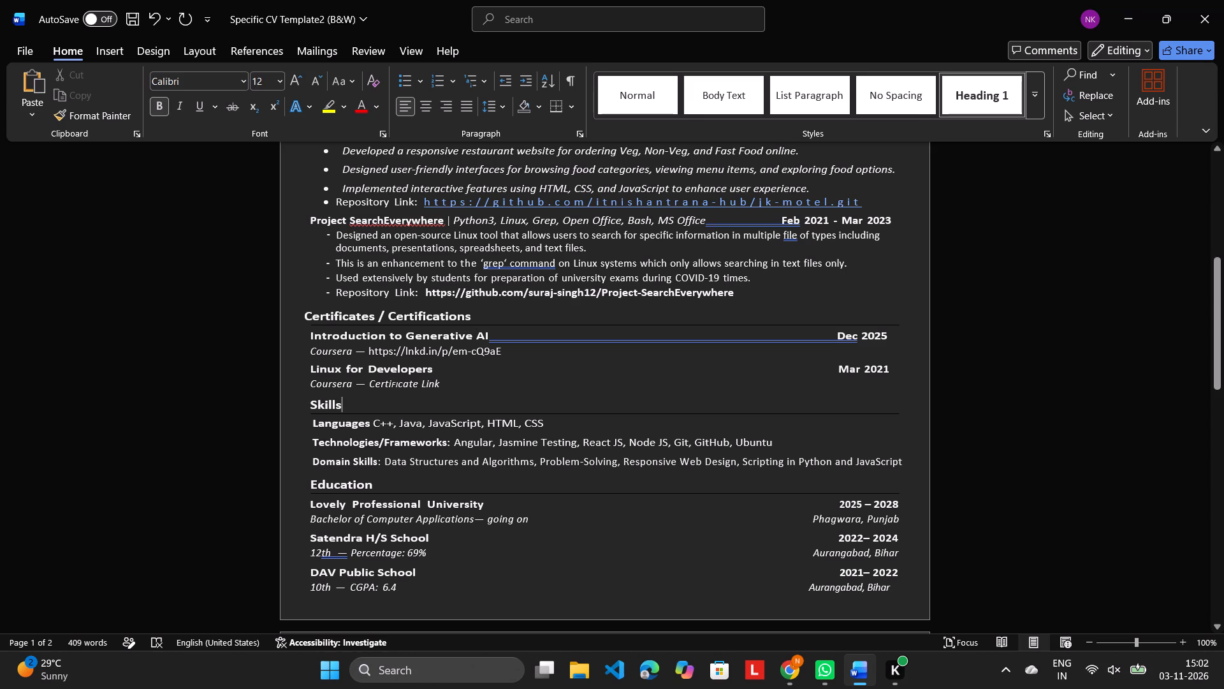
In Chrome, look through the LinkedIn activity posts for other certificates and achievements that could go in the CV.
left_click(799, 668)
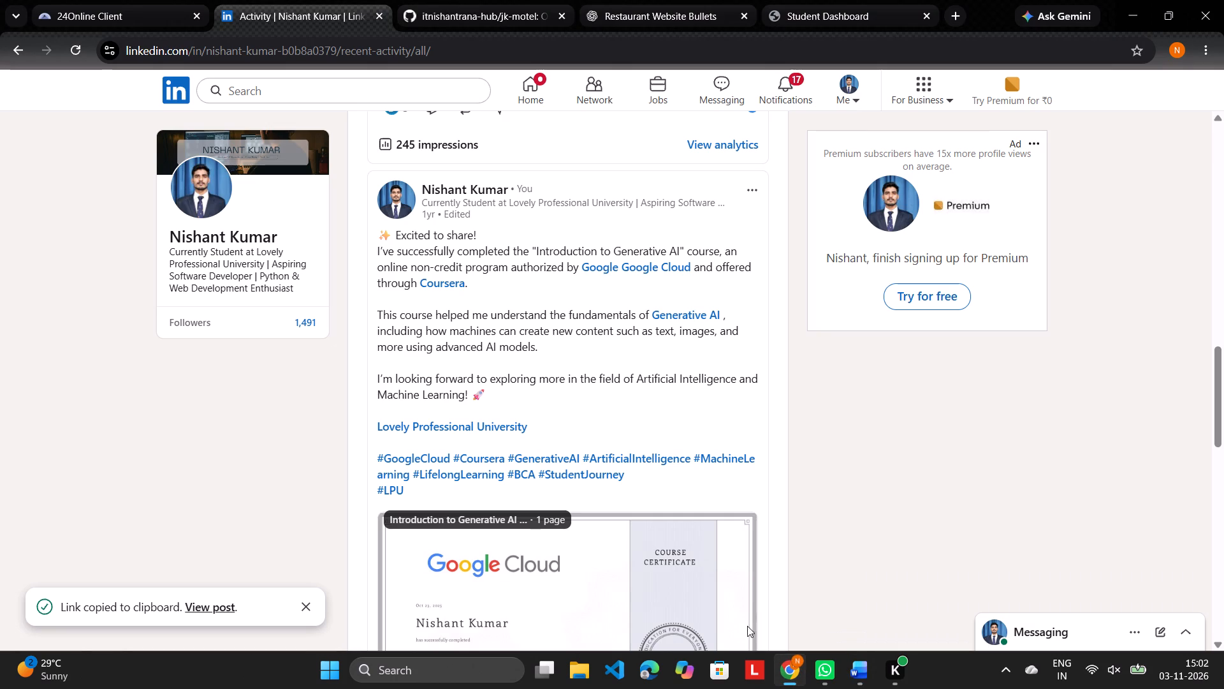
scroll(578, 392, "down", 7)
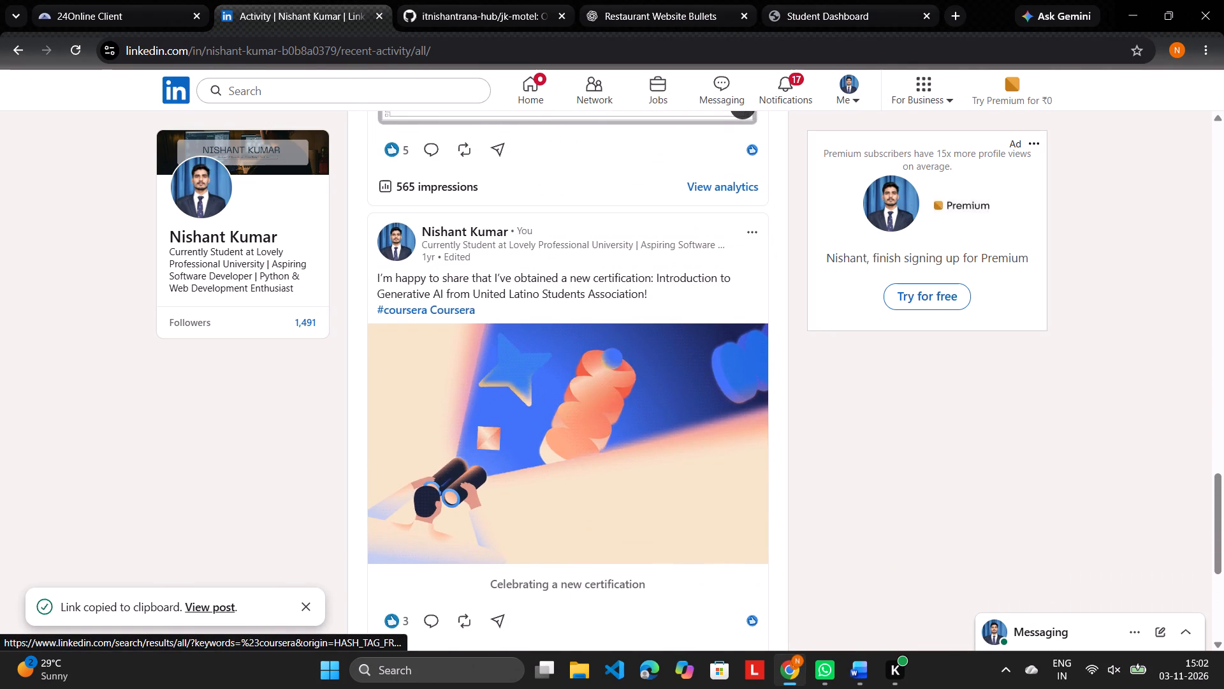
scroll(592, 306, "up", 4)
scroll(592, 306, "down", 1)
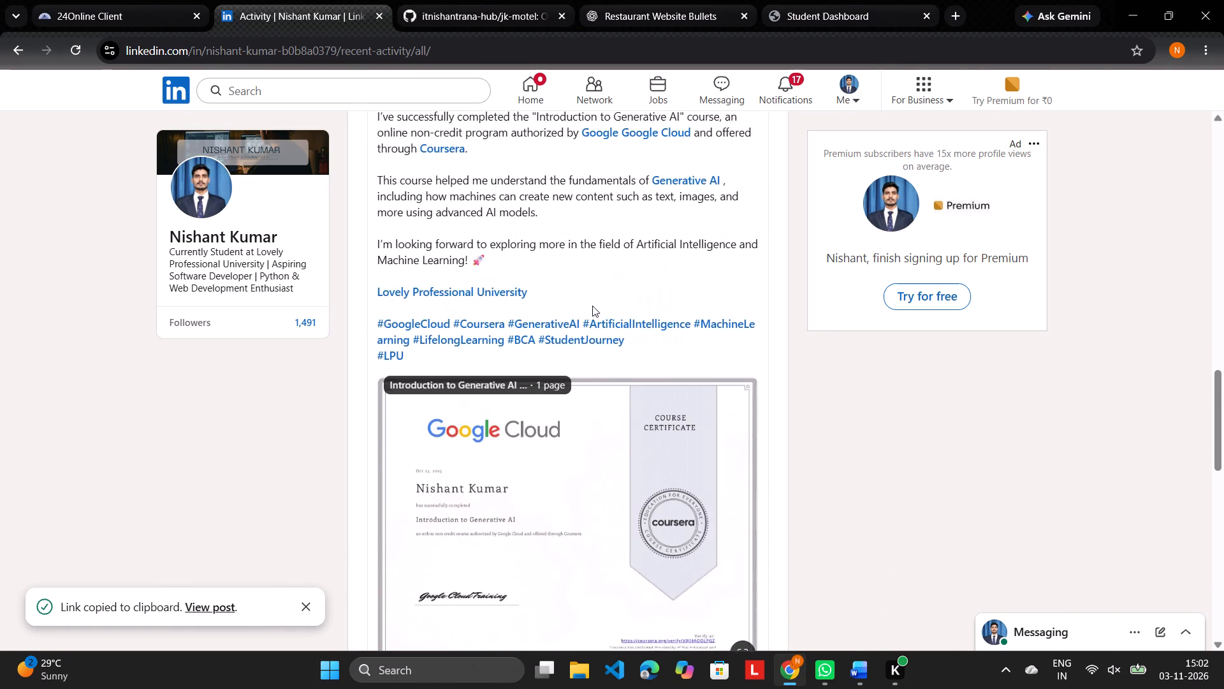
scroll(592, 306, "down", 3)
scroll(592, 306, "up", 1)
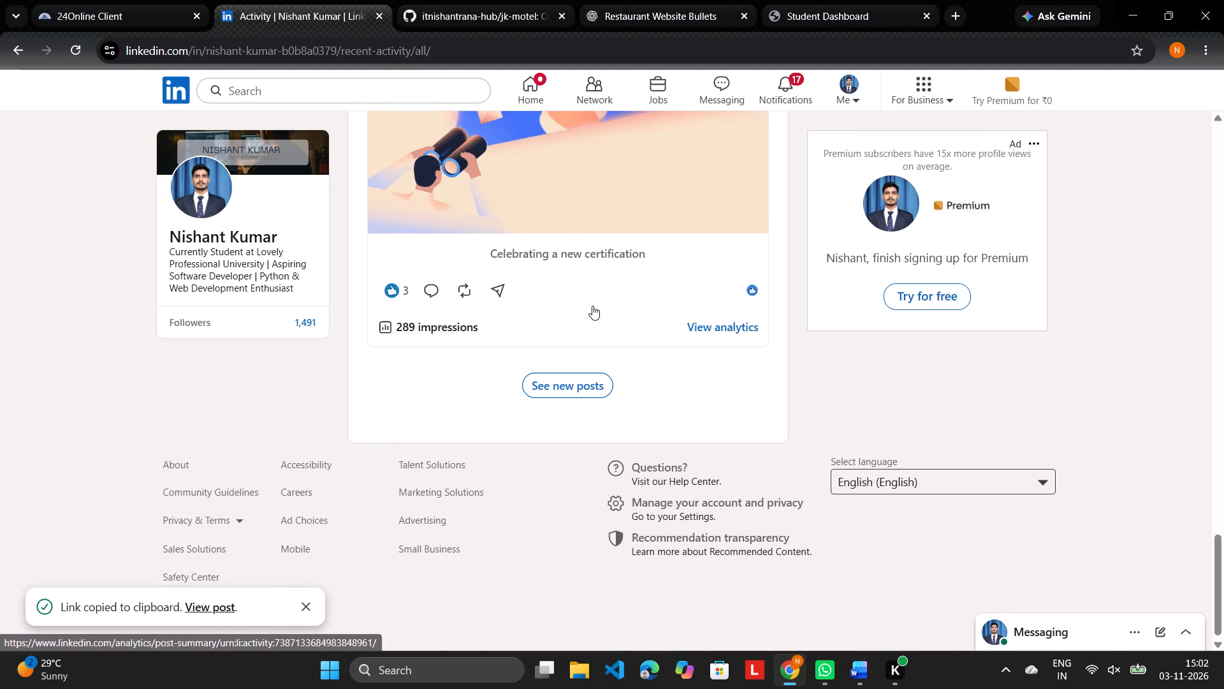
scroll(592, 306, "up", 7)
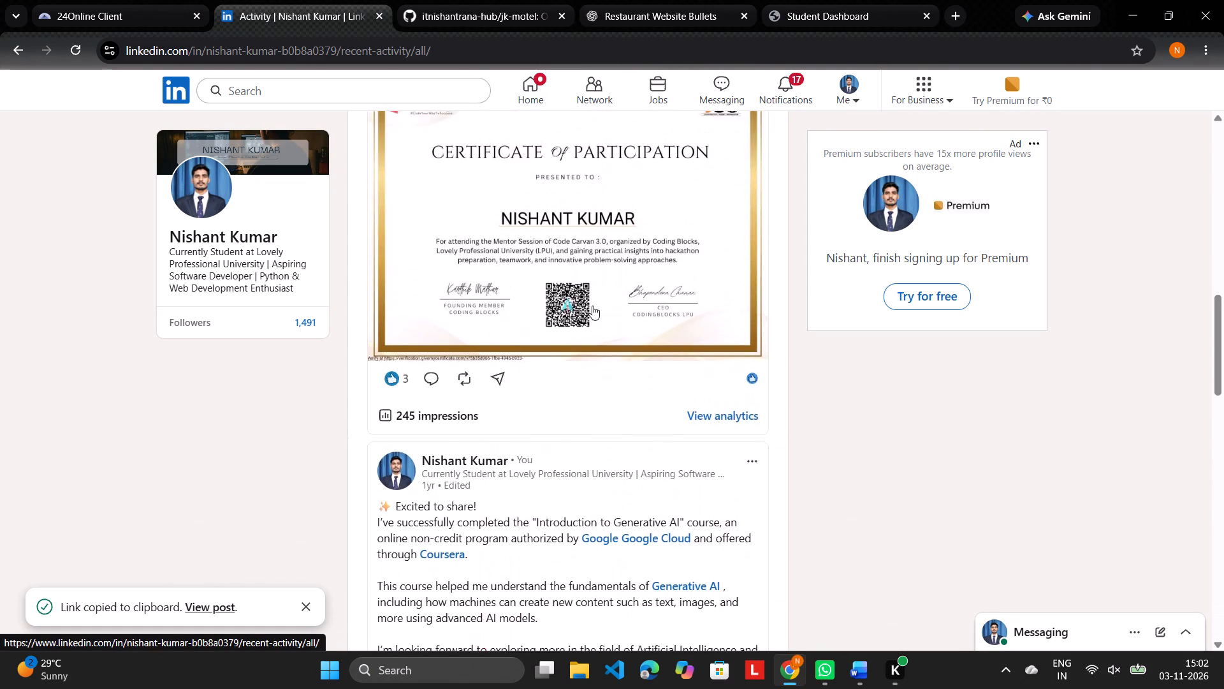
scroll(592, 306, "up", 1)
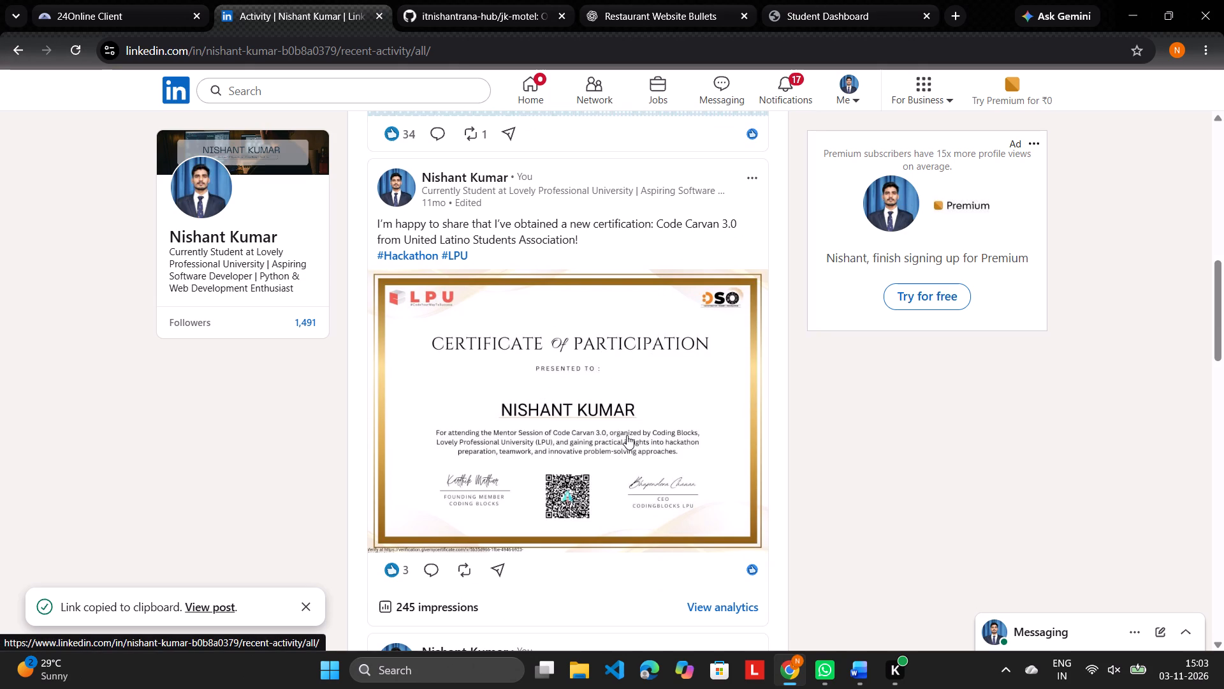
scroll(627, 435, "up", 3)
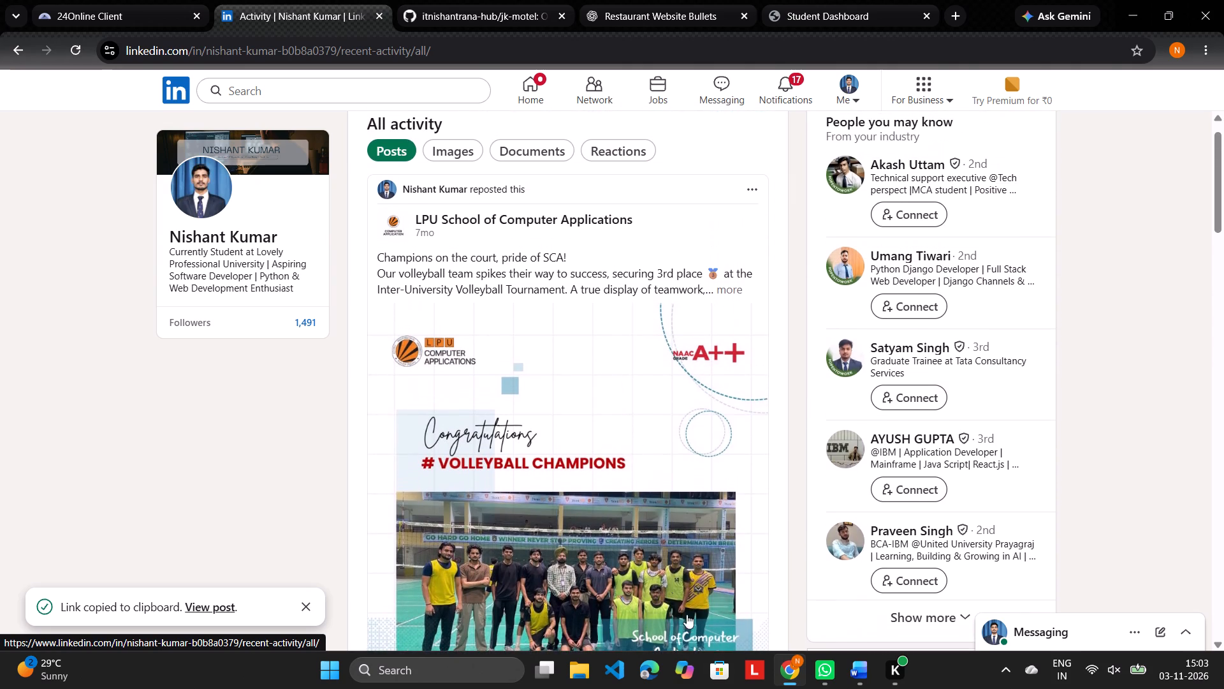
Back in Word, delete the Repository Link bullet under the JK Motel Website project.
left_click(866, 674)
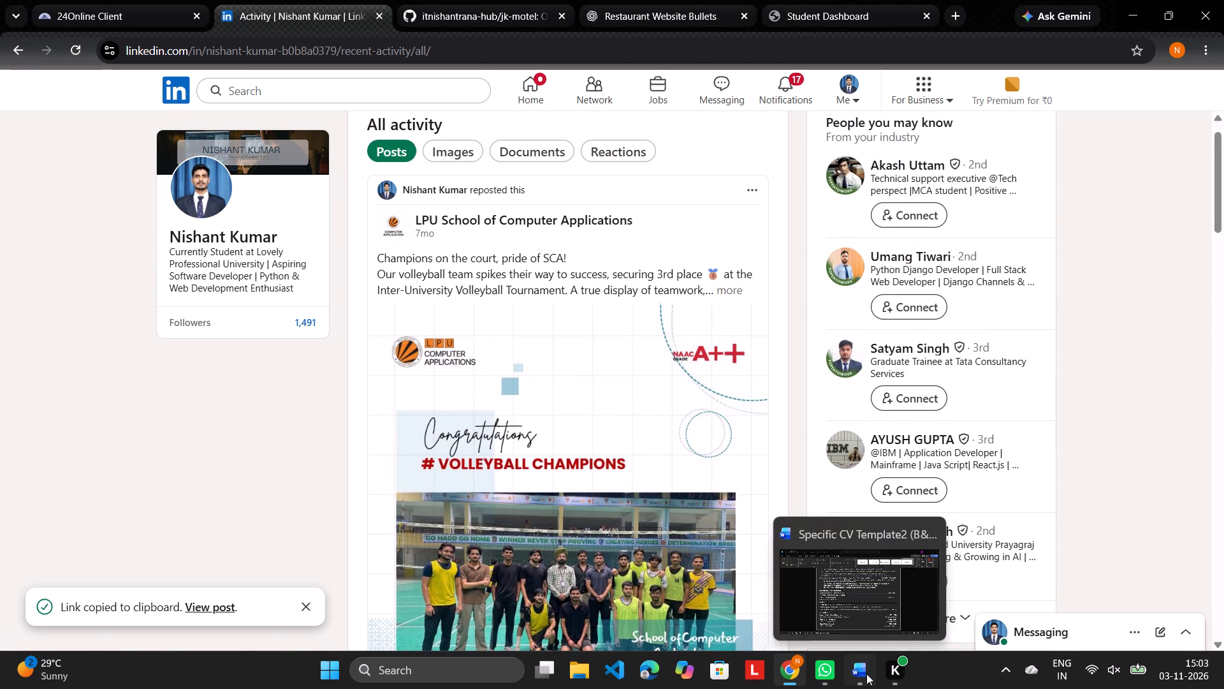
scroll(505, 453, "up", 1)
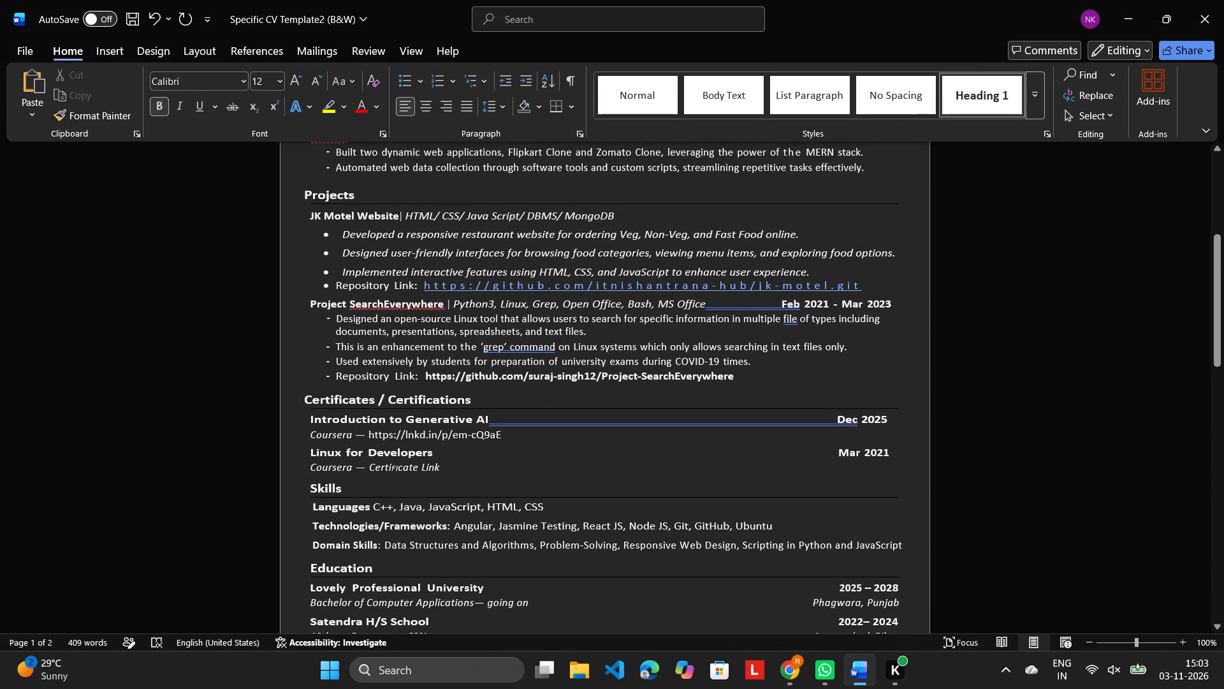
scroll(505, 453, "up", 1)
scroll(693, 429, "up", 2)
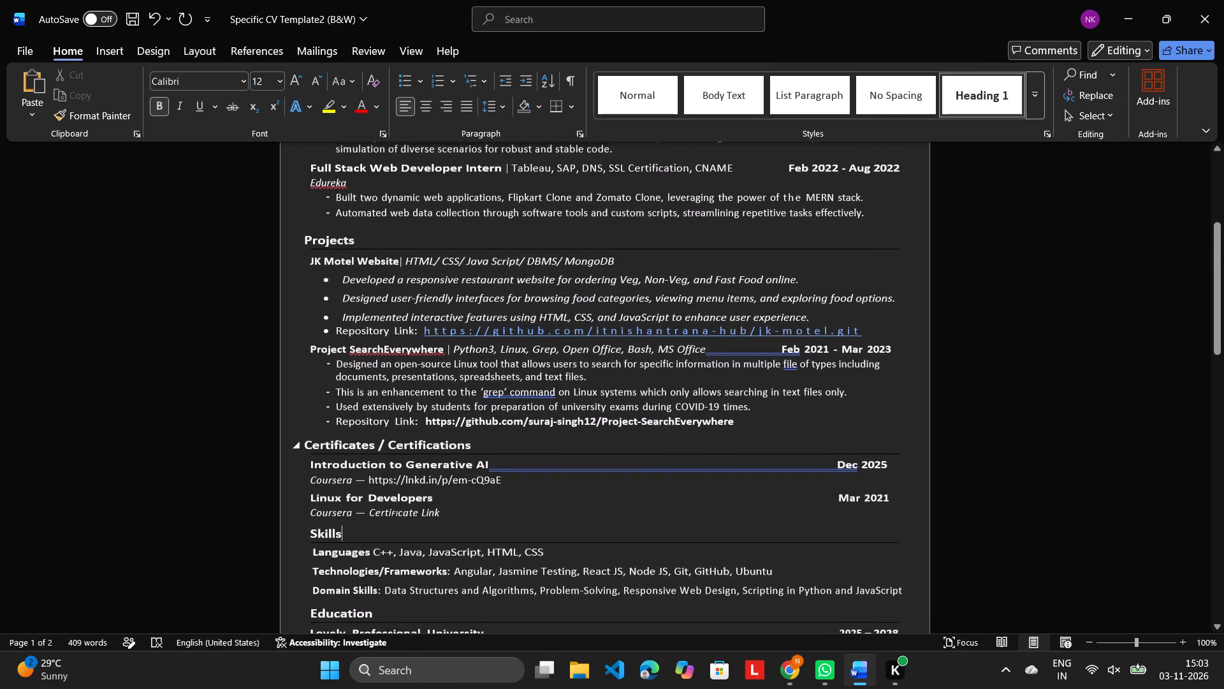
scroll(693, 429, "up", 1)
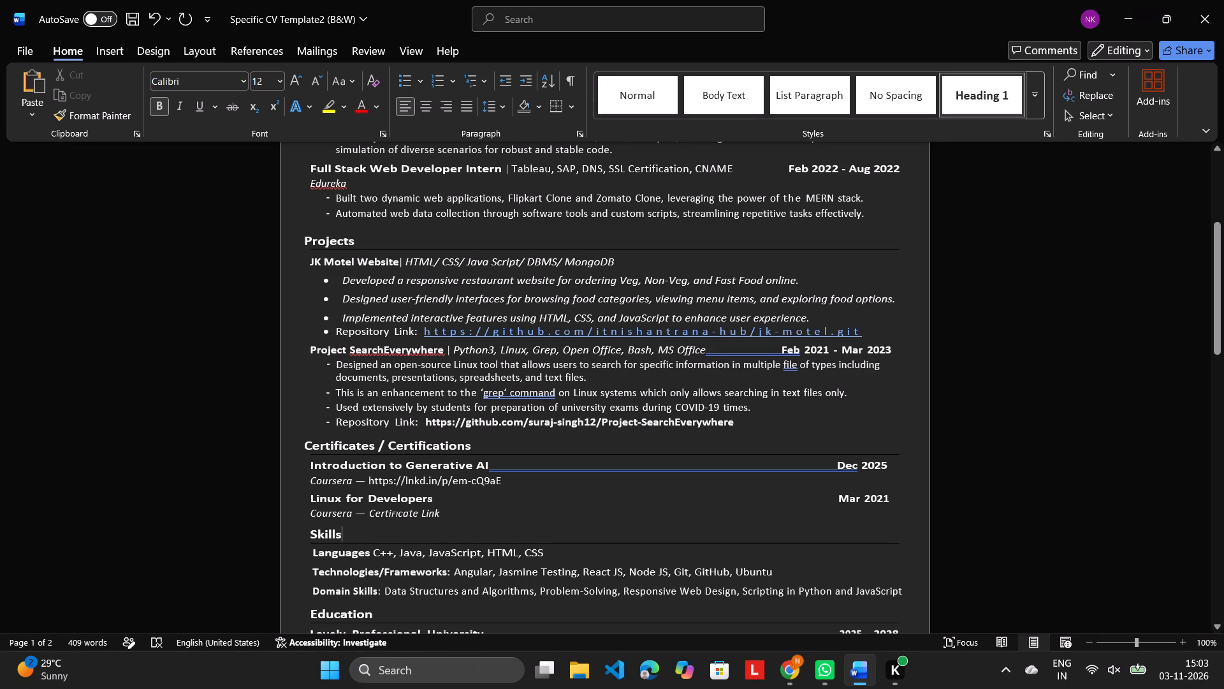
left_click_drag(870, 334, 397, 325)
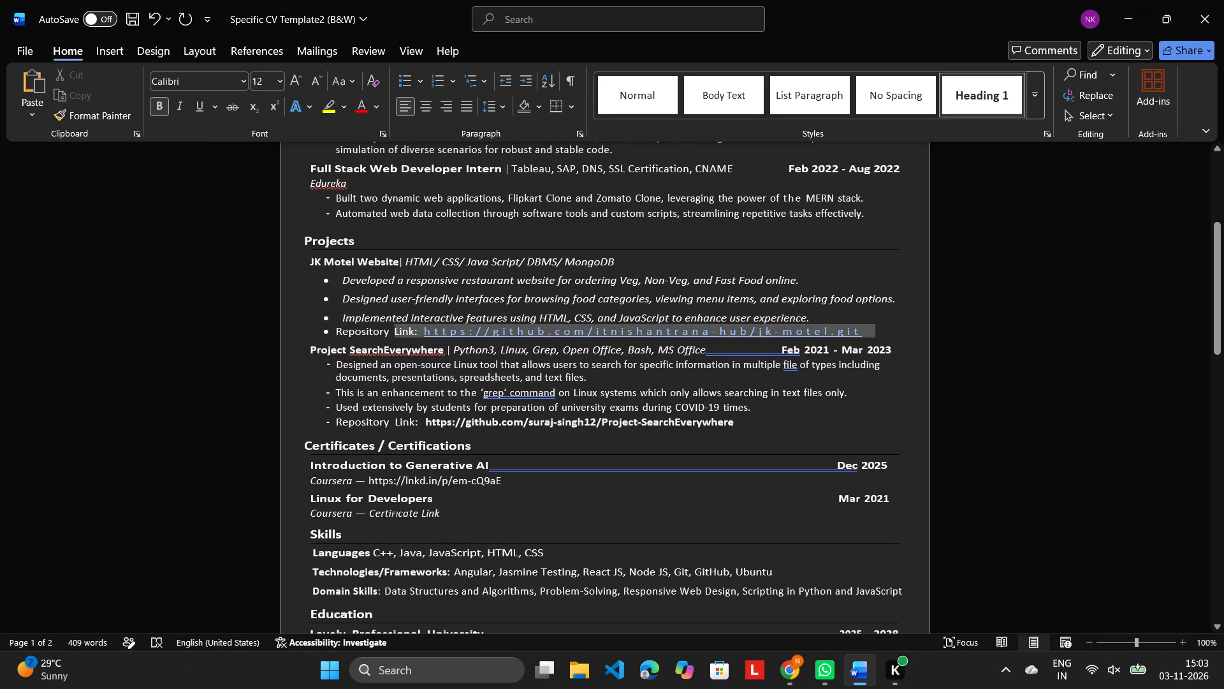
left_click_drag(397, 325, 314, 329)
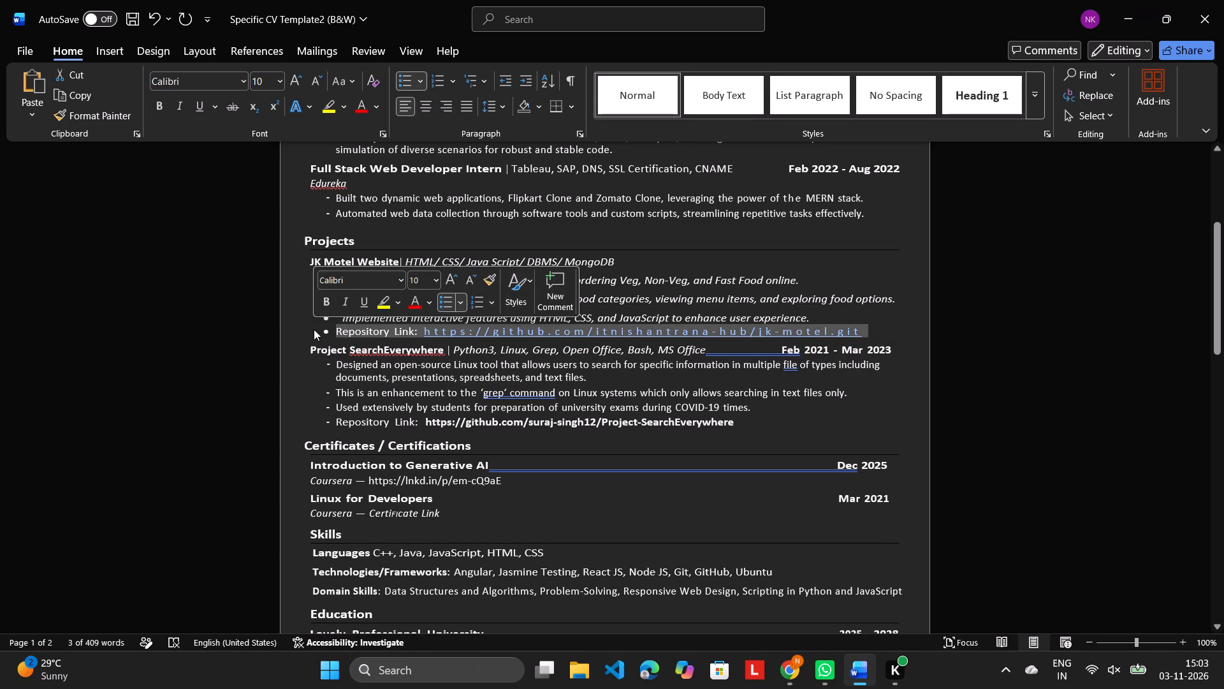
key("BackSpace")
key("BackSpace")
key("BackSpace")
key("BackSpace")
key("BackSpace")
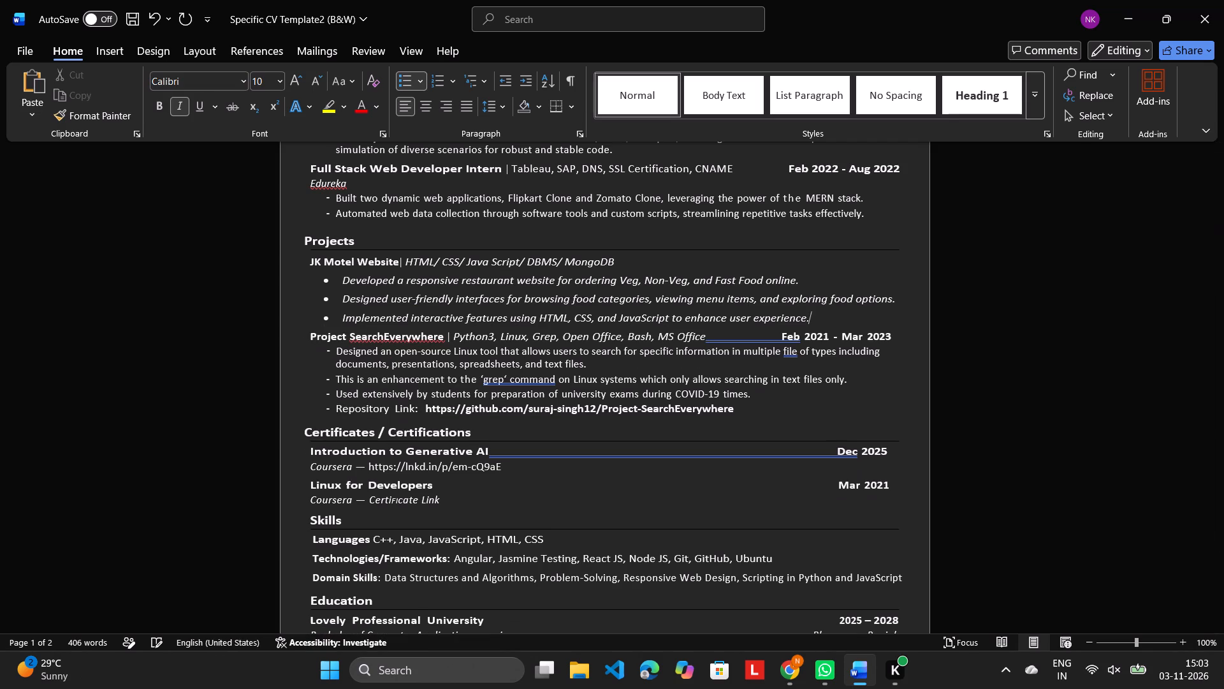
Delete the whole Internship section, including its heading and the SEP Intern and Full Stack Web Developer Intern entries.
scroll(314, 329, "up", 1)
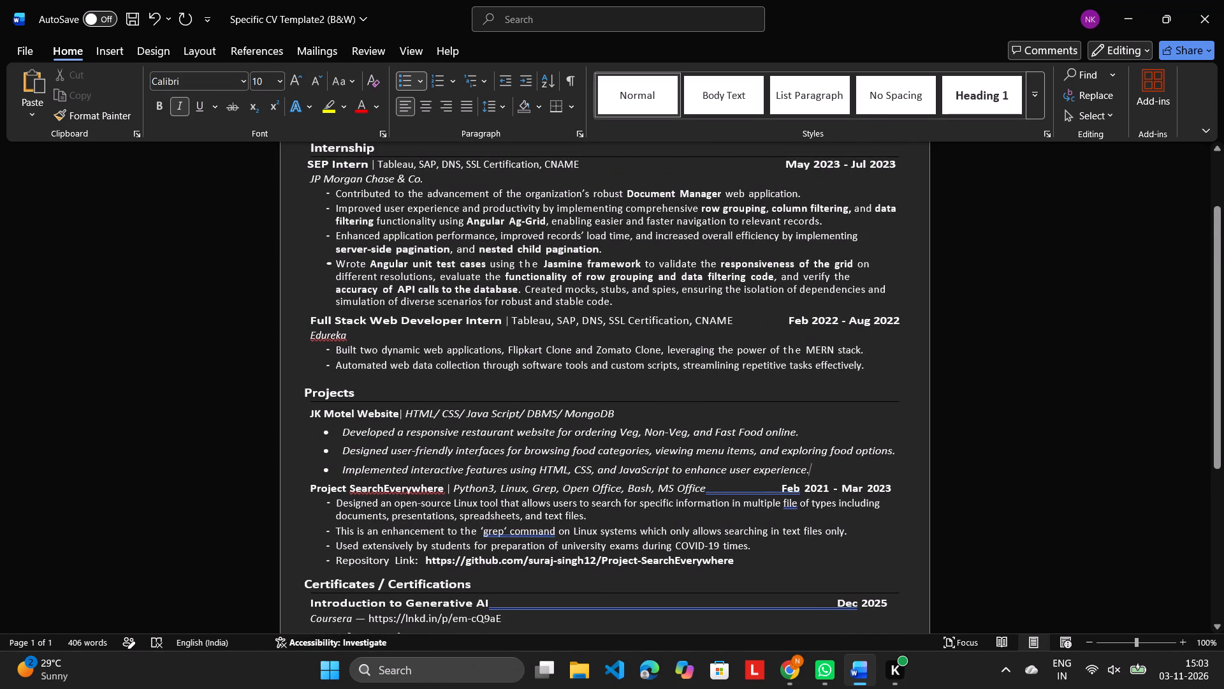
right_click(397, 425)
left_click(326, 424)
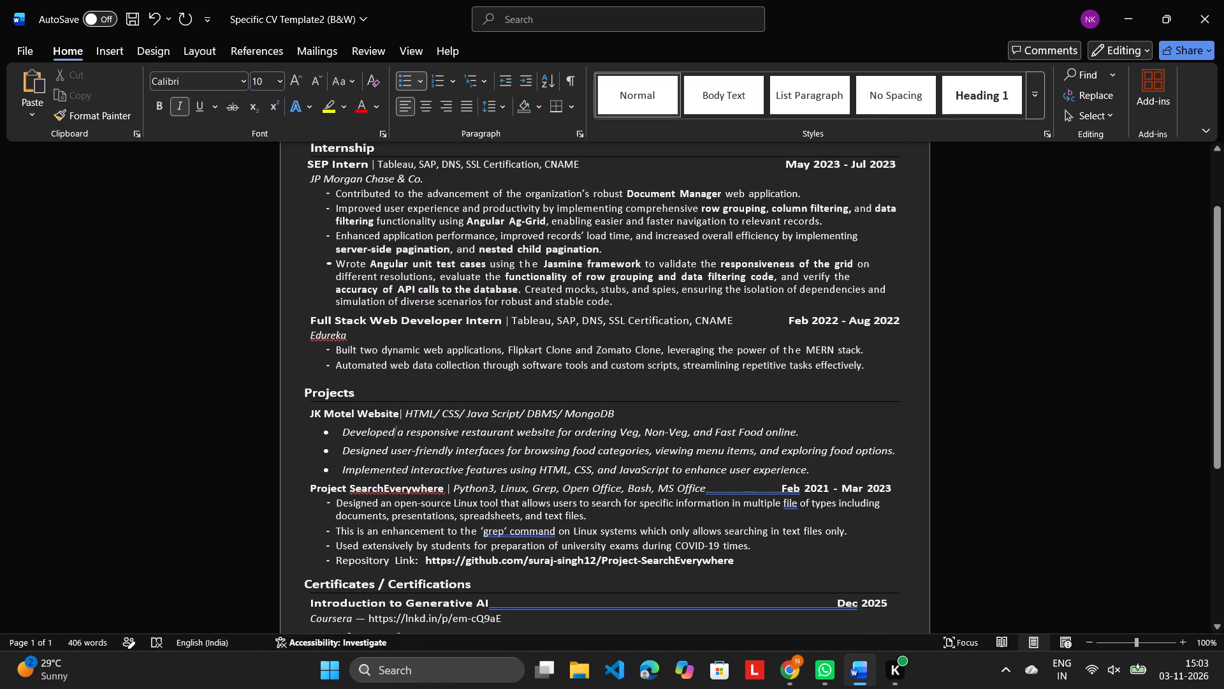
scroll(377, 502, "up", 1)
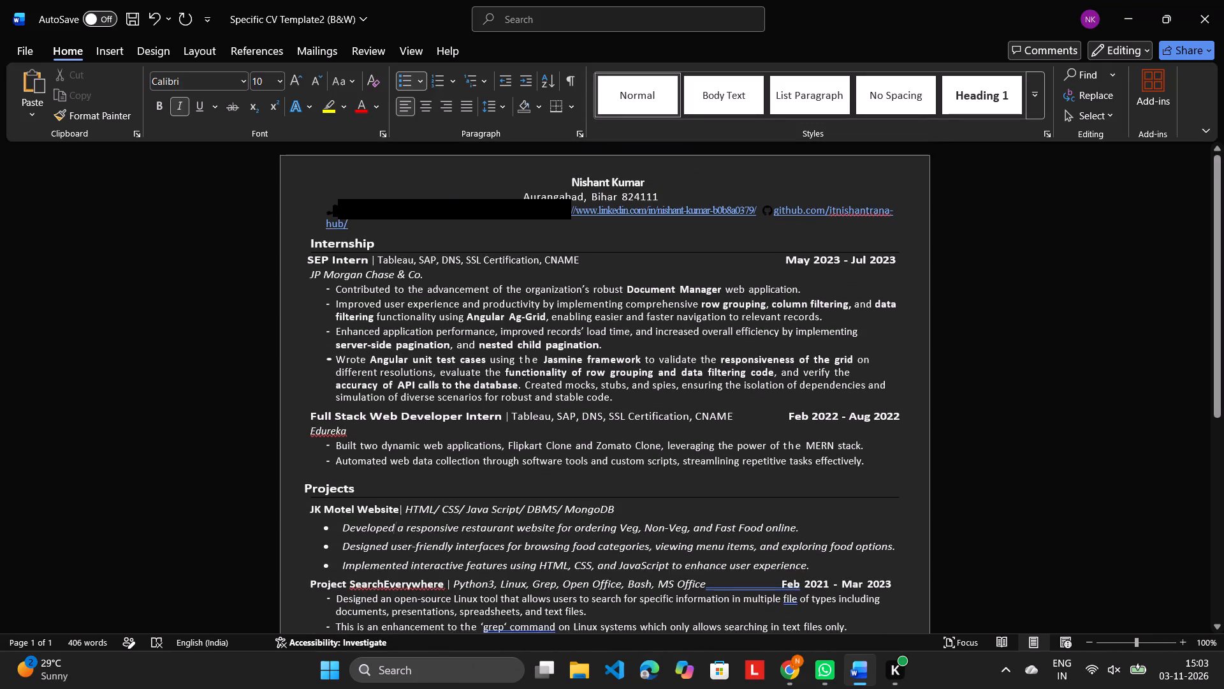
left_click_drag(870, 463, 863, 462)
left_click_drag(863, 462, 303, 251)
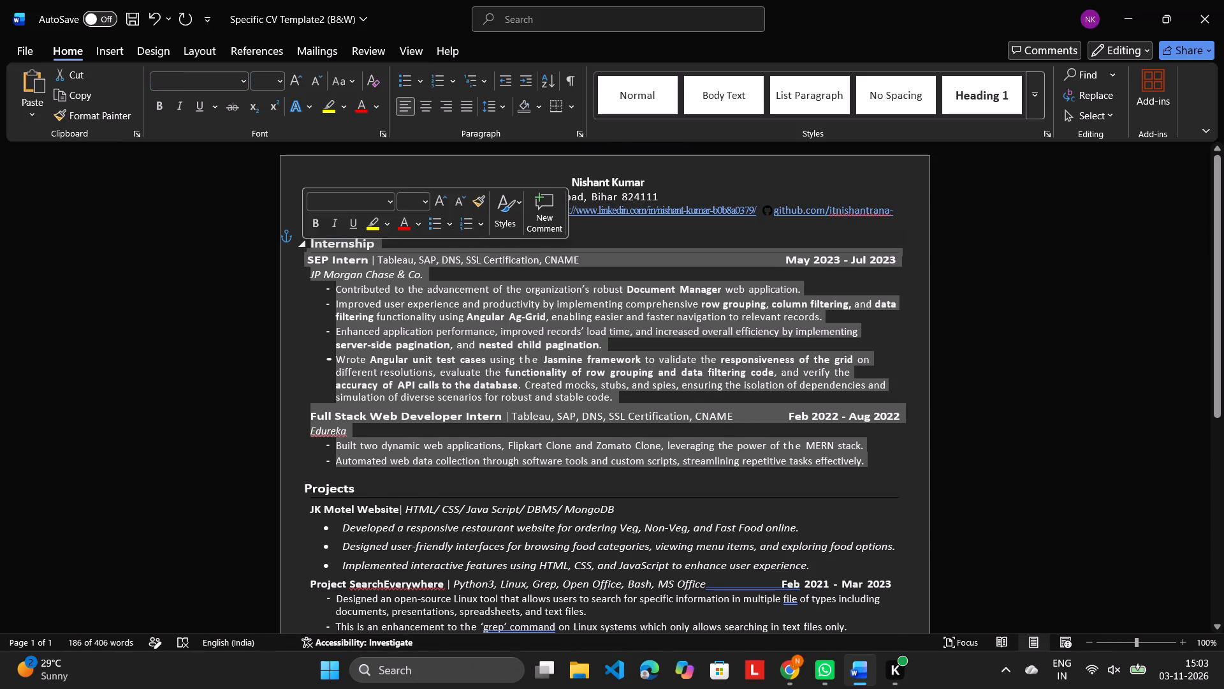
key("BackSpace")
key("BackSpace")
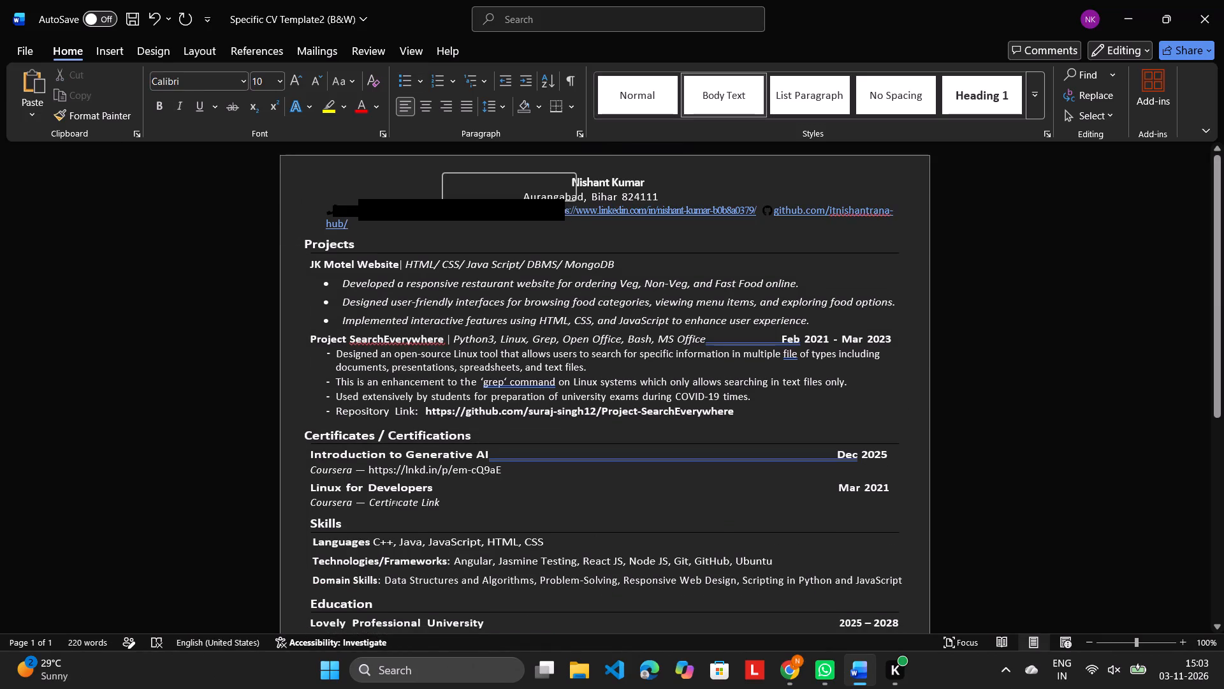
Insert an extra space at two places among the contact details before the LinkedIn link in the CV header.
left_click(415, 215)
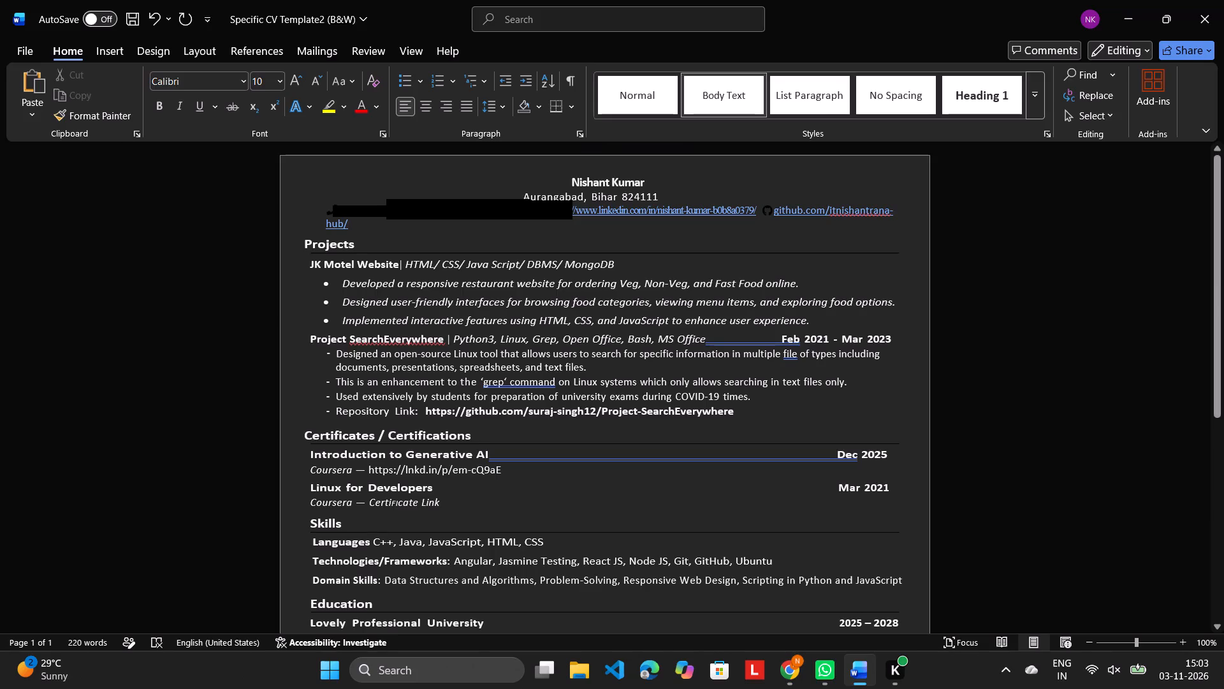
key("space")
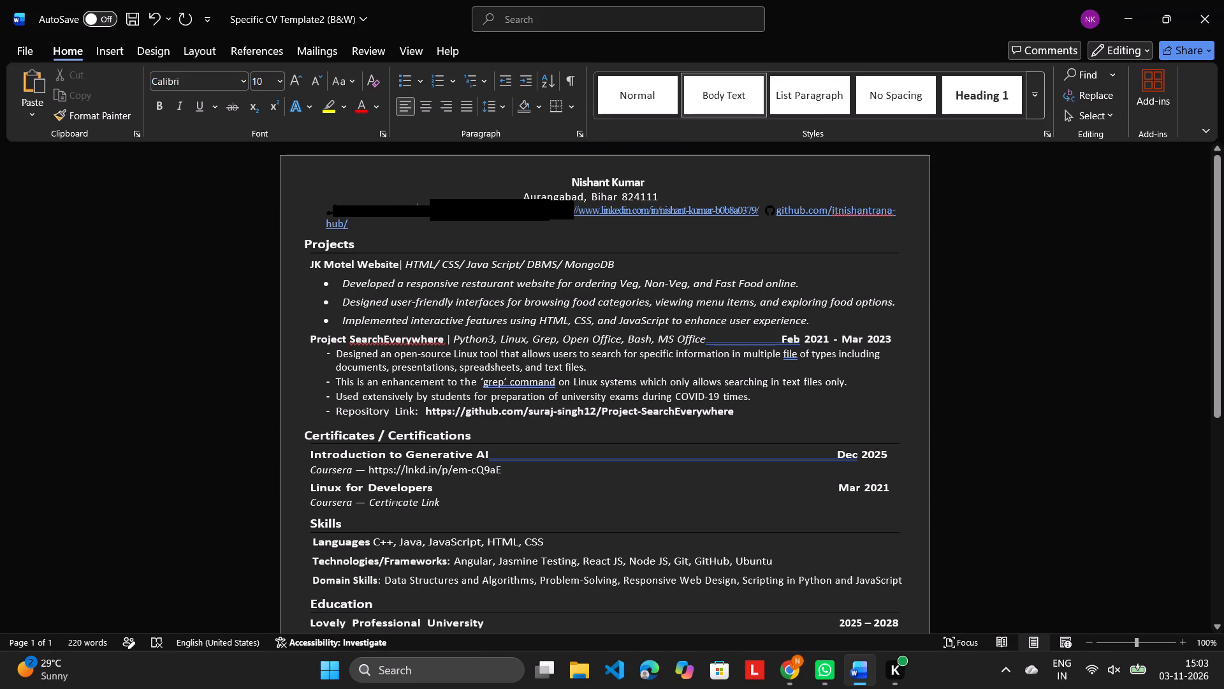
left_click(543, 215)
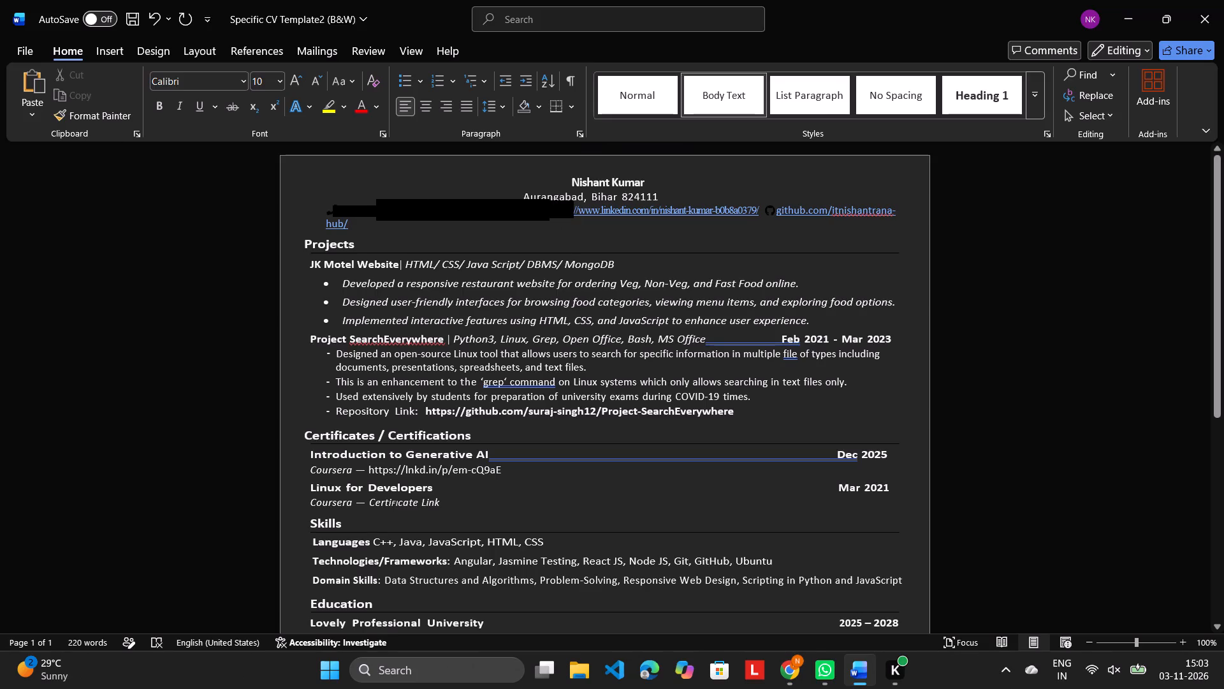
key("space")
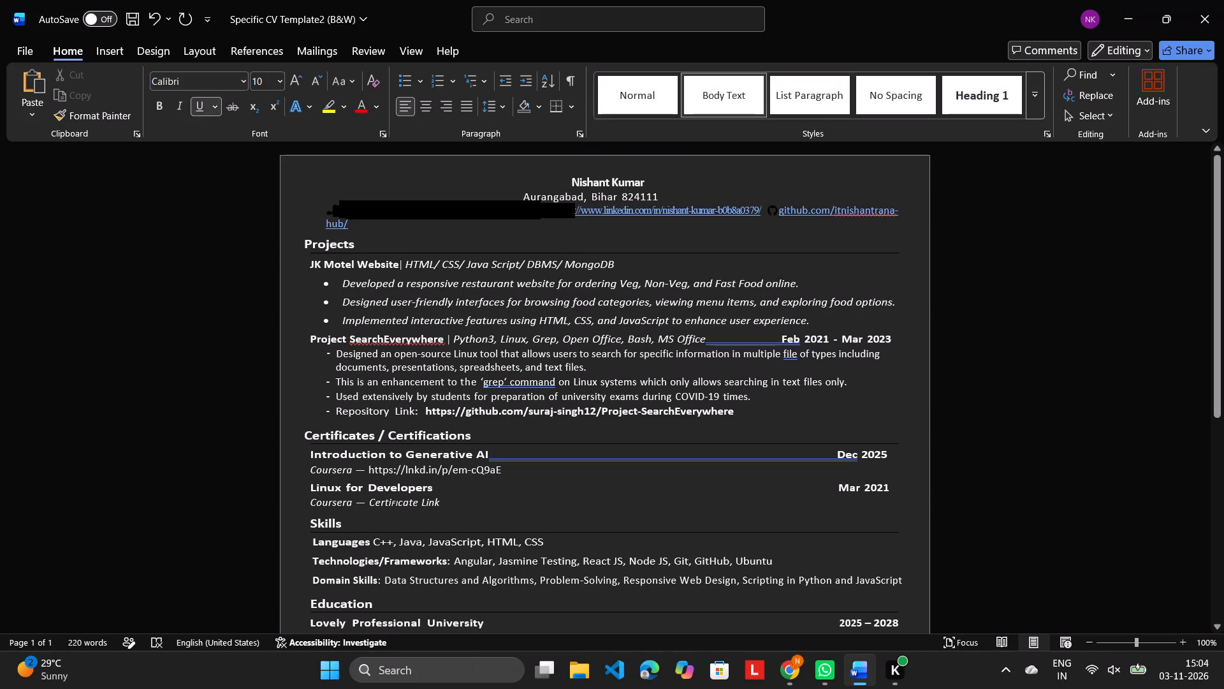
left_click(761, 212)
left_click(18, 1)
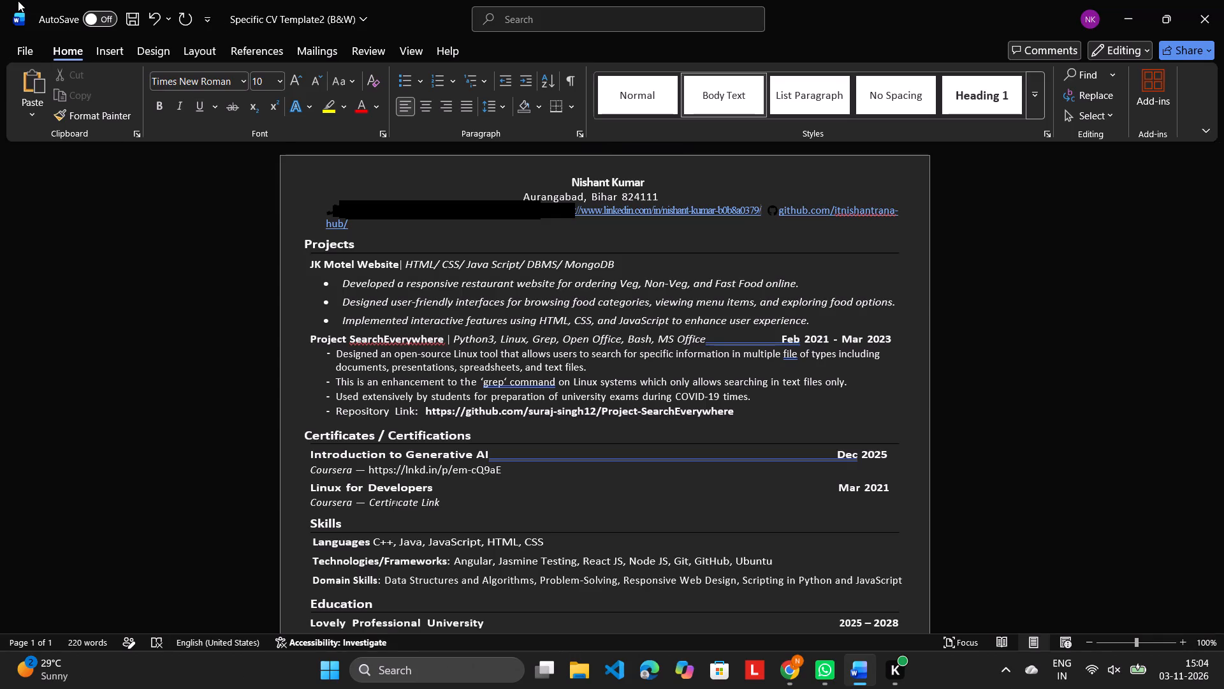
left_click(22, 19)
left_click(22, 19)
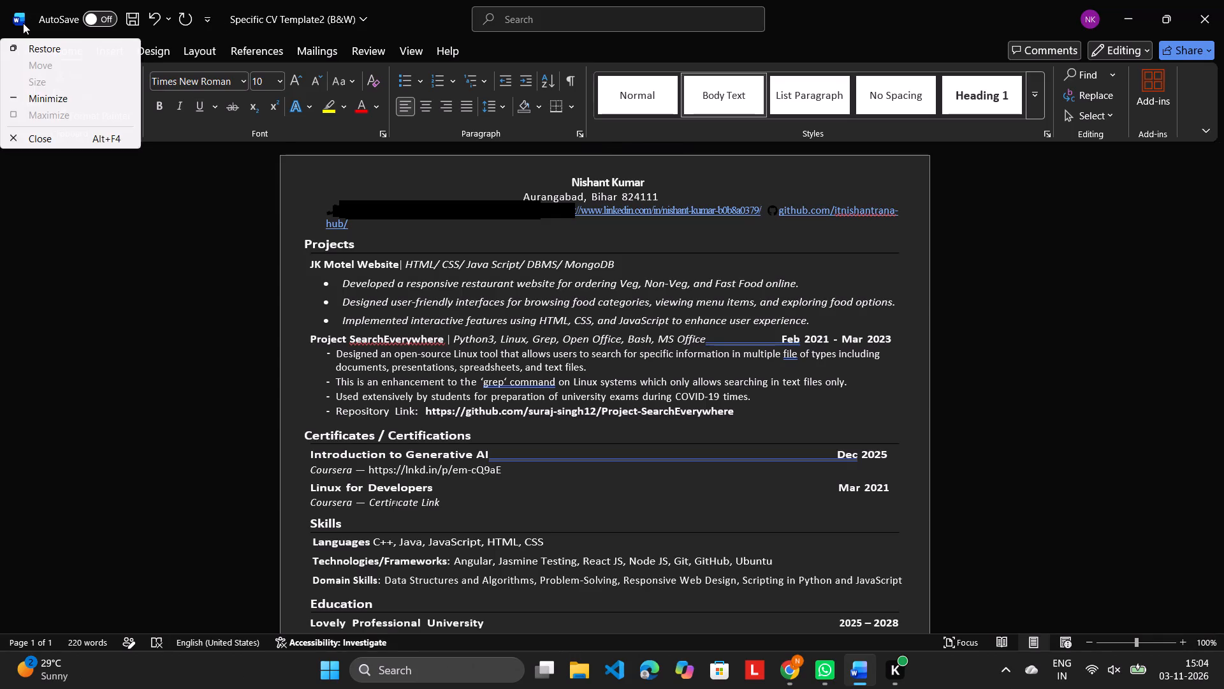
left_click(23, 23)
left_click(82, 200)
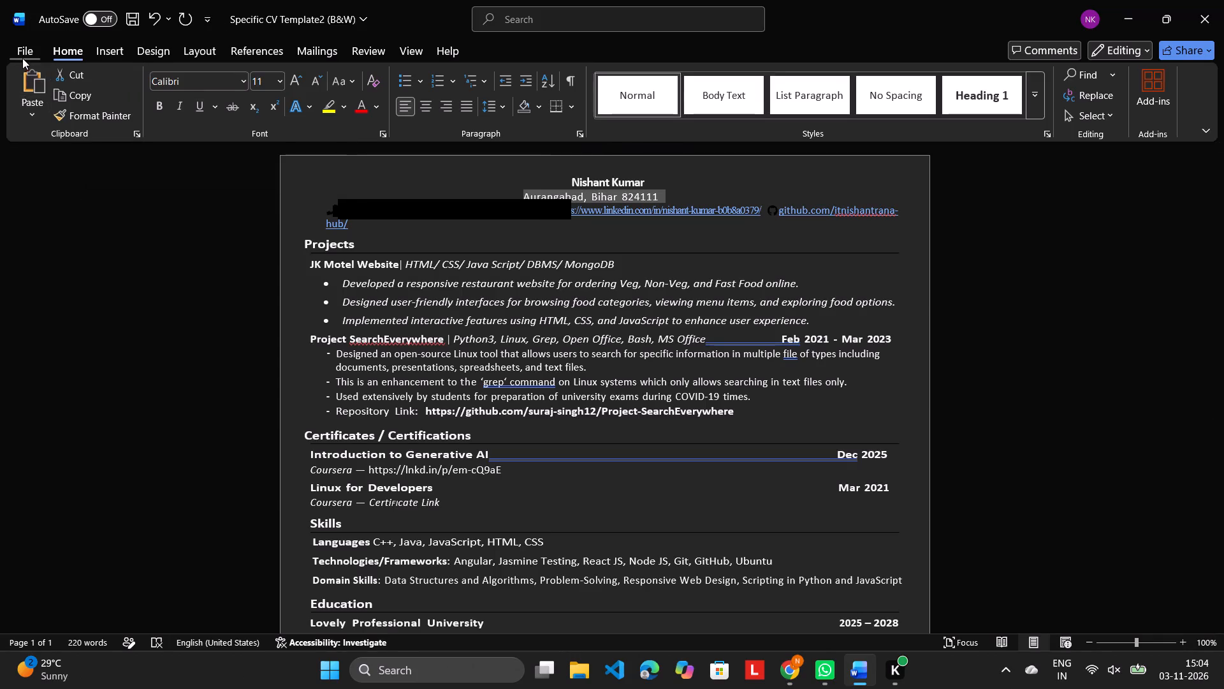
Change the Office theme in the account settings from the system setting to a light theme.
left_click(22, 58)
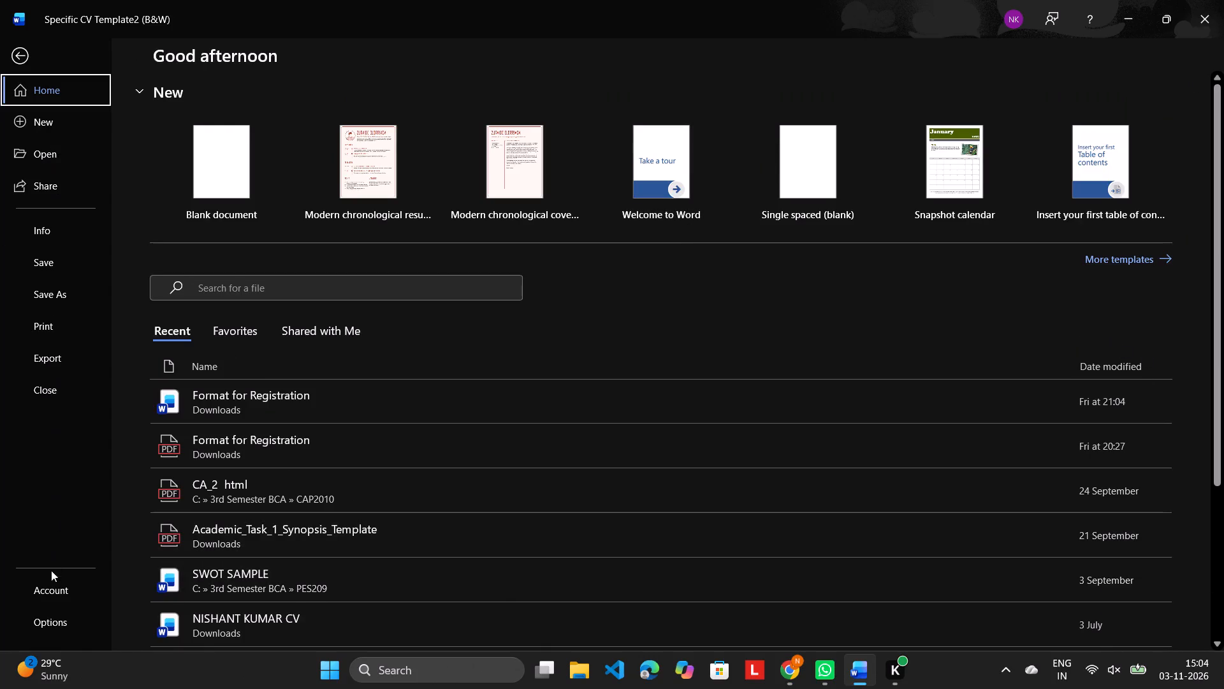
left_click(53, 587)
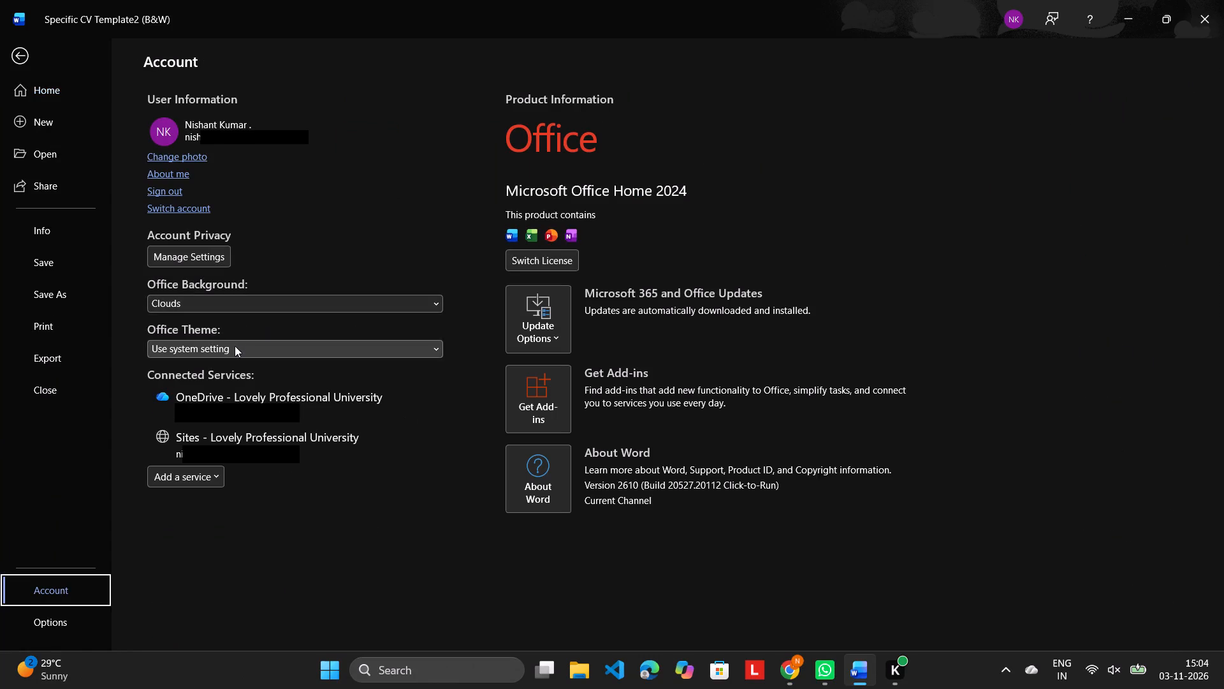
left_click(235, 346)
left_click(212, 406)
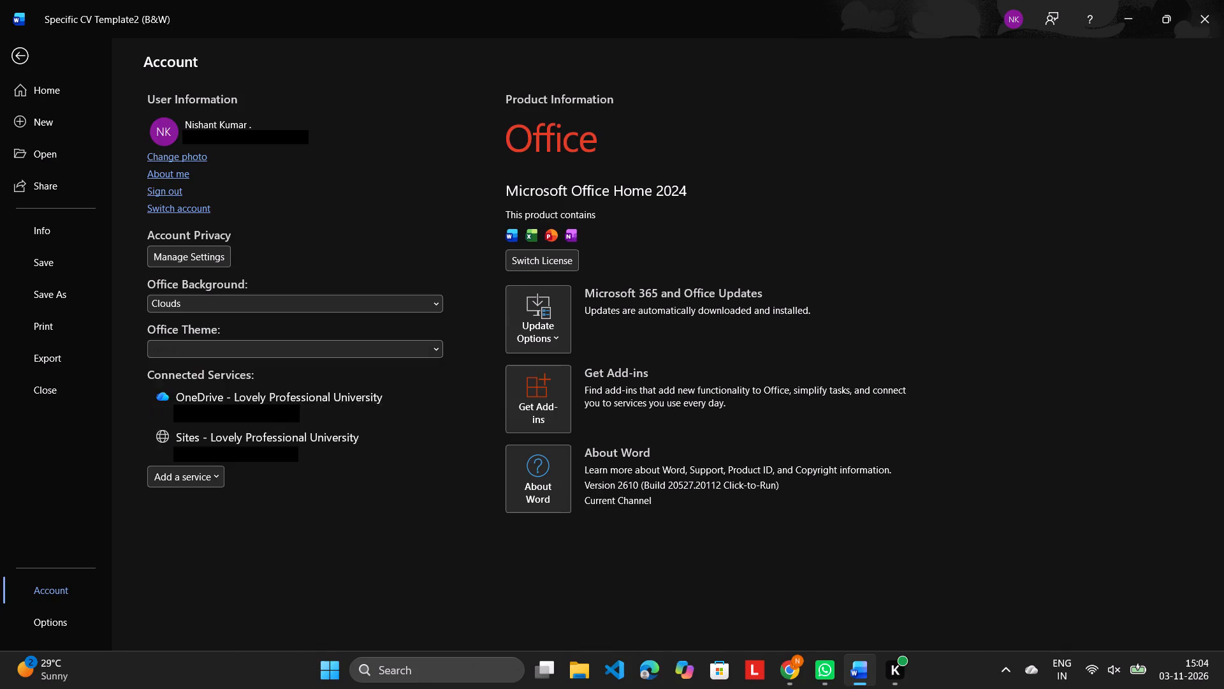
left_click(54, 91)
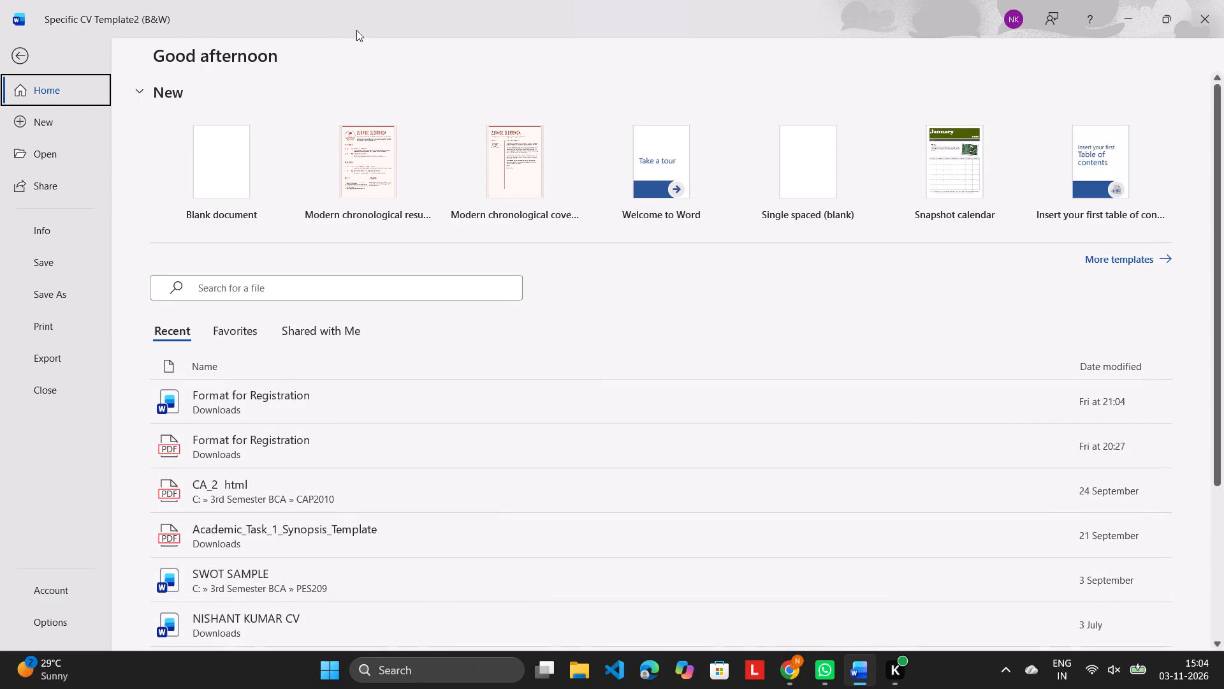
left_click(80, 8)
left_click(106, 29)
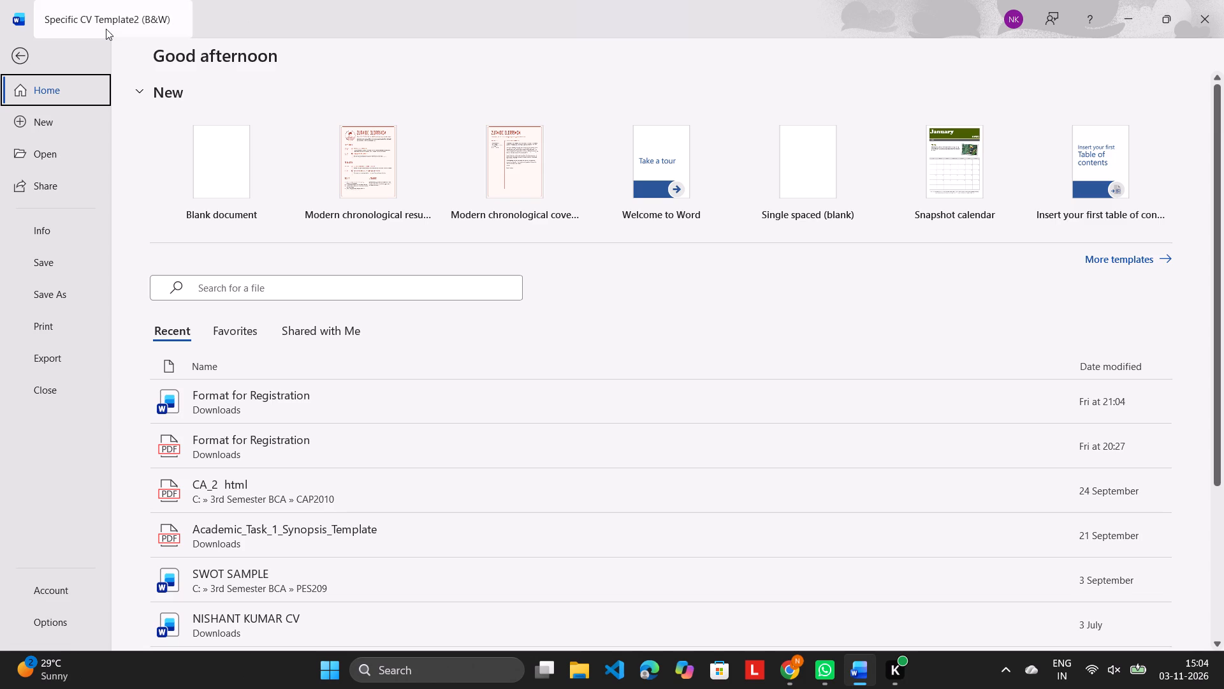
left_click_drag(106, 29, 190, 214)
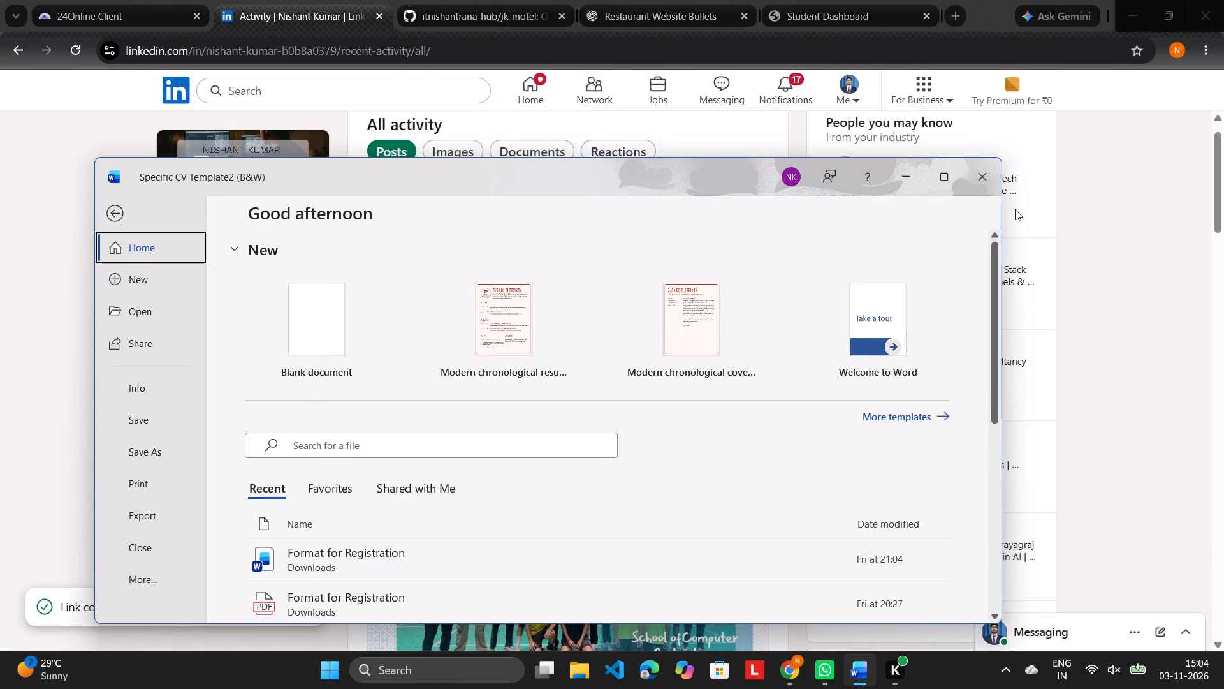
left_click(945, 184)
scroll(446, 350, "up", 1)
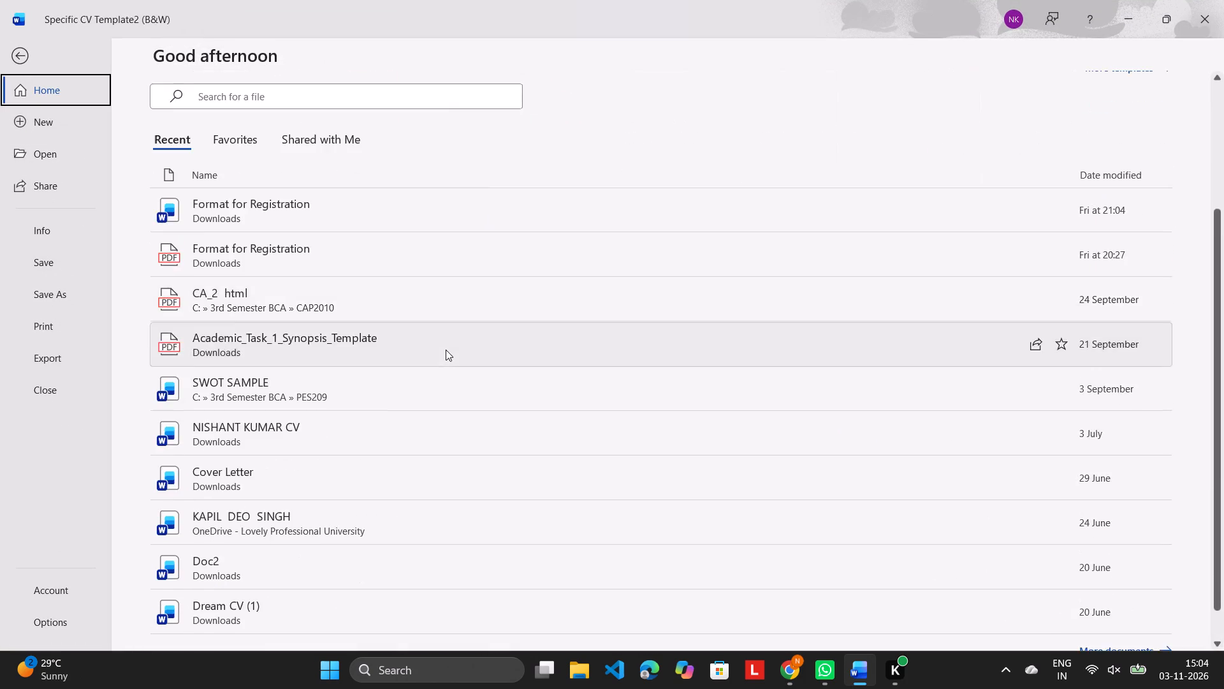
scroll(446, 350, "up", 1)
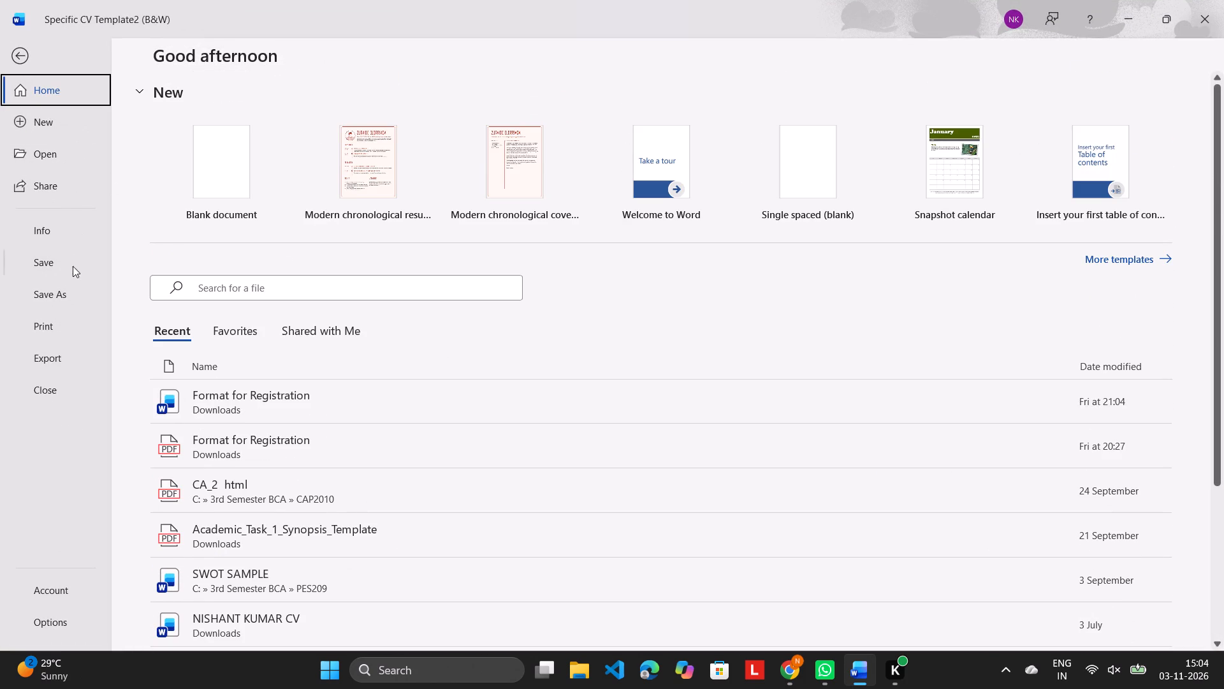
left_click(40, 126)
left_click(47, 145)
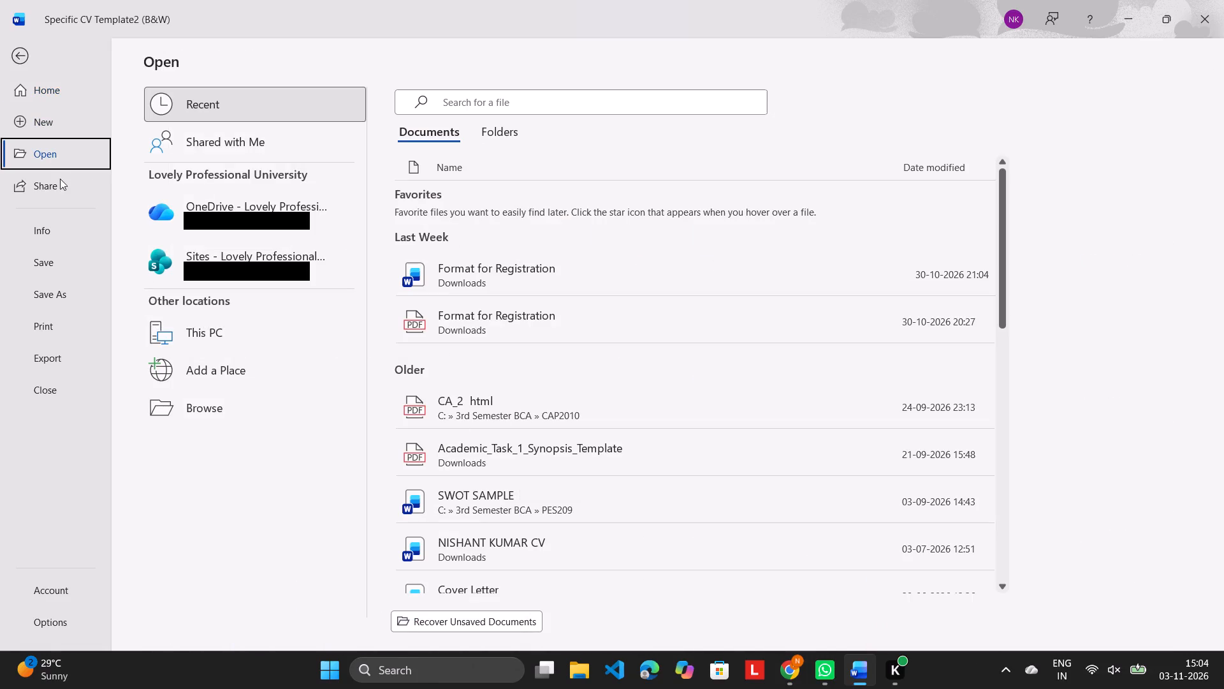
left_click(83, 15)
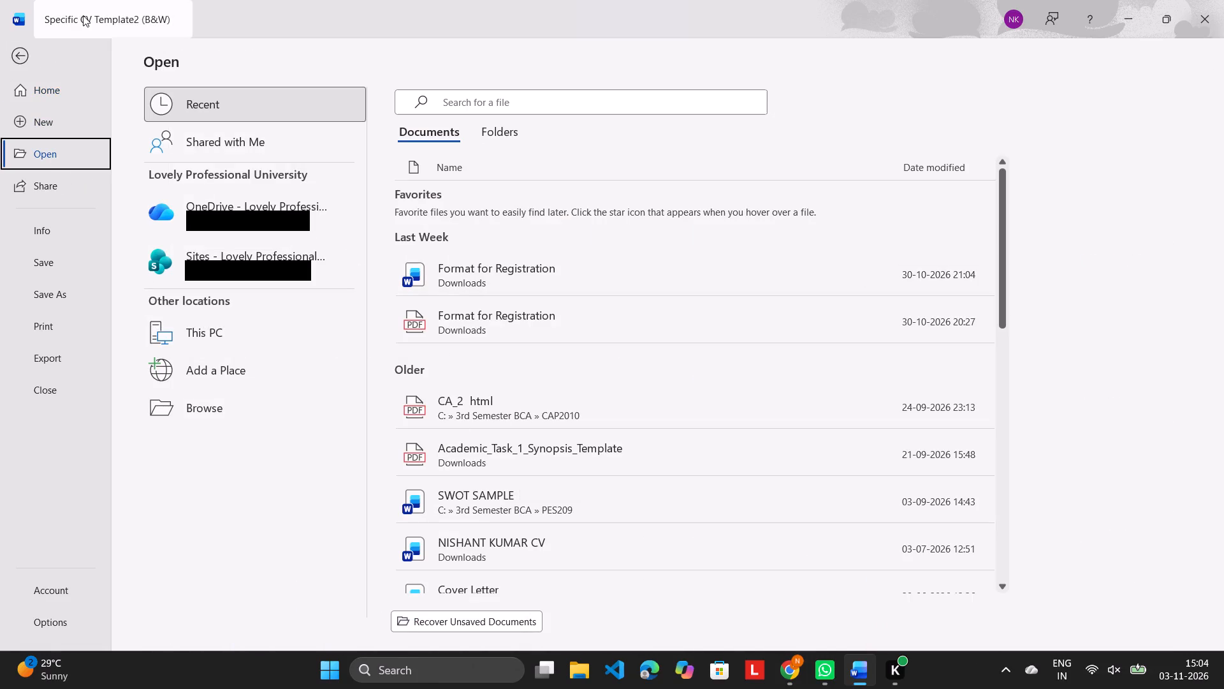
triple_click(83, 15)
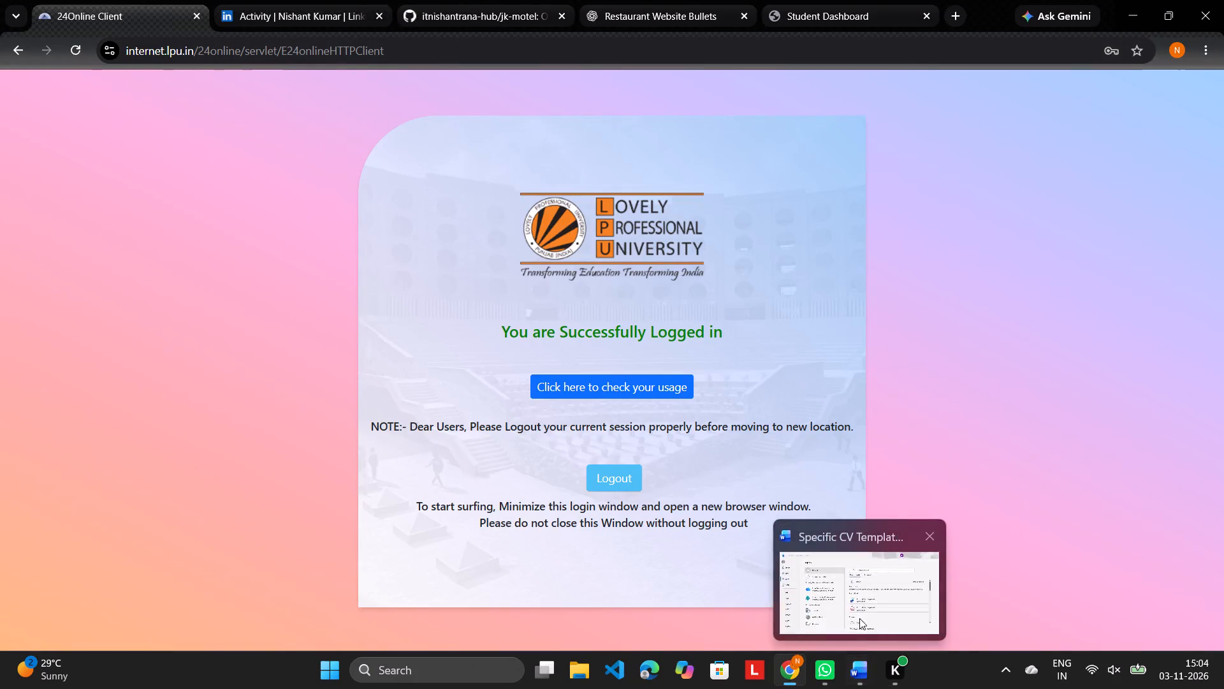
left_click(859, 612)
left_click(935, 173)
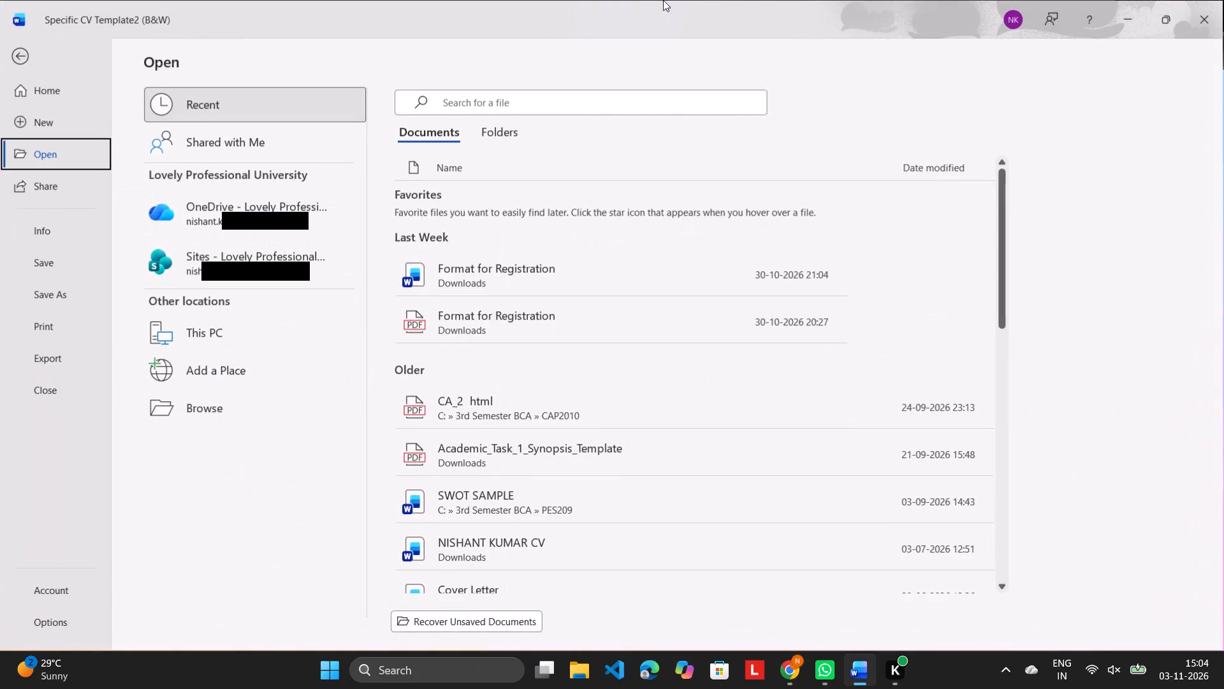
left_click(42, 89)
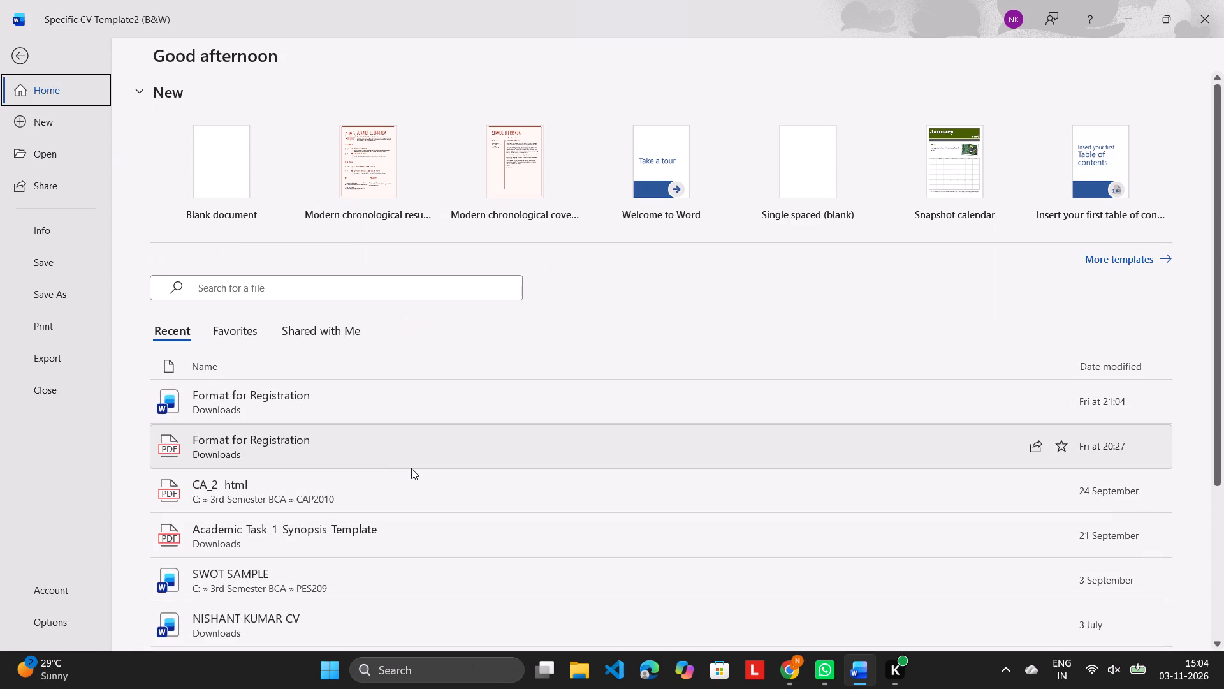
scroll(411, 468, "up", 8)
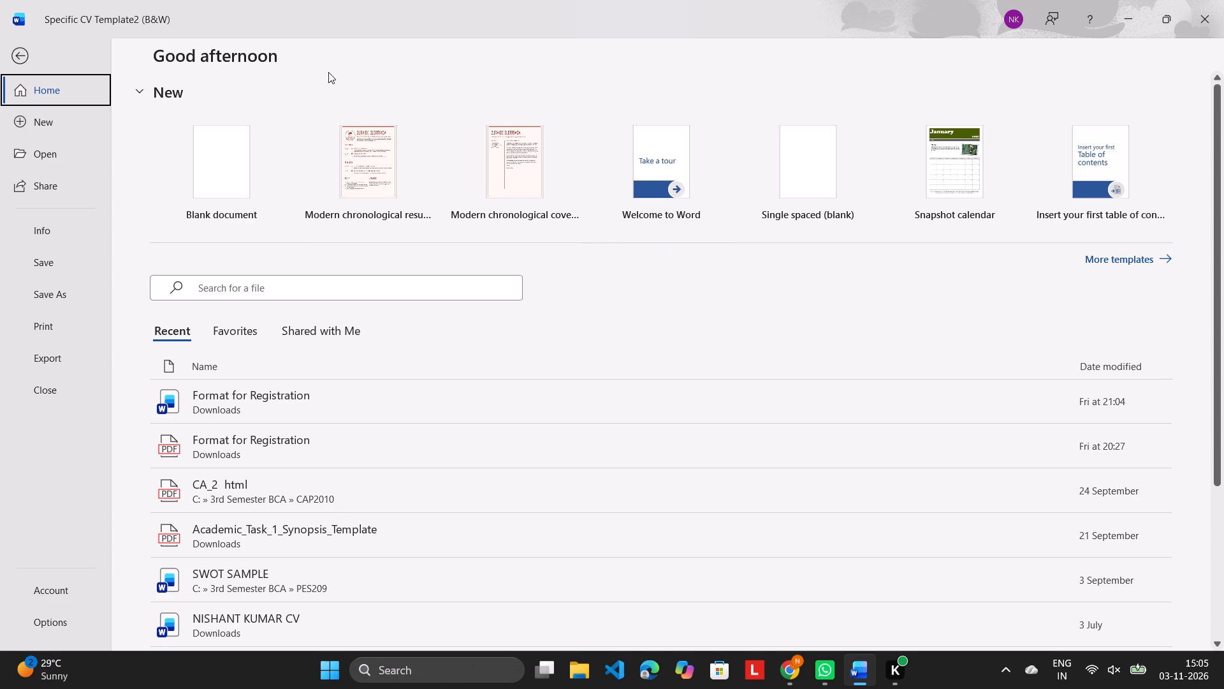
Return to the CV document and look over its contents down to the Education section.
left_click(11, 57)
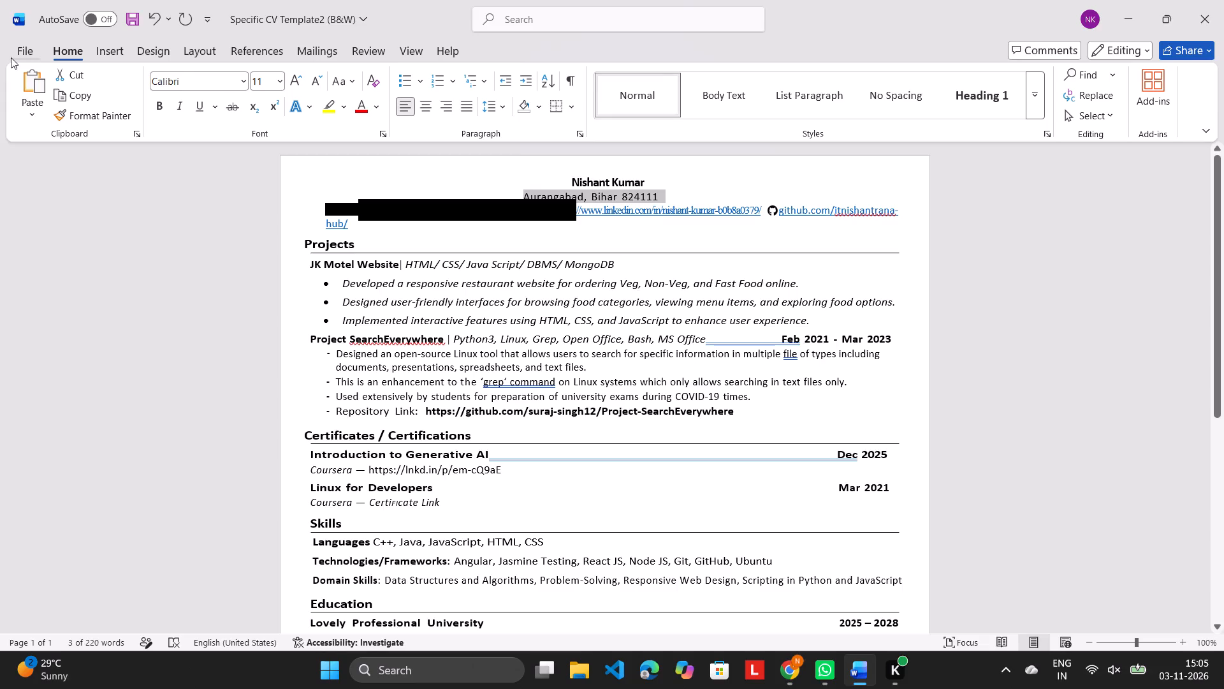
scroll(204, 366, "up", 1)
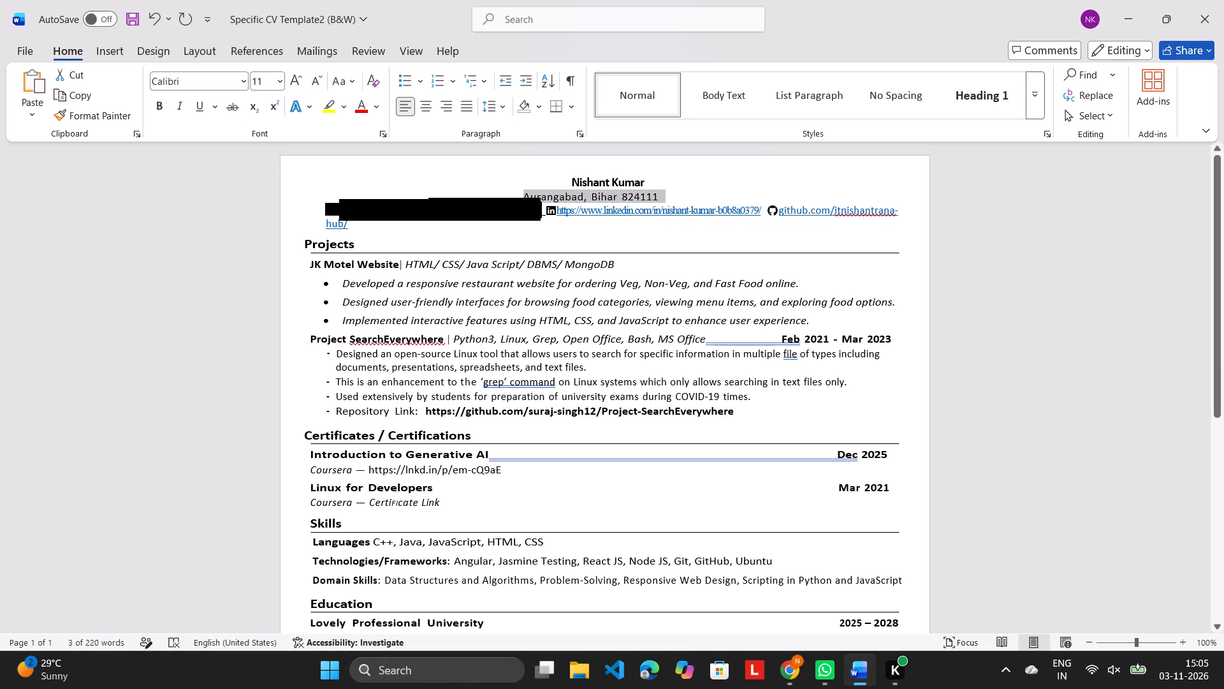
scroll(483, 482, "down", 2)
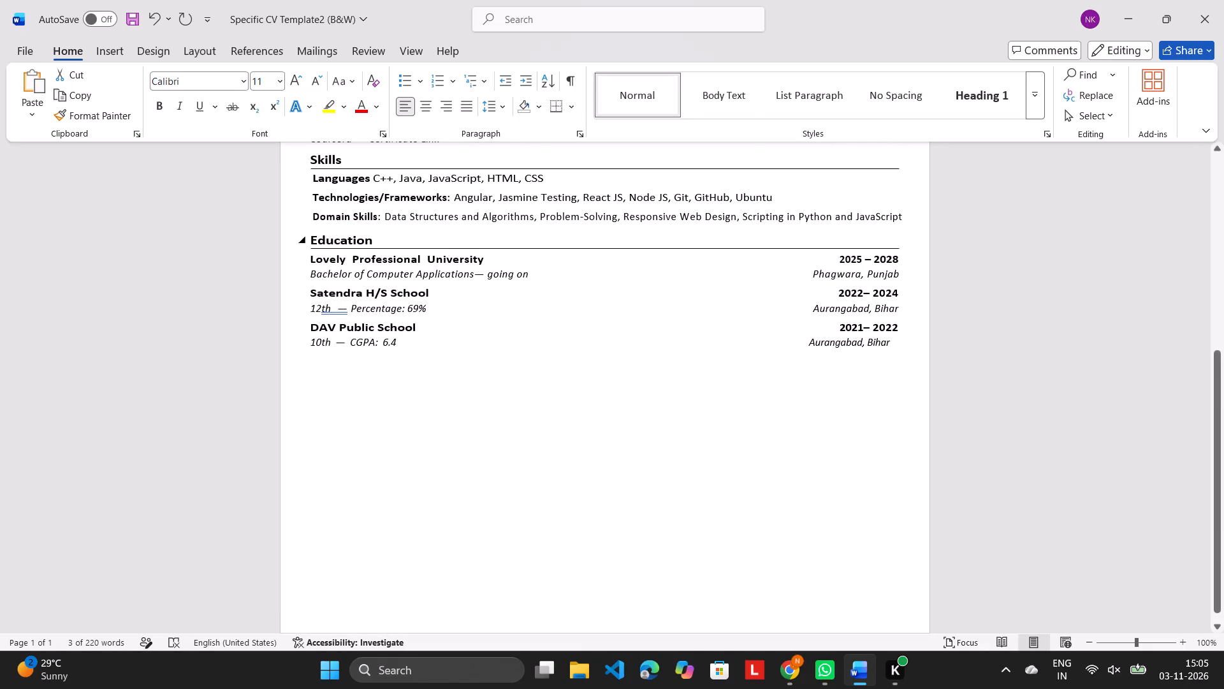
scroll(379, 344, "up", 3)
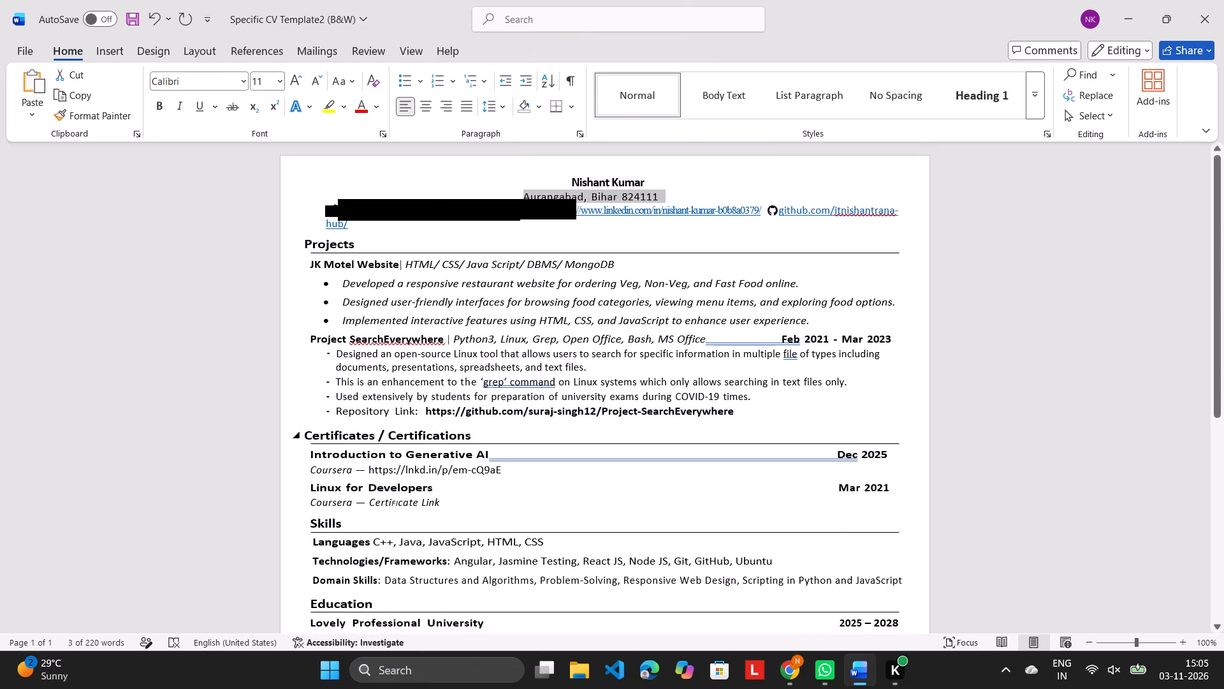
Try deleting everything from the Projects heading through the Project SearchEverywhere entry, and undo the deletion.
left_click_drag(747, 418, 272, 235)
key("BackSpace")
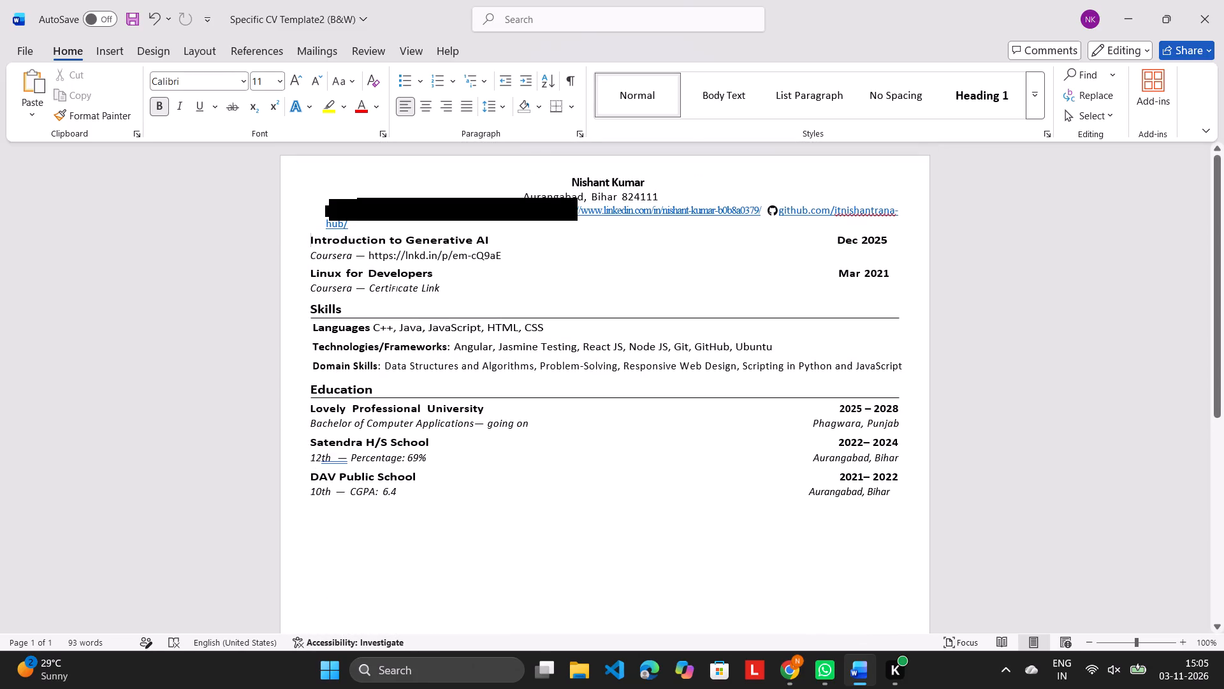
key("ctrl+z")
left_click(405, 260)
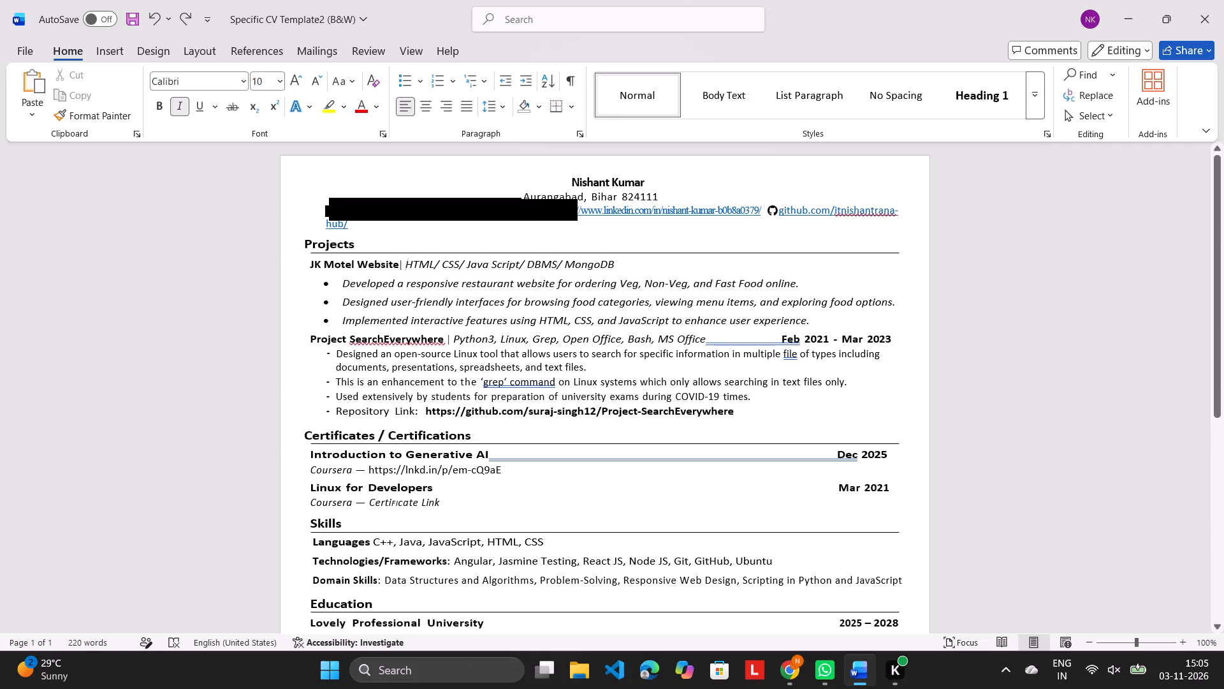
Delete the whole Project SearchEverywhere entry, including its title line, description points and repository link.
left_click_drag(742, 410, 296, 333)
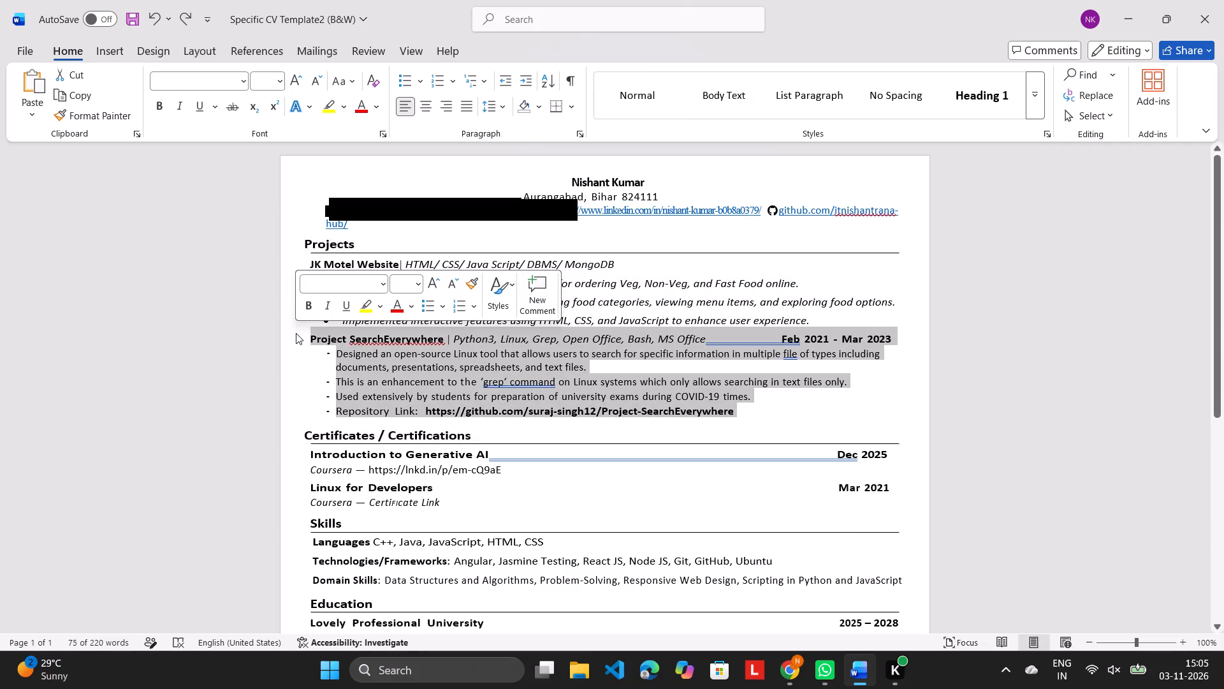
key("BackSpace")
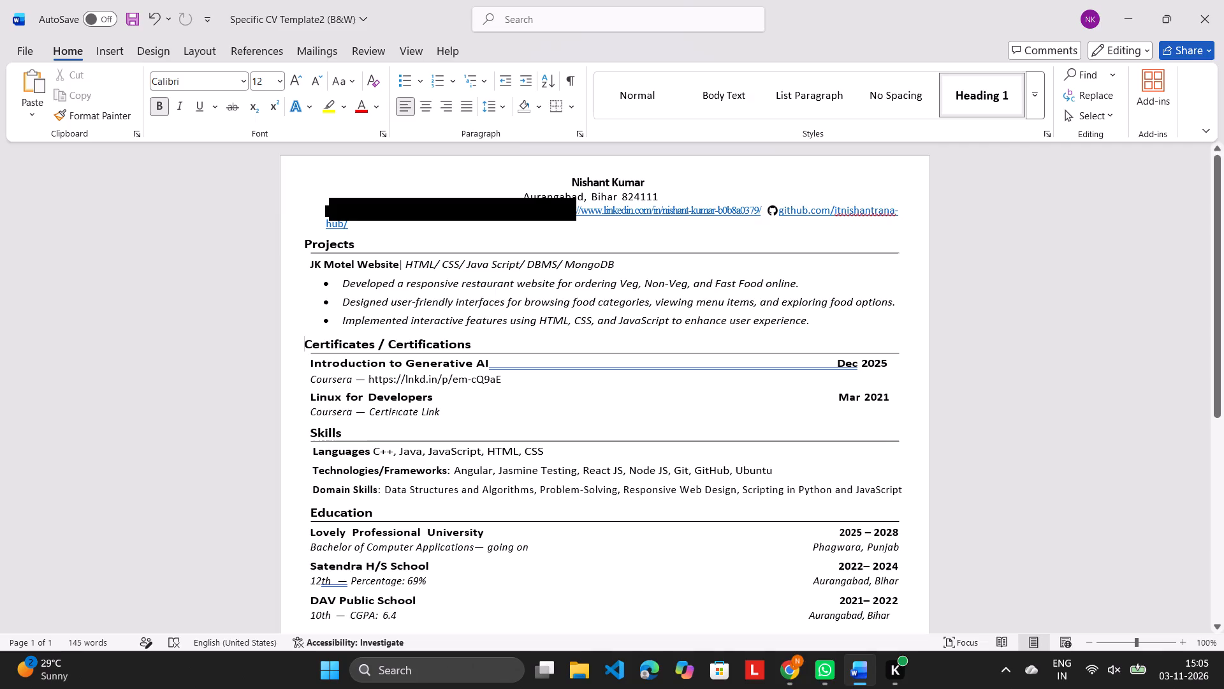
Remove the bullet from the "Developed a responsive restaurant website" line under JK Motel Website and indent the line with eight spaces.
left_click(342, 284)
key("equal")
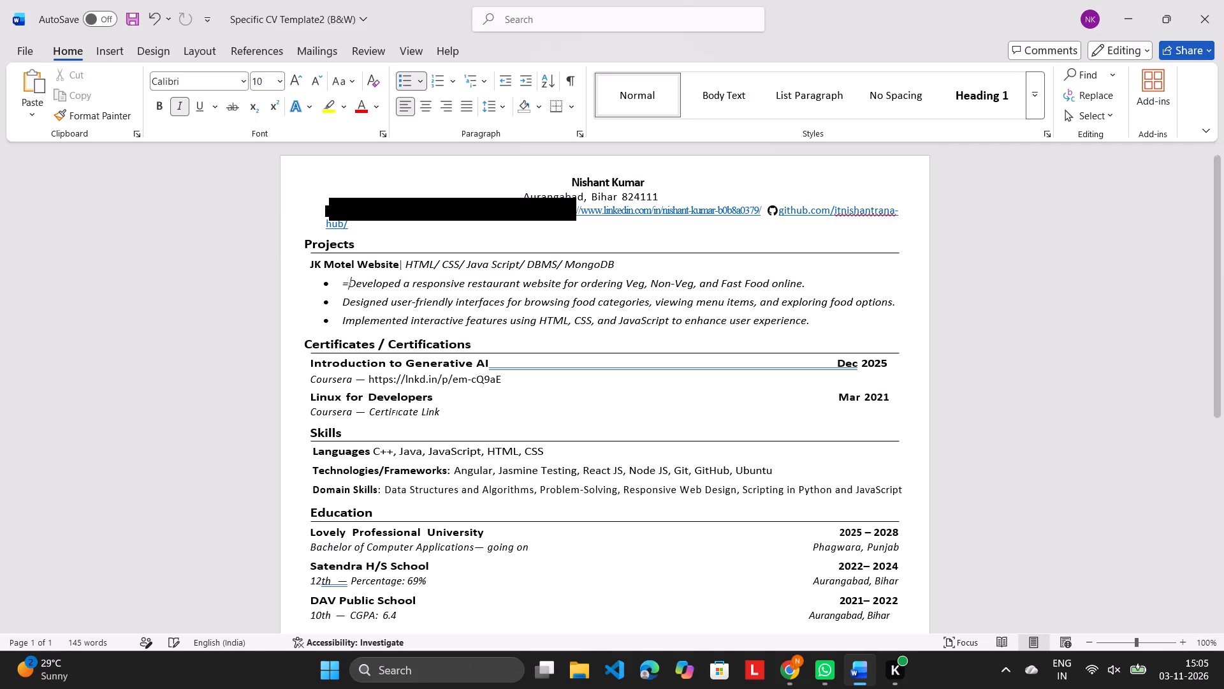
key("BackSpace")
key("BackSpace")
key("BackSpace")
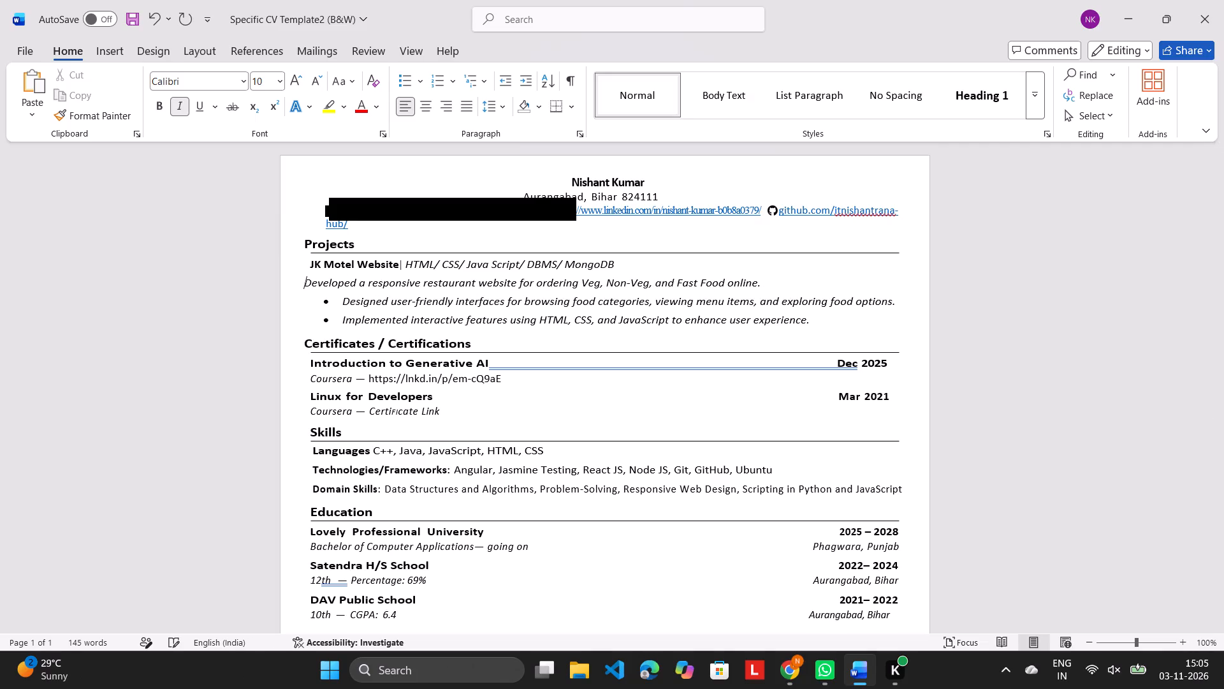
key("space")
key("space")
key("space")
key("space")
key("space")
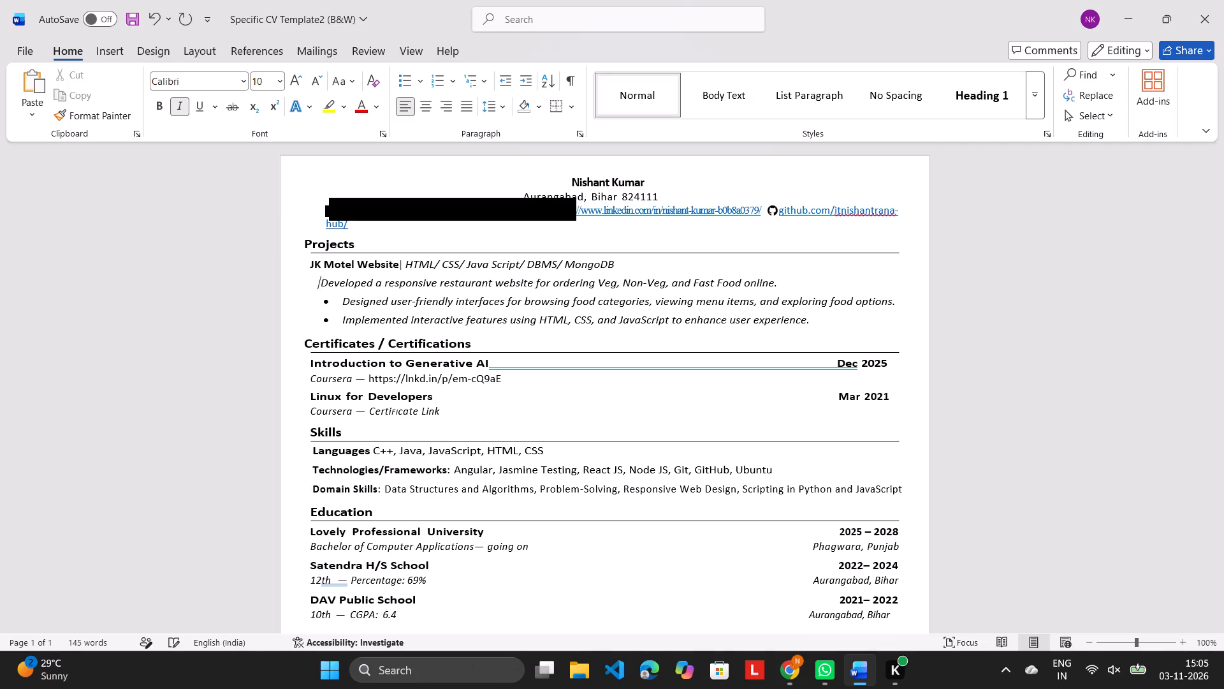
key("space")
key("space")
key("space")
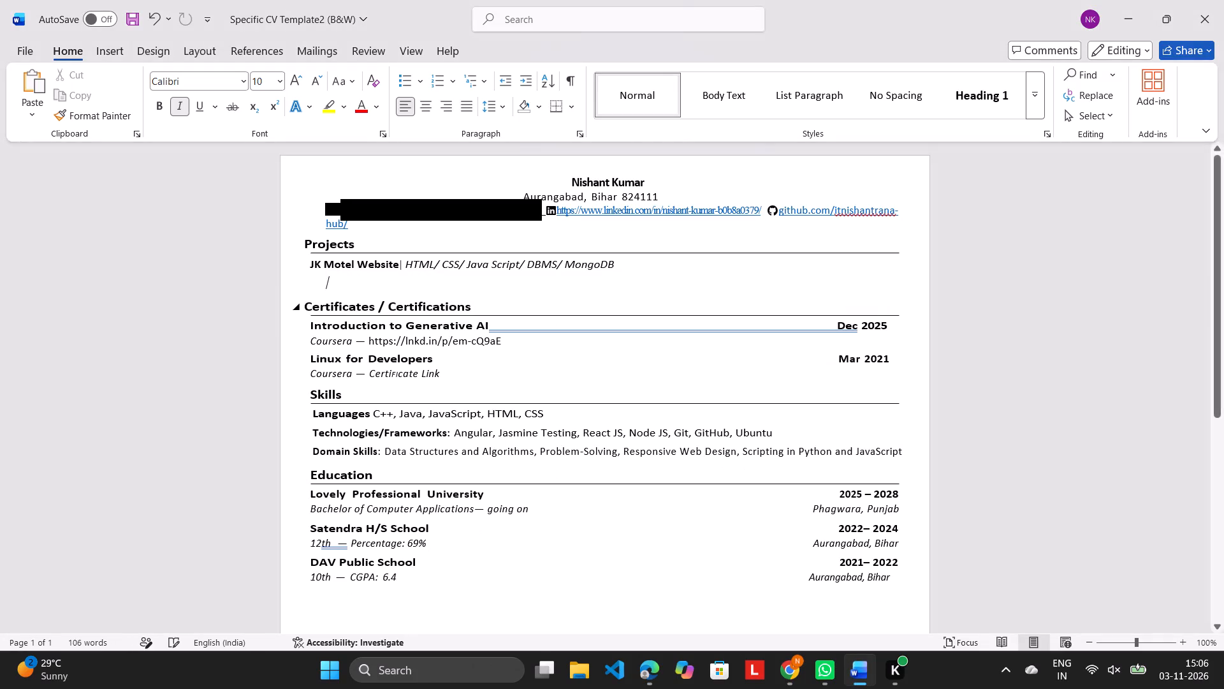
key("ctrl+v")
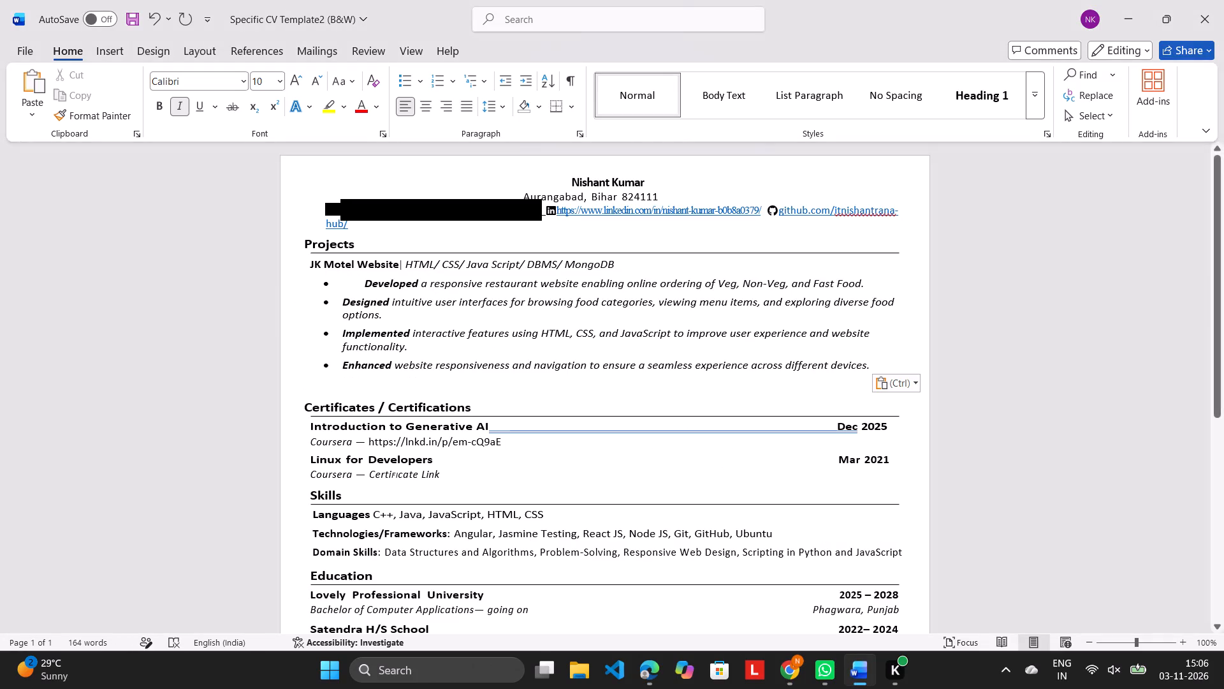
Remove the extra leading spaces before "Developed" in the first JK Motel Website bullet.
left_click(368, 283)
key("BackSpace")
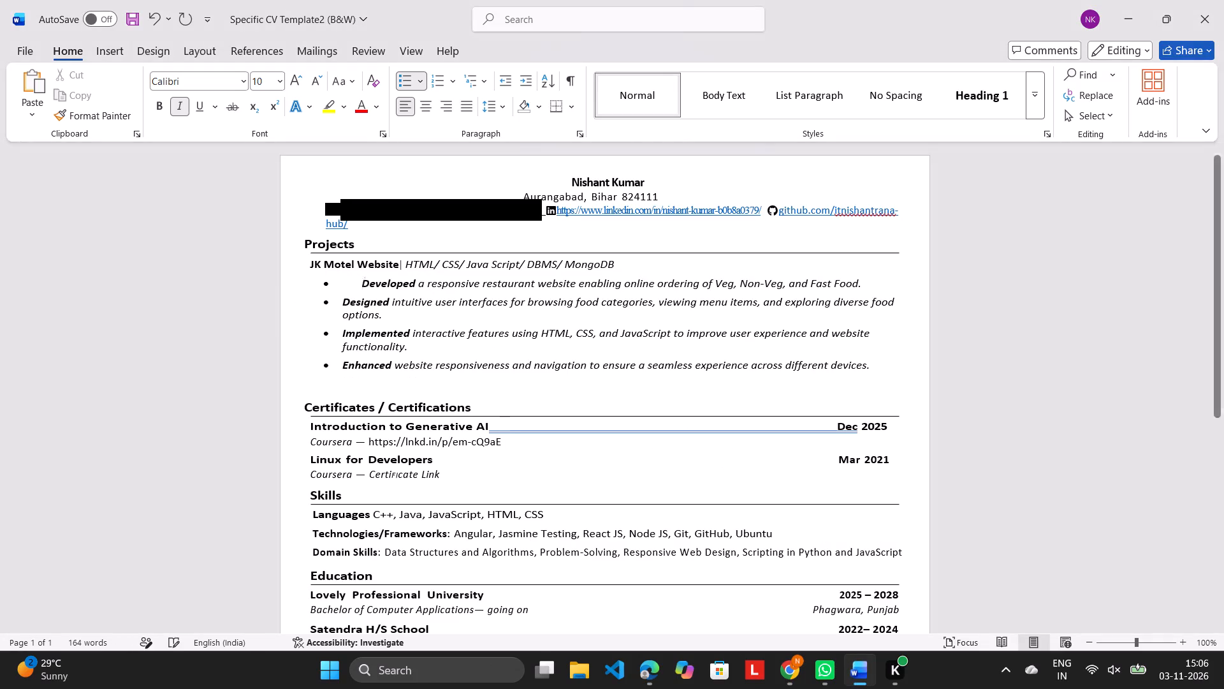
key("BackSpace")
key("BackSpace")
key("BackSpace")
key("BackSpace")
key("BackSpace")
key("BackSpace")
key("BackSpace")
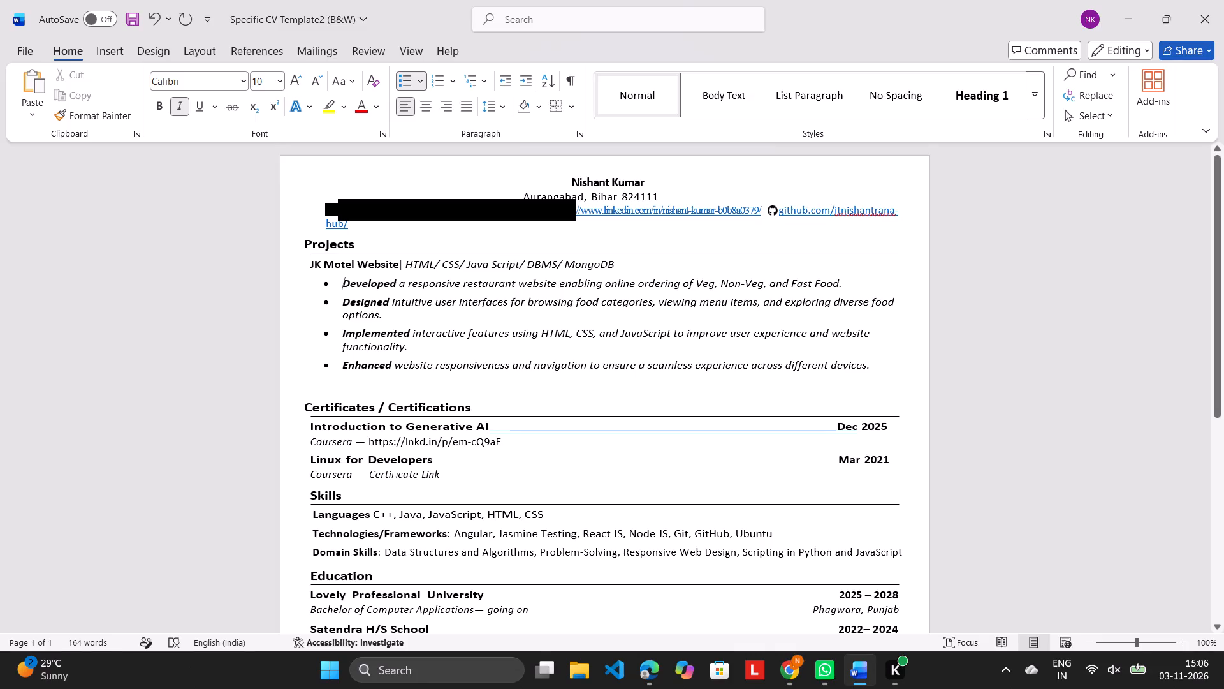
Remove the bold formatting from Developed, Designed, Implemented and Enhanced at the start of the JK Motel Website bullets.
left_click(356, 359)
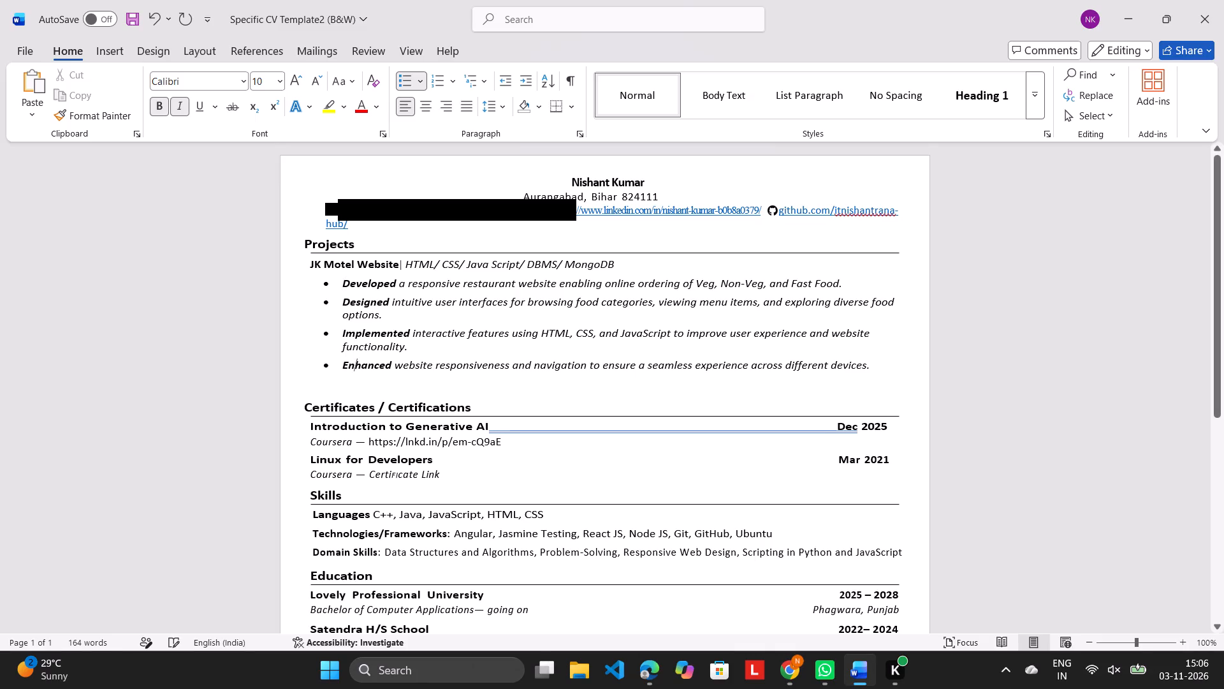
left_click(358, 355)
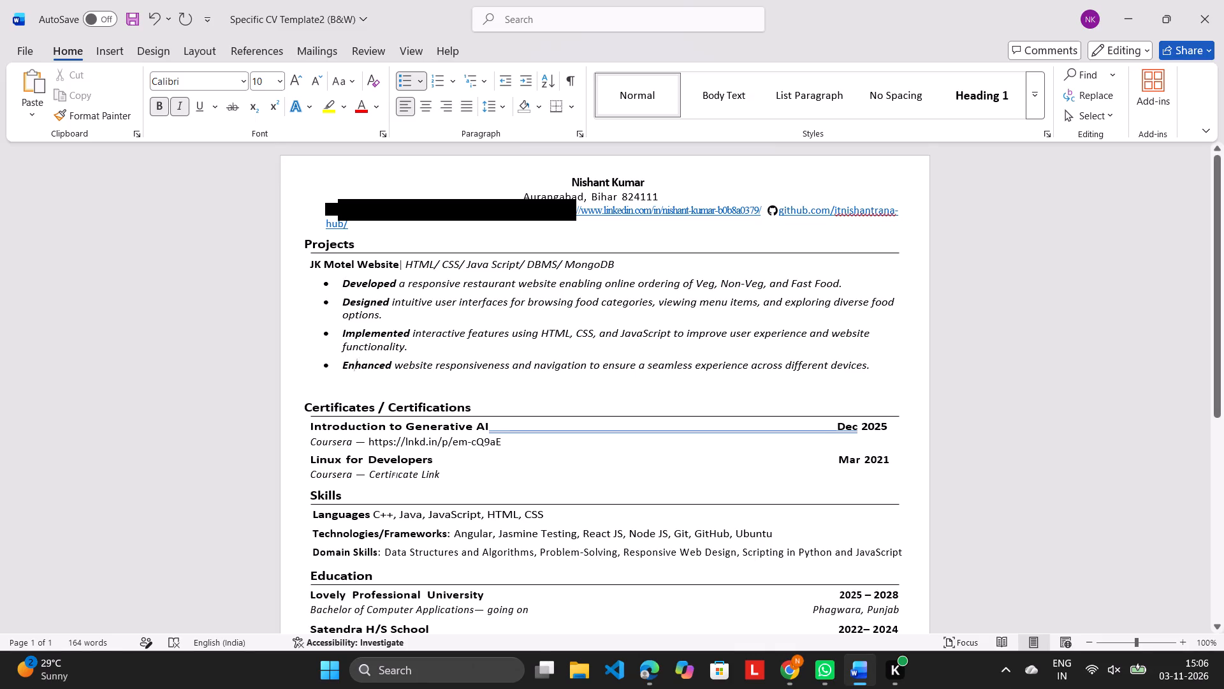
left_click(344, 367)
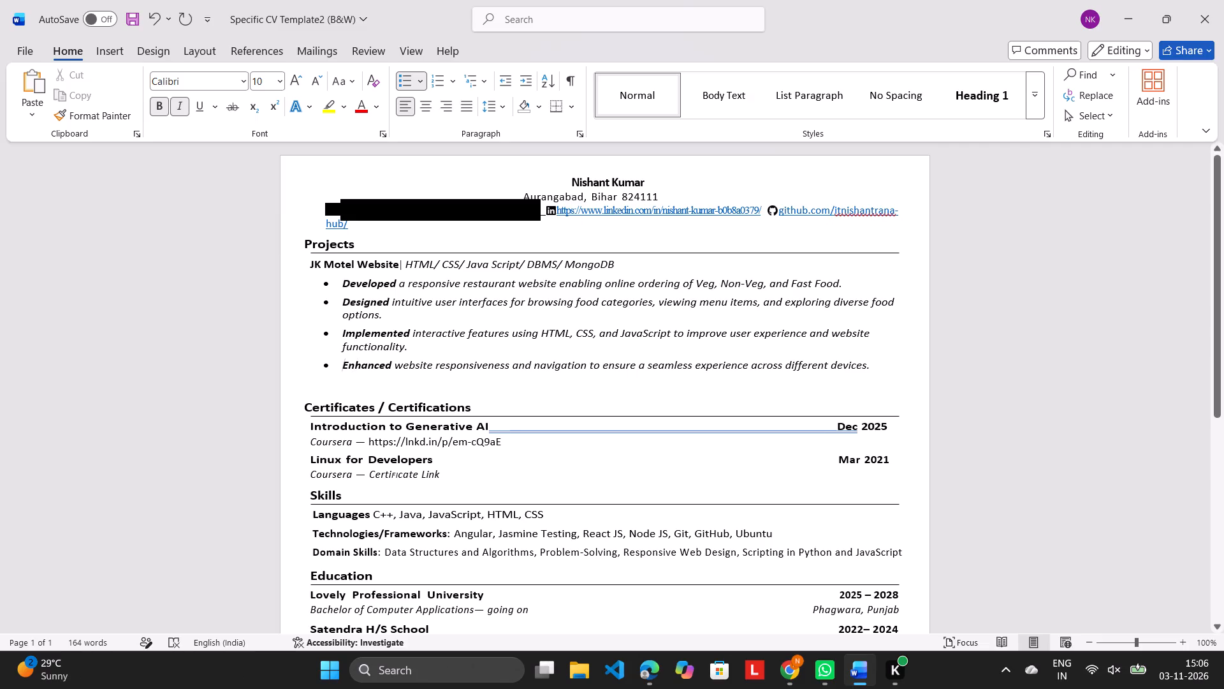
double_click(398, 288)
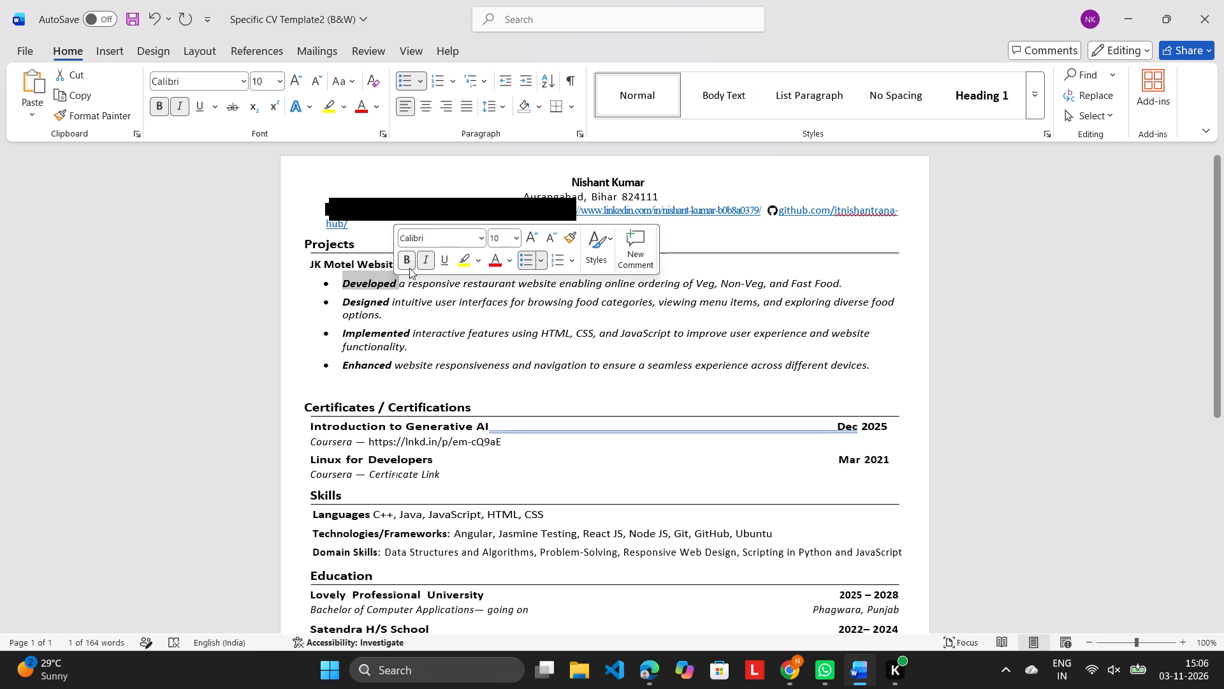
left_click(413, 259)
double_click(369, 310)
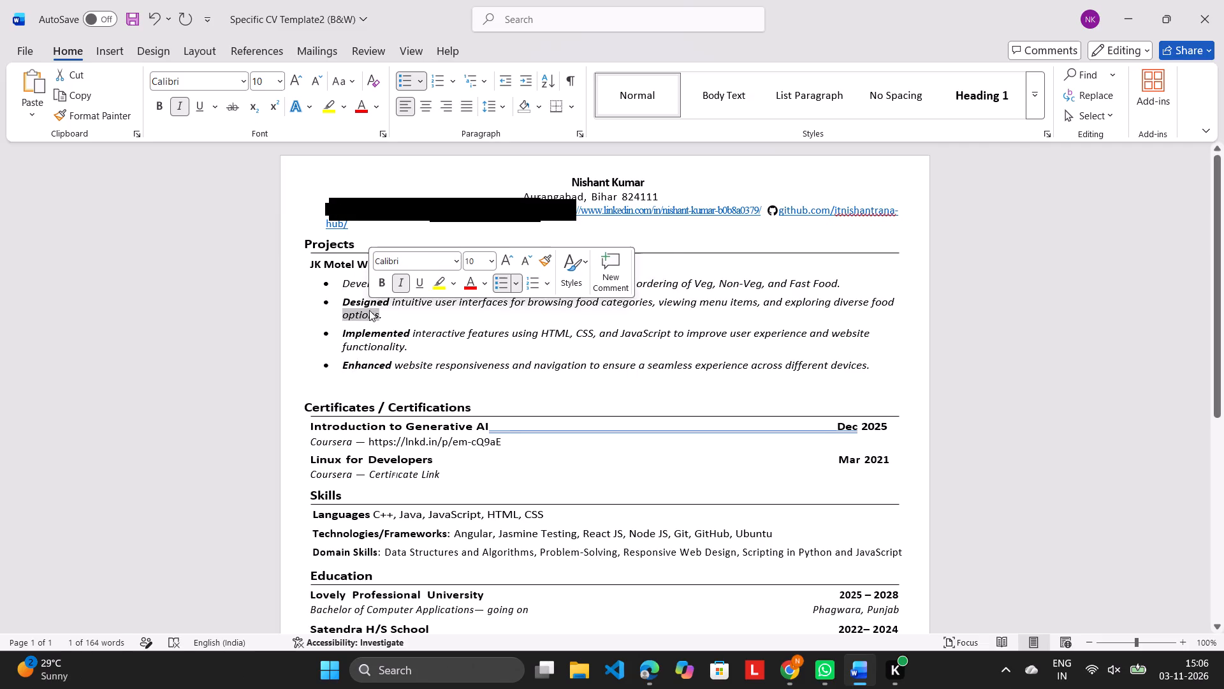
double_click(370, 303)
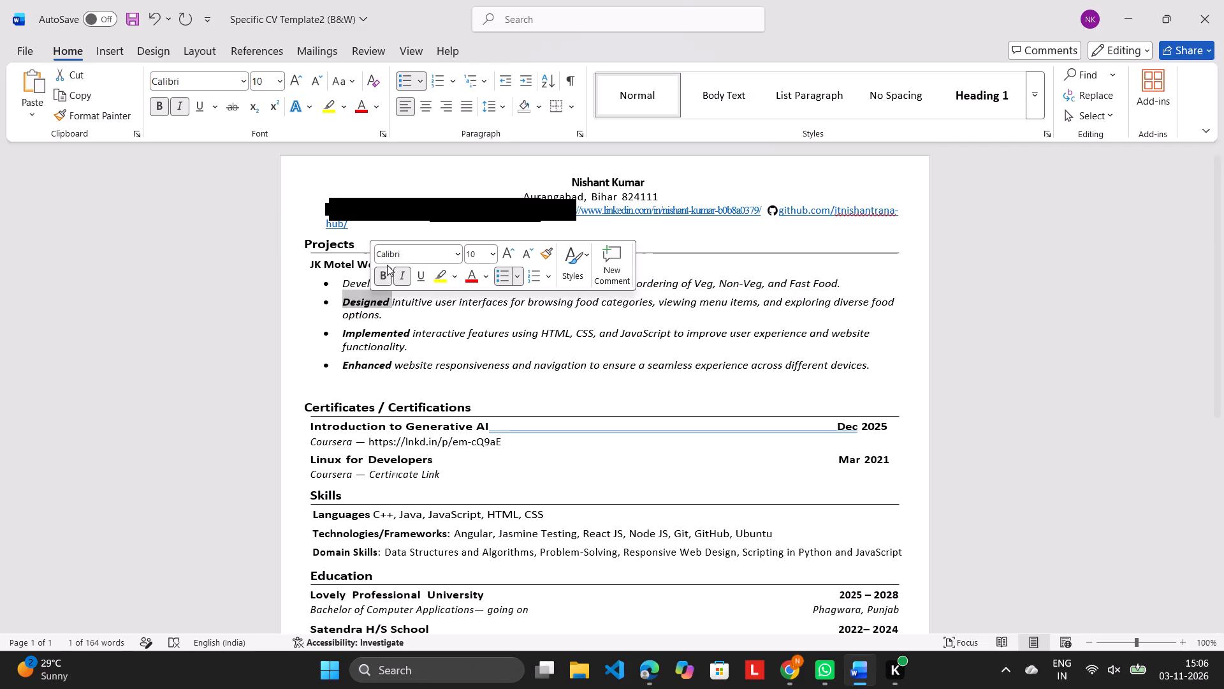
left_click(386, 278)
left_click_drag(363, 341, 368, 335)
double_click(363, 334)
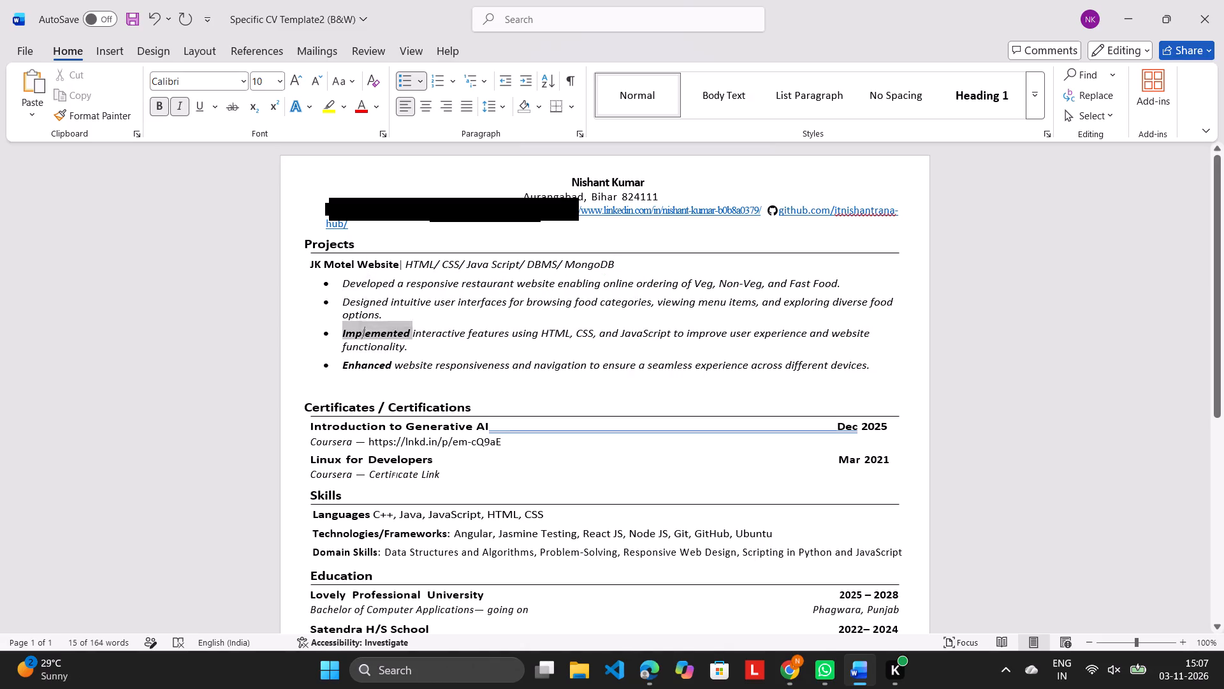
left_click(372, 307)
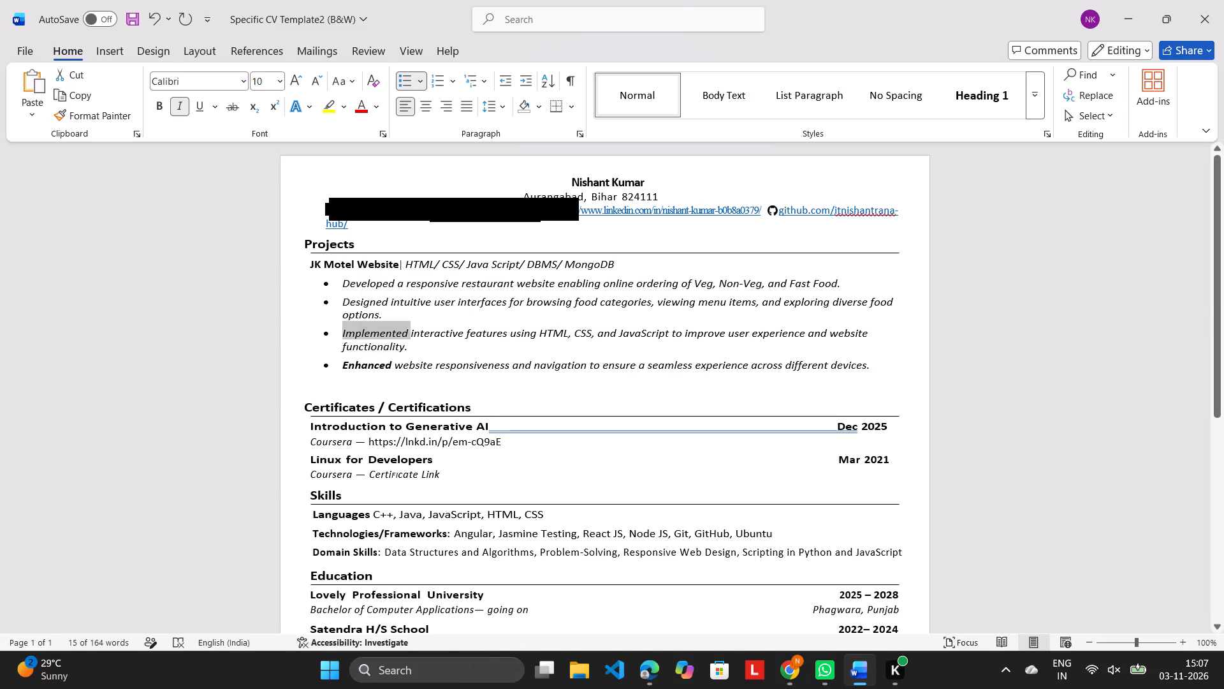
double_click(367, 364)
left_click(374, 340)
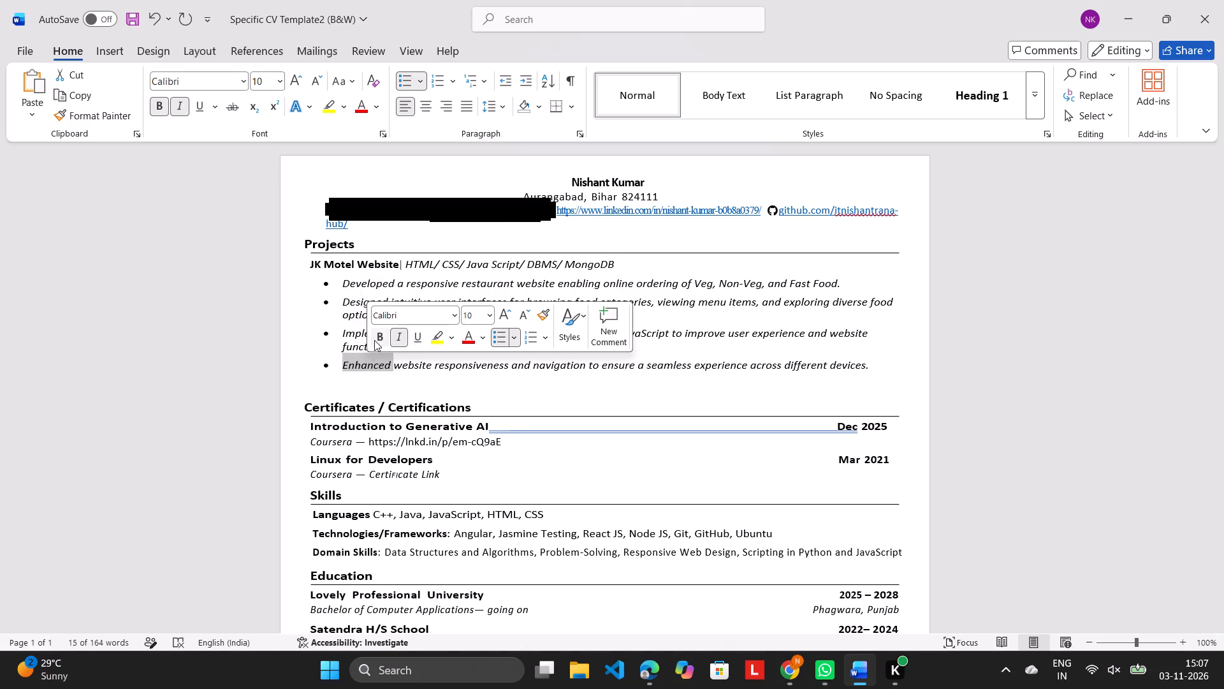
left_click(551, 415)
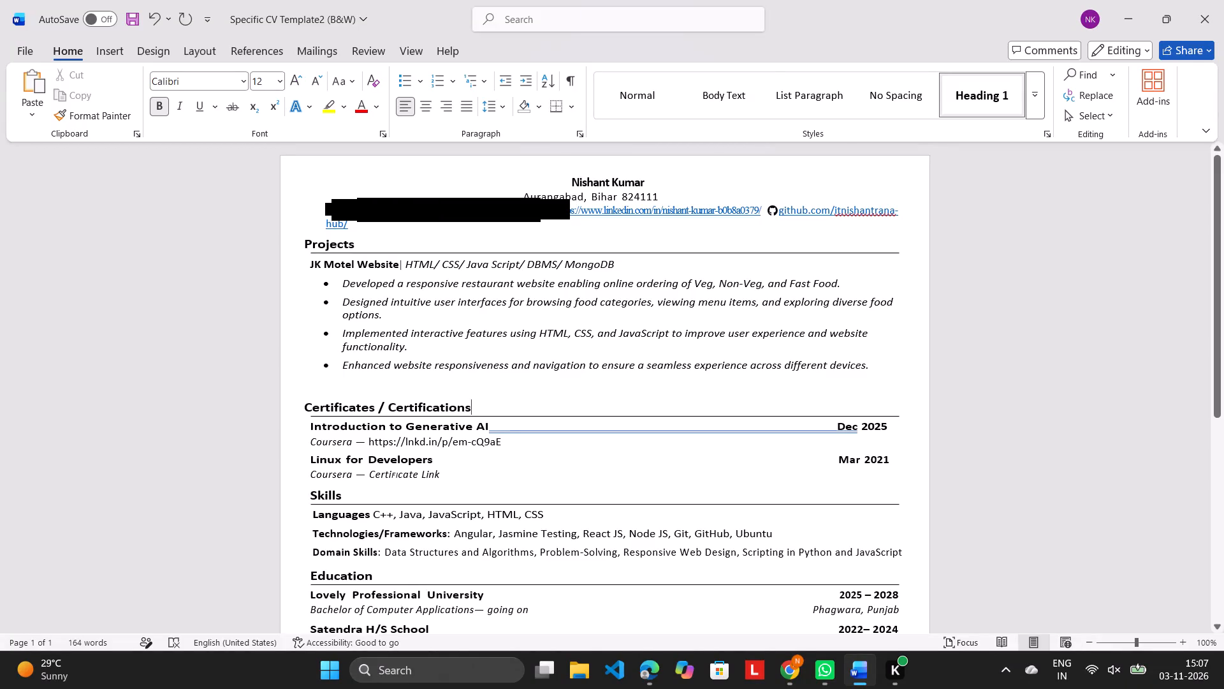
Delete the whole Linux for Developers entry, including its date and Coursera line, from Certificates / Certifications.
left_click(367, 463)
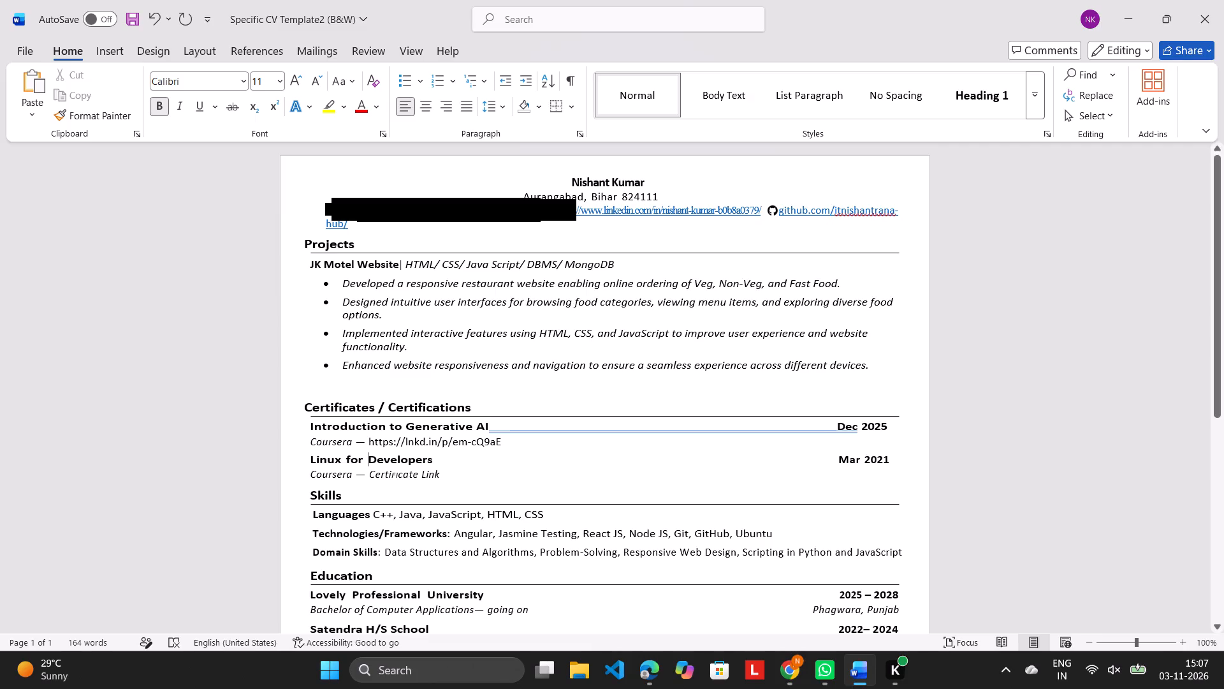
left_click_drag(444, 478, 302, 463)
key("BackSpace")
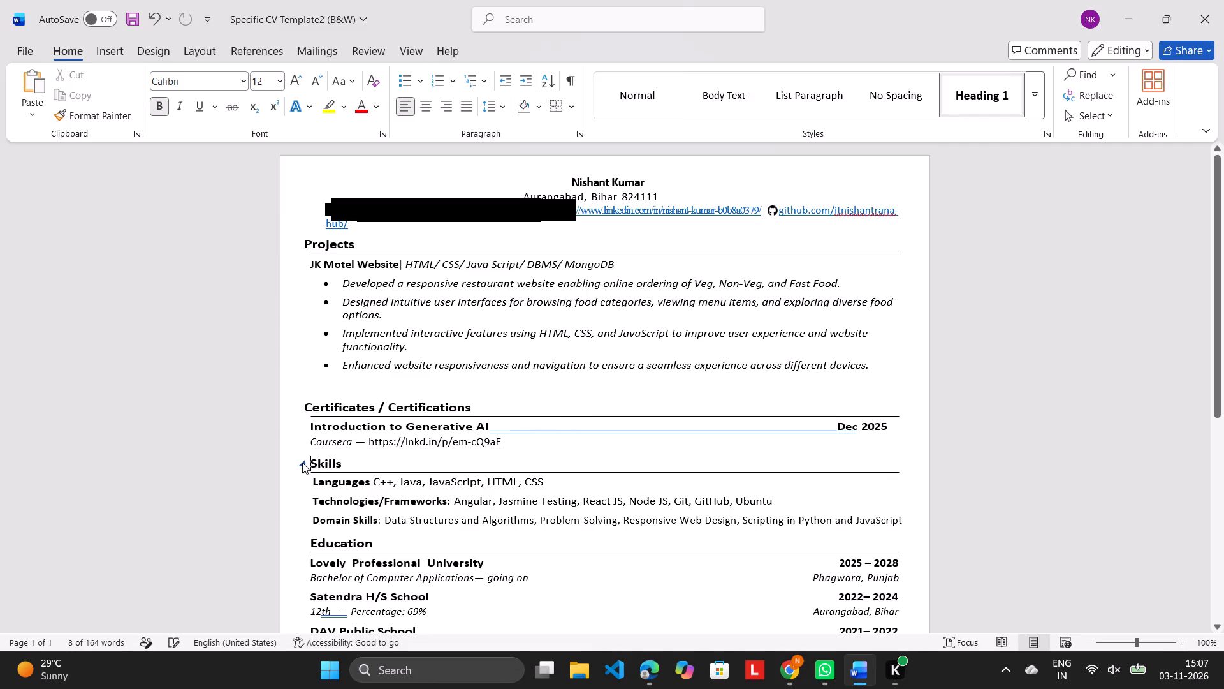
Delete Ubuntu and its preceding comma from the end of the Technologies/Frameworks line under Skills.
left_click(539, 444)
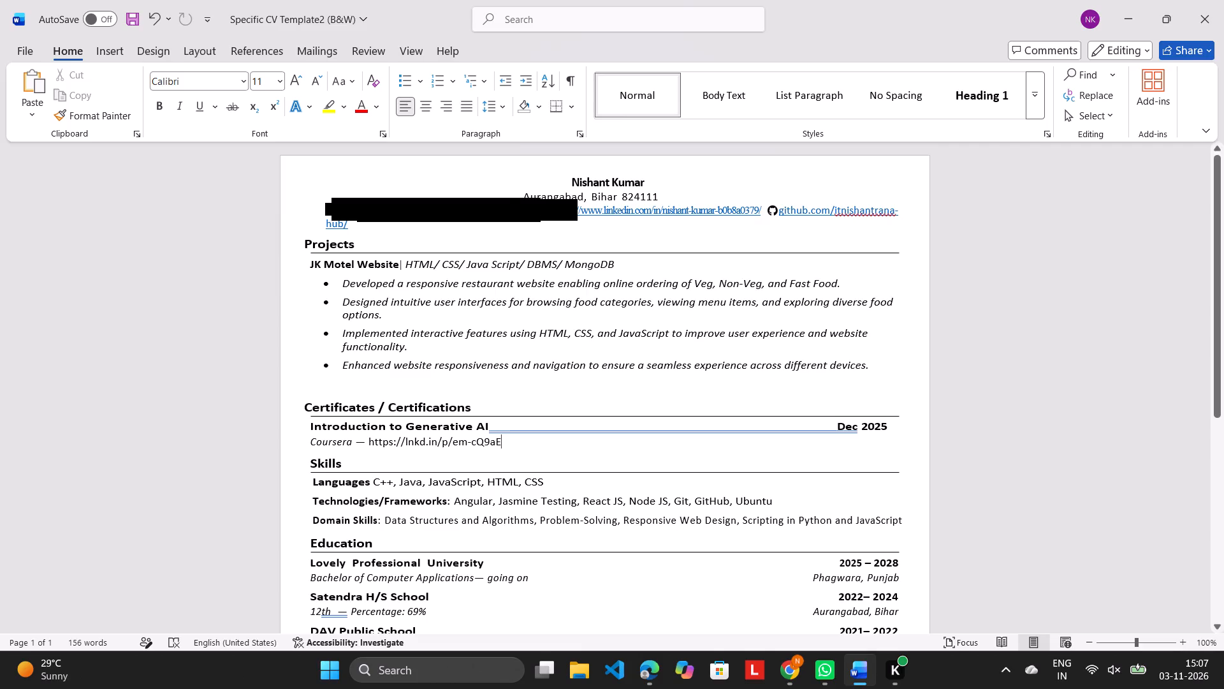
left_click(773, 502)
key("BackSpace")
key("BackSpace")
key("BackSpace")
key("BackSpace")
key("BackSpace")
key("BackSpace")
key("BackSpace")
key("BackSpace")
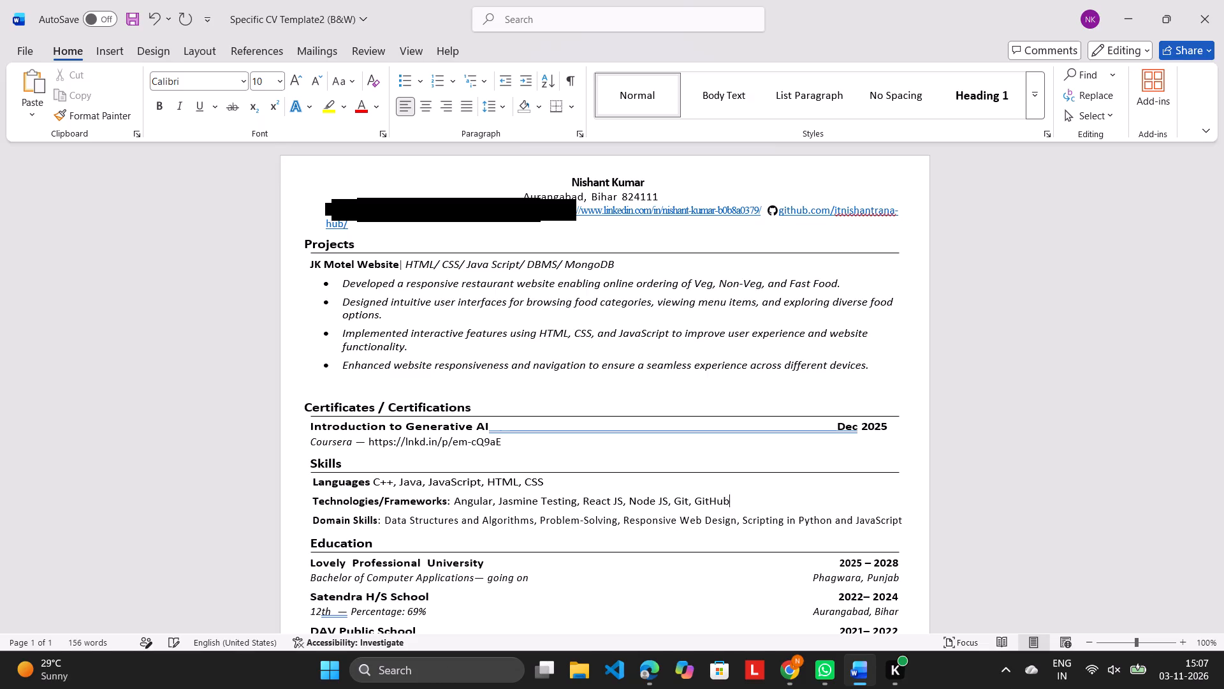
Delete Angular, Jasmine Testing, React JS and Node JS from the Technologies/Frameworks line, keeping a space before "Git, GitHub".
key("Left")
key("Left")
key("Left")
key("Left")
key("Left")
key("Left")
key("Left")
key("Left")
key("Left")
key("Left")
key("Left")
key("BackSpace")
key("BackSpace")
key("BackSpace")
key("BackSpace")
key("BackSpace")
key("BackSpace")
key("BackSpace")
key("BackSpace")
key("BackSpace")
key("BackSpace")
key("BackSpace")
key("BackSpace")
key("BackSpace")
key("BackSpace")
key("BackSpace")
key("BackSpace")
key("BackSpace")
key("BackSpace")
key("BackSpace")
key("BackSpace")
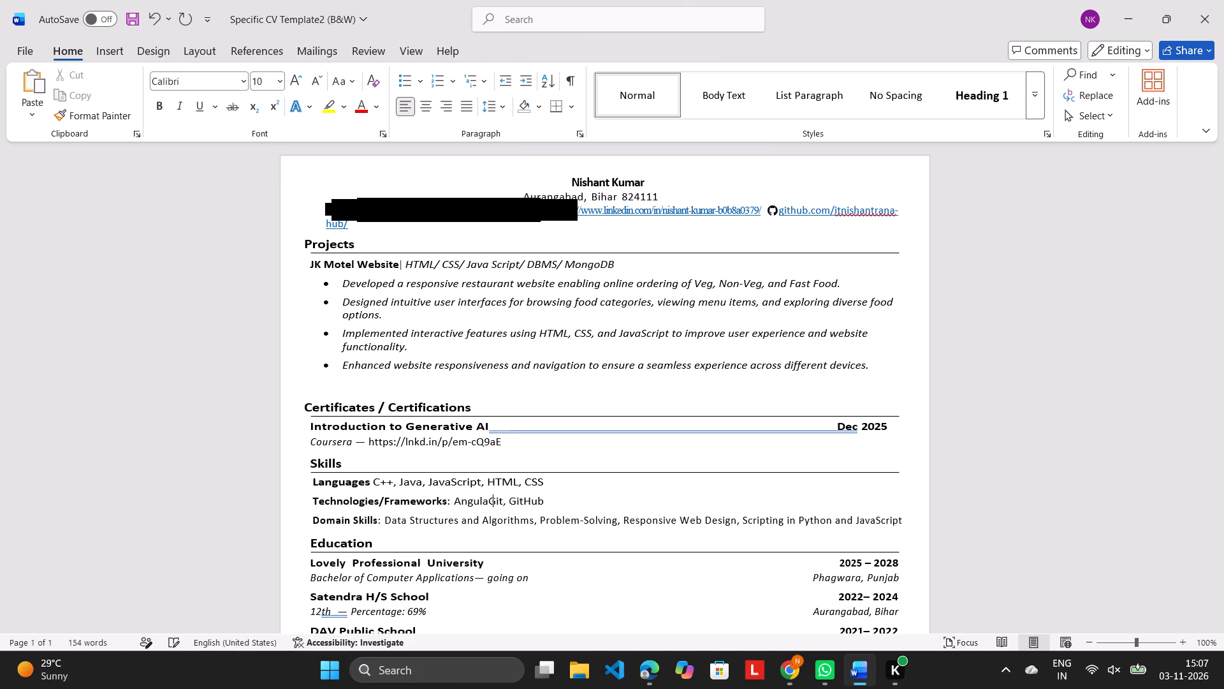
key("BackSpace")
key("BackSpace")
key("BackSpace")
key("BackSpace")
key("BackSpace")
key("BackSpace")
key("space")
Delete "Responsive Web Design, Scripting in Python and JavaScript" and the comma before it from the Domain Skills line.
left_click_drag(910, 523, 660, 549)
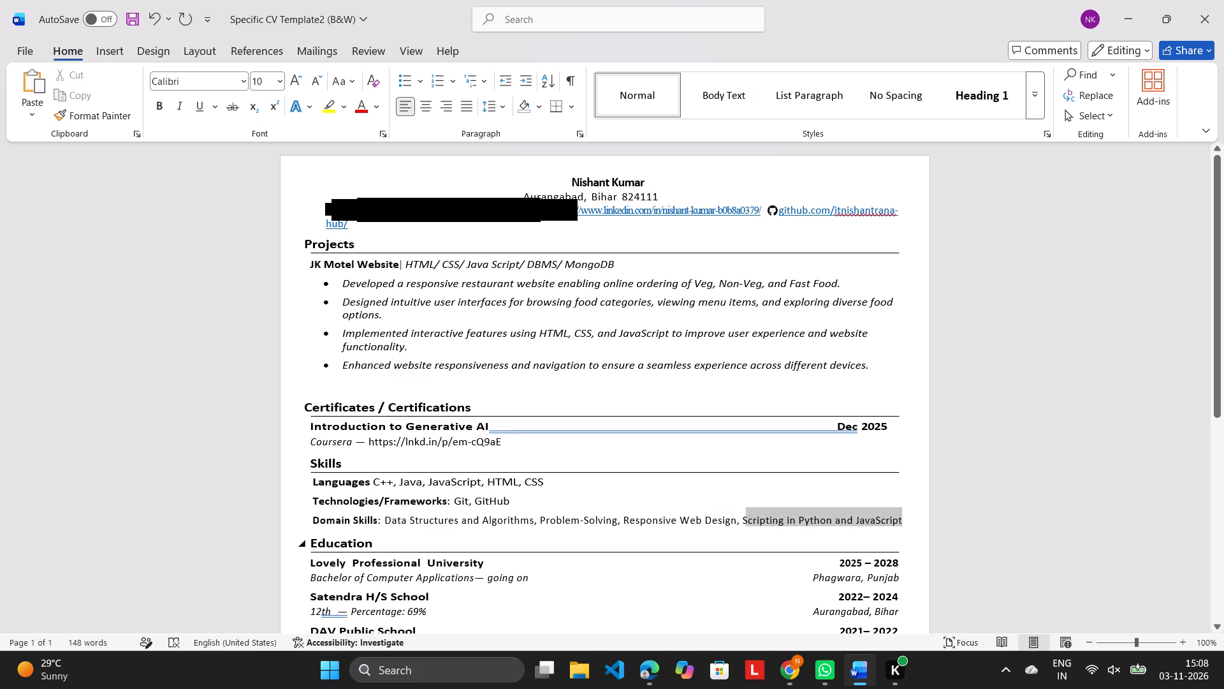
left_click_drag(660, 549, 620, 515)
key("BackSpace")
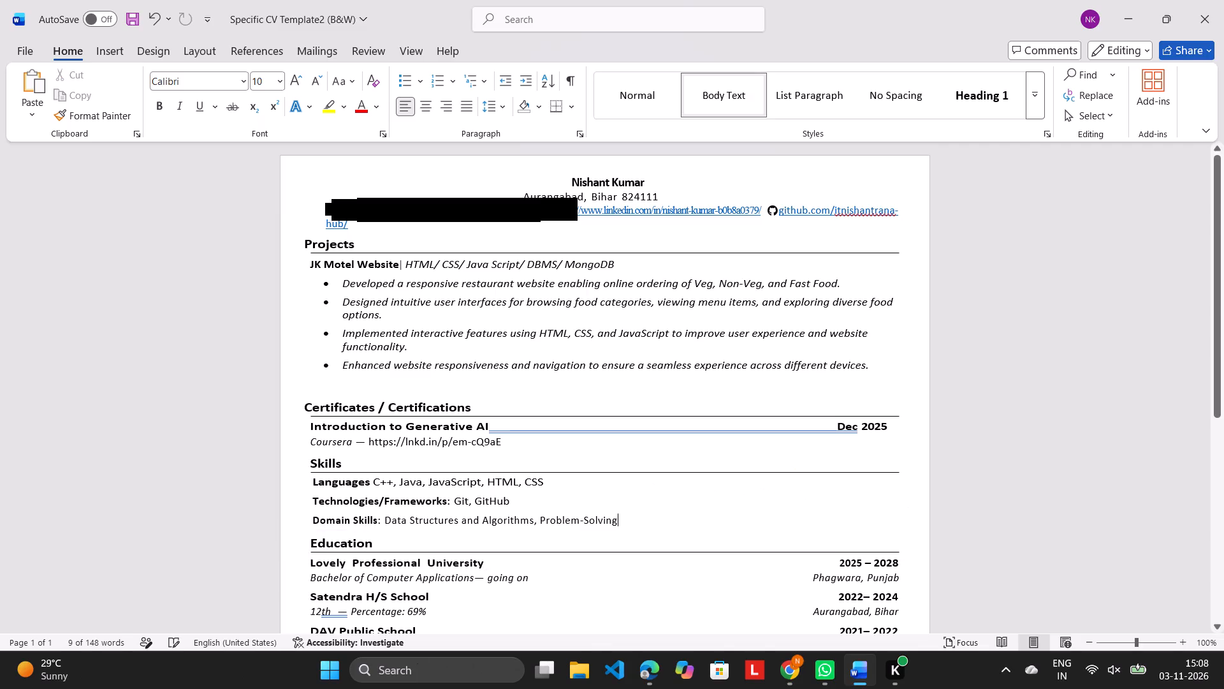
Adjust the spaces before the locations of the DAV Public School and Satendra H/S School entries to align them with "Phagwara, Punjab".
scroll(439, 619, "down", 1)
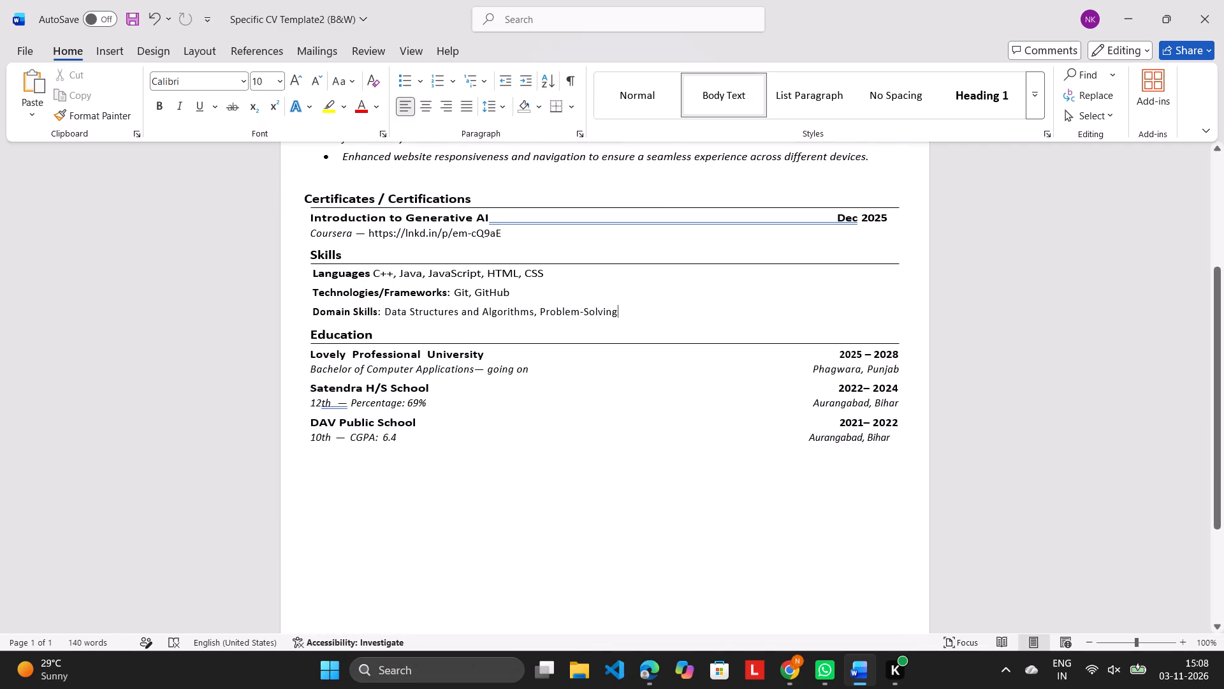
left_click(806, 440)
key("space")
key("space")
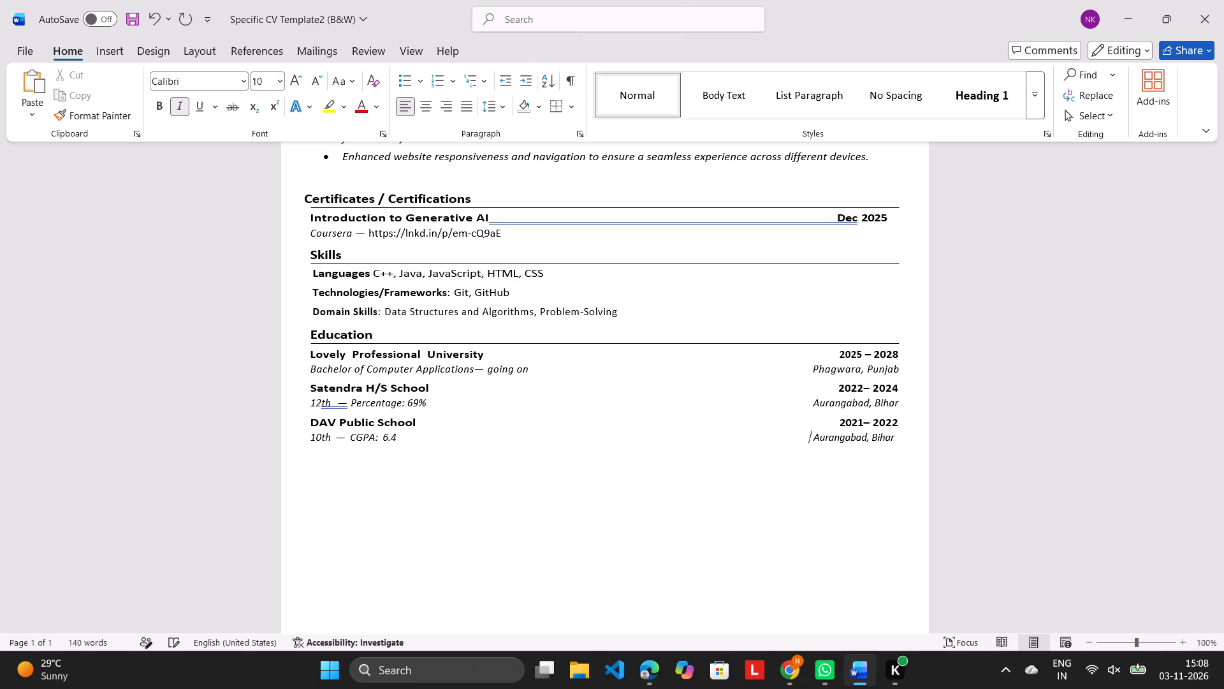
key("space")
key("space")
key("BackSpace")
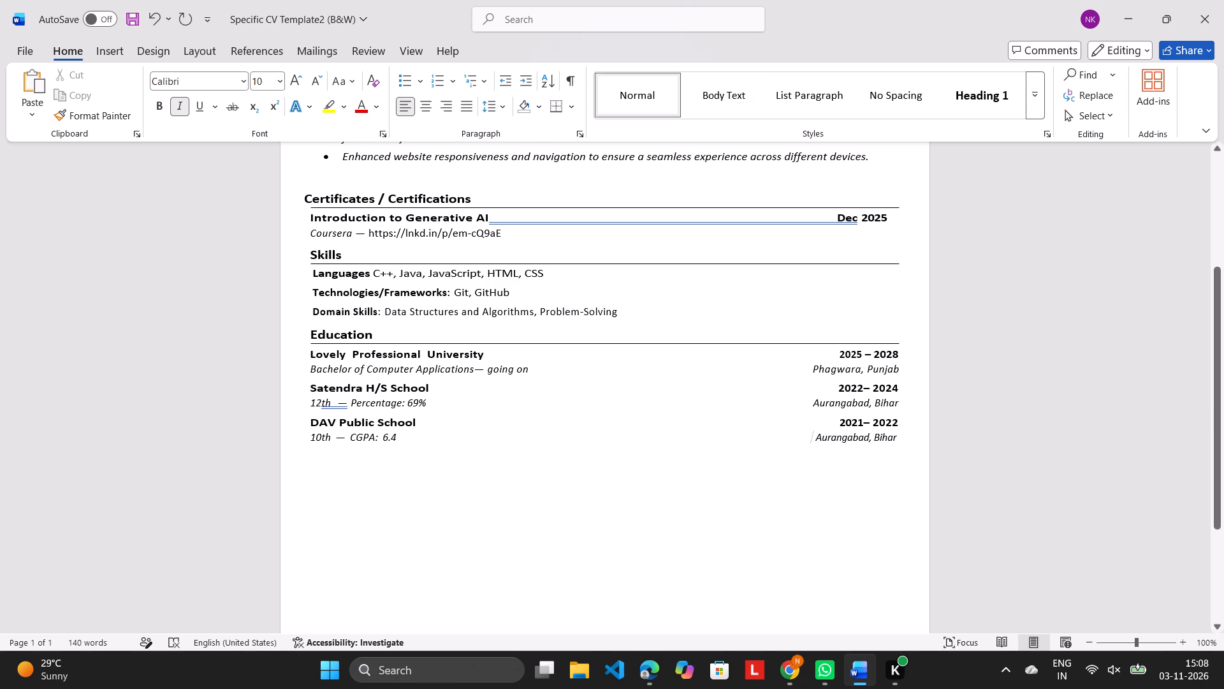
left_click(812, 404)
key("space")
left_click(531, 374)
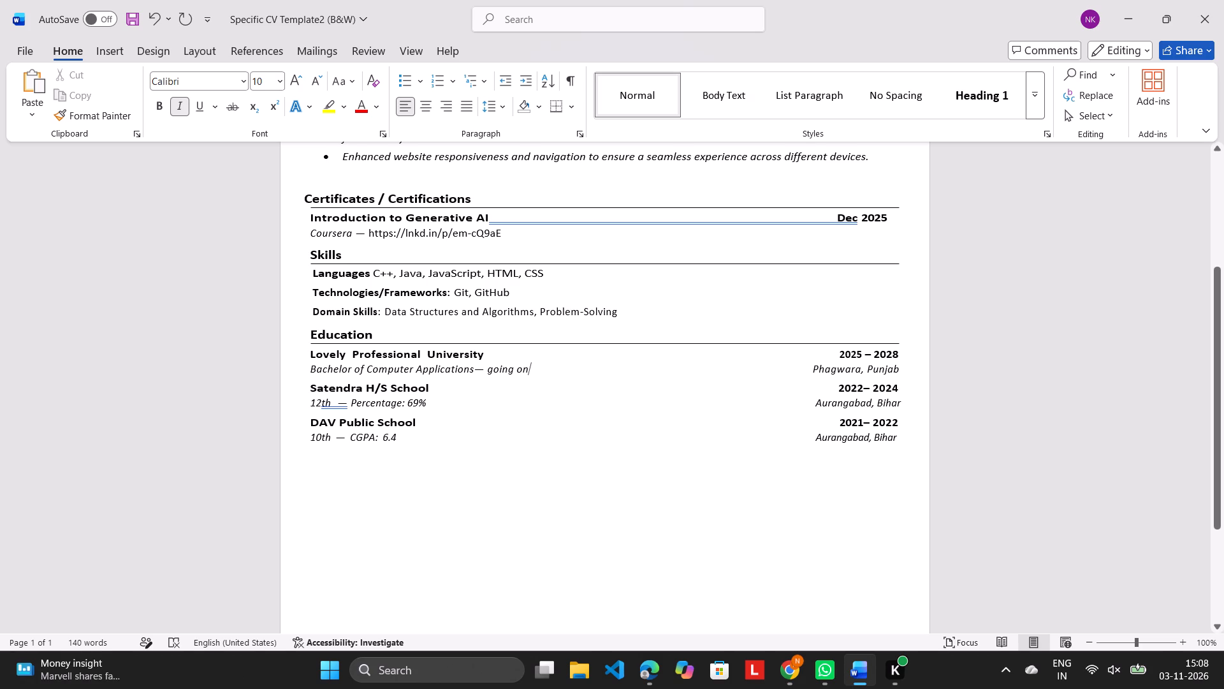
Replace "12th" with "Intermediate" on the Satendra H/S School line under Education.
left_click(330, 403)
key("BackSpace")
key("BackSpace")
key("BackSpace")
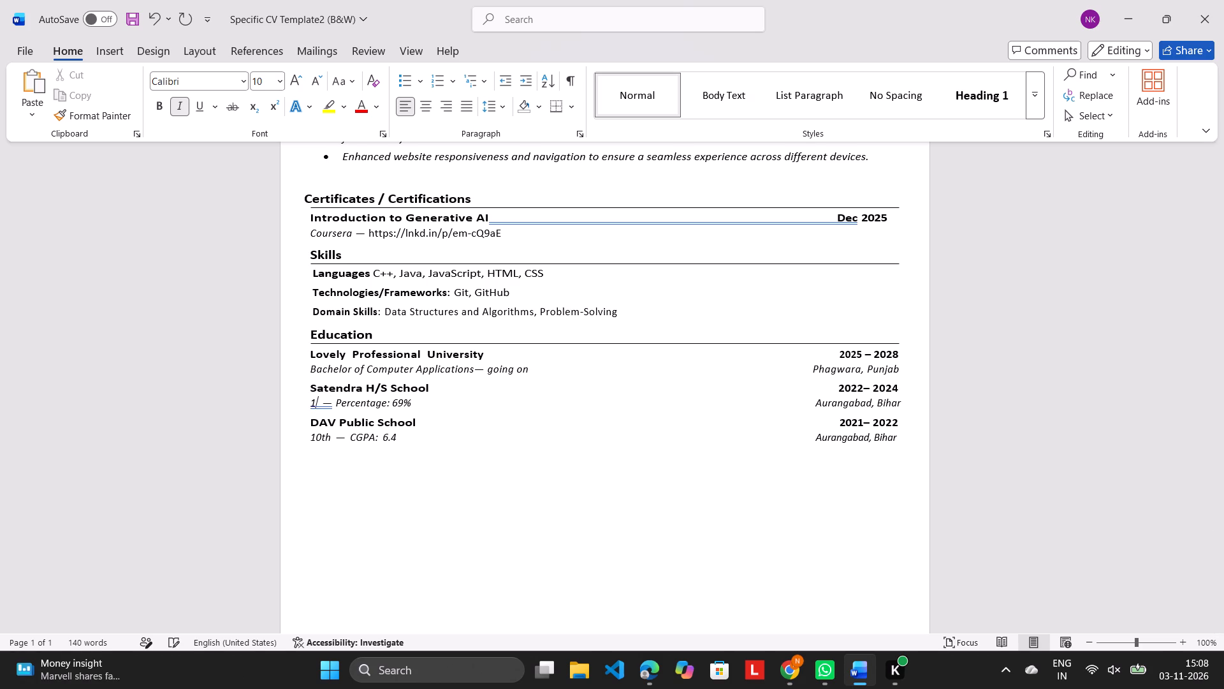
key("BackSpace")
key("i")
type("ntermediate")
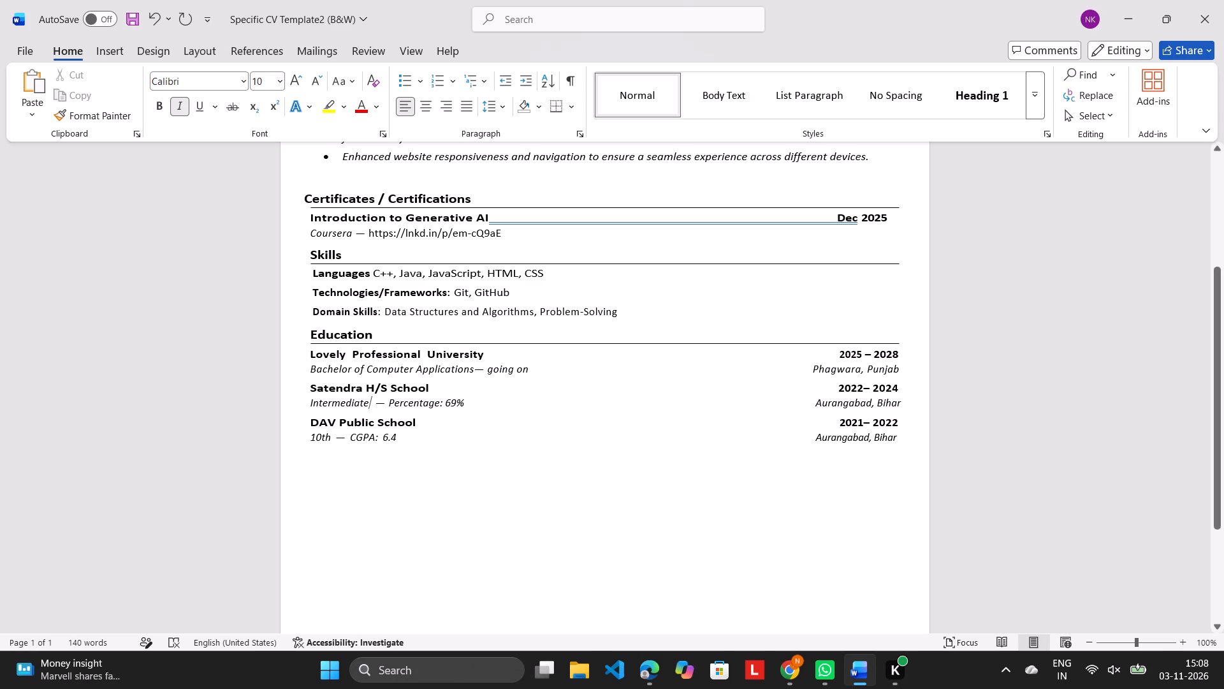
Delete "10th" before the dash on the DAV Public School line under Education.
left_click(332, 437)
key("BackSpace")
key("BackSpace")
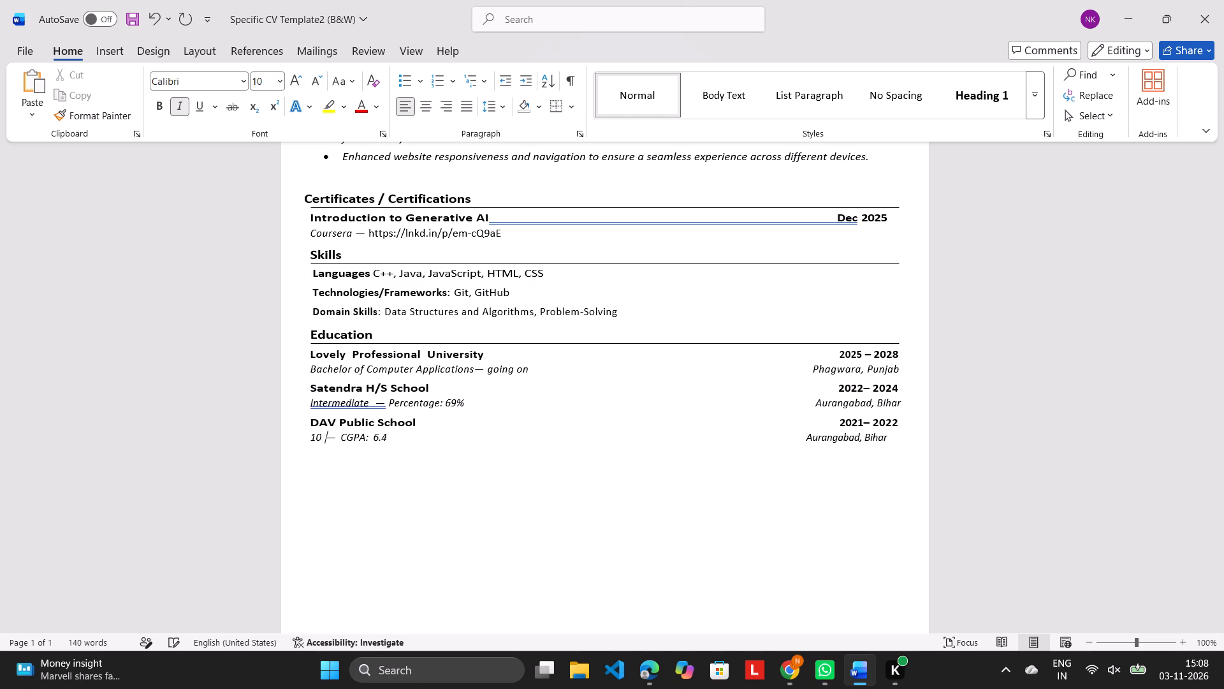
key("BackSpace")
key("BackSpace")
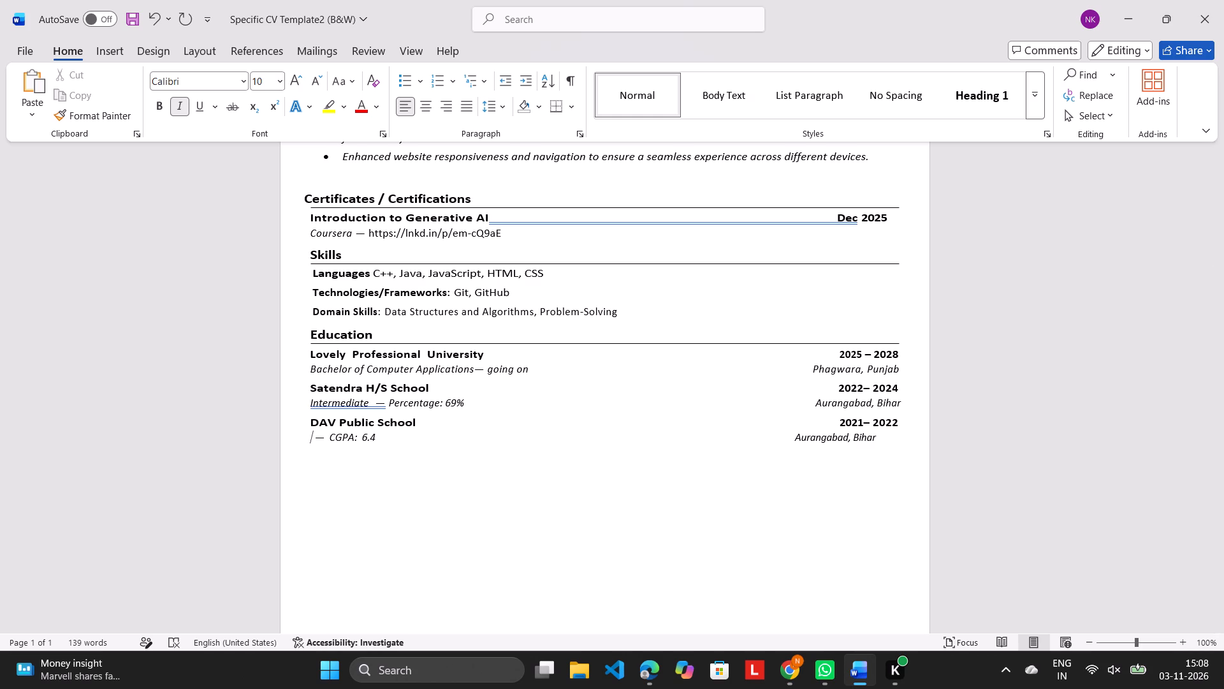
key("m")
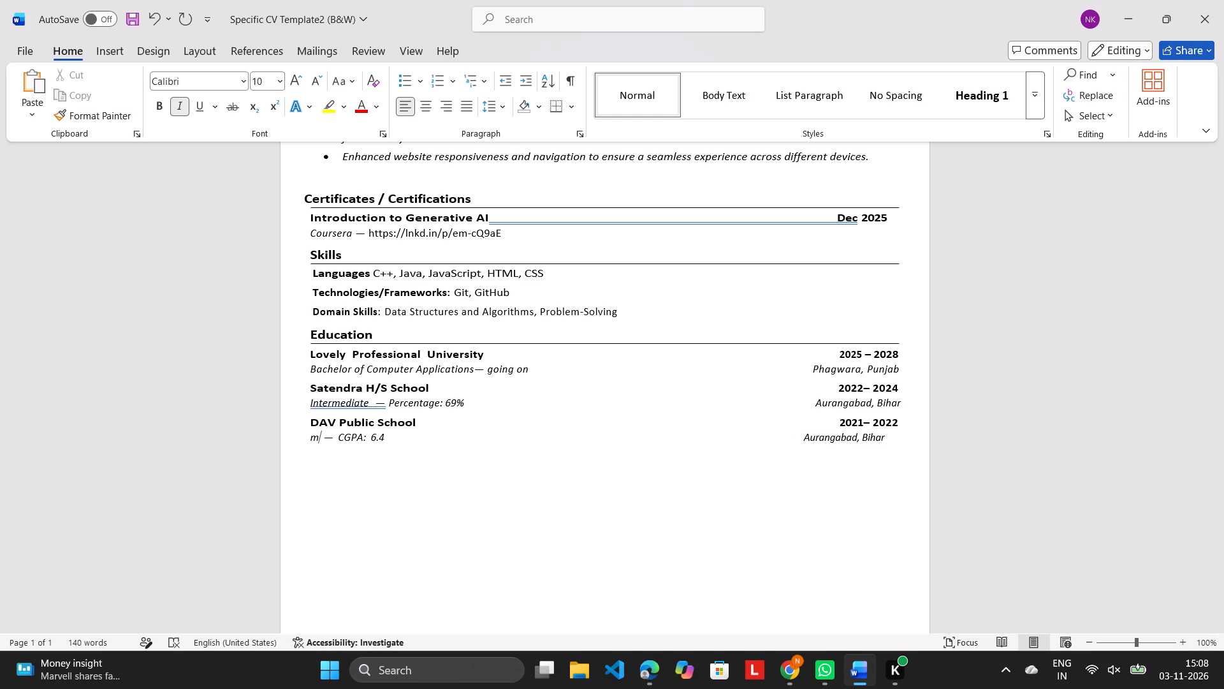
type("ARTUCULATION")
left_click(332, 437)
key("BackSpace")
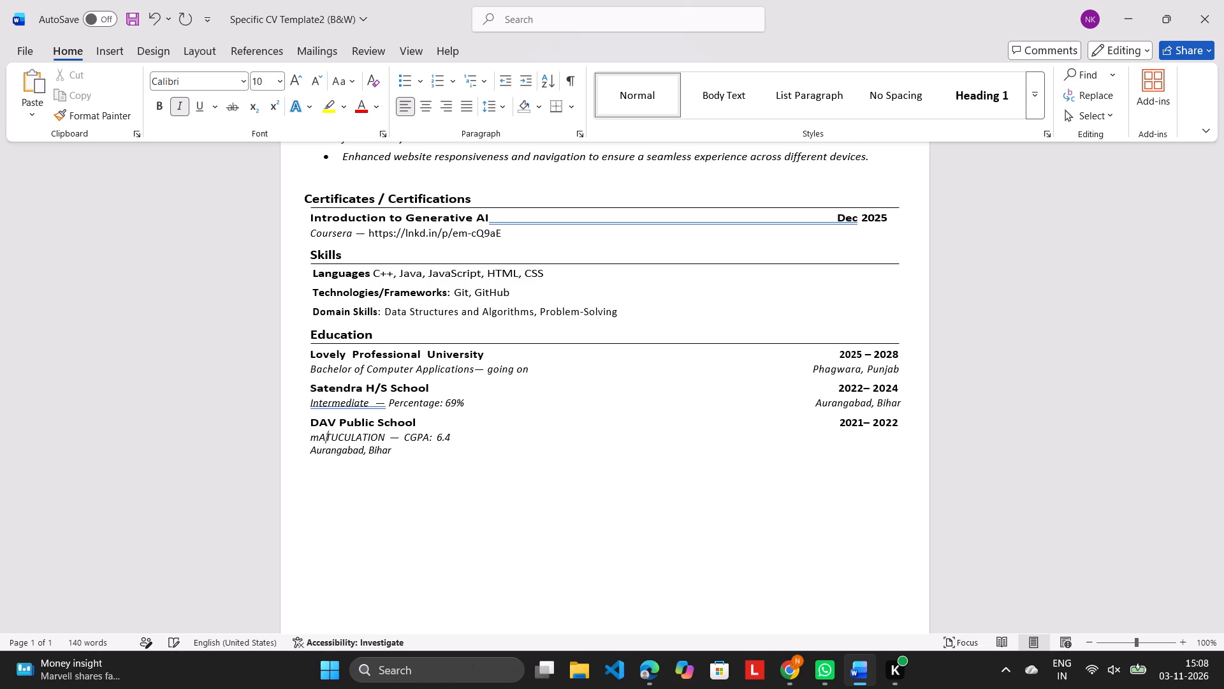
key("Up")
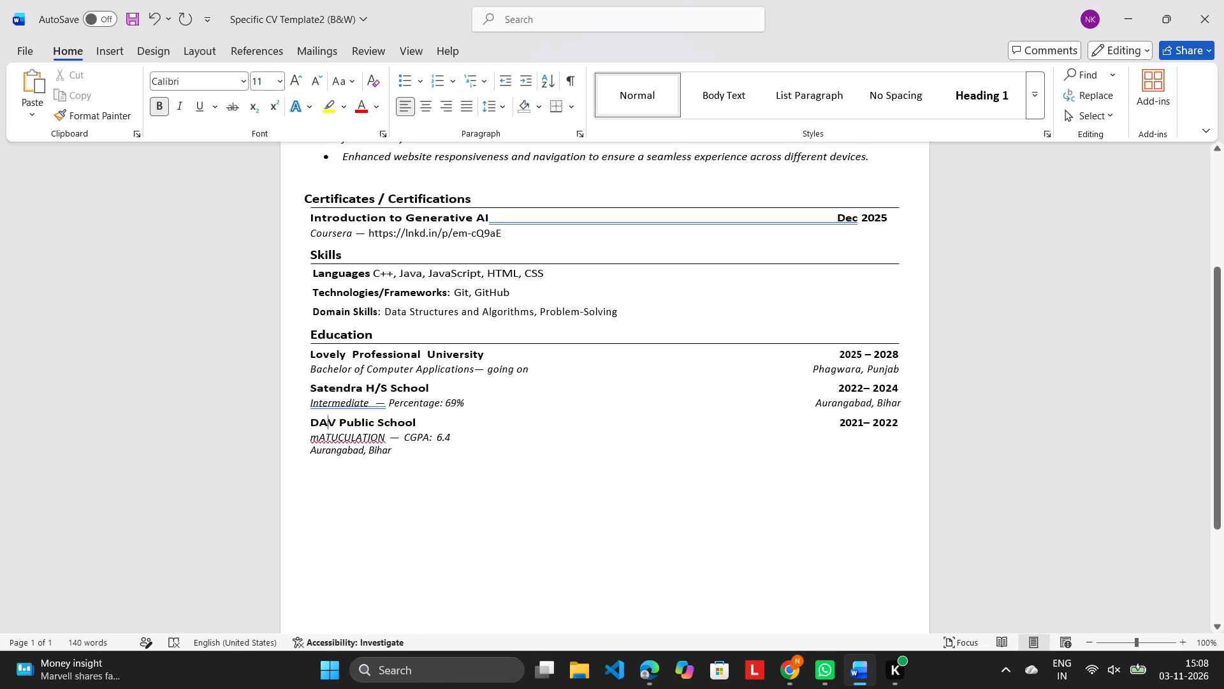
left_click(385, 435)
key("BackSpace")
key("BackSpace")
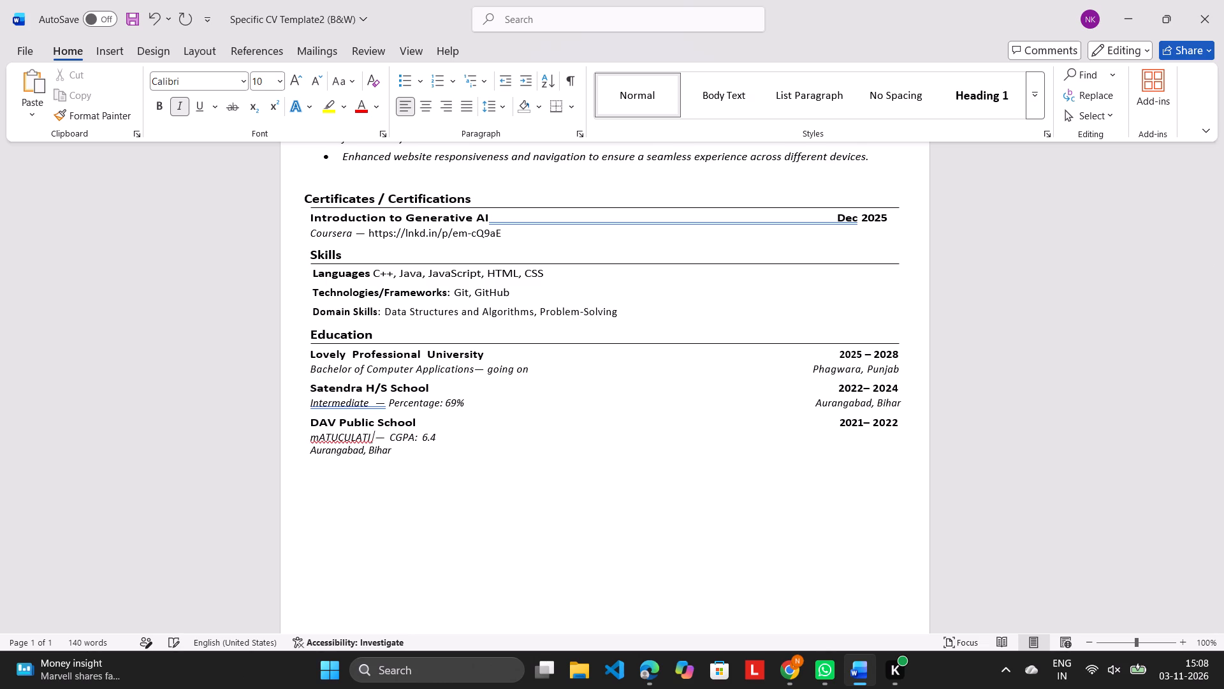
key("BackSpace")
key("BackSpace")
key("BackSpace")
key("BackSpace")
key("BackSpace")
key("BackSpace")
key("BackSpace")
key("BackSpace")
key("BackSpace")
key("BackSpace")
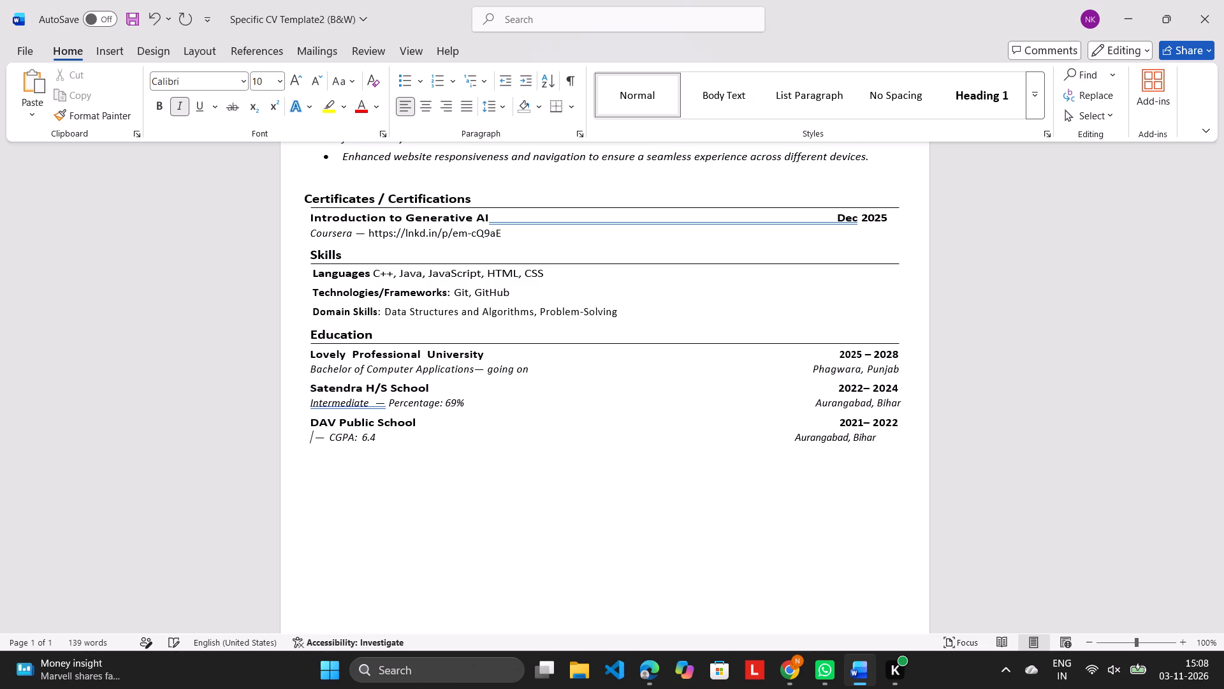
Enter "Marticulation" before the dash and CGPA on the DAV Public School line.
key("m")
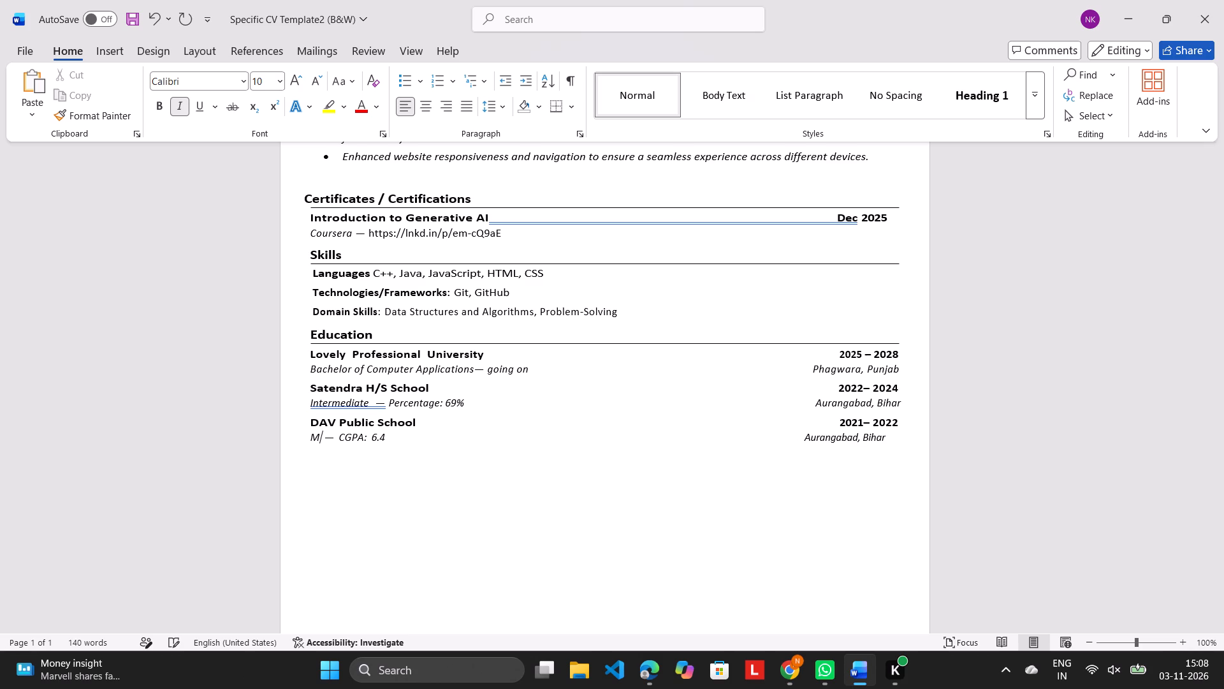
type("ae")
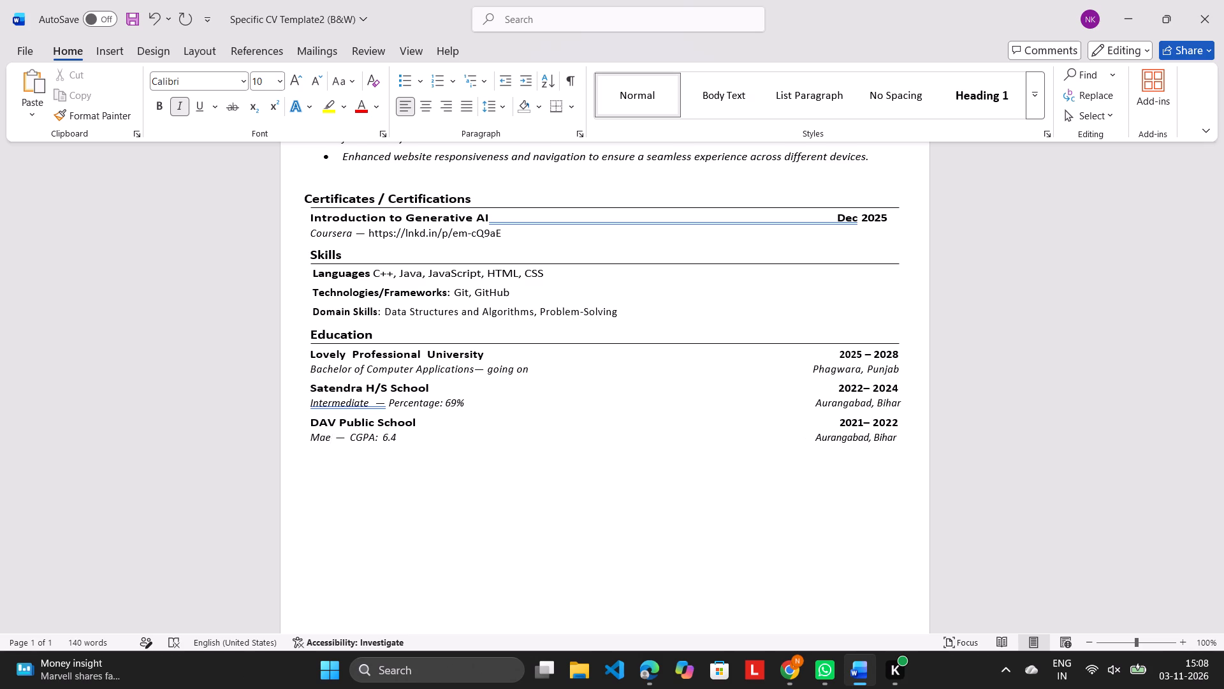
key("BackSpace")
type("rt")
type("iculation")
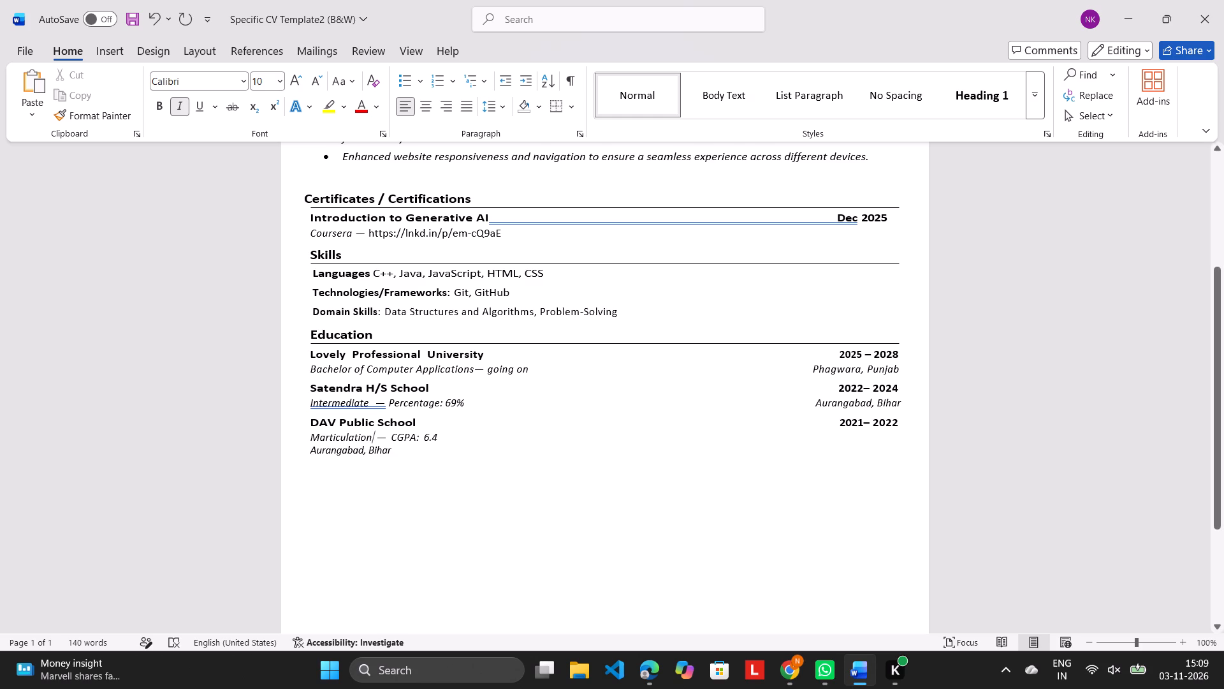
Remove the extra spaces before the DAV Public School location so it fits on the CGPA line, aligned with the location above.
left_click(305, 457)
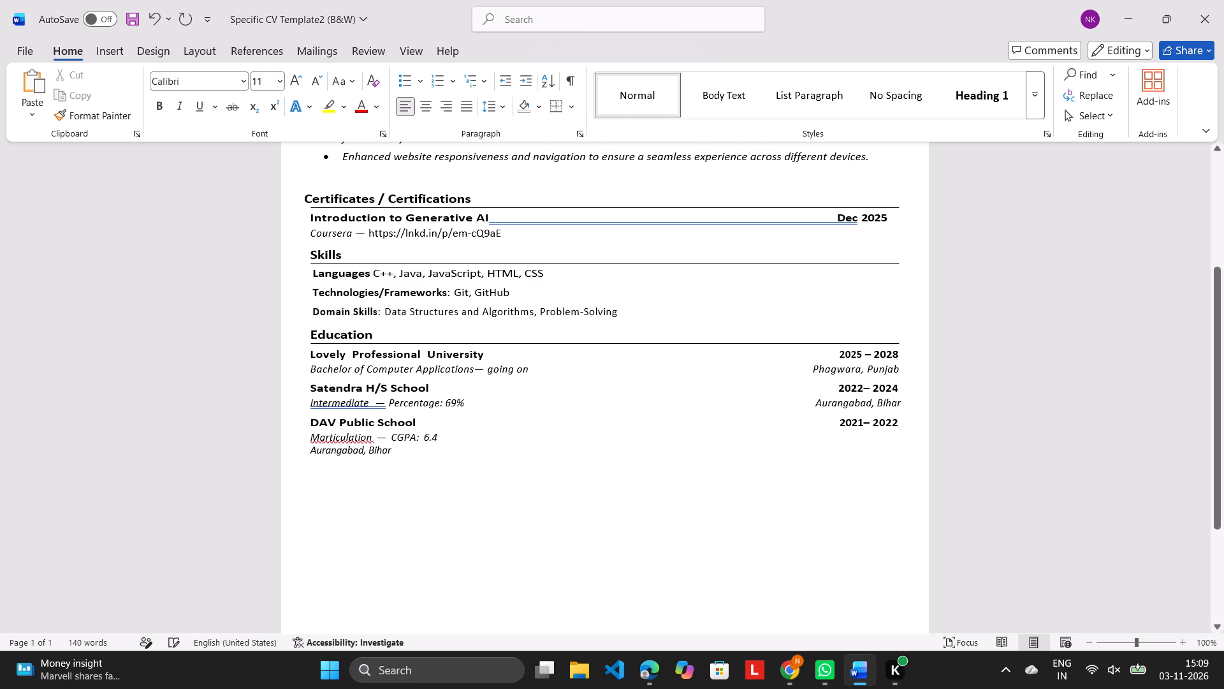
left_click(312, 448)
key("BackSpace")
key("BackSpace")
key("BackSpace")
key("BackSpace")
key("BackSpace")
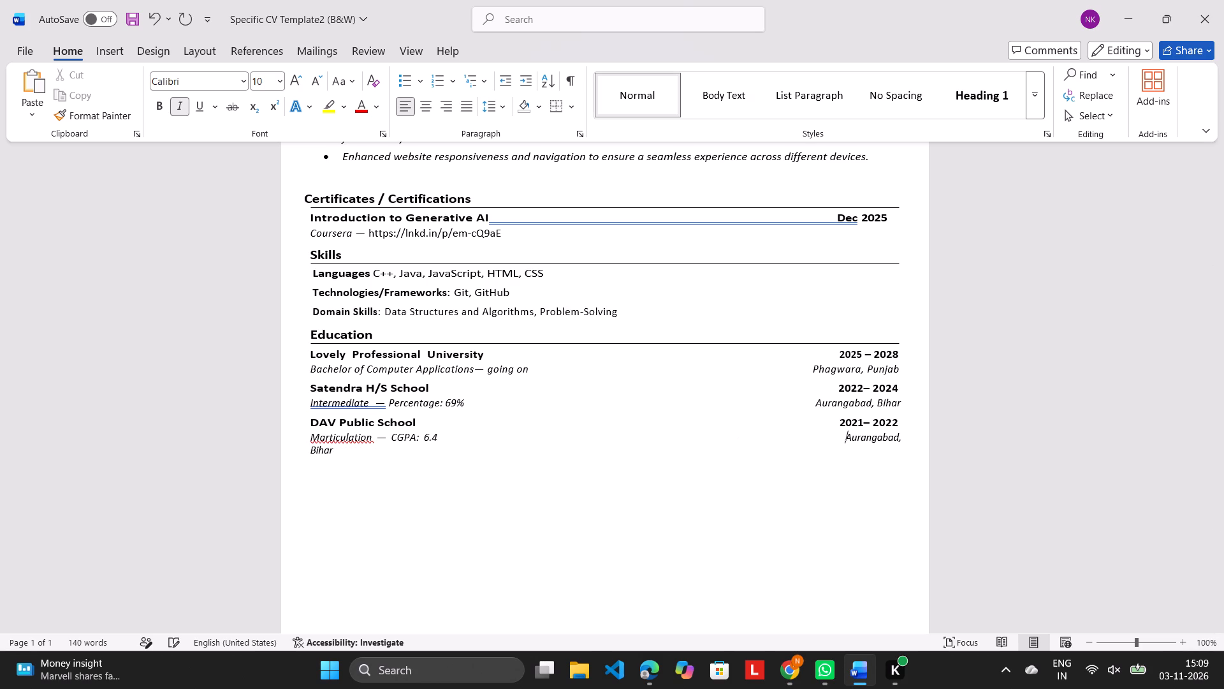
key("BackSpace")
key("BackSpace")
key("BackSpace")
key("BackSpace")
key("BackSpace")
key("BackSpace")
key("BackSpace")
key("BackSpace")
key("BackSpace")
key("BackSpace")
key("BackSpace")
key("BackSpace")
key("BackSpace")
key("space")
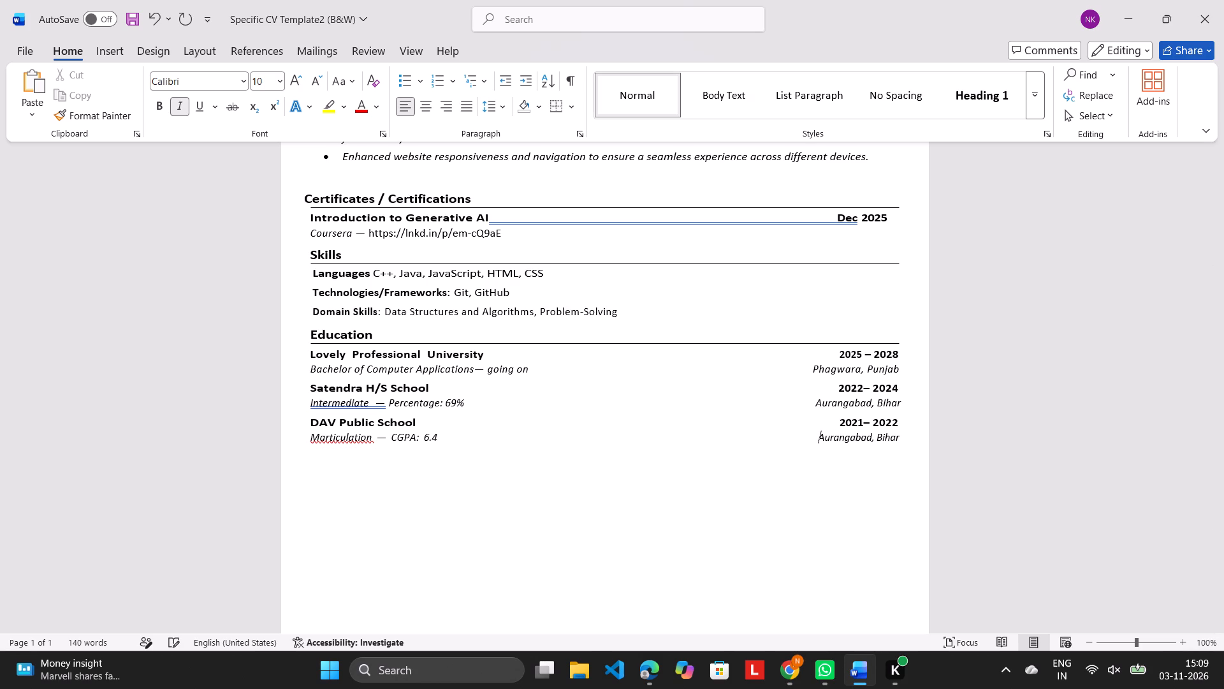
key("BackSpace")
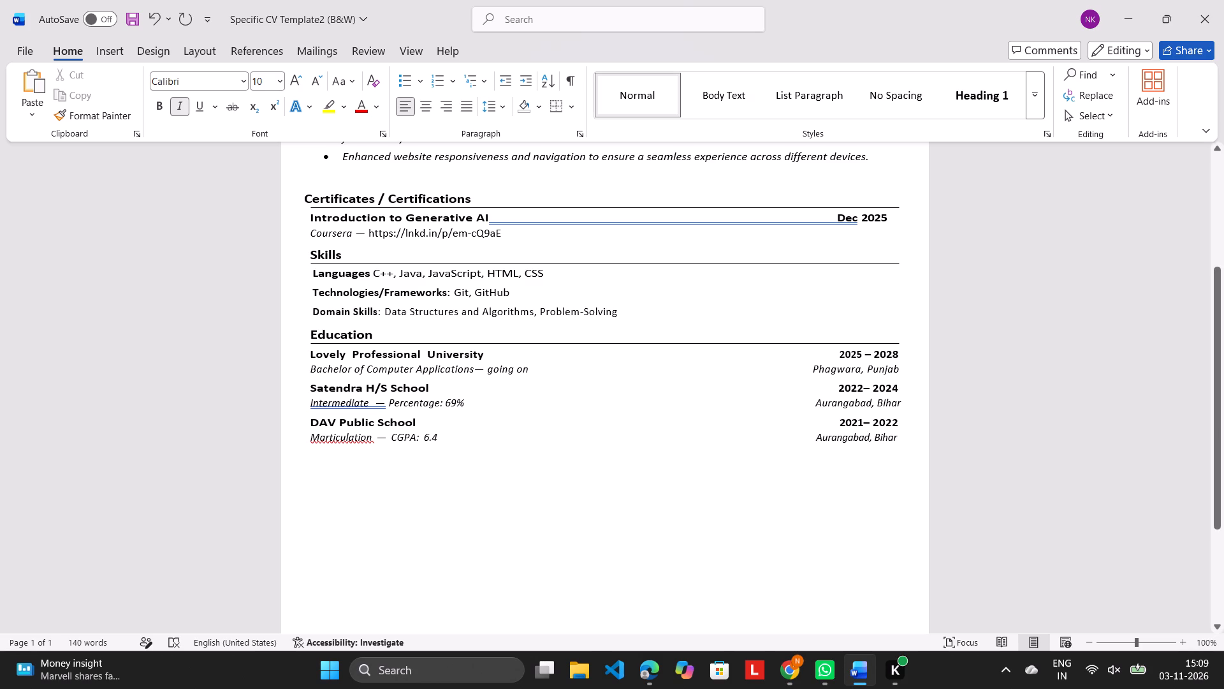
Switch to Microsoft Edge and look up spelling suggestions for "marticula" in a new tab.
left_click(655, 665)
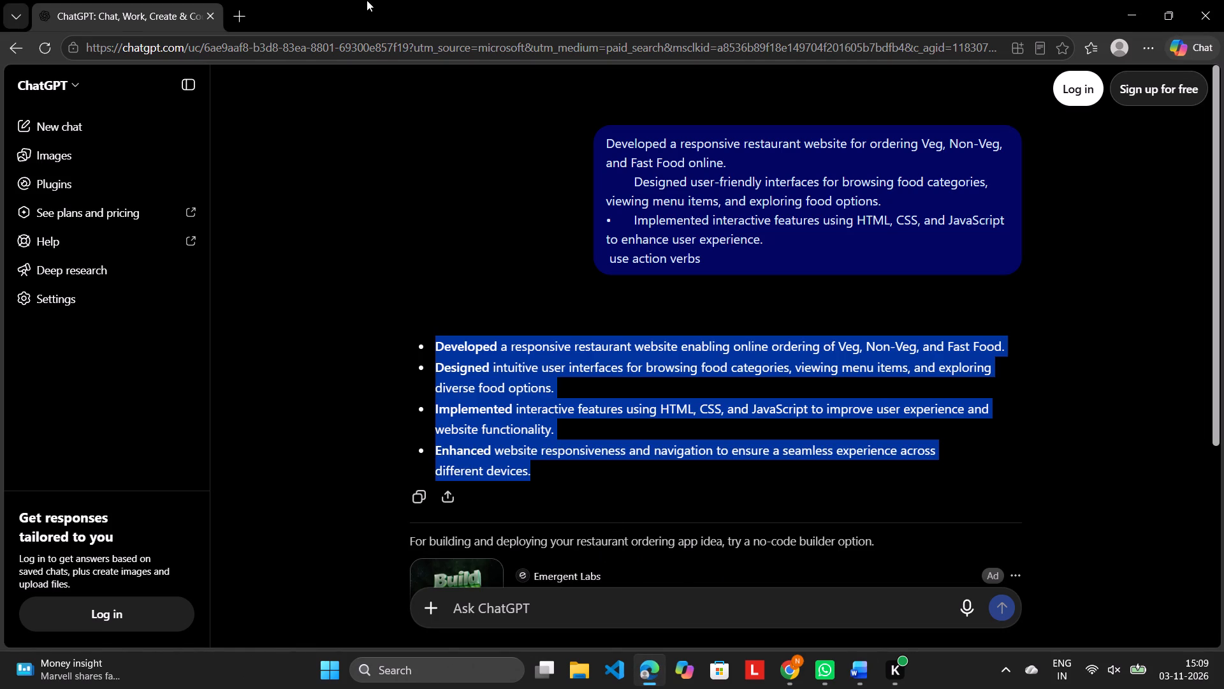
left_click(242, 18)
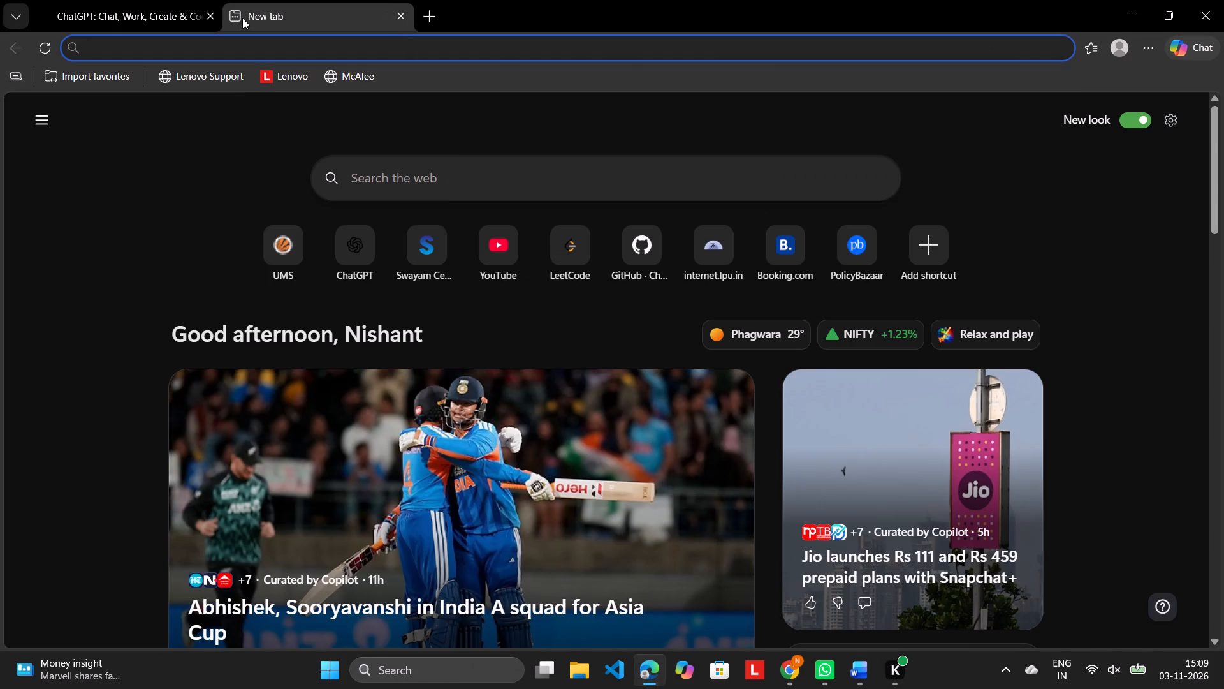
type("marticula")
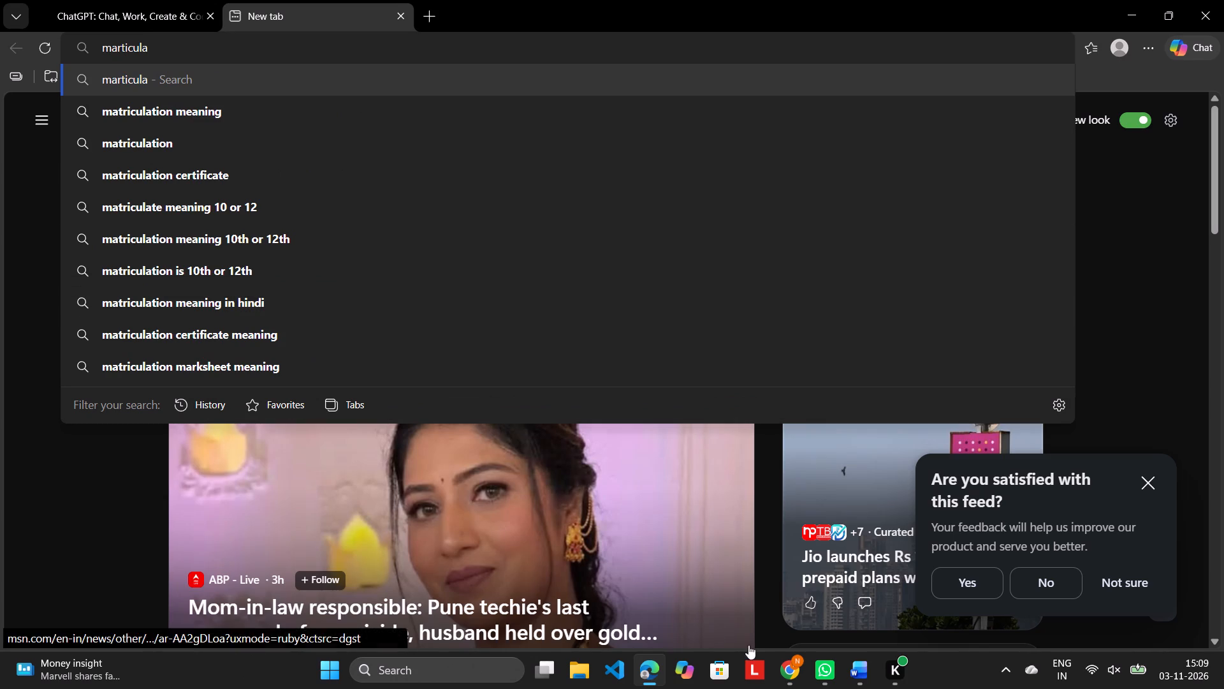
Return to the Word CV and insert an "r" after "Mart" in "Marticulation" on the DAV Public School line.
left_click(865, 677)
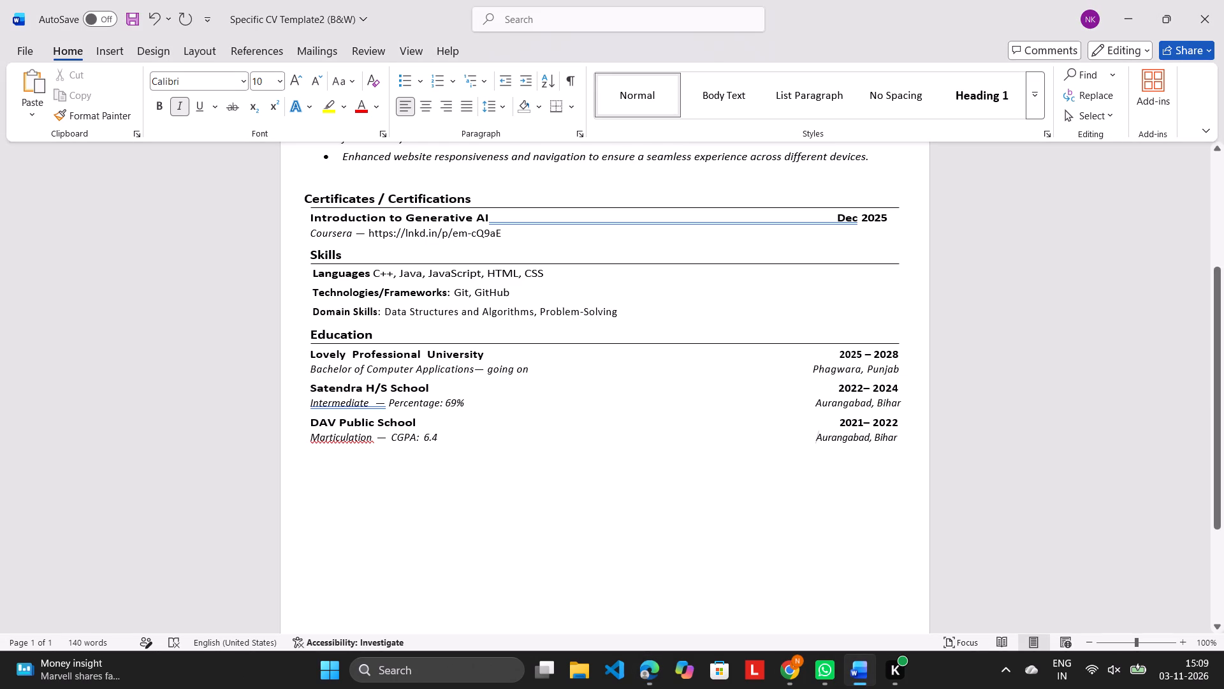
left_click(334, 441)
key("r")
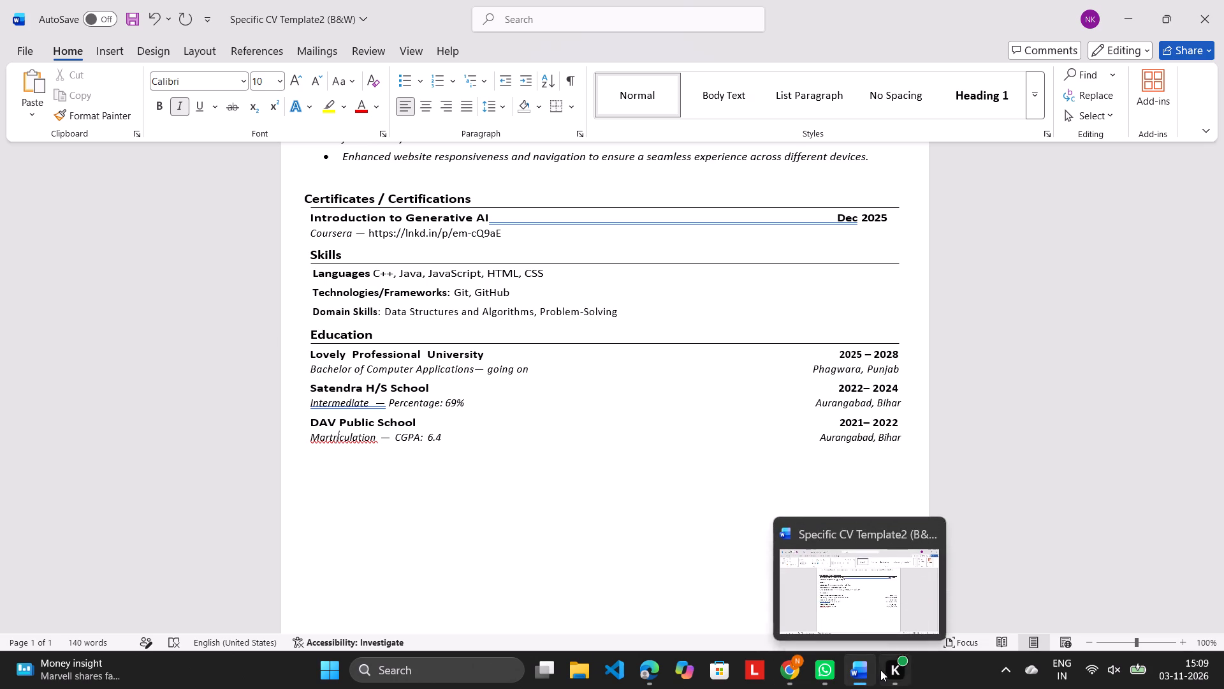
Switch to Microsoft Edge, recheck the spelling suggestions for "marticula", close the browser, and return to the Word CV.
left_click(784, 667)
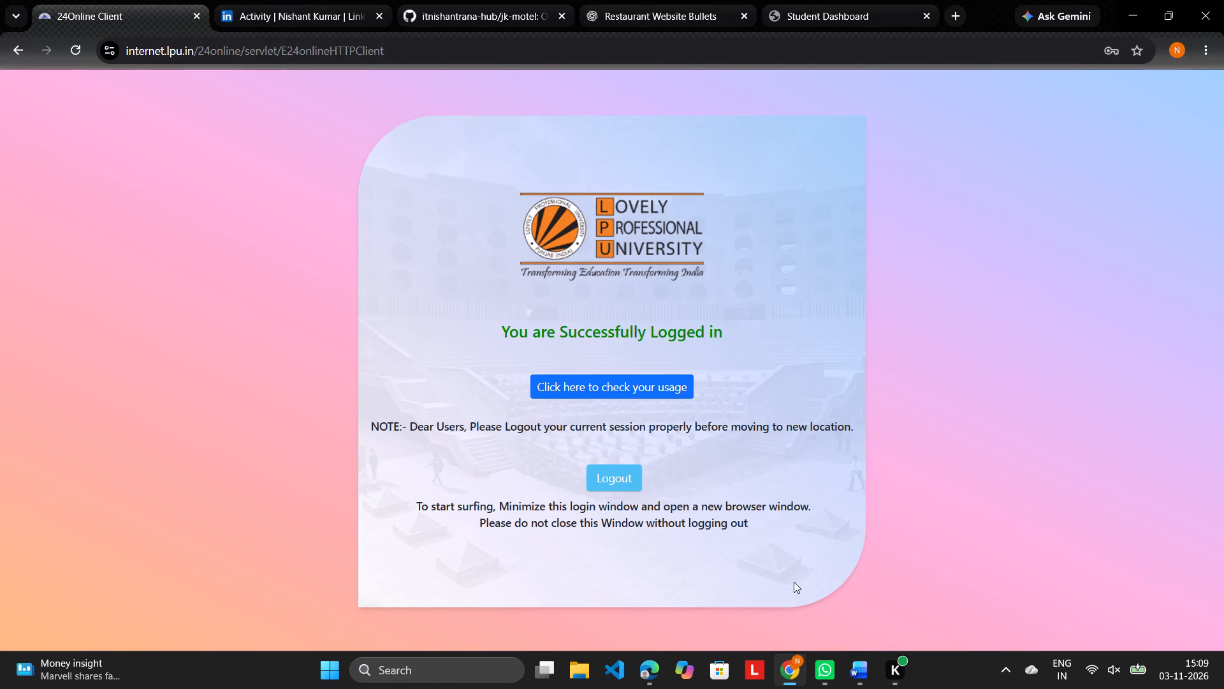
left_click(651, 674)
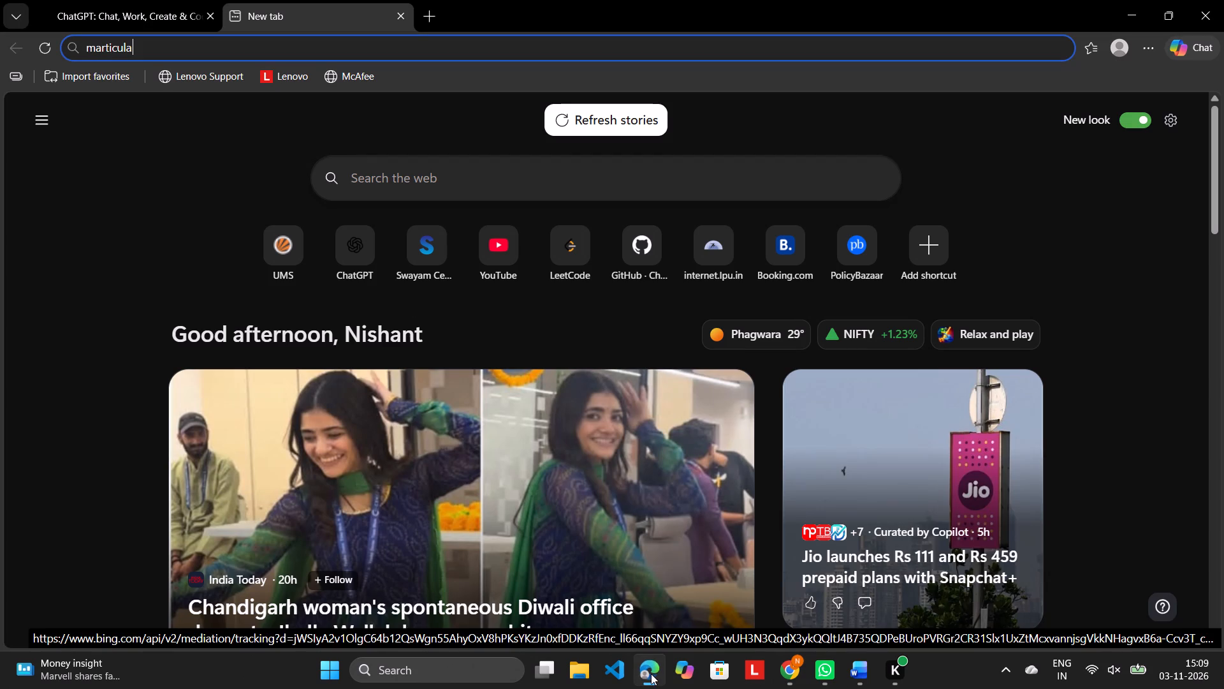
left_click(154, 48)
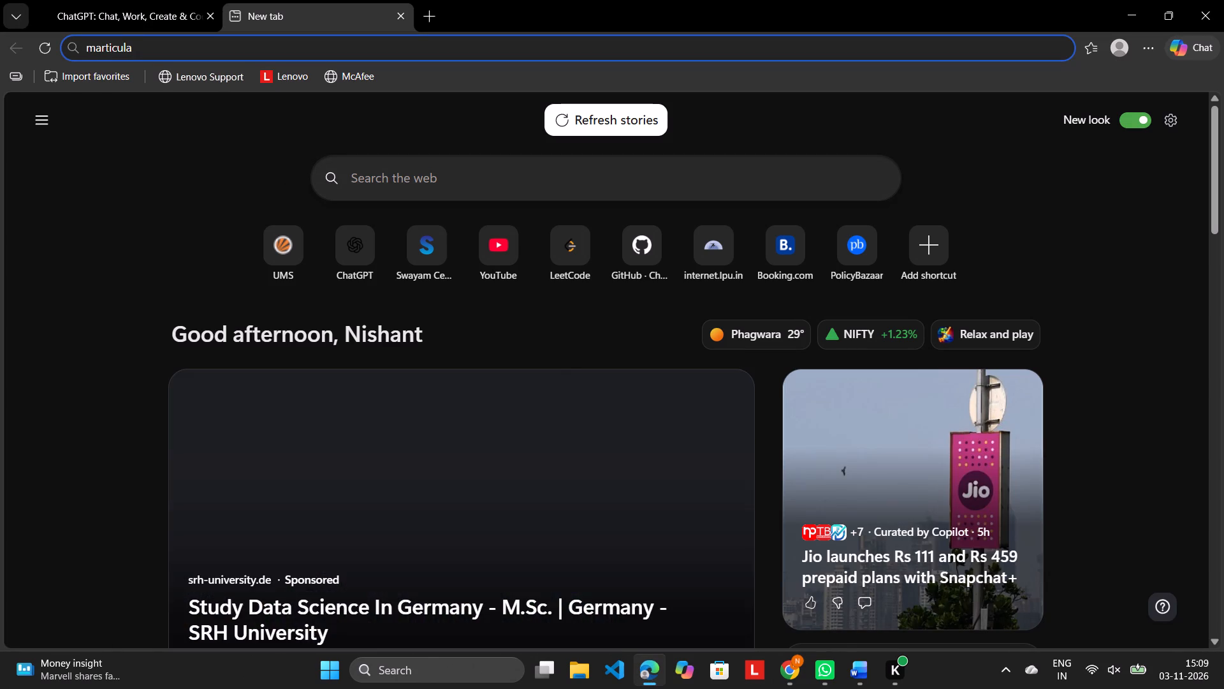
key("l")
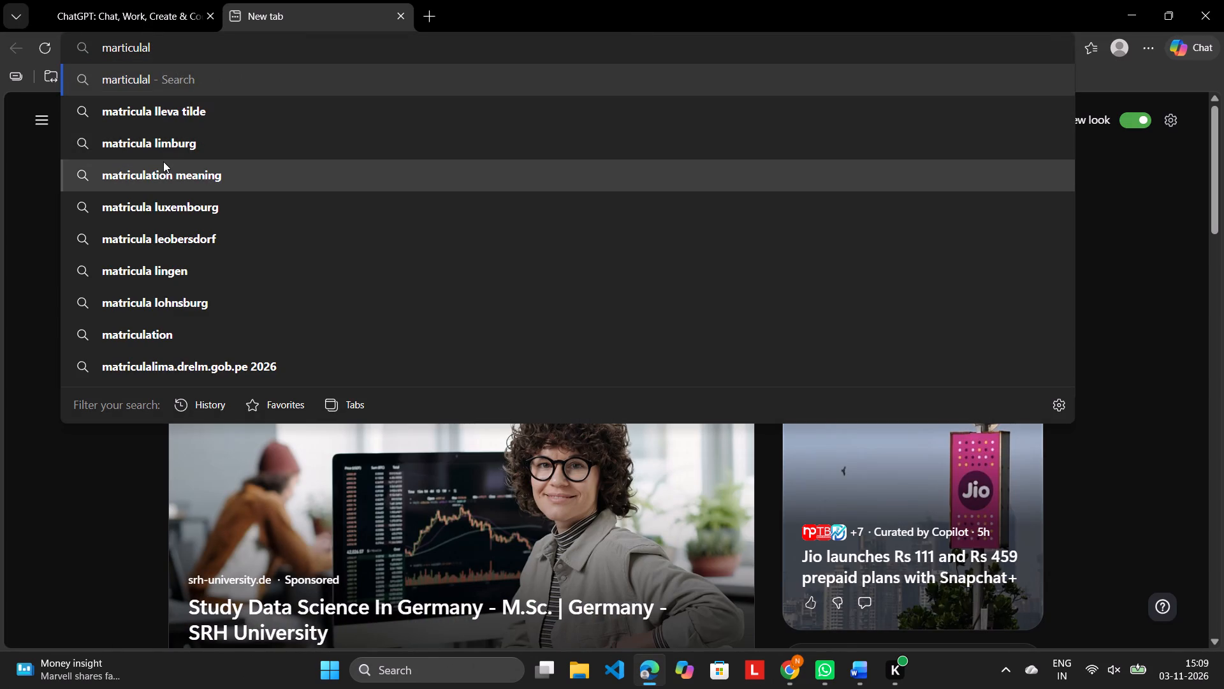
key("BackSpace")
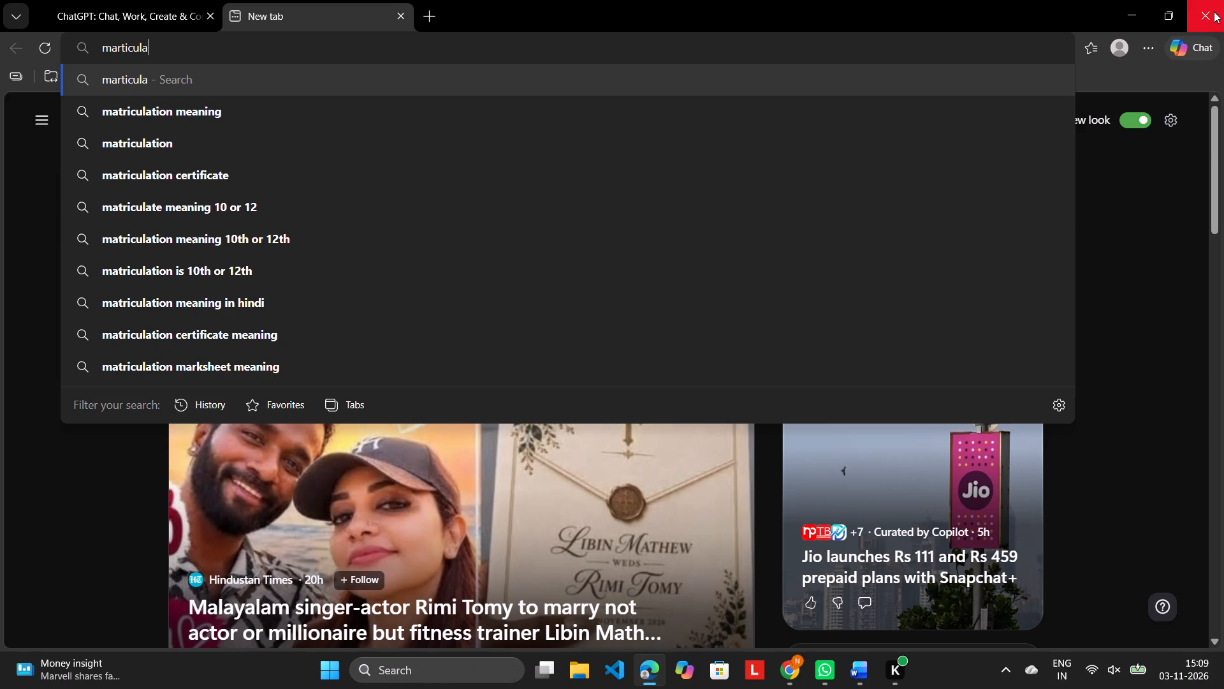
left_click(1218, 0)
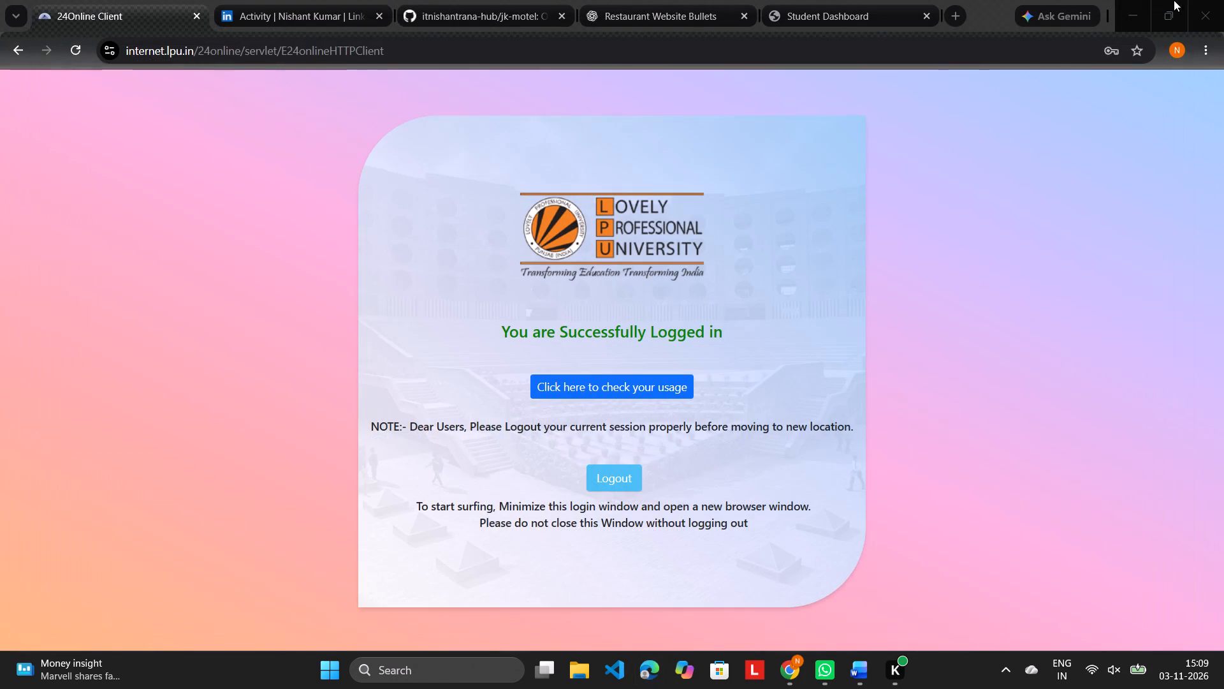
left_click(861, 667)
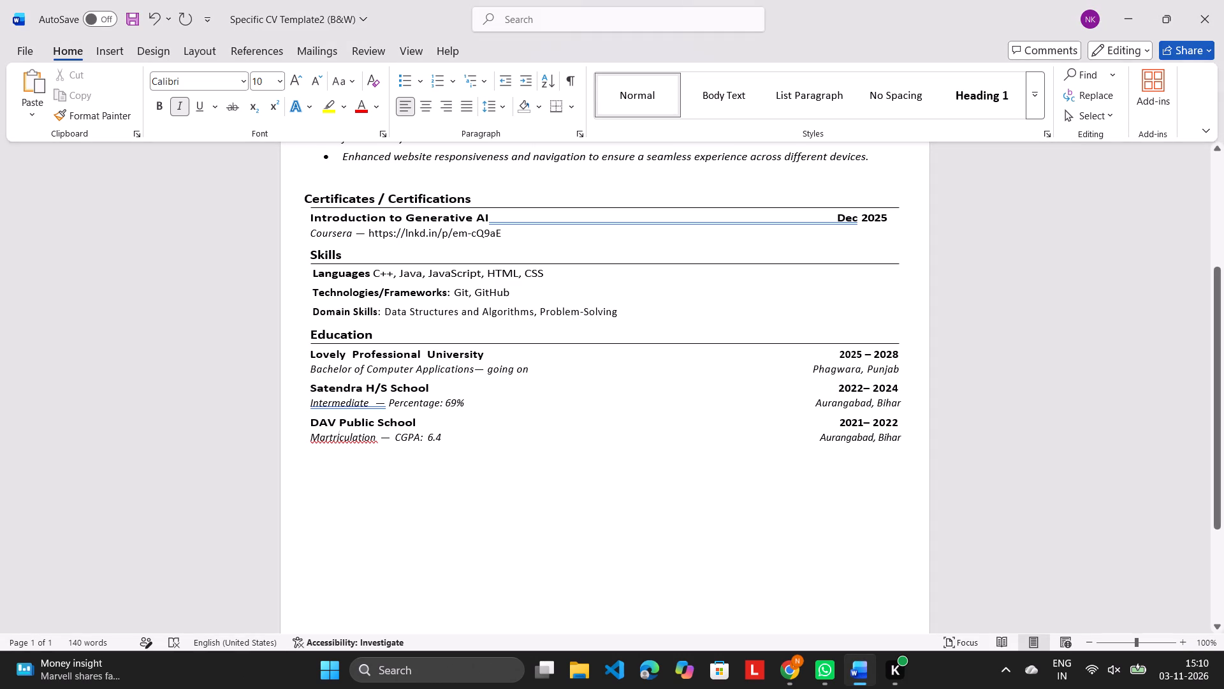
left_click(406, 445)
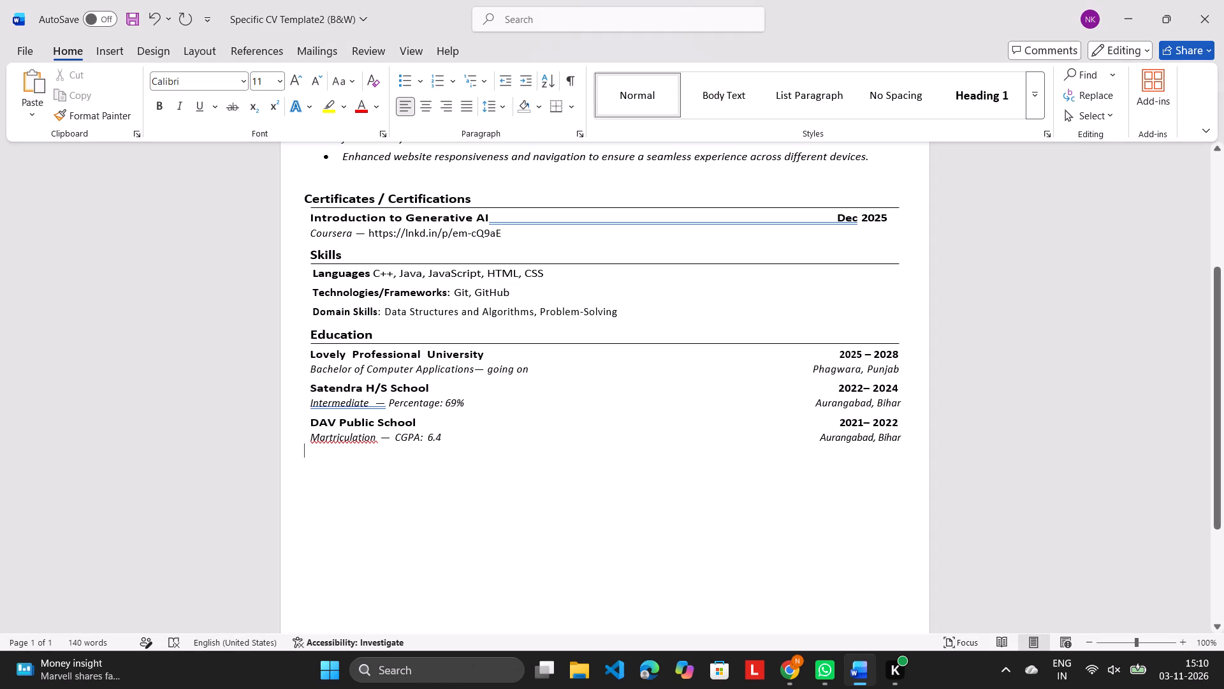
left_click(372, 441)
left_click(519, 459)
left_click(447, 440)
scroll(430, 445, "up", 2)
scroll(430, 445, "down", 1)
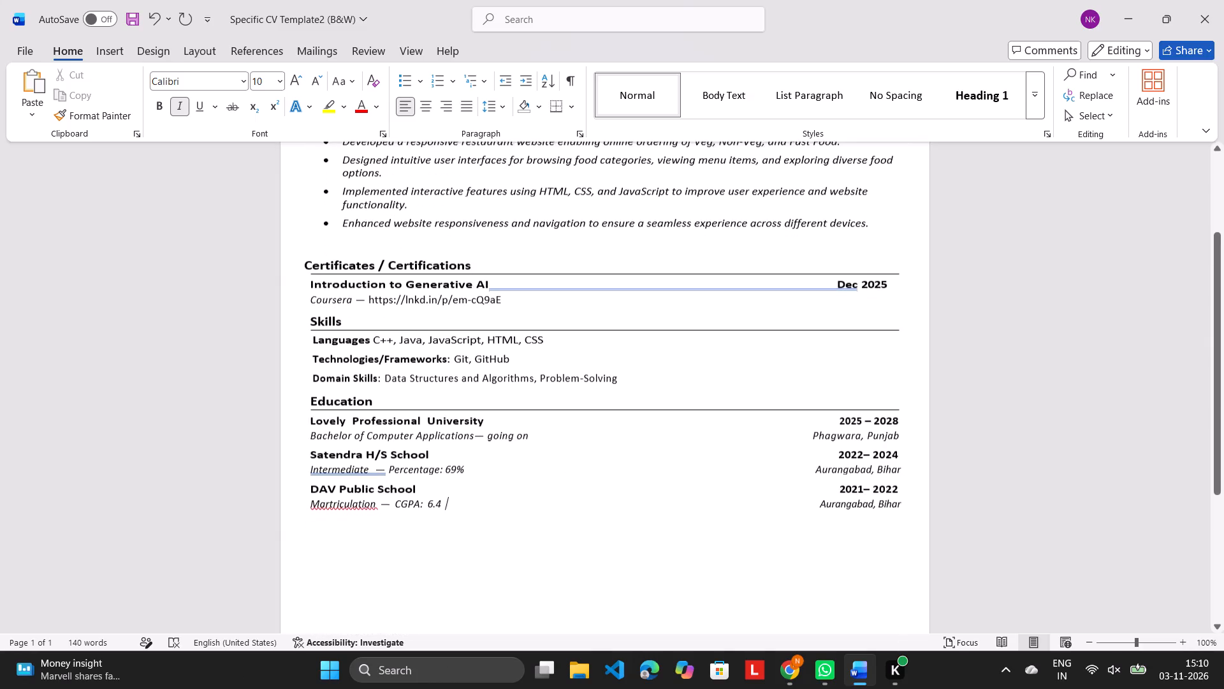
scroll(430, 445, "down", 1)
Replace "going on" with "TGPA – 6.5" on the Bachelor of Computer Applications line in Education.
left_click(534, 435)
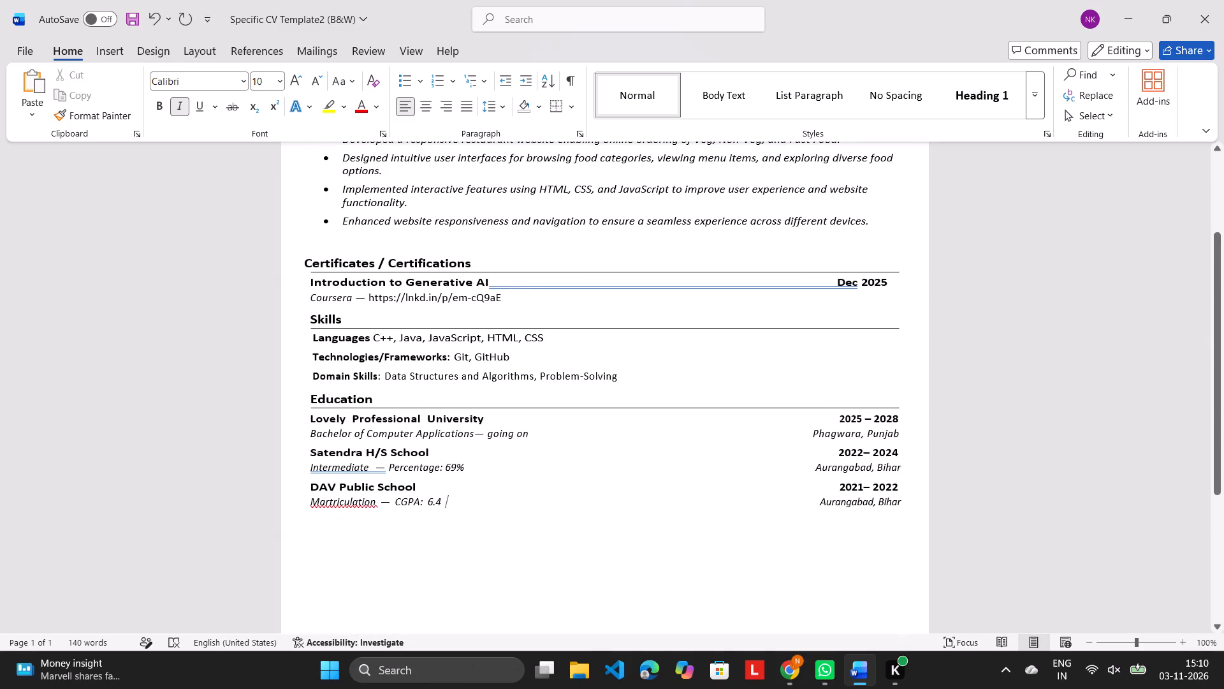
key("BackSpace")
key("BackSpace")
key("BackSpace")
key("BackSpace")
key("BackSpace")
key("BackSpace")
key("BackSpace")
key("BackSpace")
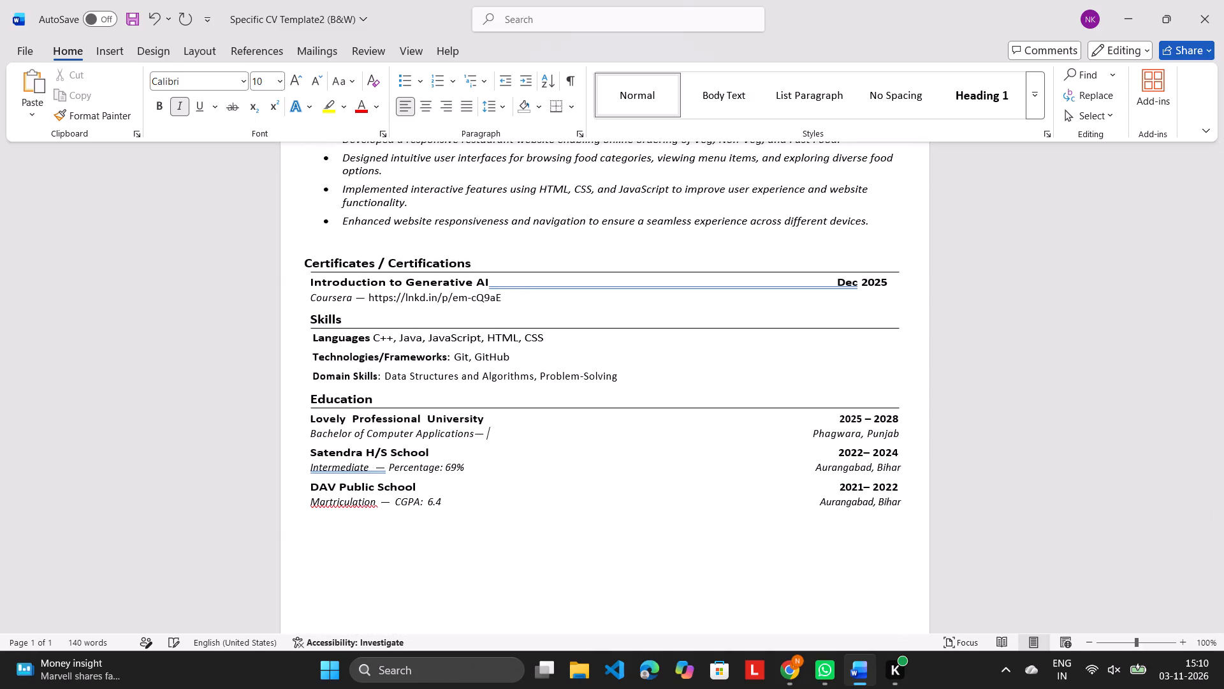
key("t")
type("GP")
key("space")
type("-")
key("space")
type("6.5")
Change "Applications—" to "Application" before TGPA on the degree line, leaving only spacing between them.
left_click(487, 433)
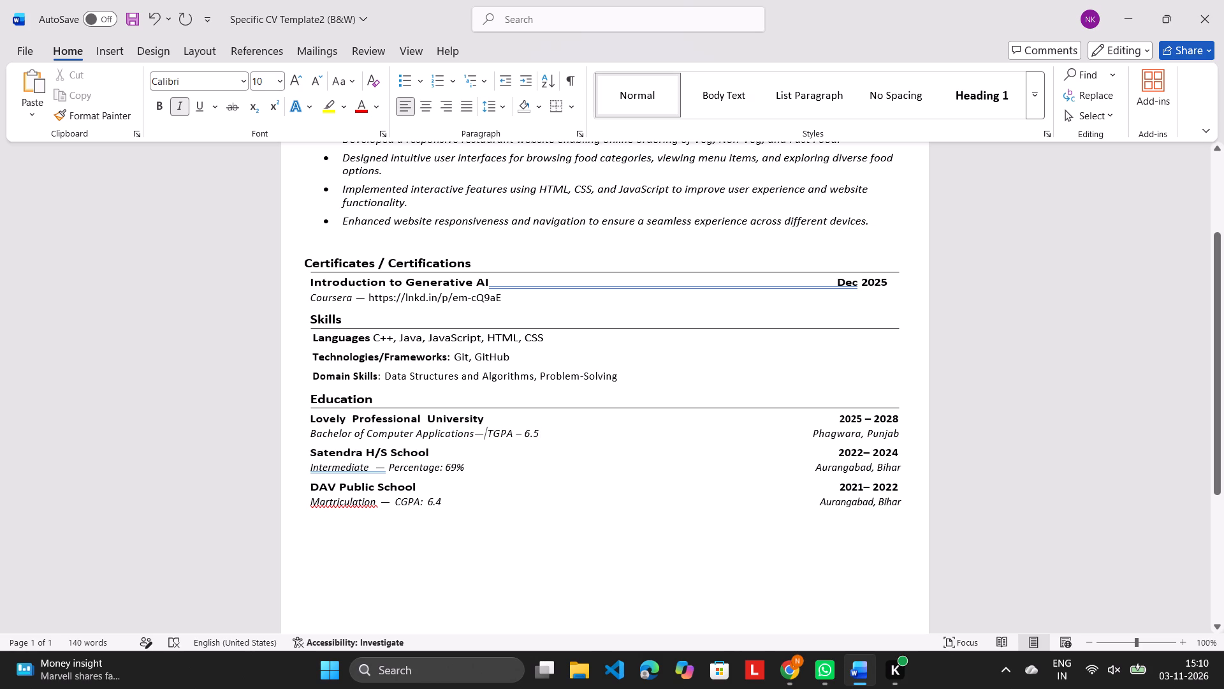
key("BackSpace")
key("BackSpace")
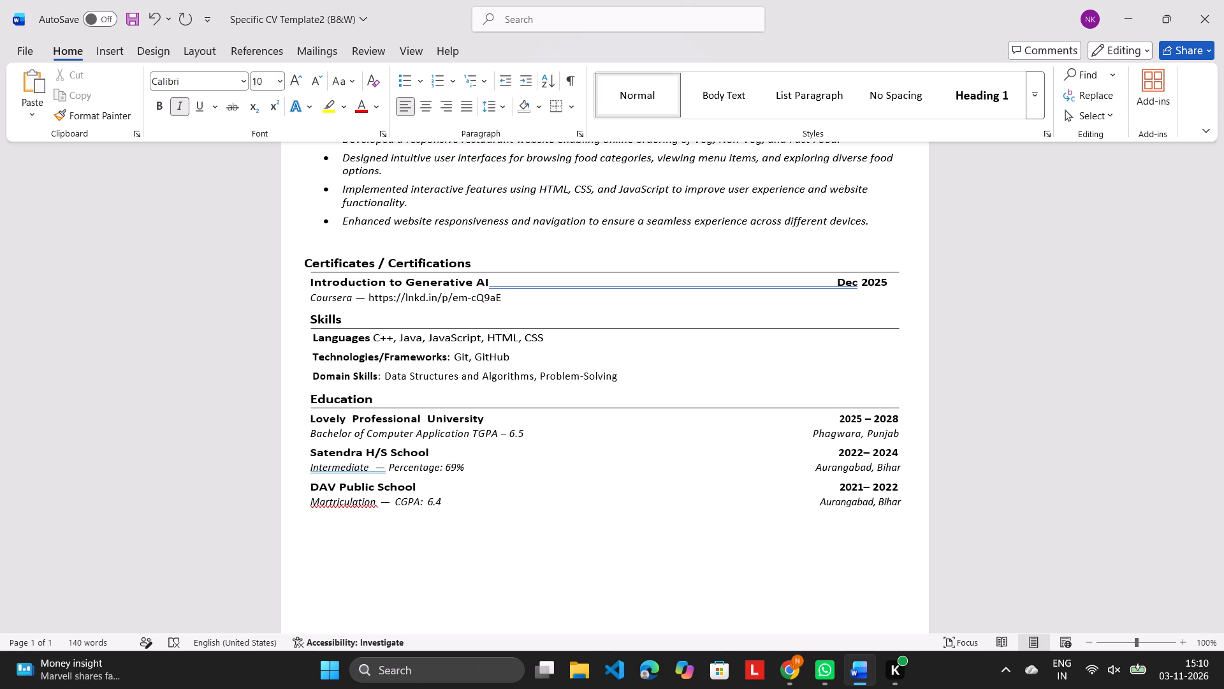
key("space")
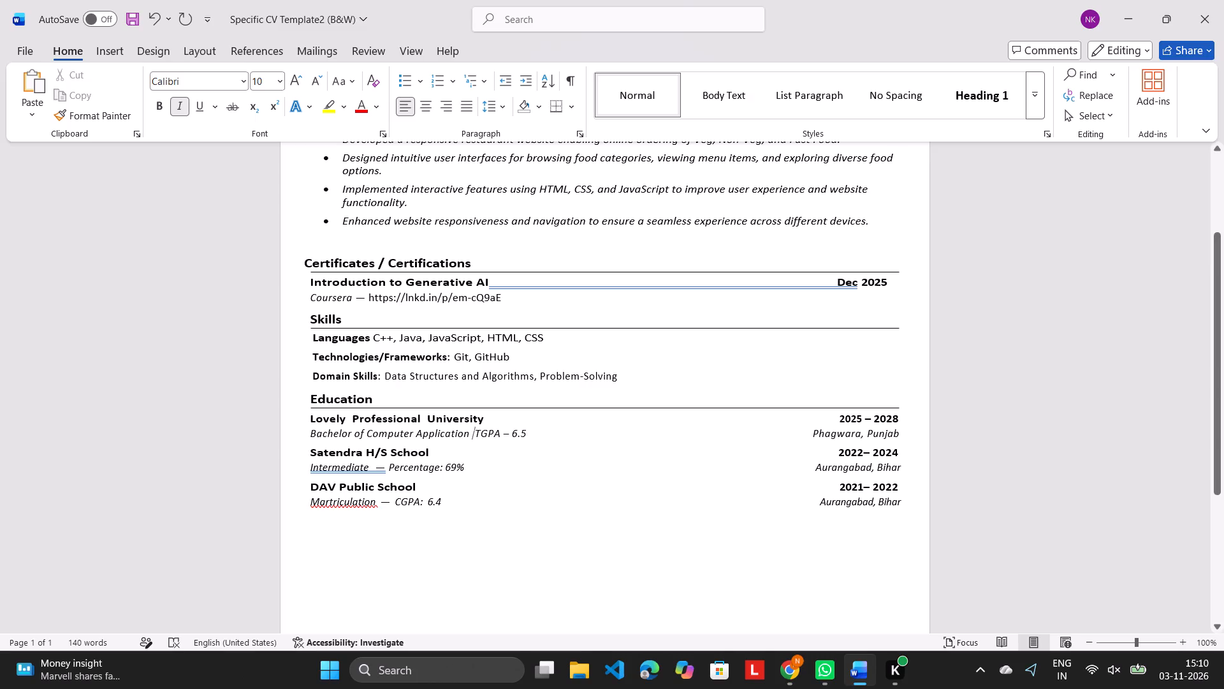
Replace the round bullet of the first JK Motel Website point, "Developed a responsive restaurant website", with a dash bullet.
scroll(585, 461, "up", 3)
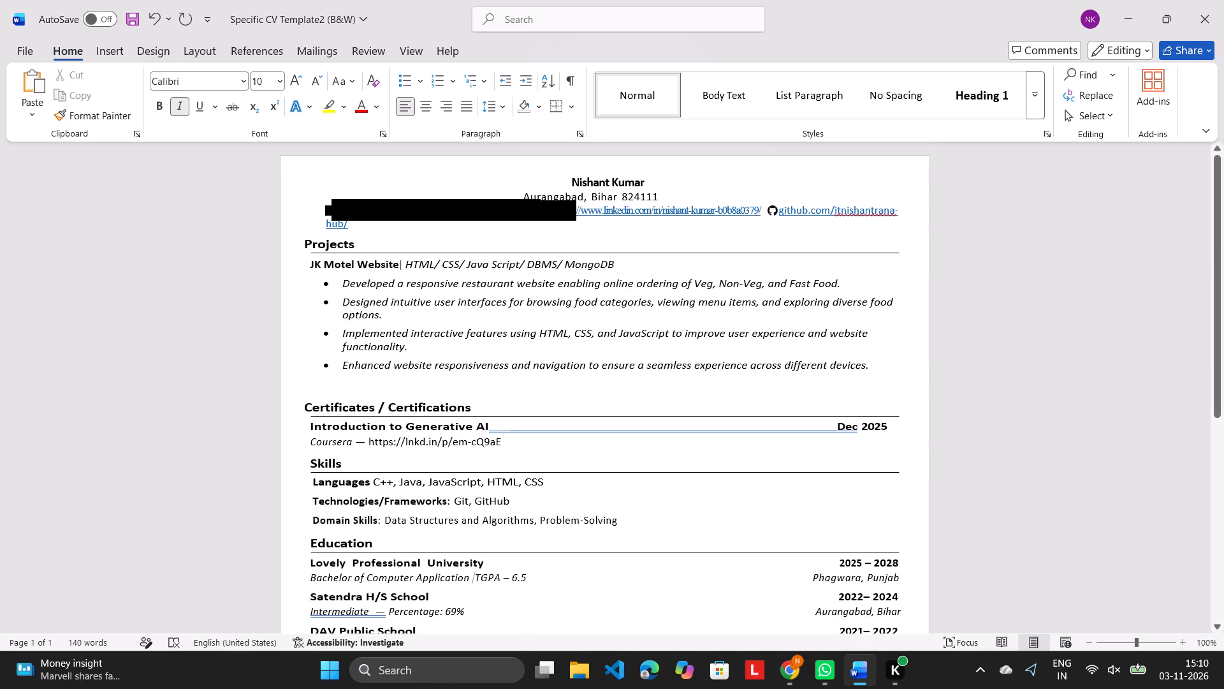
left_click(347, 286)
key("BackSpace")
key("BackSpace")
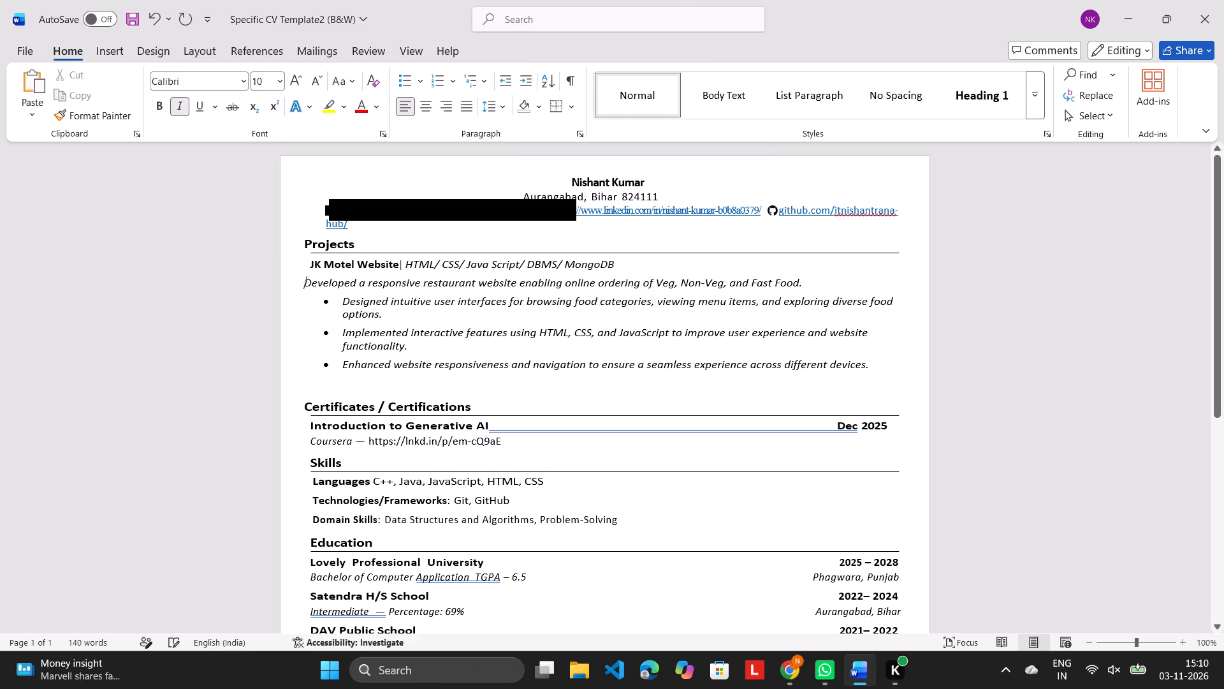
key("space")
key("space")
key("space")
key("space")
key("space")
key("space")
key("space")
key("space")
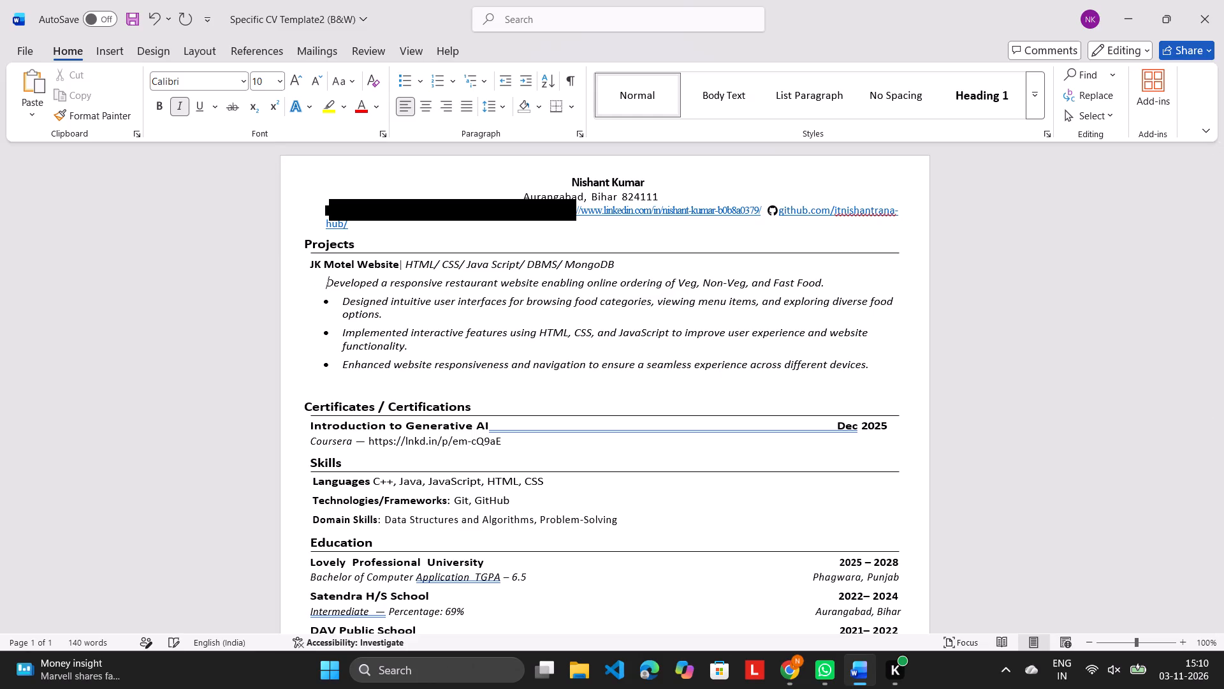
key("minus")
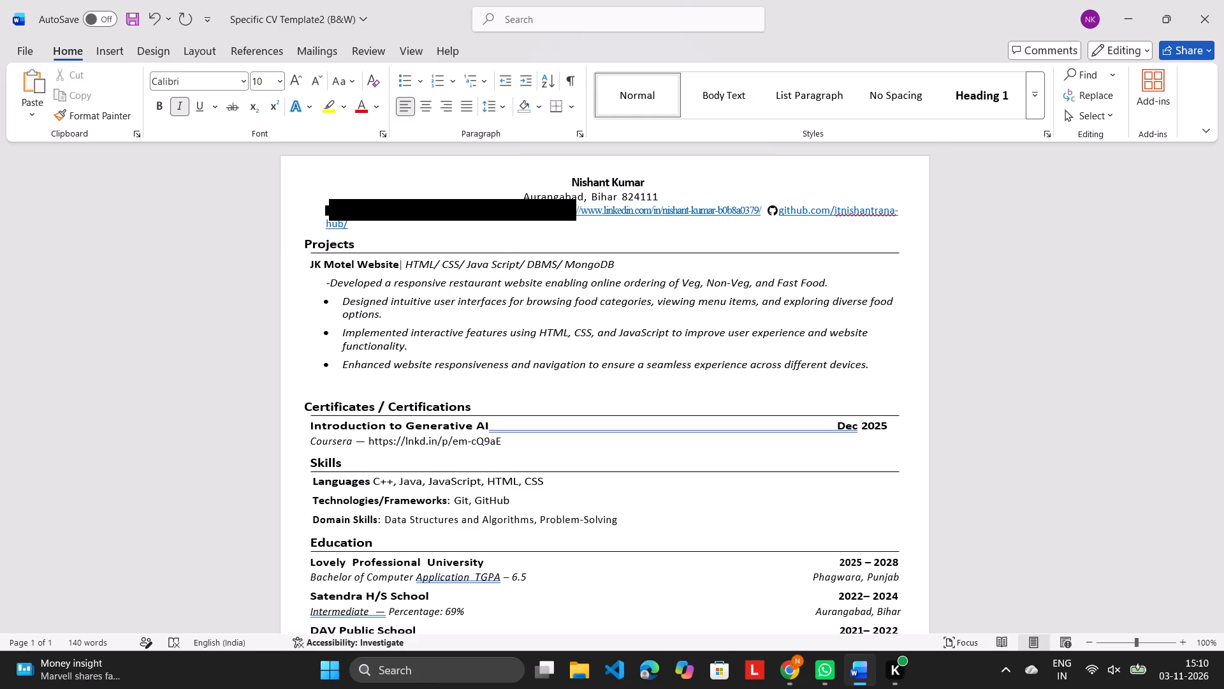
key("Left")
key("BackSpace")
key("Right")
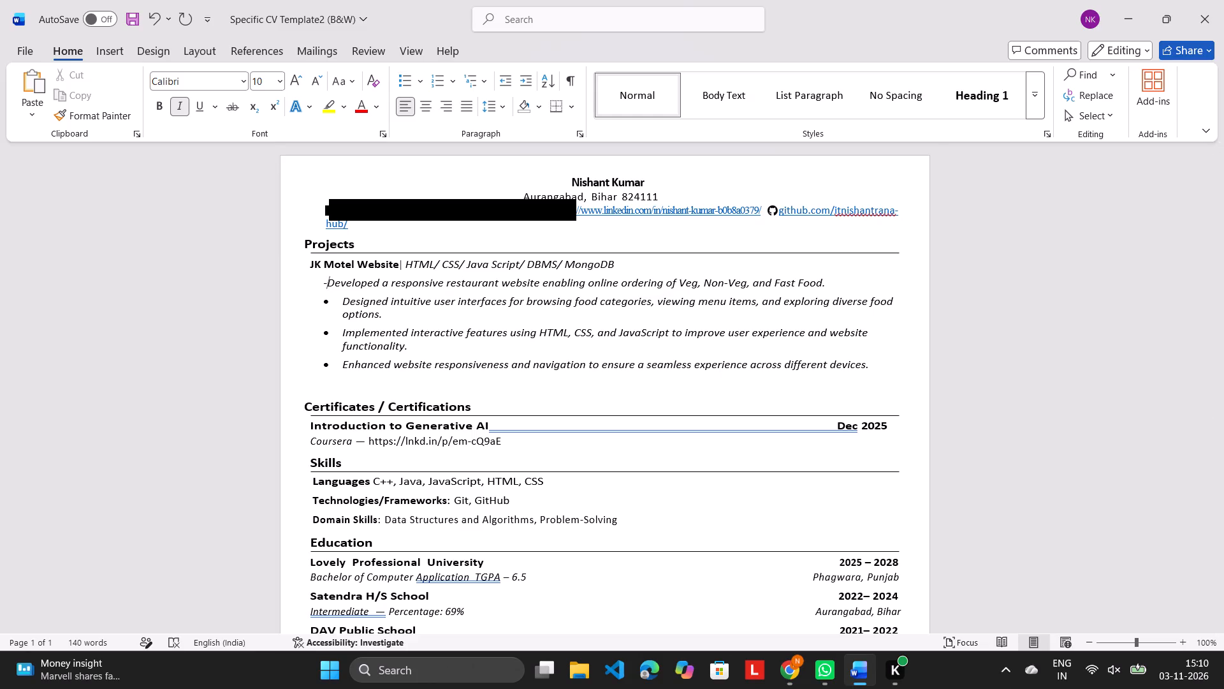
key("space")
key("space")
key("BackSpace")
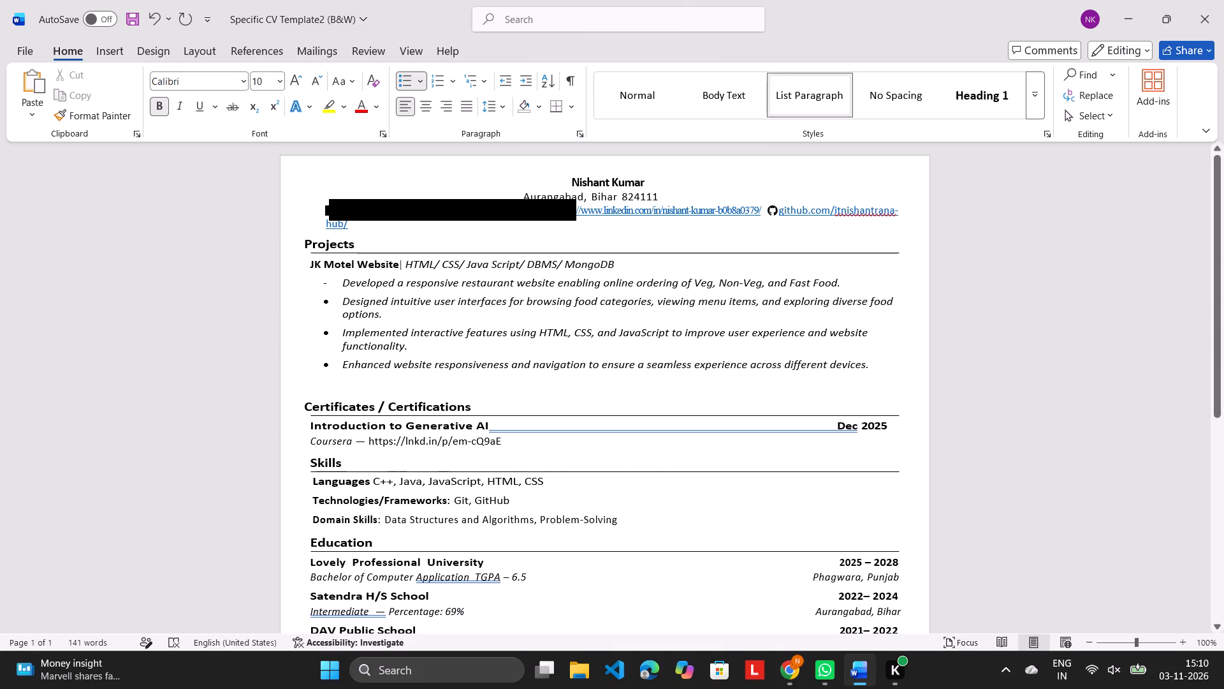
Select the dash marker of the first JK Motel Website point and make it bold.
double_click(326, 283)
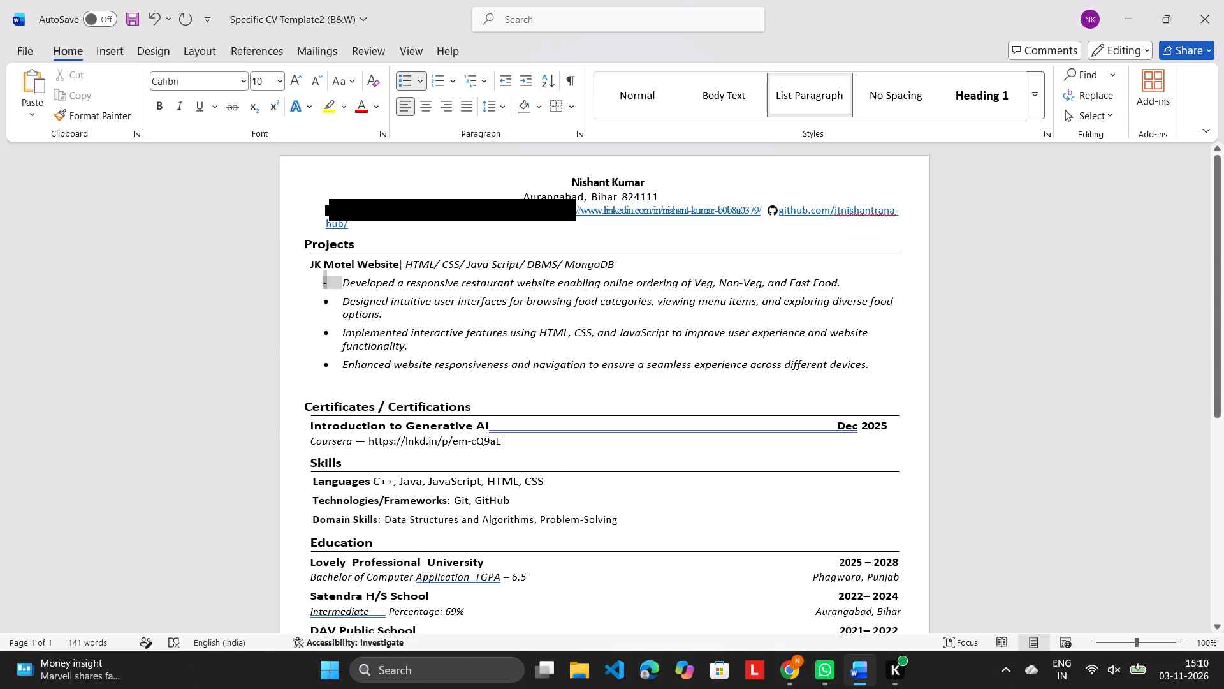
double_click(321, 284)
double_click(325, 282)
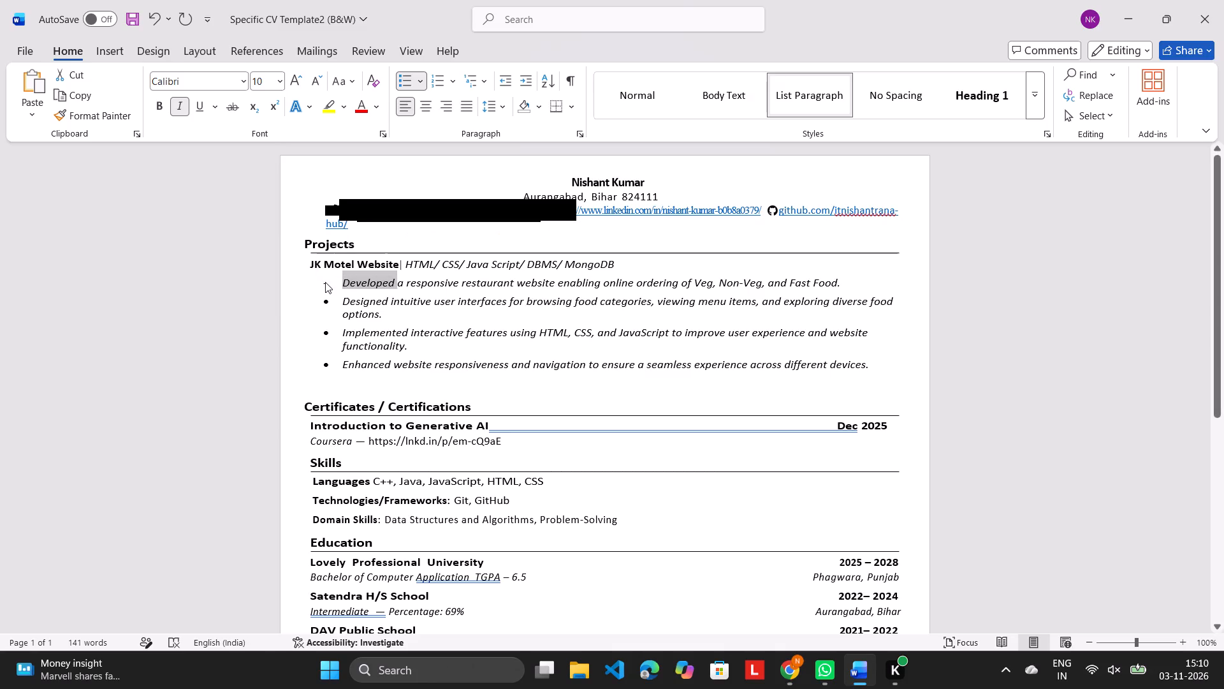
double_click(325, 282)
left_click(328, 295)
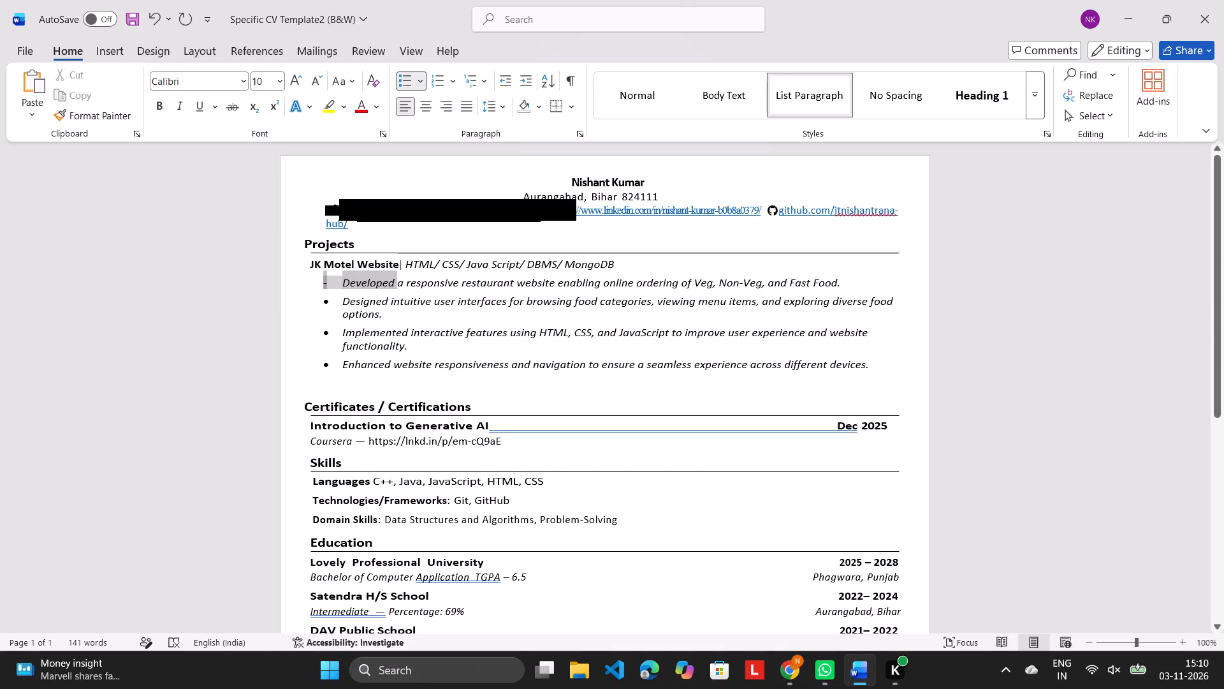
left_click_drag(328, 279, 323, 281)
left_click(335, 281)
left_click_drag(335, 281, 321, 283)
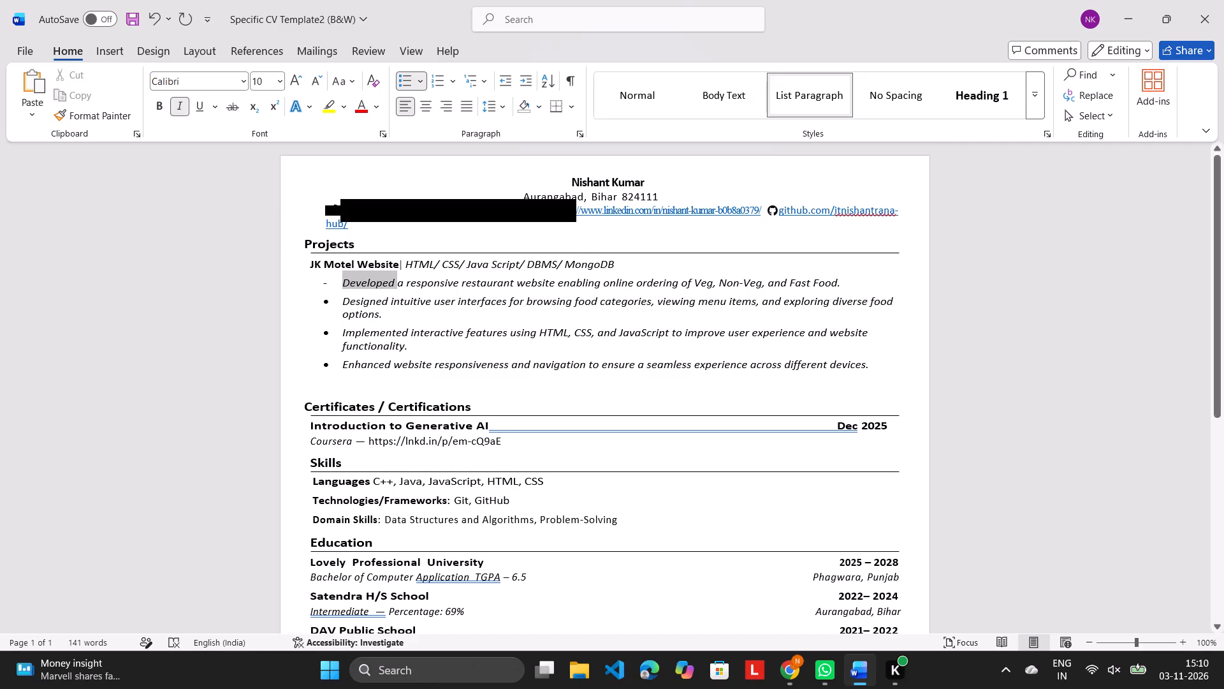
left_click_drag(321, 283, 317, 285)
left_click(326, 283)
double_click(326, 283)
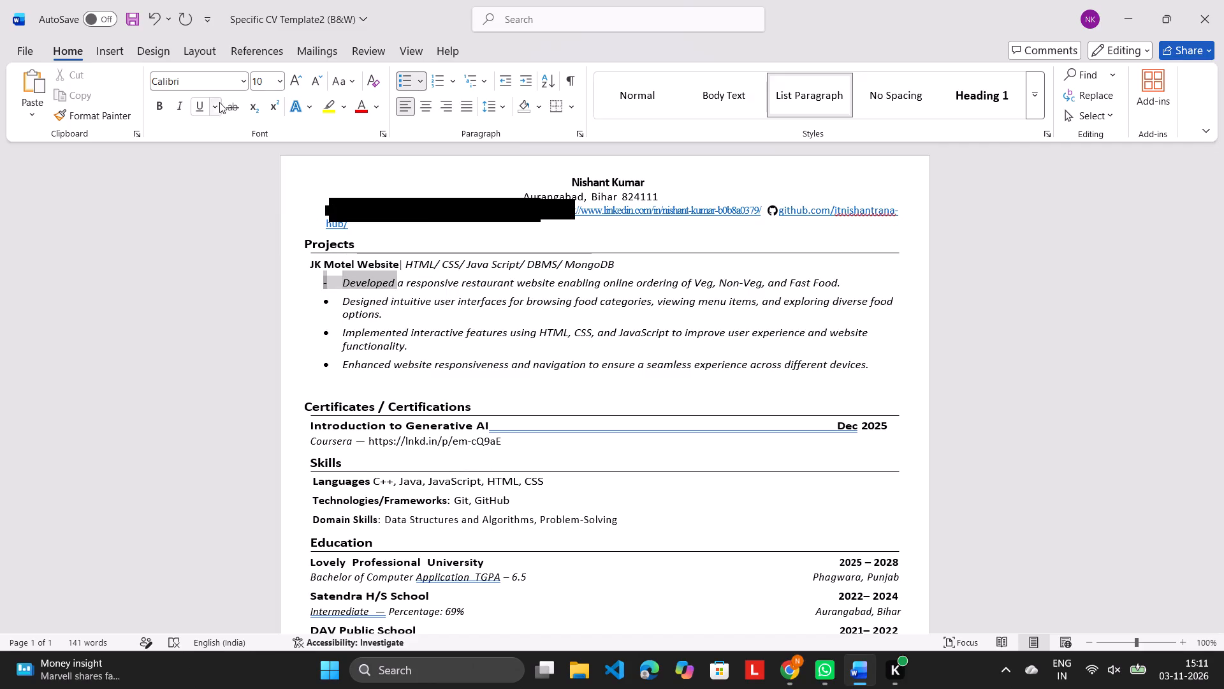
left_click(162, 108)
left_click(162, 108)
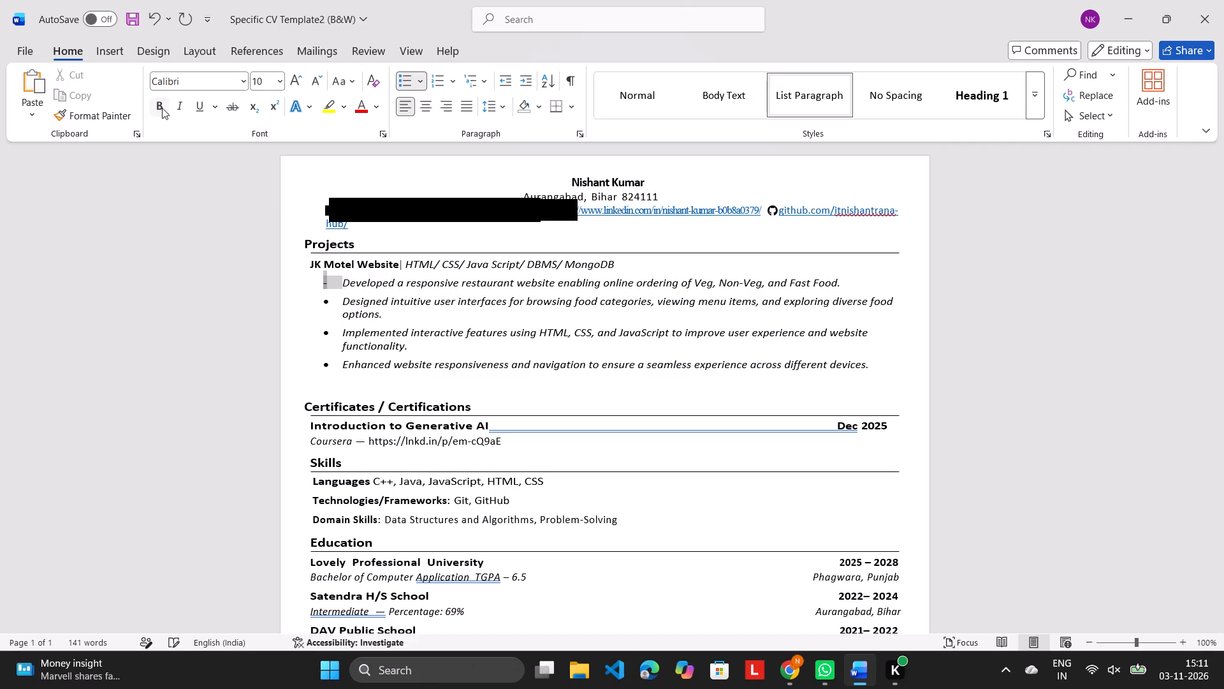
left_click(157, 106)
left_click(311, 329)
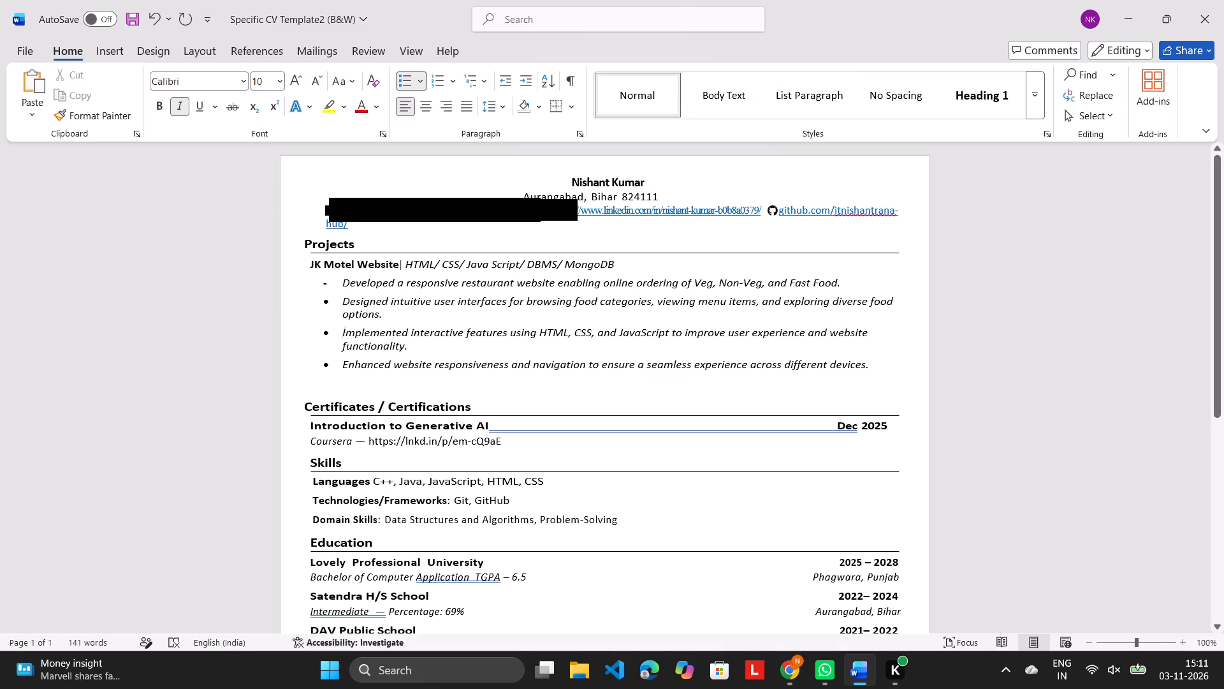
Undo the dash-marker edits on the first JK Motel Website point back to its round bullet.
left_click(342, 291)
key("ctrl+z")
key("ctrl+z")
key("ctrl+z")
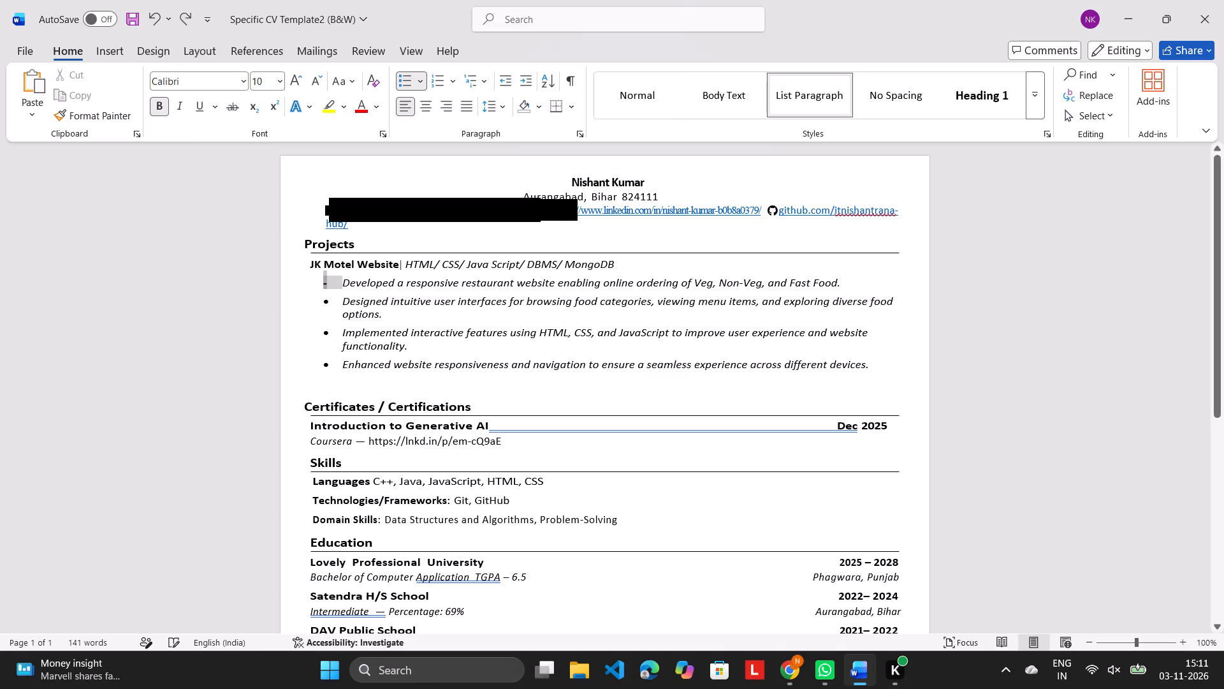
key("ctrl+z")
key("ctrl+z")
key("ctrl+z")
key("ctrl+z")
key("ctrl+z")
key("ctrl+z")
key("ctrl+z")
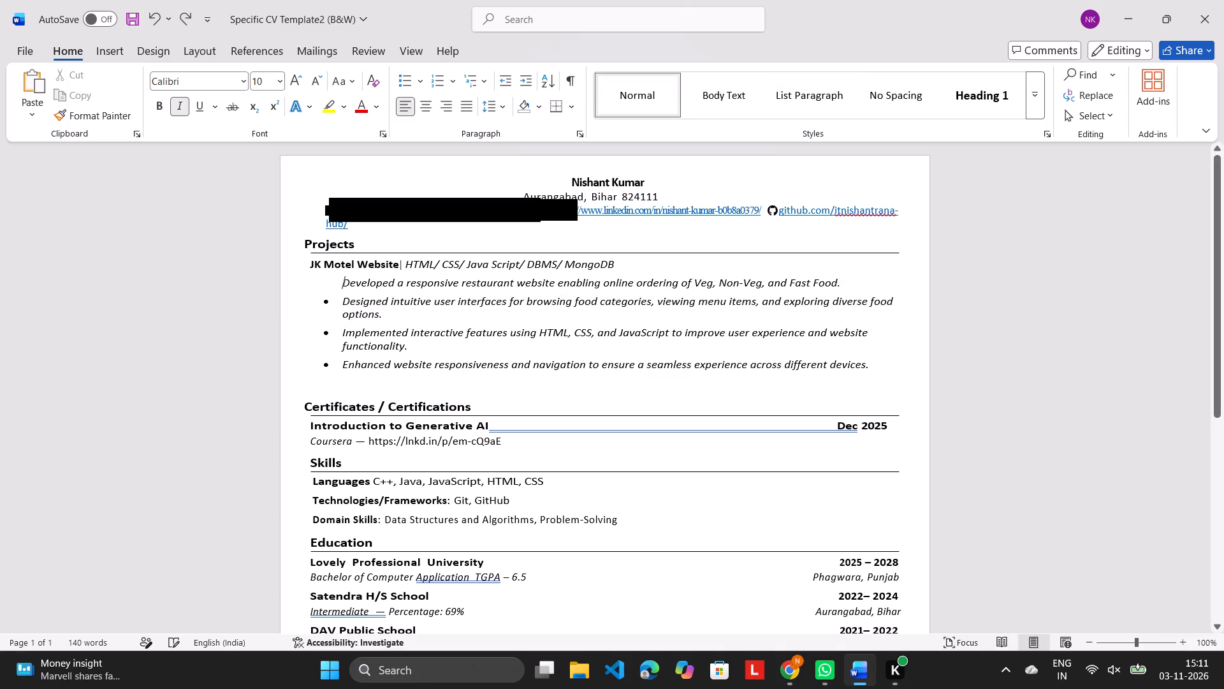
key("ctrl+z")
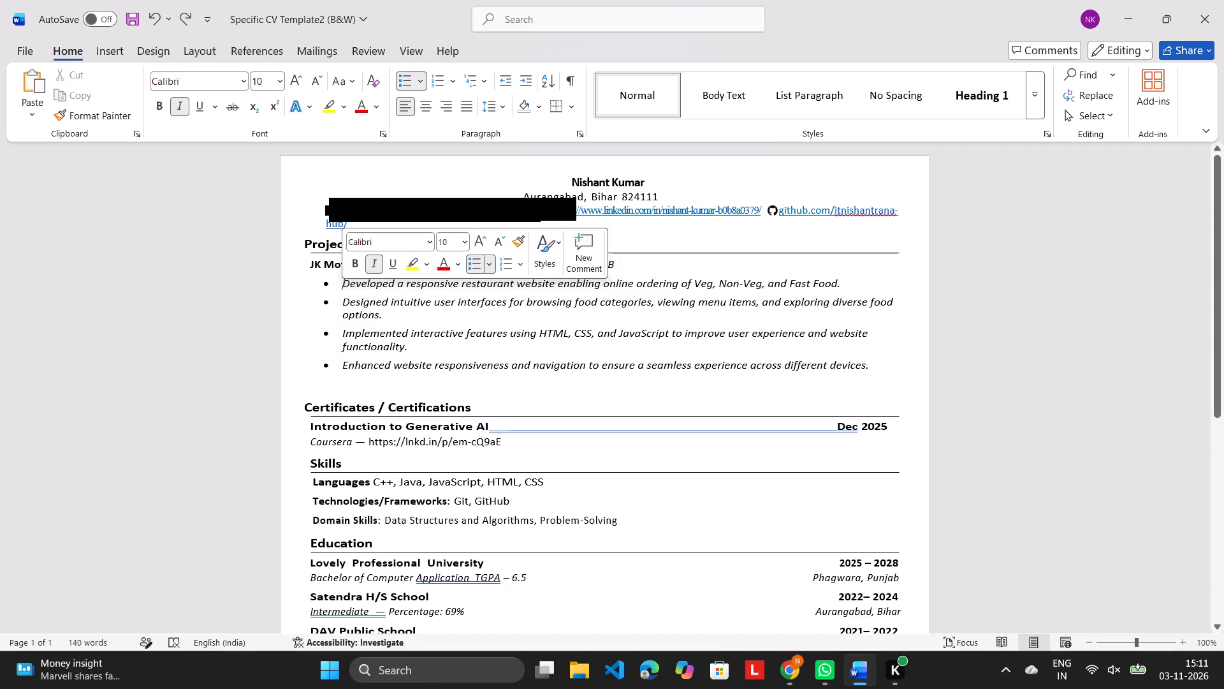
left_click(832, 294)
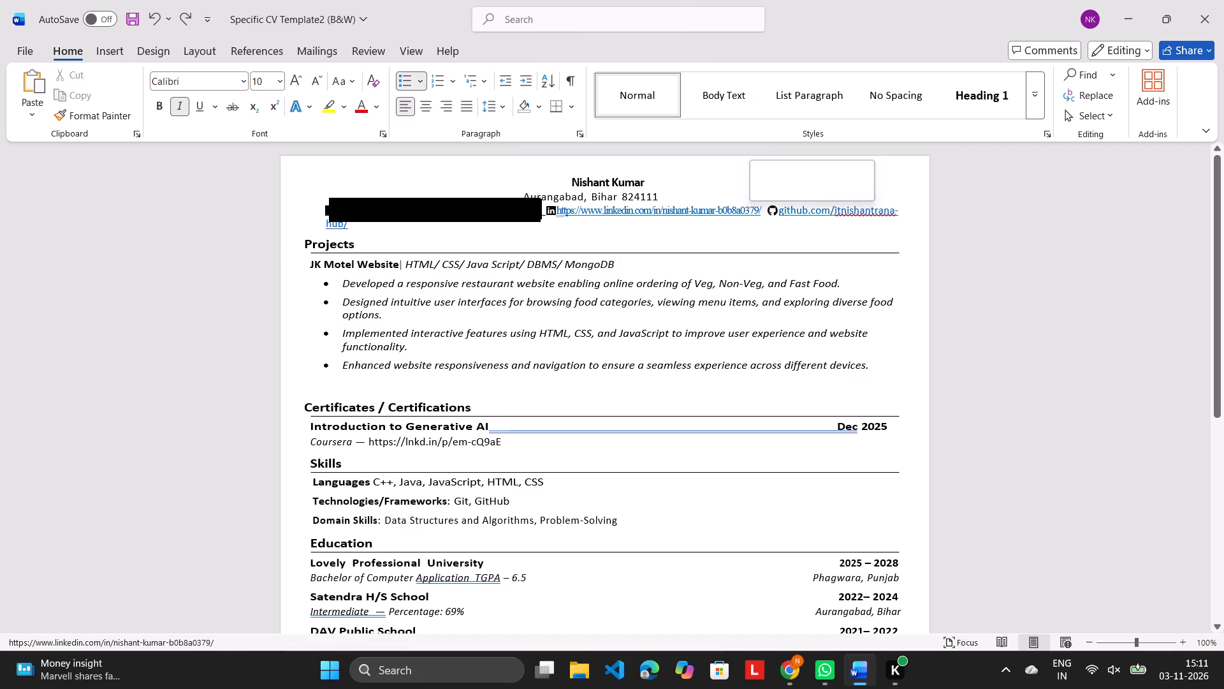
Shorten the displayed LinkedIn link in the contact line by deleting the end of its profile identifier, keeping the closing slash.
left_click(749, 209)
left_click_drag(749, 209, 704, 211)
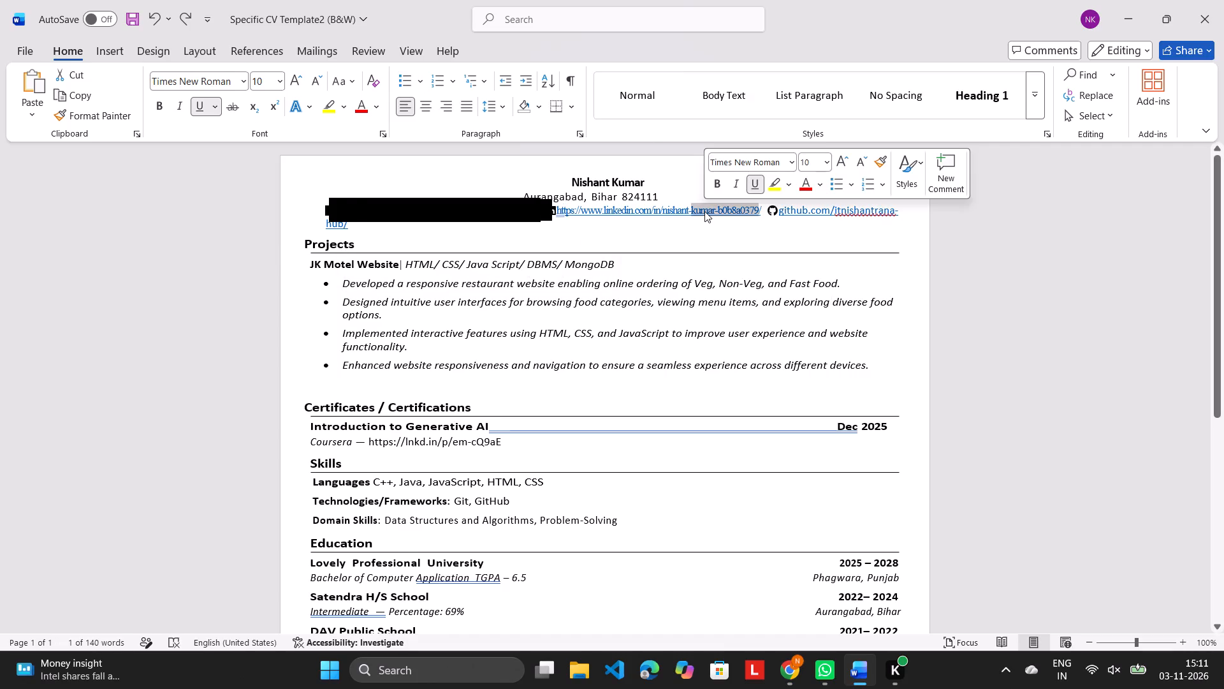
key("BackSpace")
key("Right")
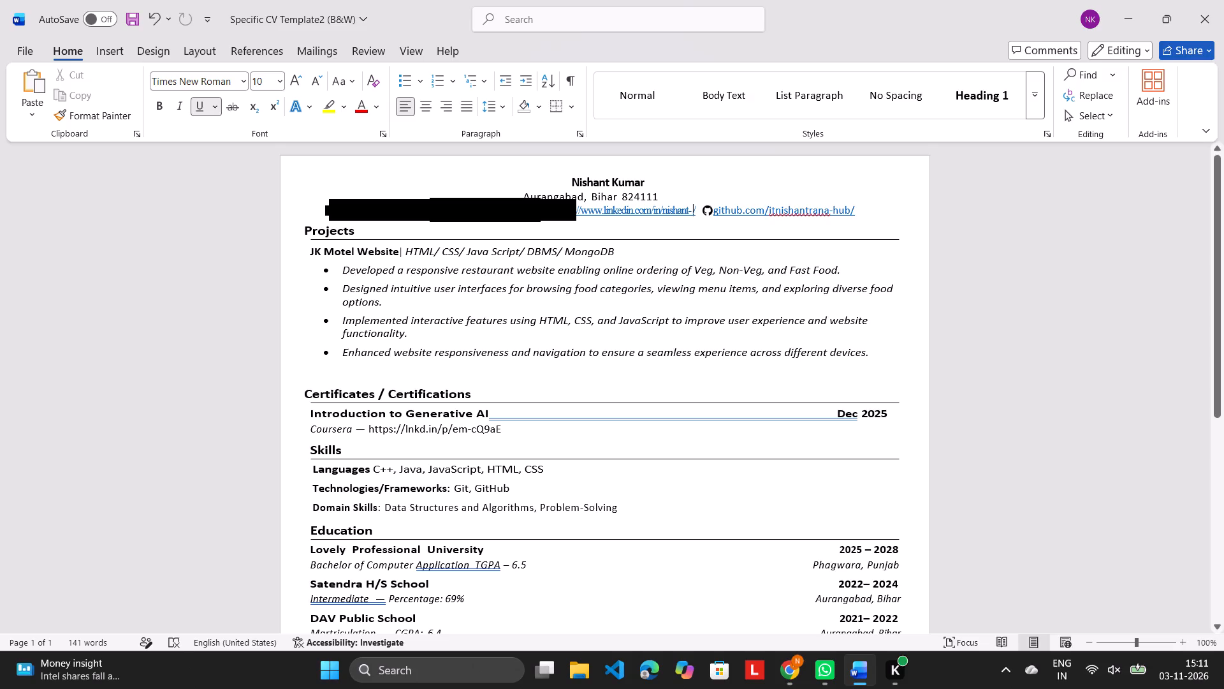
key("BackSpace")
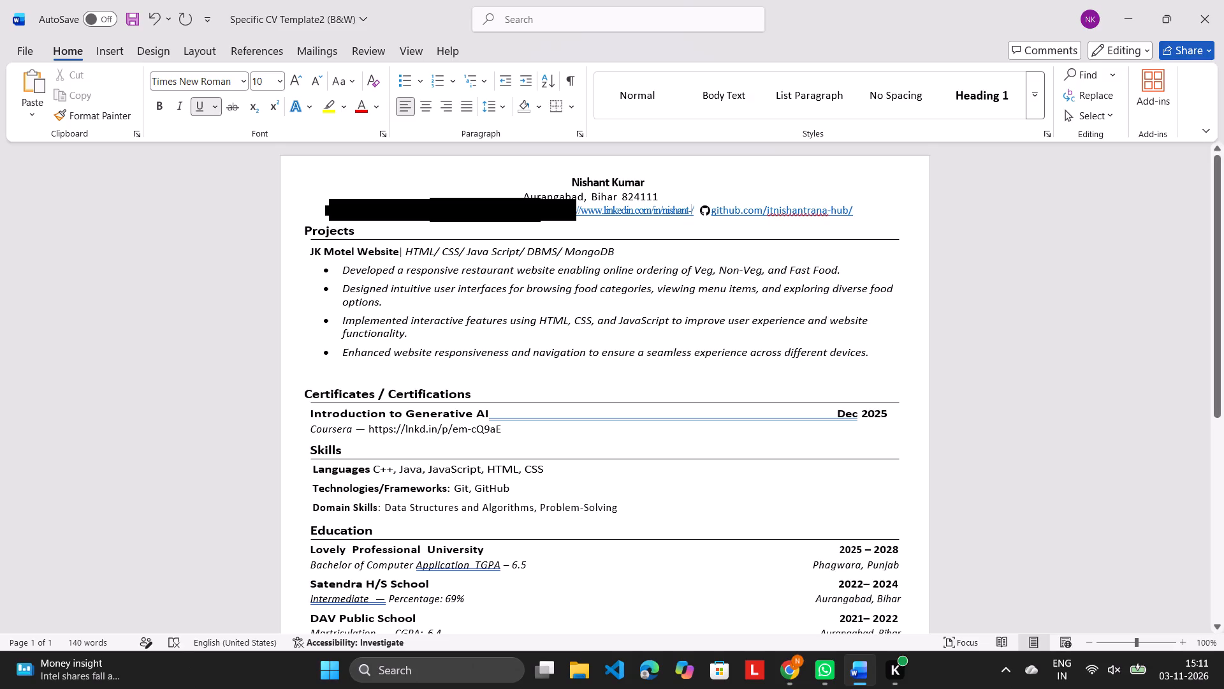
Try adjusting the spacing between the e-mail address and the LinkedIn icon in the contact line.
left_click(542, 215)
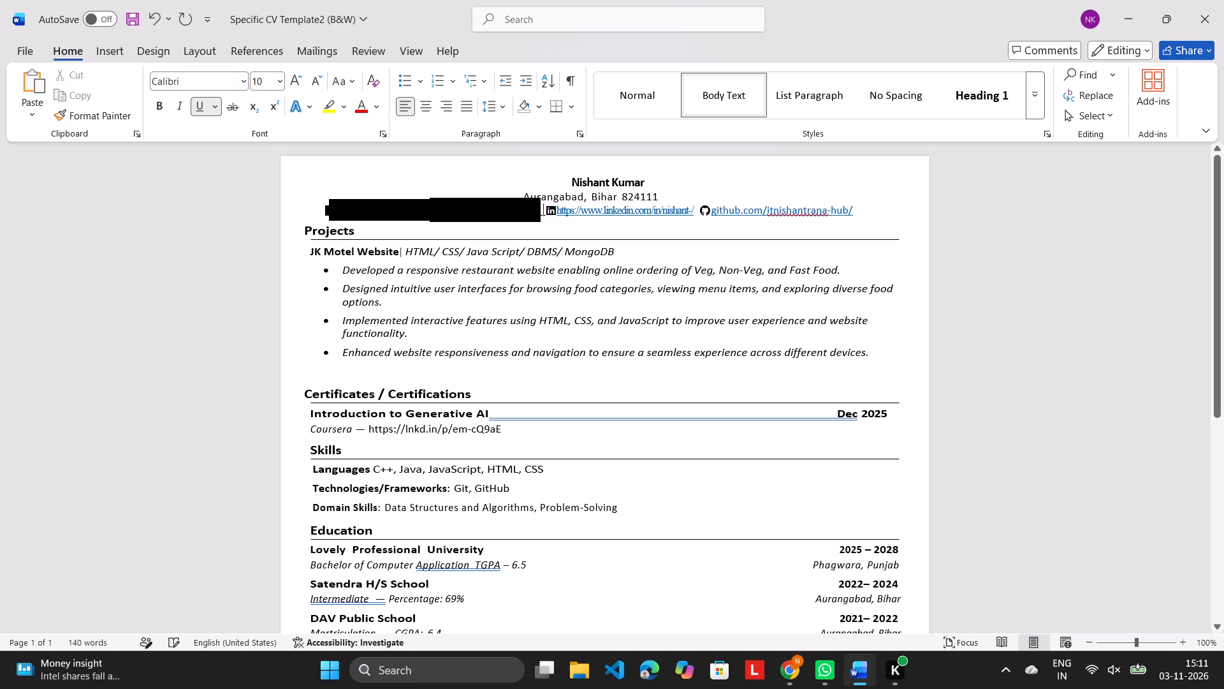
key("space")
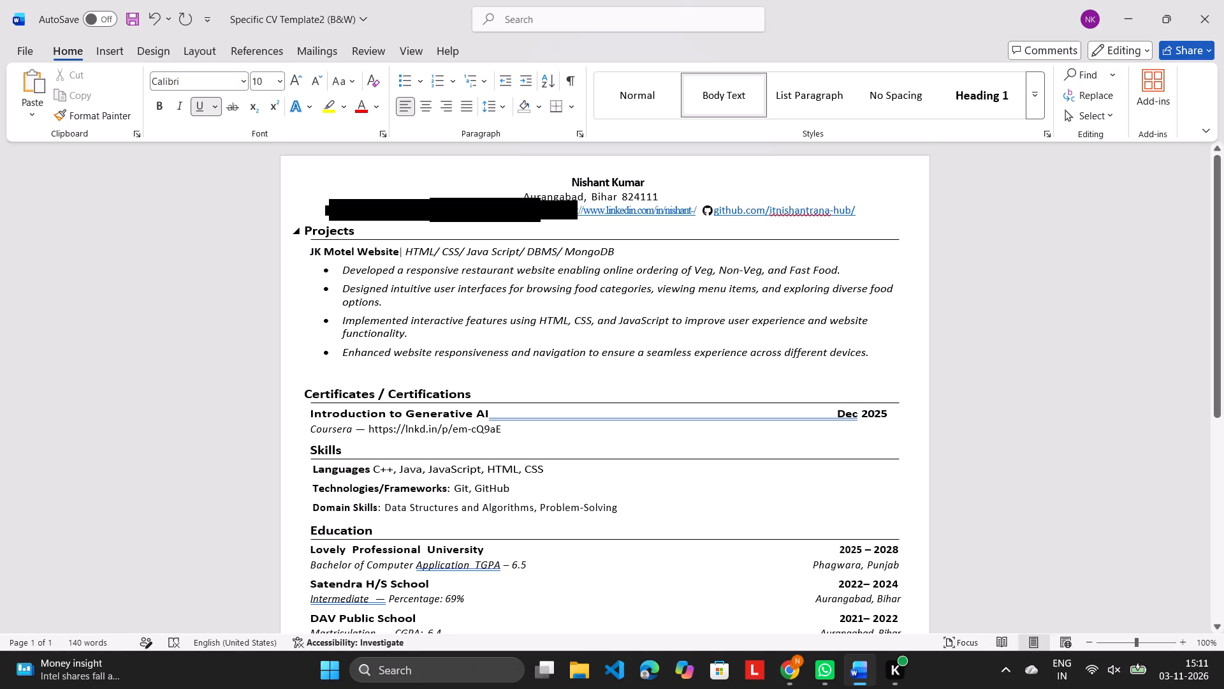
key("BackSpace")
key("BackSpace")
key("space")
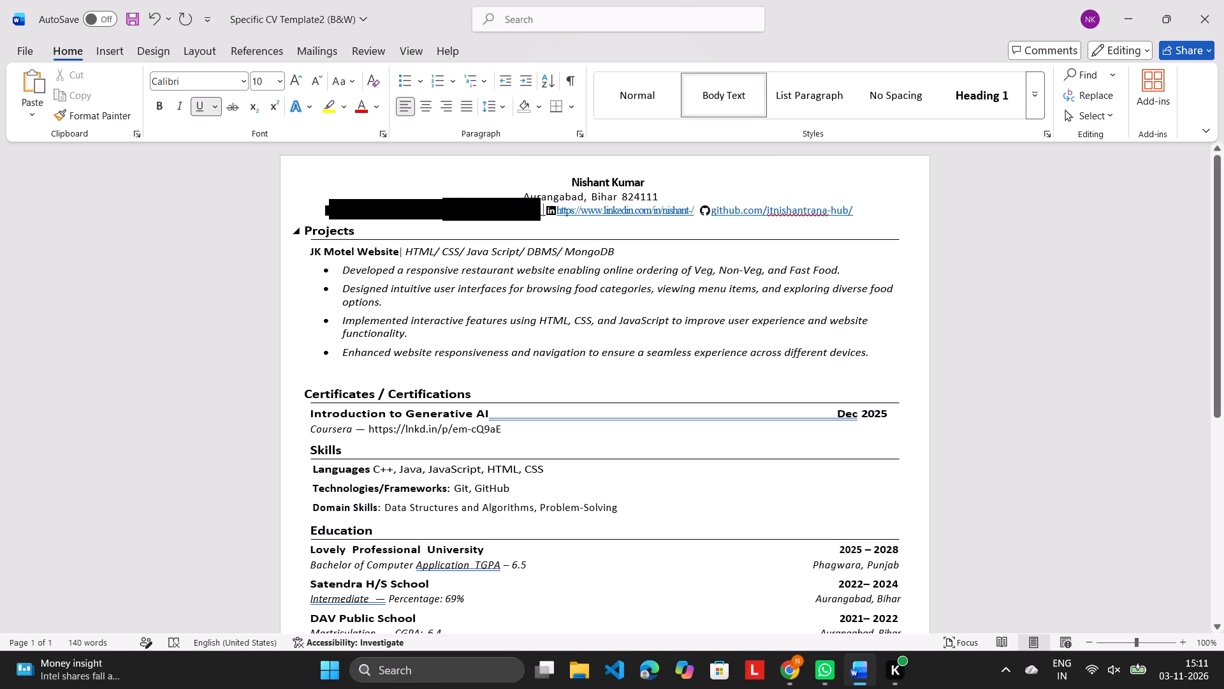
Shift the address line beneath the name with three leading spaces.
left_click(521, 196)
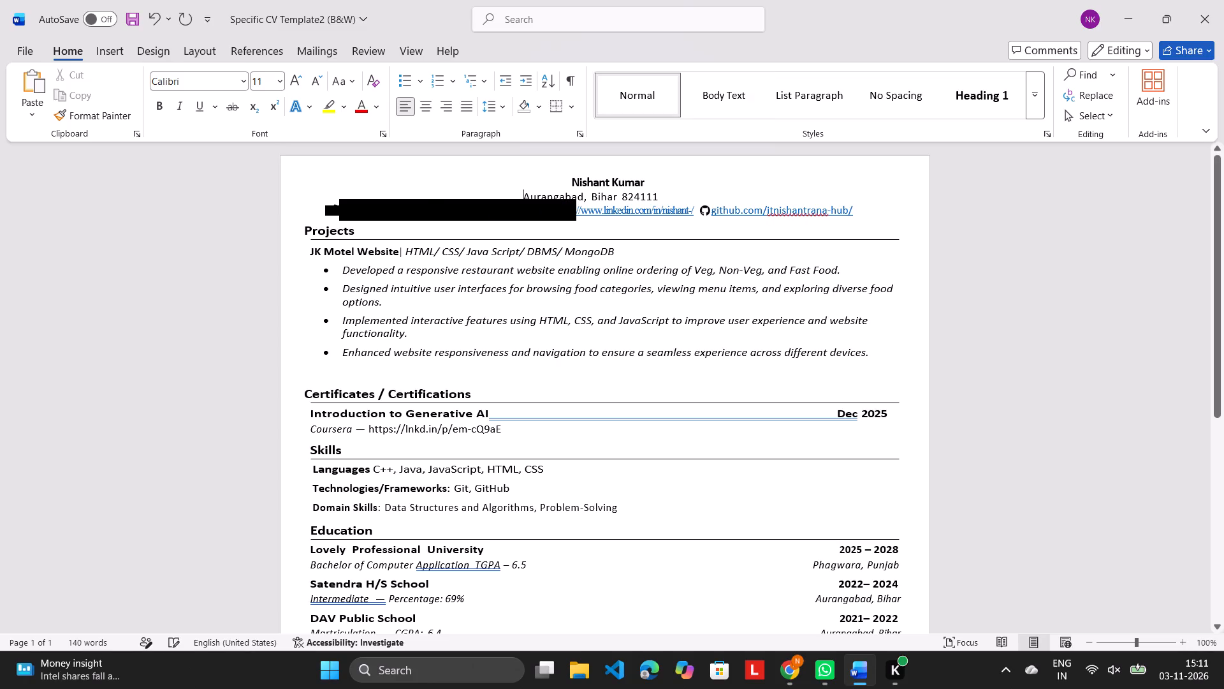
key("space")
key("space")
key("space")
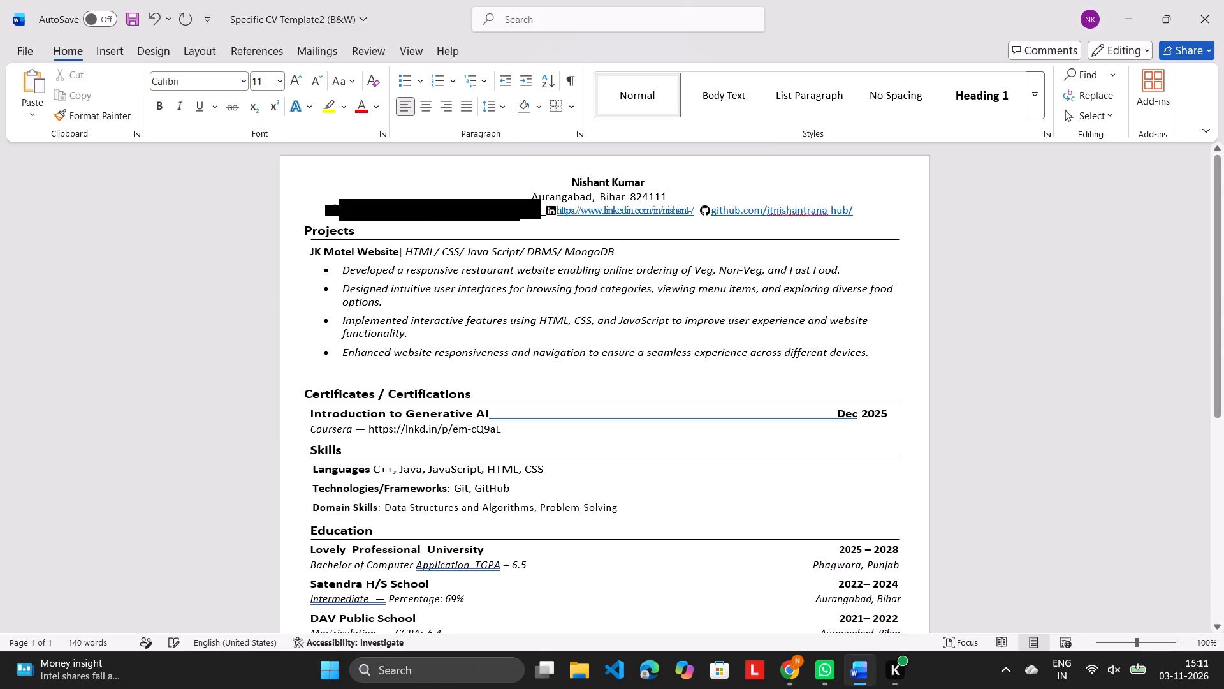
Add the date range "Sep2026 – Nov 2026" after MongoDB on the JK Motel Website line, spaced out toward the page's right margin.
scroll(593, 321, "down", 1)
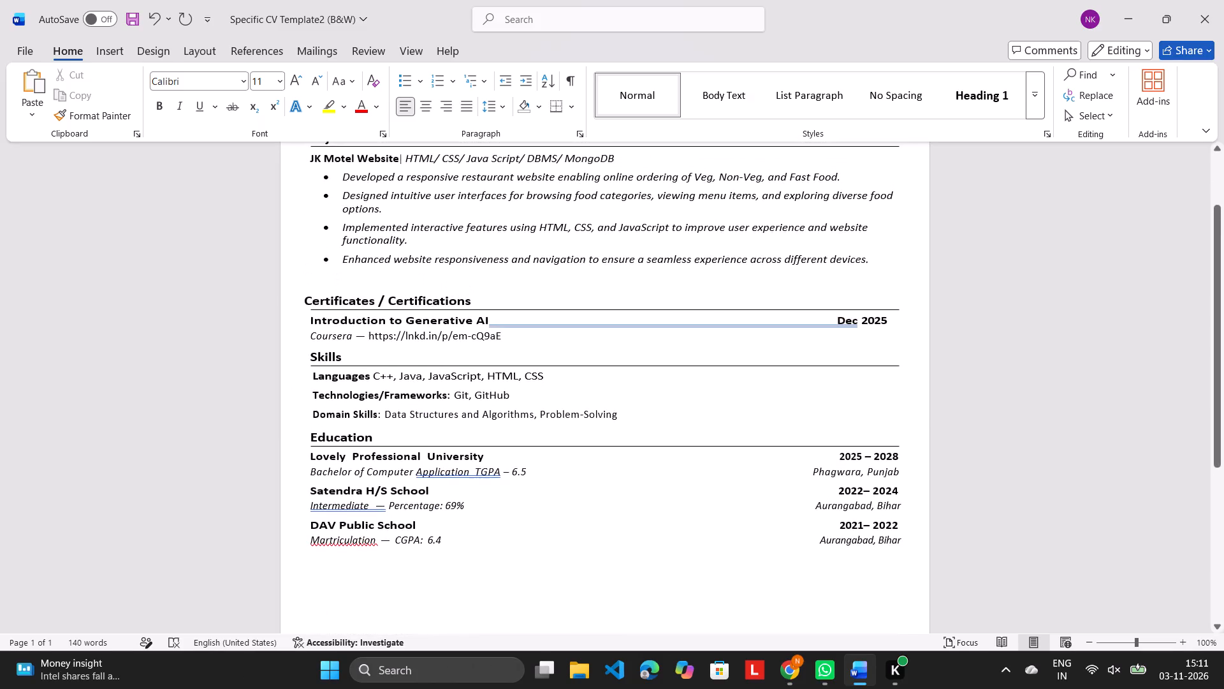
scroll(470, 416, "up", 1)
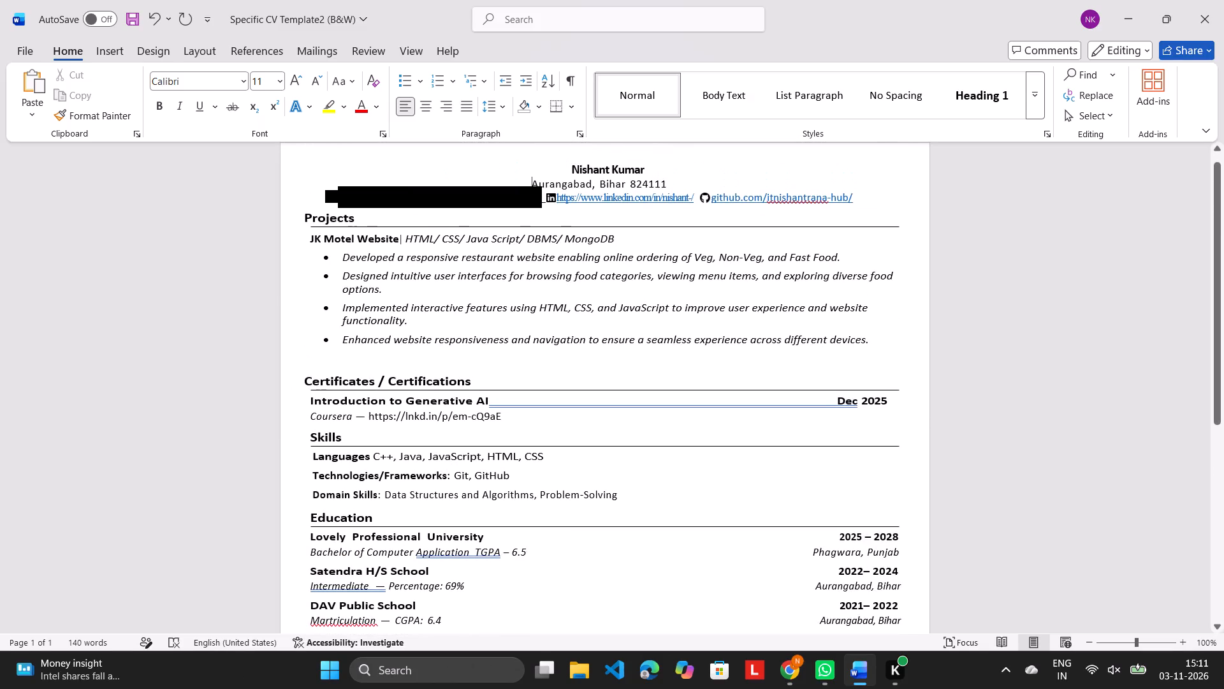
scroll(470, 416, "up", 1)
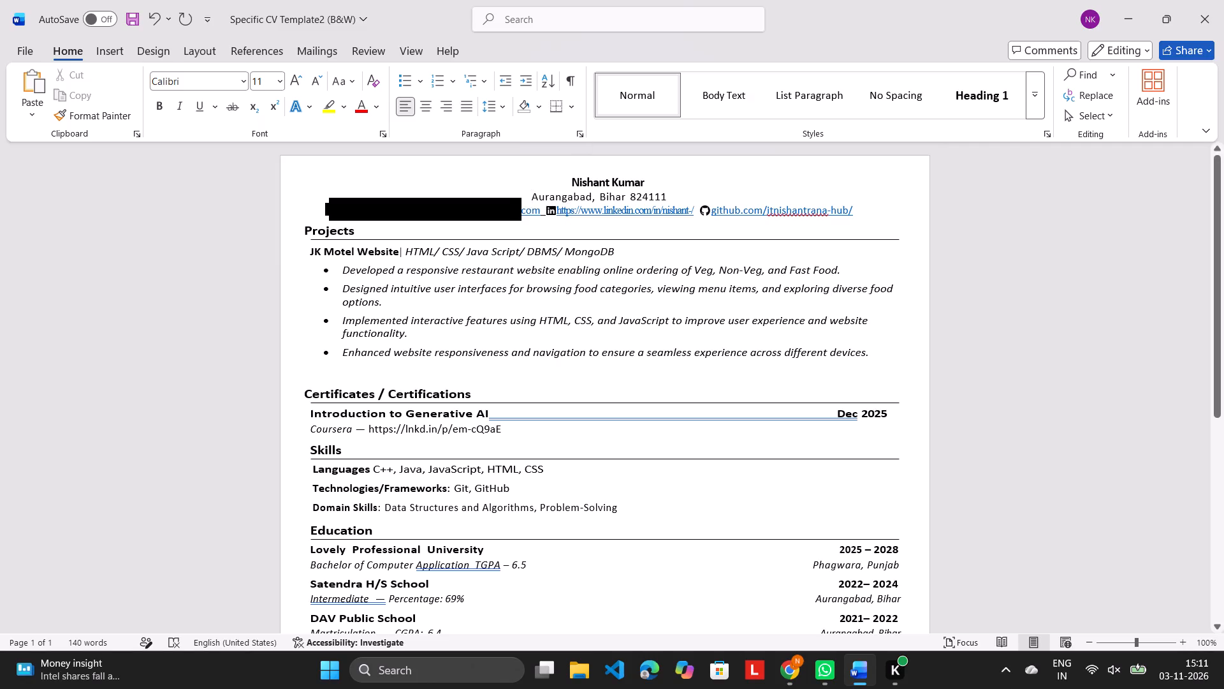
scroll(858, 552, "down", 1)
scroll(858, 552, "up", 3)
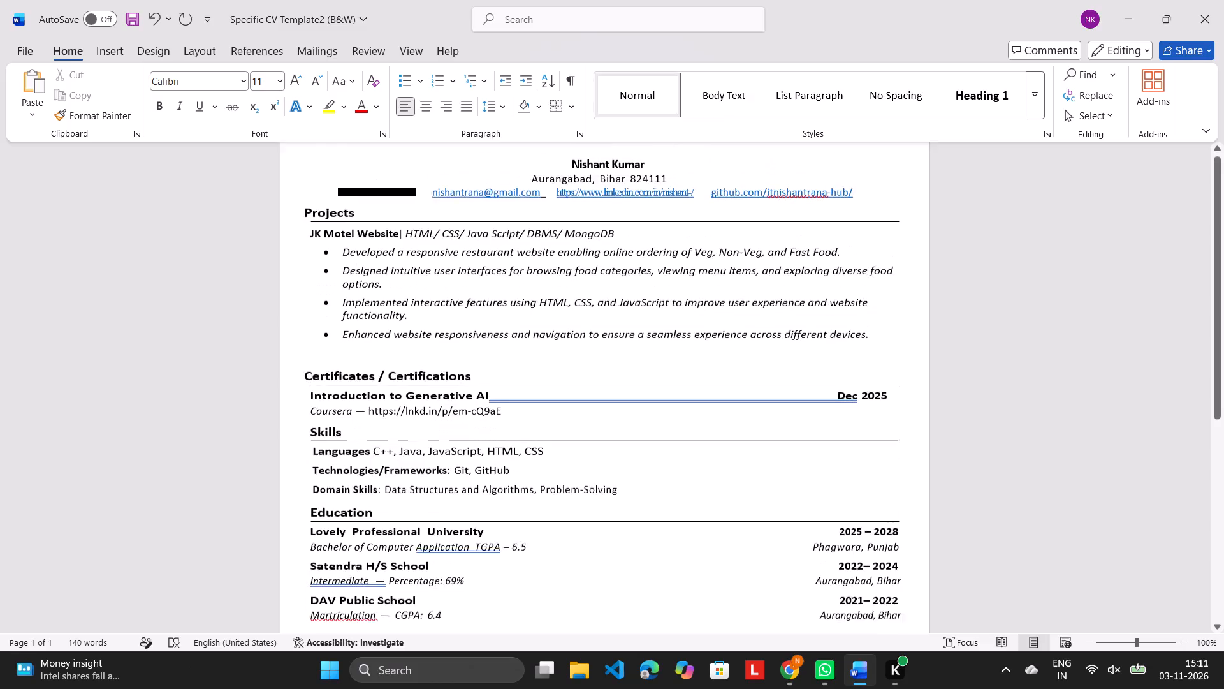
left_click(841, 246)
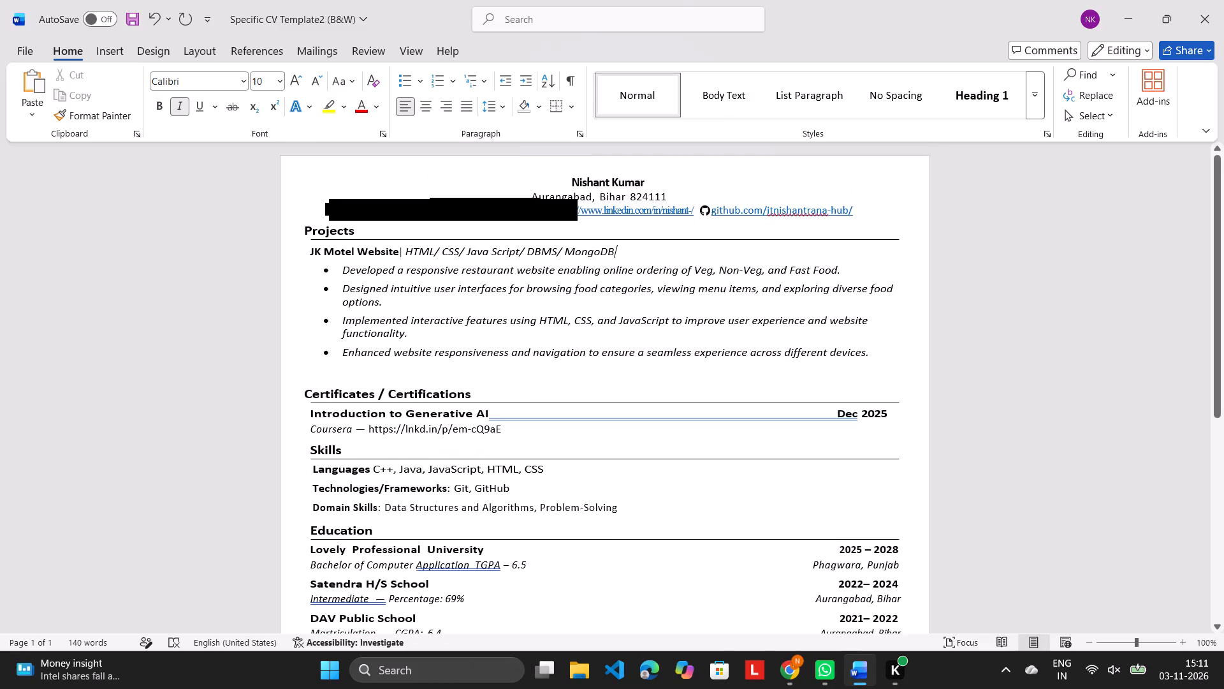
key("space")
key("space")
key("space")
key("space")
key("space")
key("space")
key("space")
key("space")
key("space")
key("space")
key("space")
key("space")
key("space")
key("space")
key("space")
key("space")
key("space")
key("space")
key("space")
key("space")
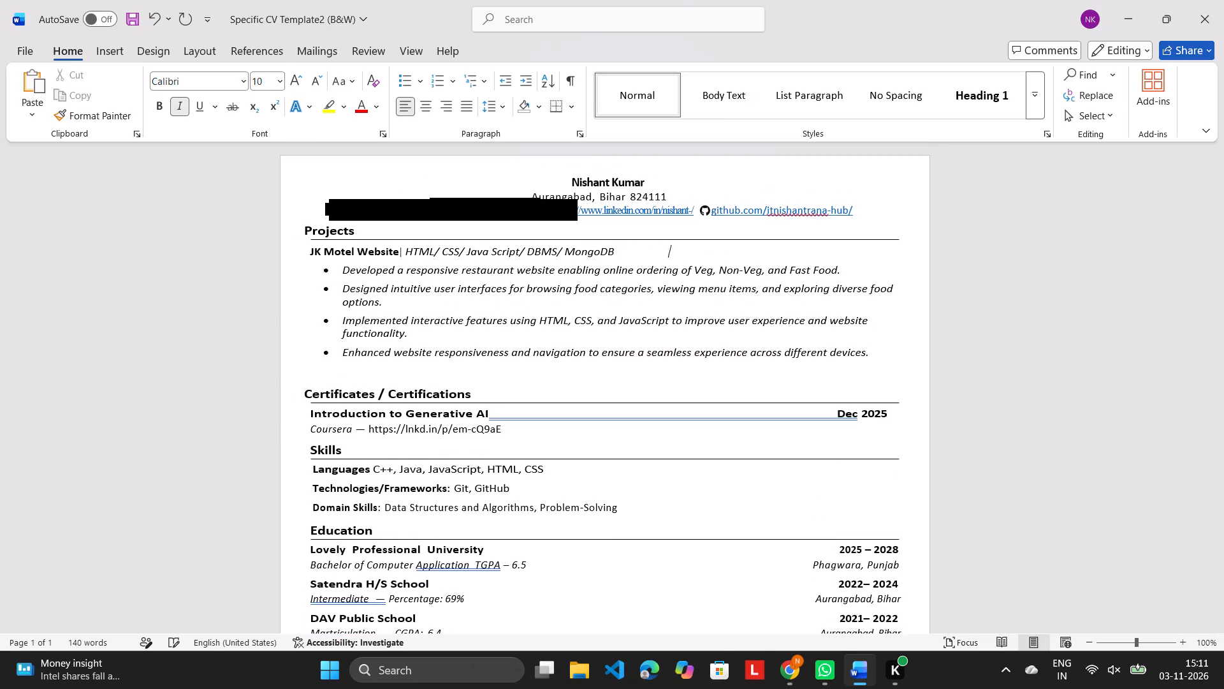
key("space")
key("space")
key("space")
key("space")
key("space")
key("space")
key("space")
key("space")
key("space")
key("space")
key("space")
key("space")
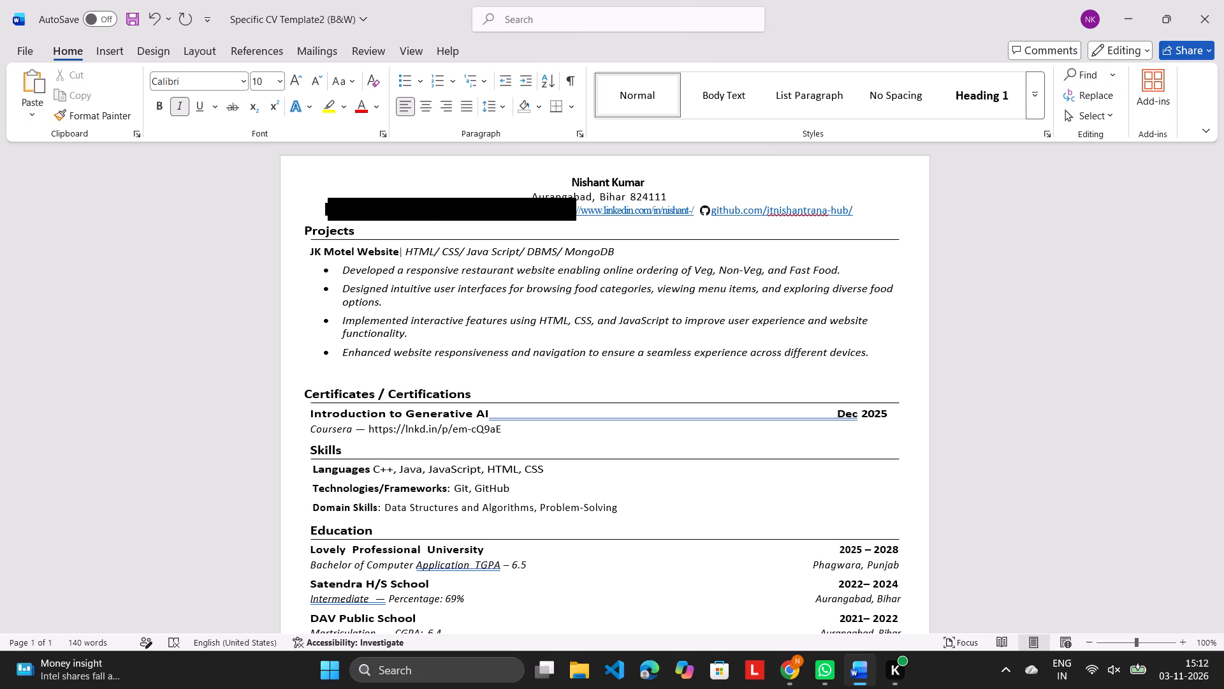
key("d")
key("BackSpace")
key("s")
key("e")
key("p")
type("2026")
key("space")
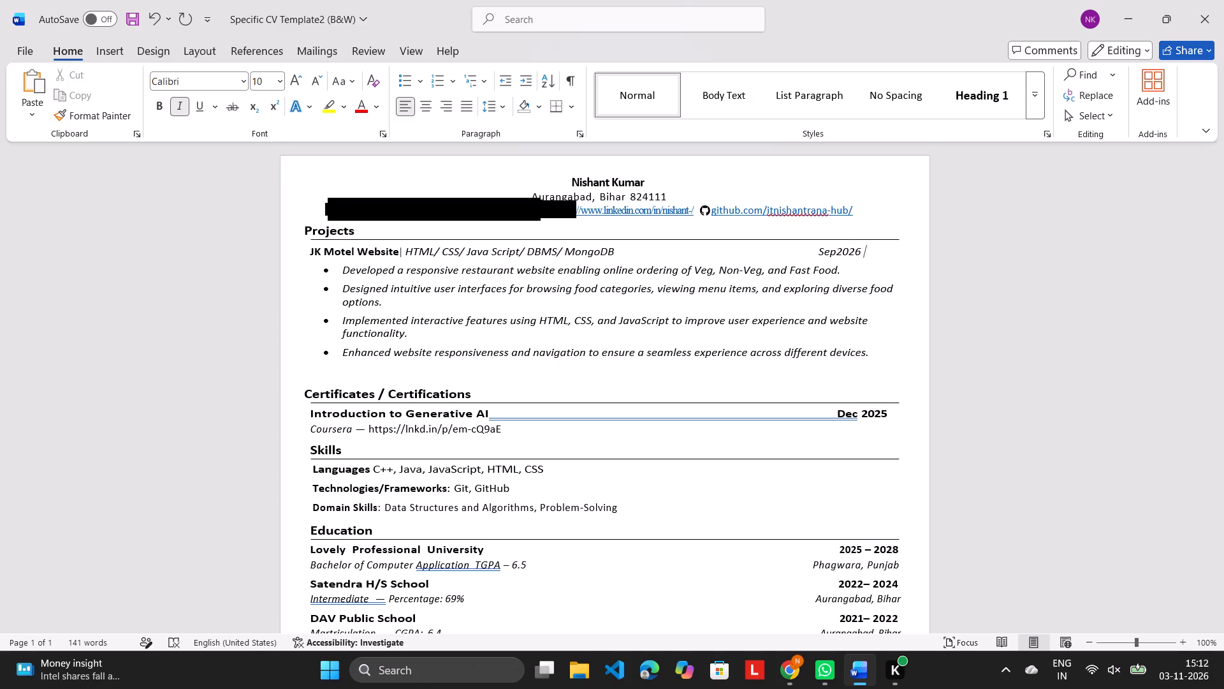
type("-")
key("space")
key("n")
type("ov 2")
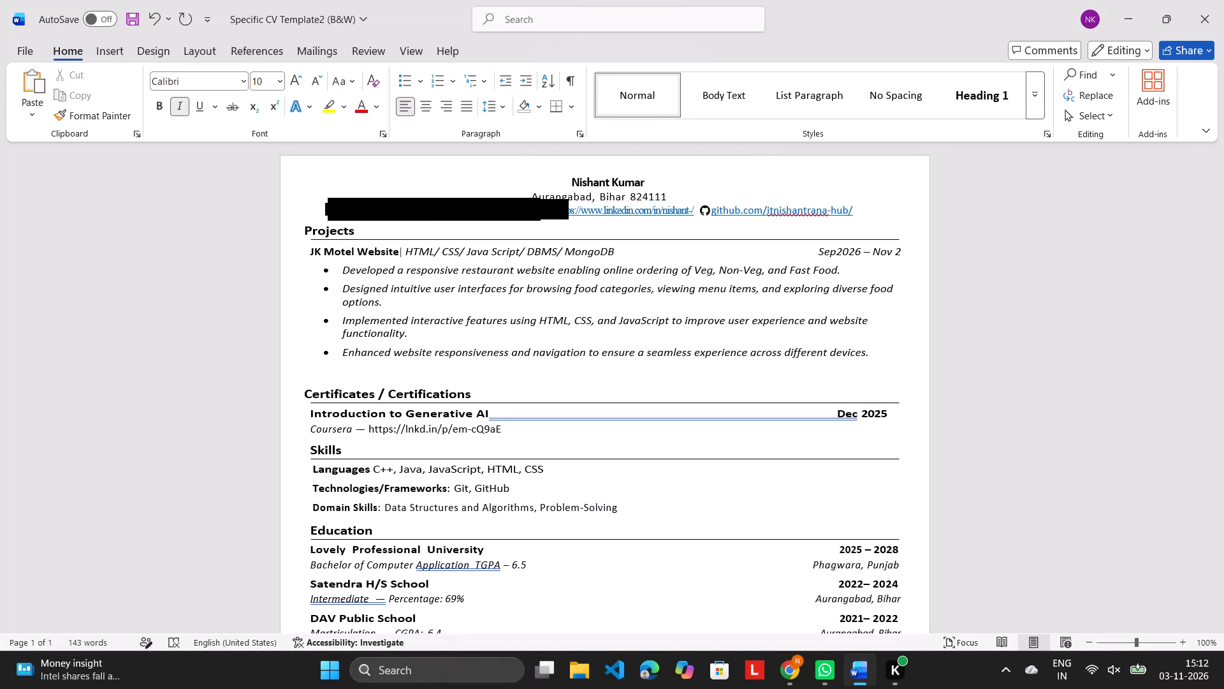
key("2")
key("BackSpace")
type("026")
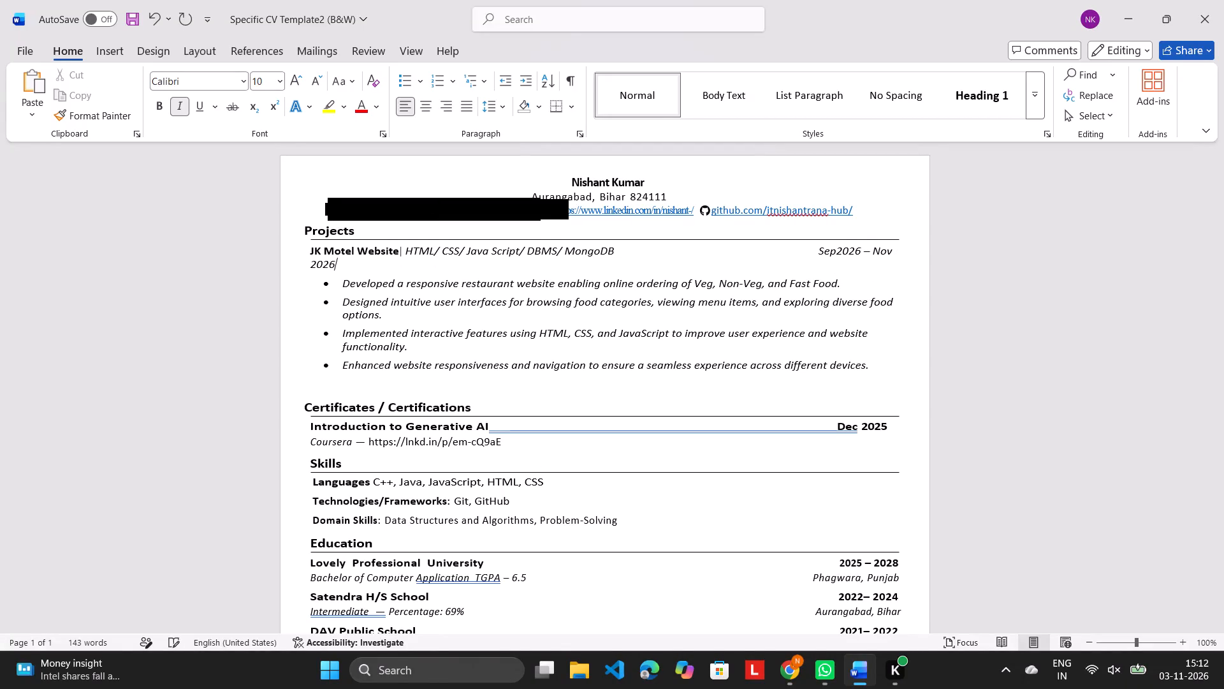
Separate "Sep" from "2026" with a space and remove surplus spaces before the date range to fit it on one line.
left_click(836, 253)
key("space")
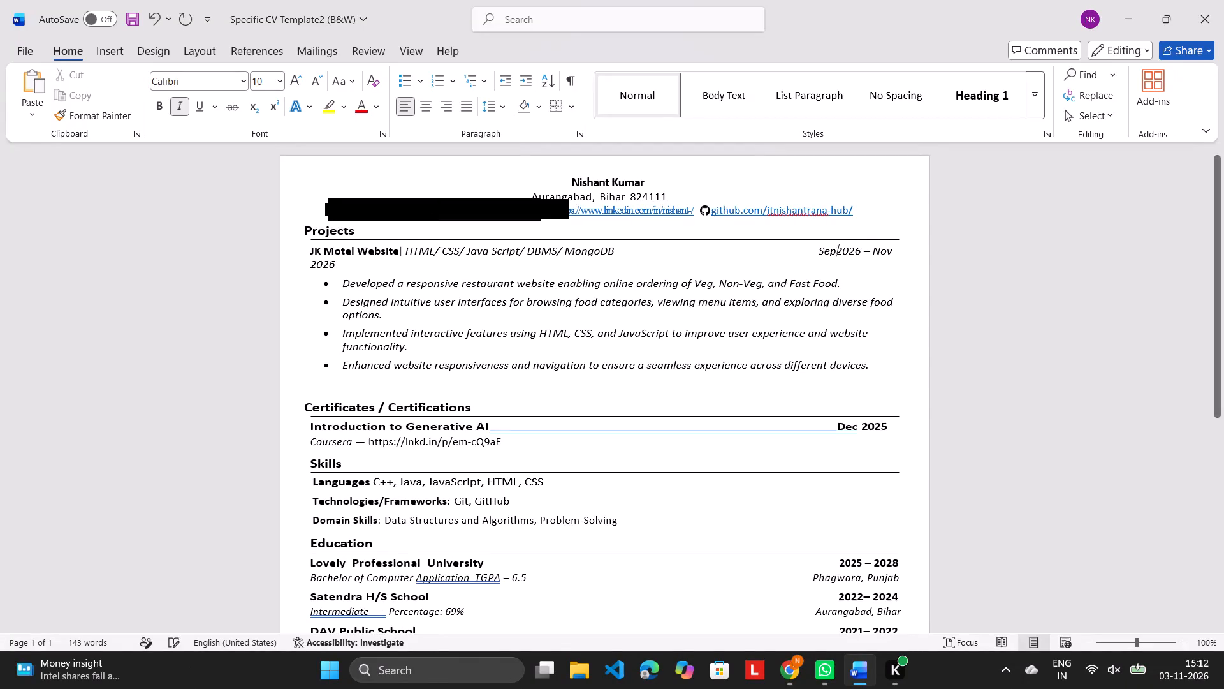
key("Left")
key("Left")
key("Left")
key("Left")
key("BackSpace")
key("BackSpace")
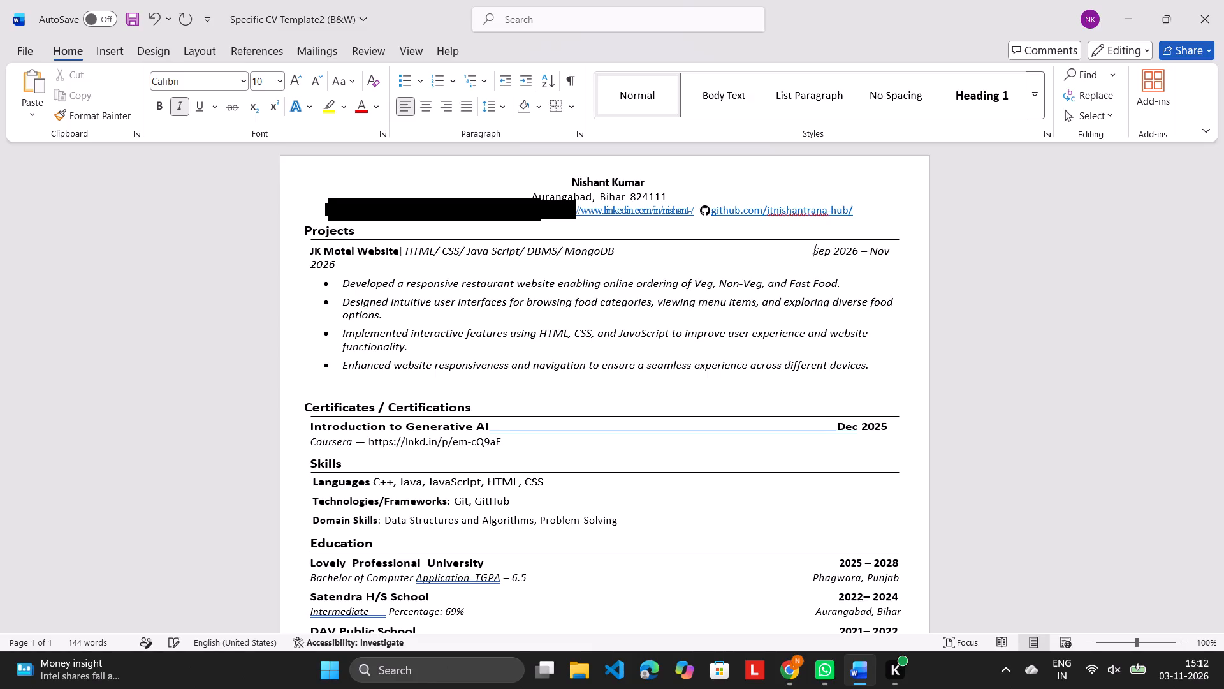
key("BackSpace")
key("BackSpace")
key("BackSpace")
key("BackSpace")
key("BackSpace")
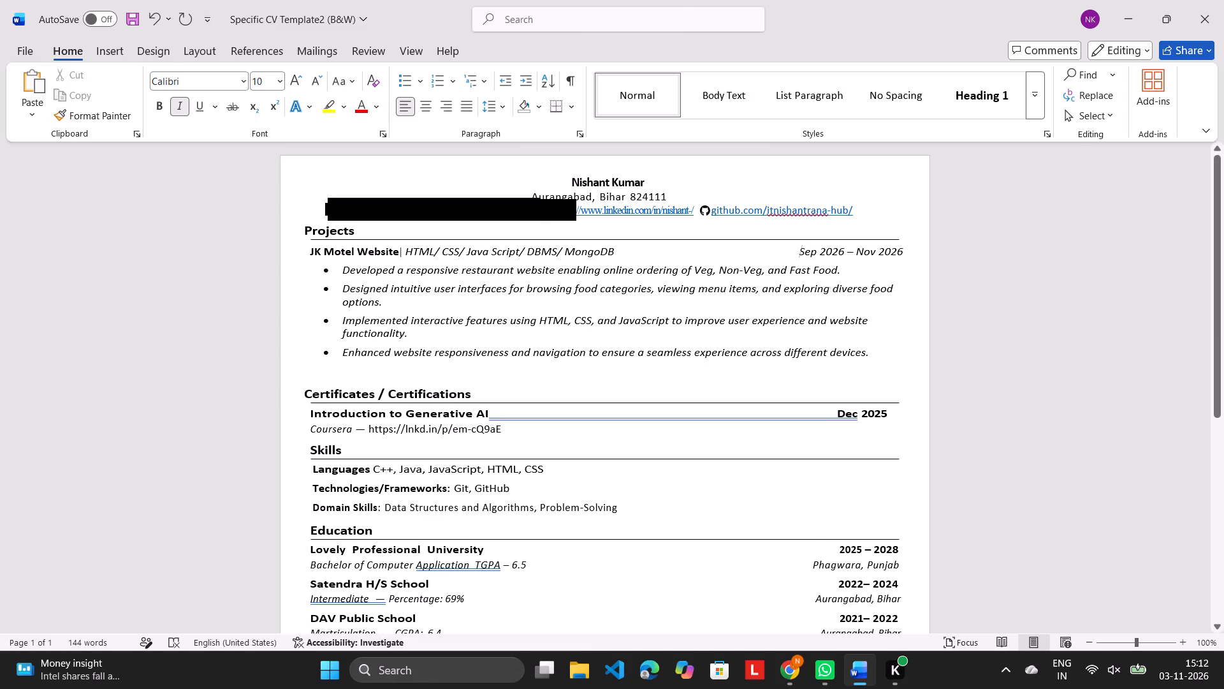
Make the "Sep 2026 – Nov 2026" date range on the JK Motel Website line bold and remove its italics.
left_click(808, 248)
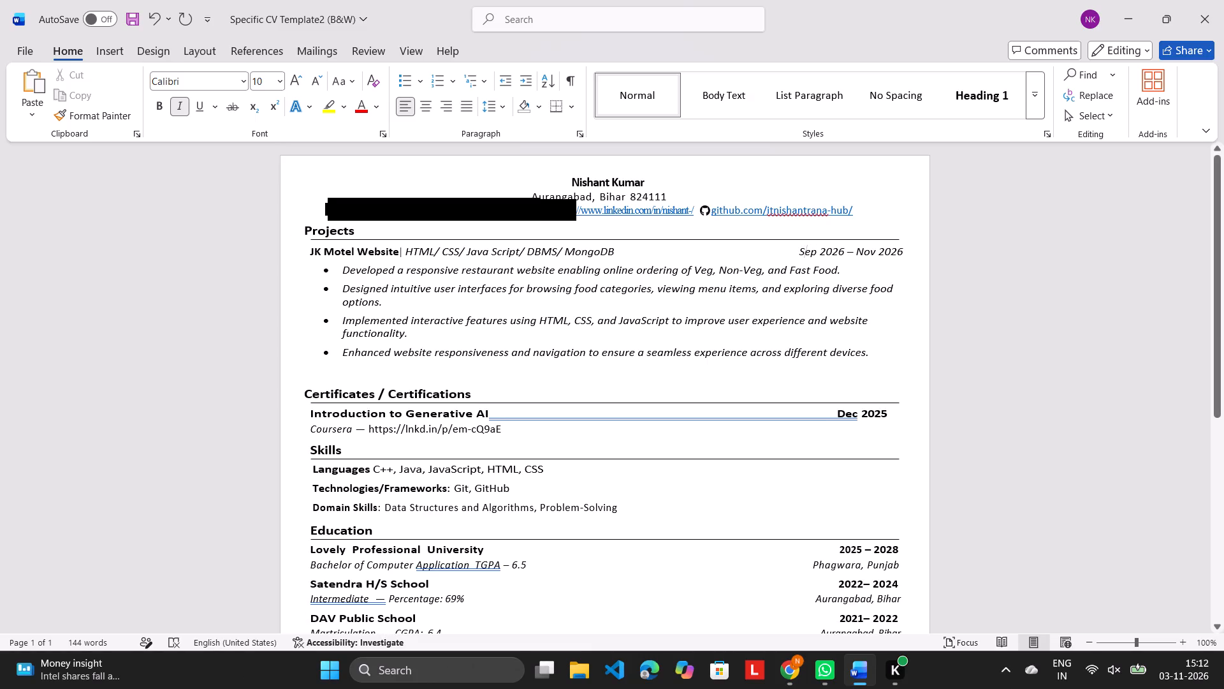
left_click_drag(903, 256, 797, 257)
left_click(891, 254)
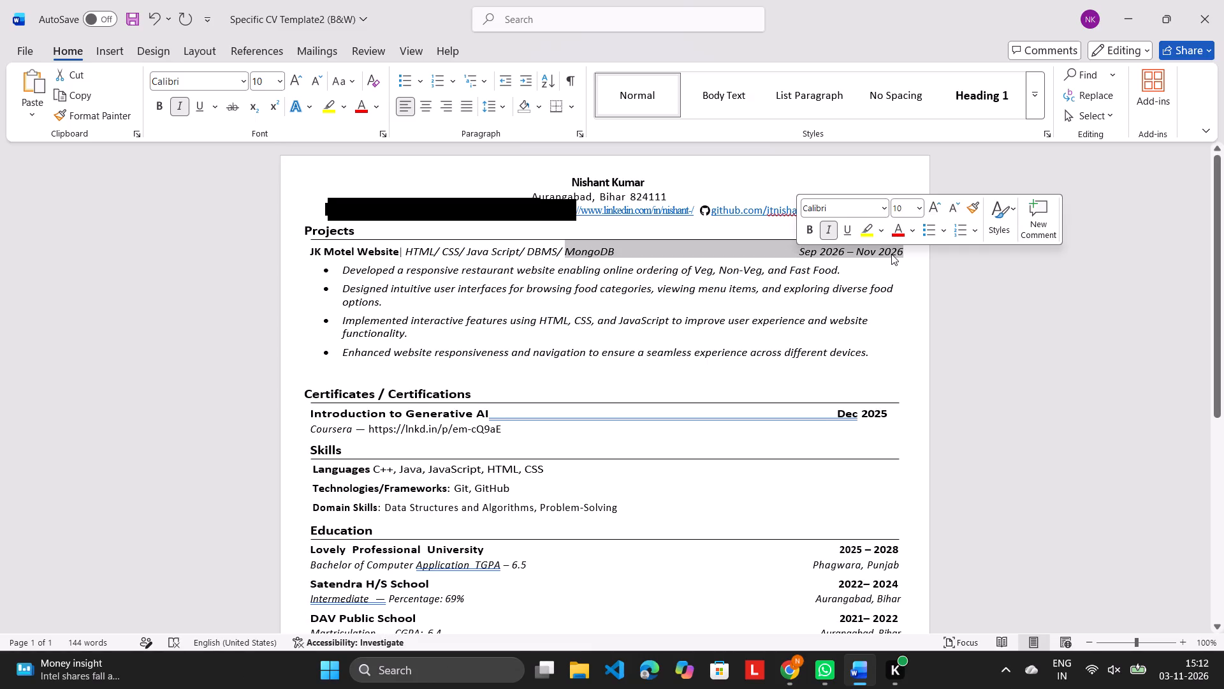
left_click_drag(902, 251, 806, 256)
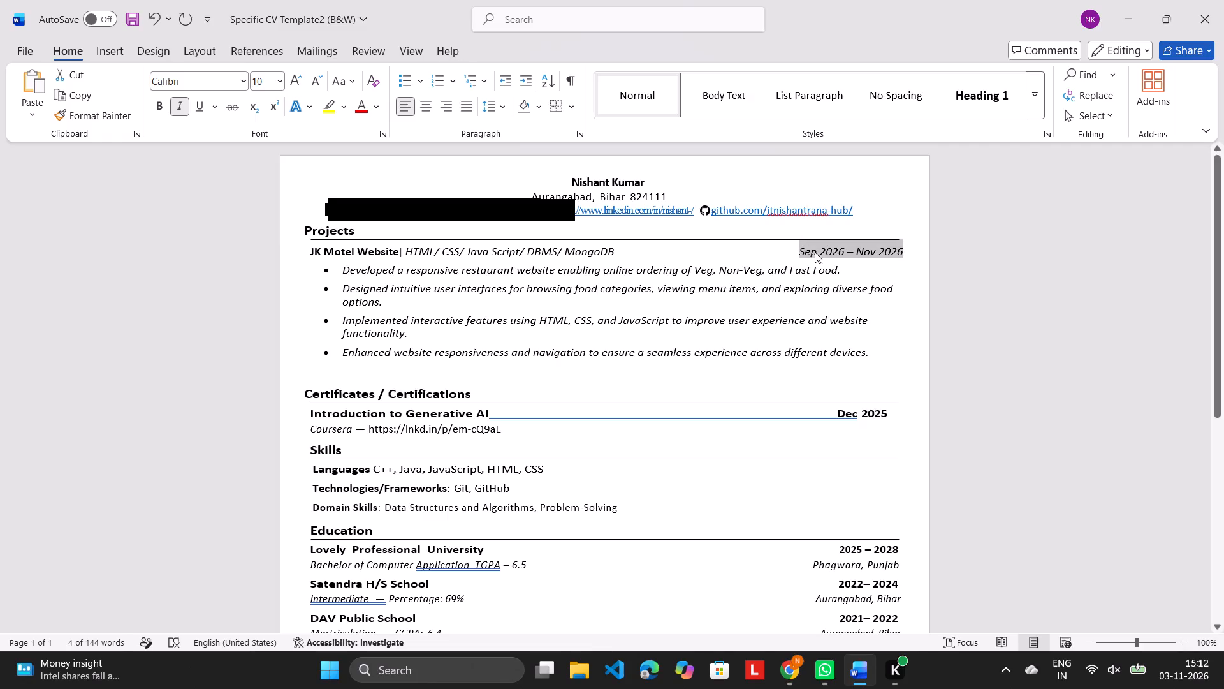
left_click(159, 108)
left_click(555, 355)
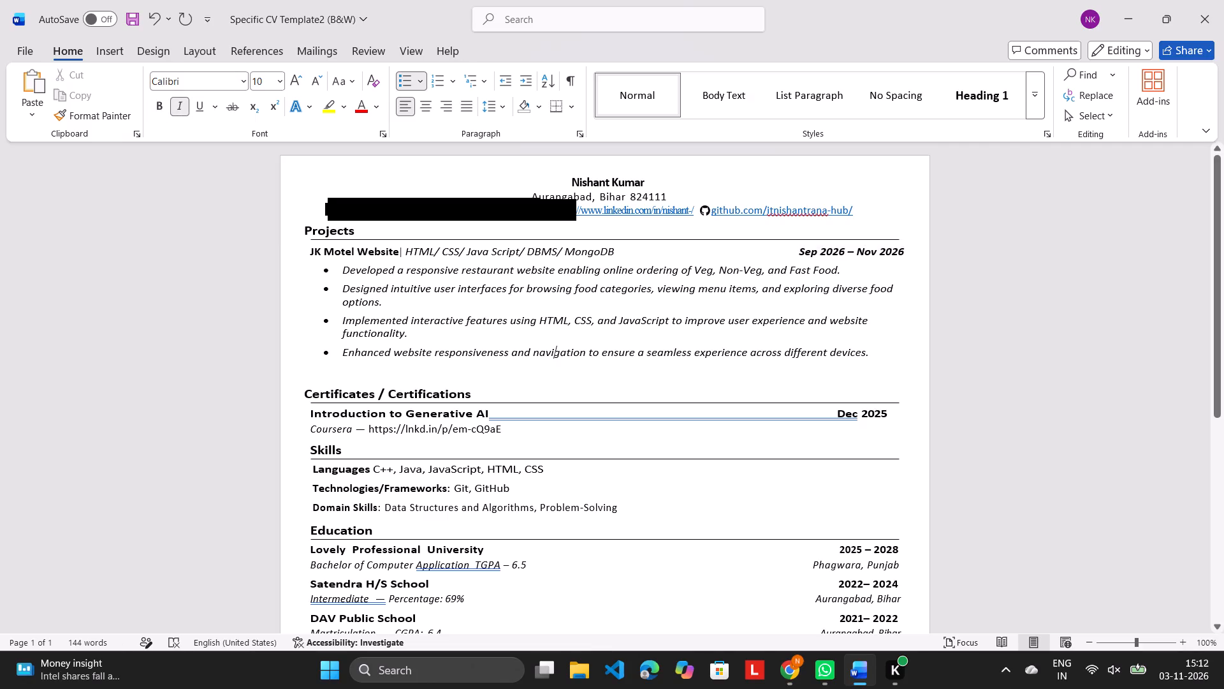
left_click_drag(799, 256, 900, 258)
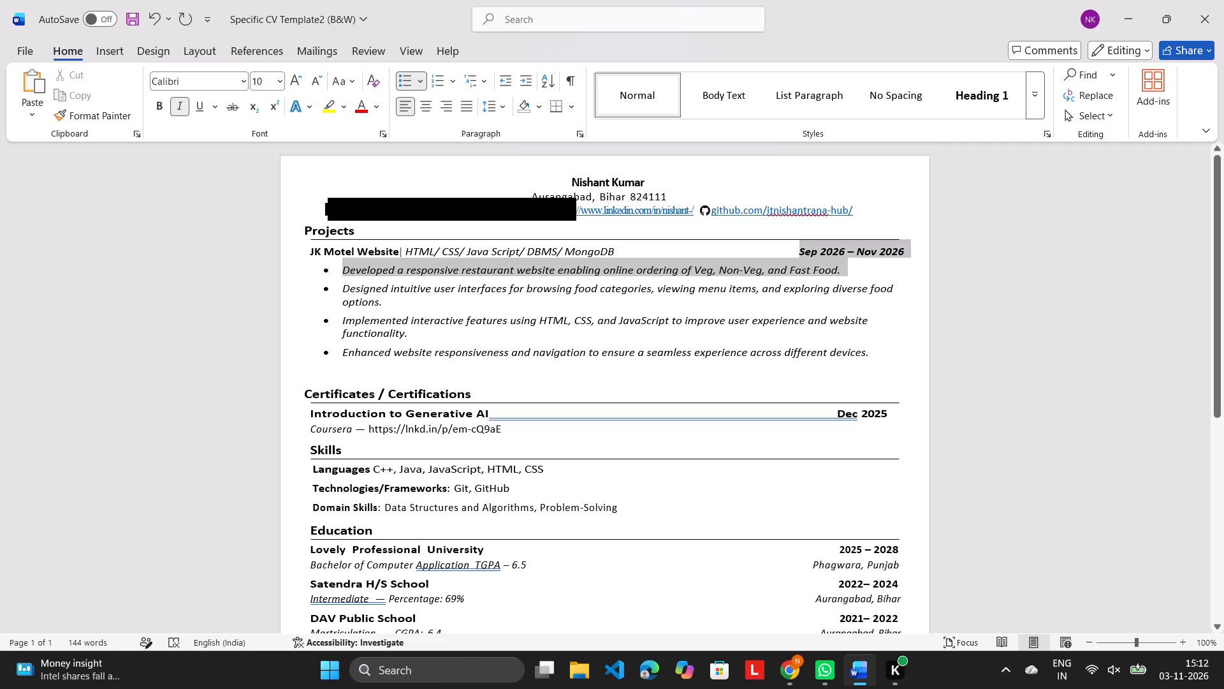
left_click_drag(900, 258, 904, 253)
left_click(933, 225)
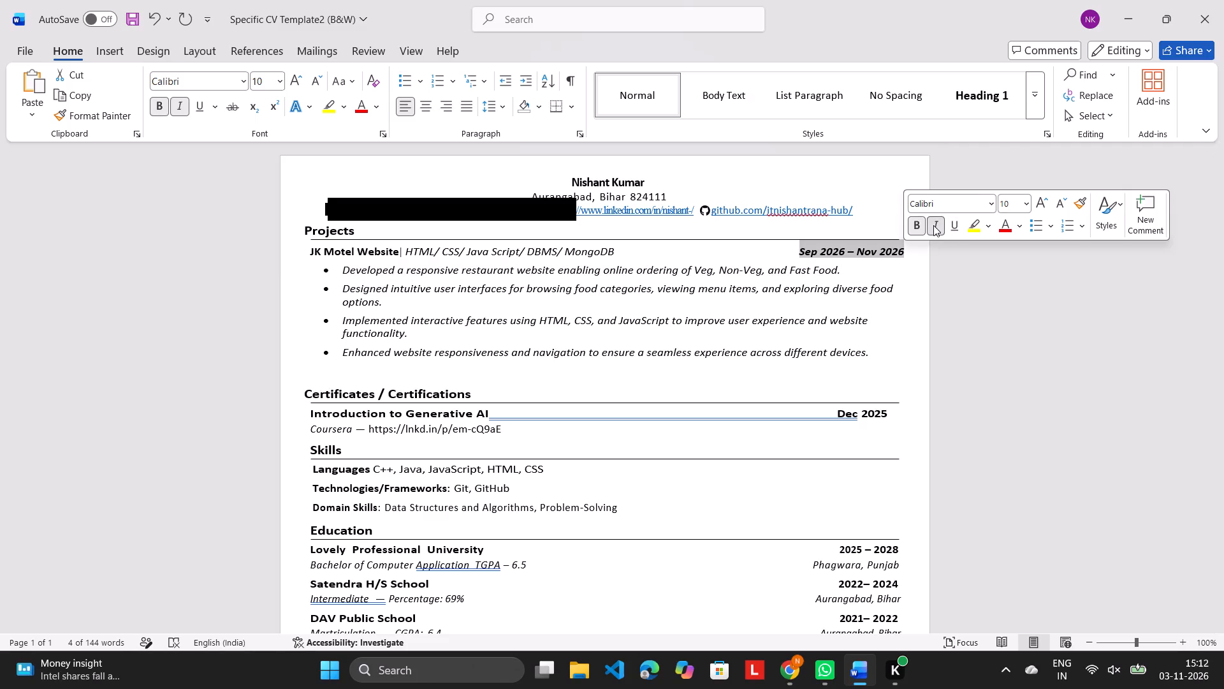
left_click(885, 346)
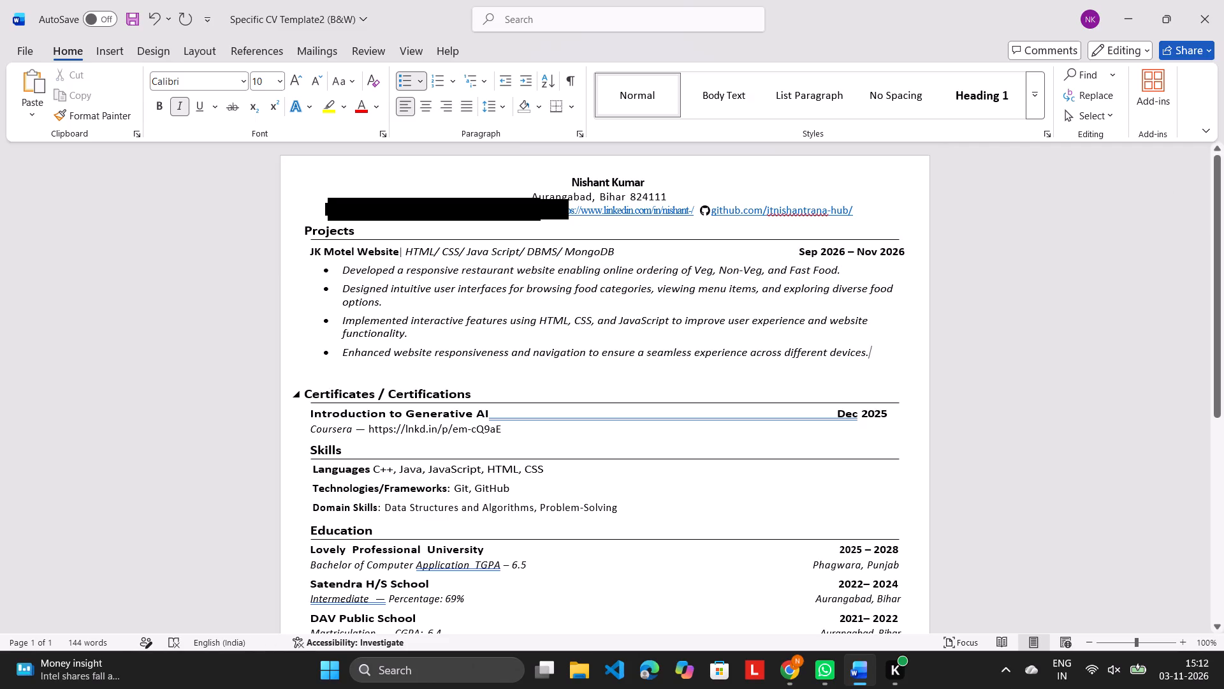
Delete three spaces before the JK Motel Website date range to pull it inside the section rule's end.
left_click(796, 253)
key("BackSpace")
key("BackSpace")
key("BackSpace")
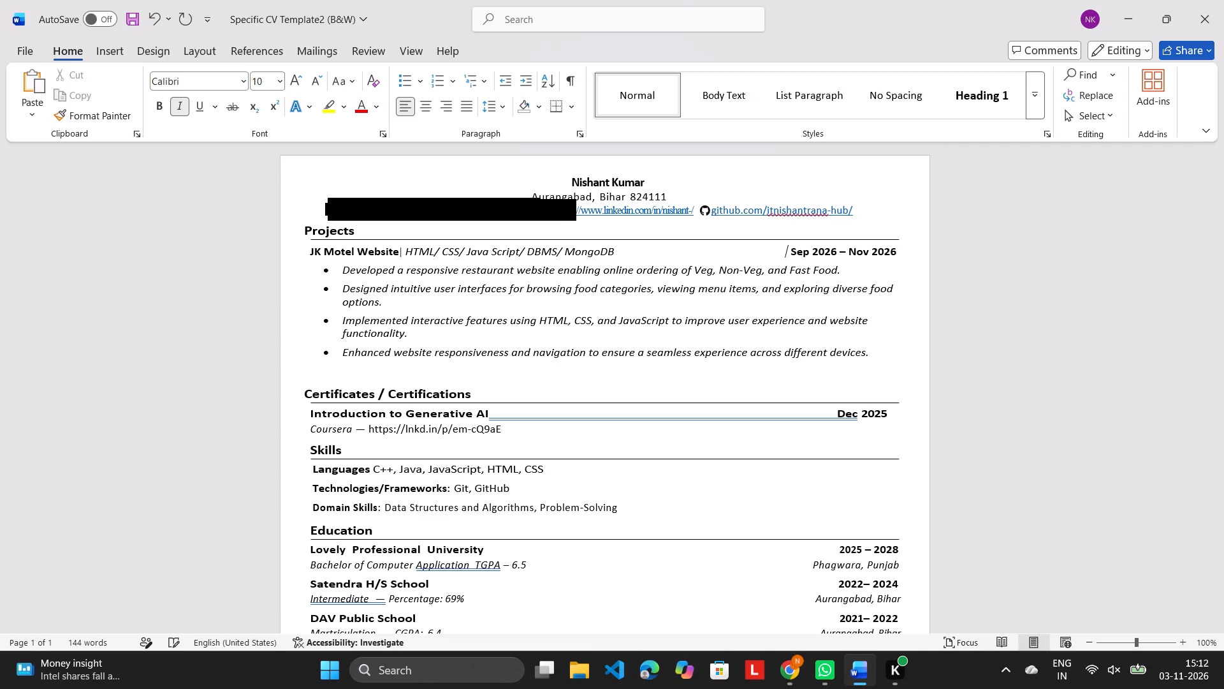
Insert three spaces before "Dec 2025" on the Introduction to Generative AI line to align it with the project date range.
left_click(836, 410)
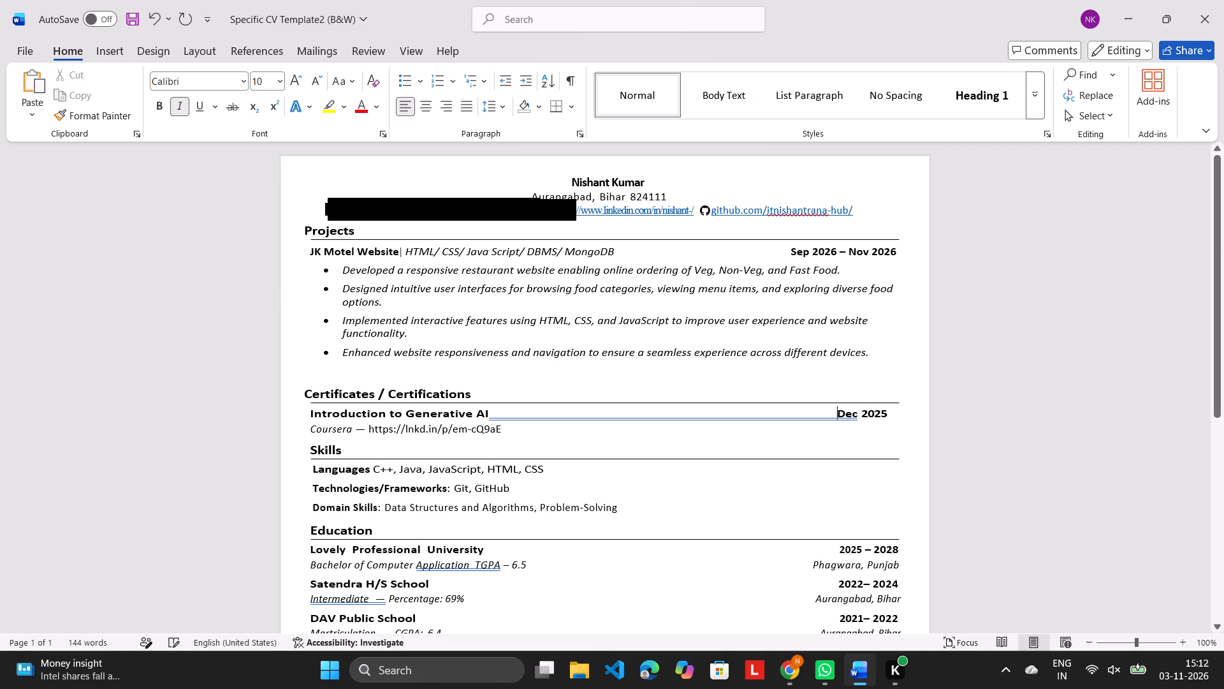
key("space")
key("space")
key("space")
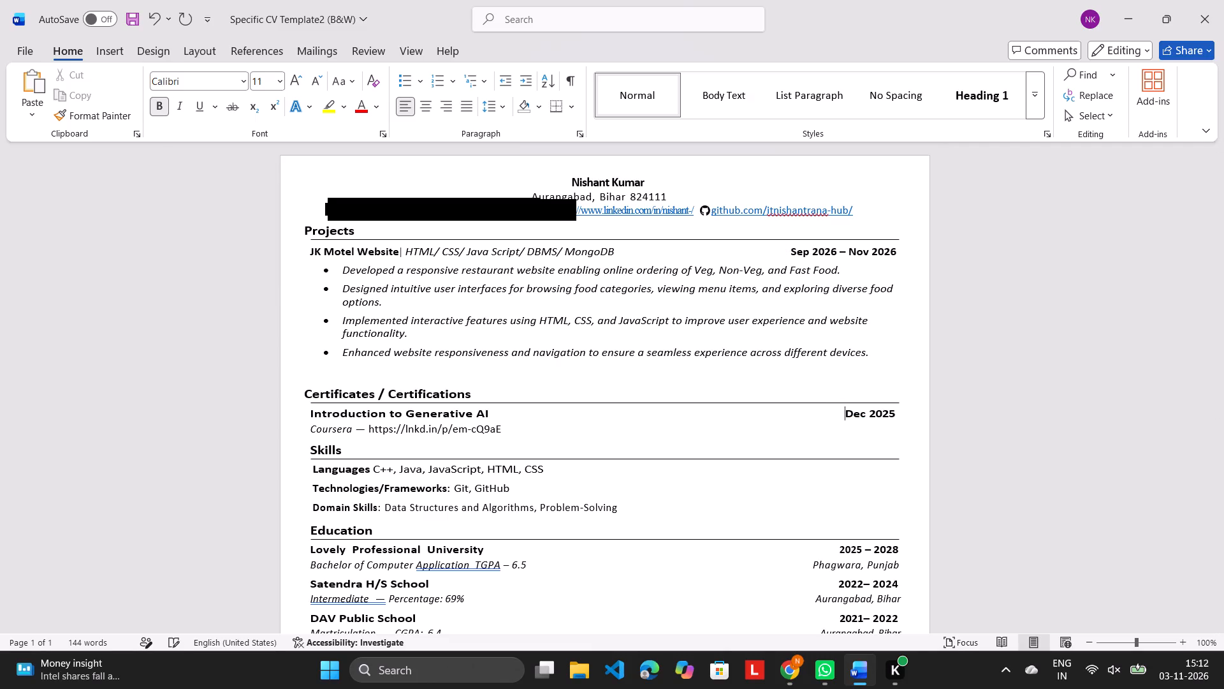
left_click(844, 485)
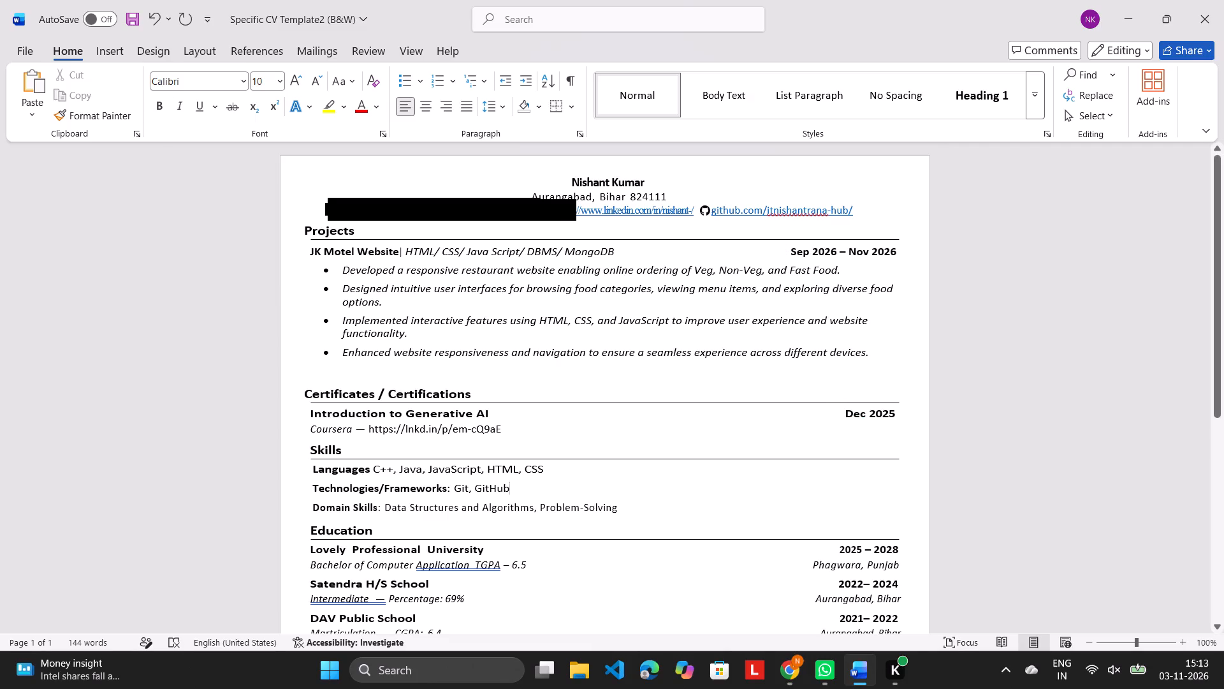
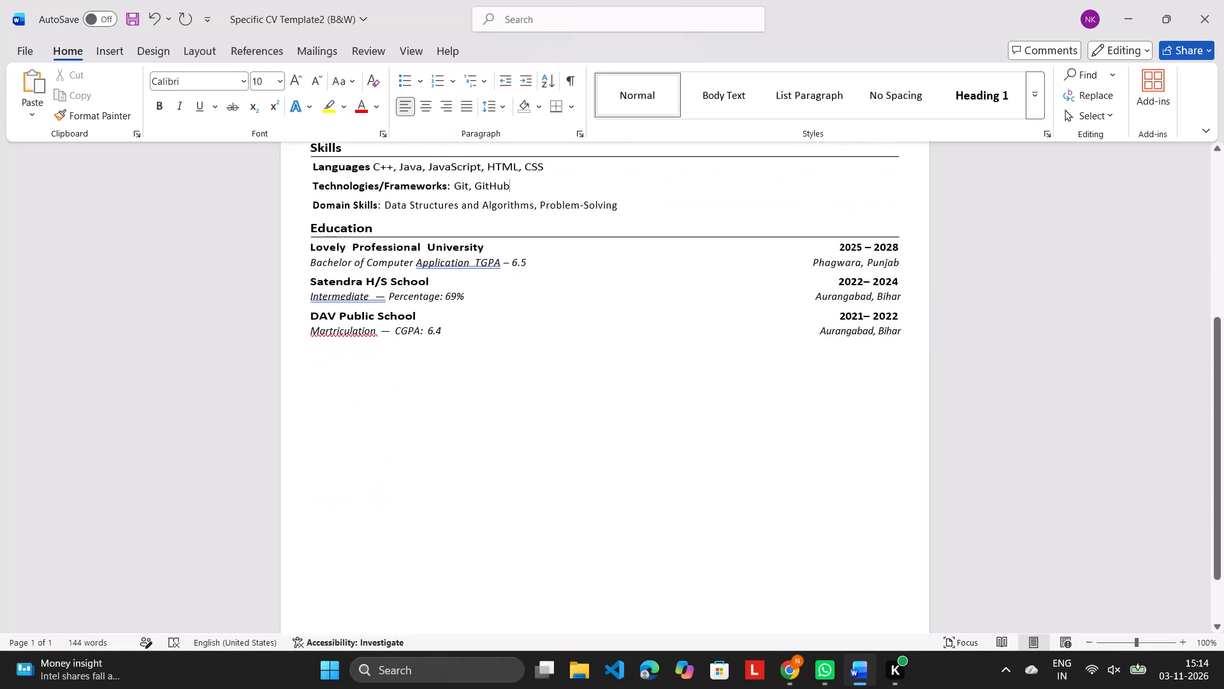
Review the one-page CV from the header and Projects through the Certificates, Skills and Education sections.
scroll(844, 485, "up", 1)
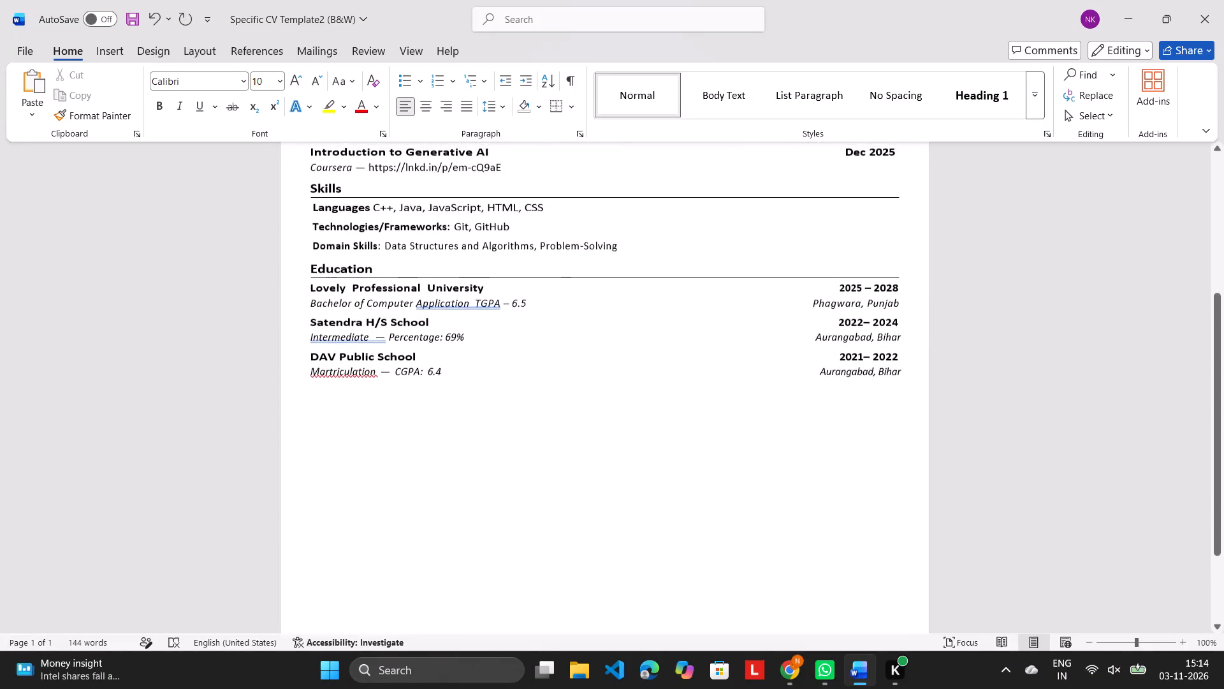
scroll(844, 485, "up", 3)
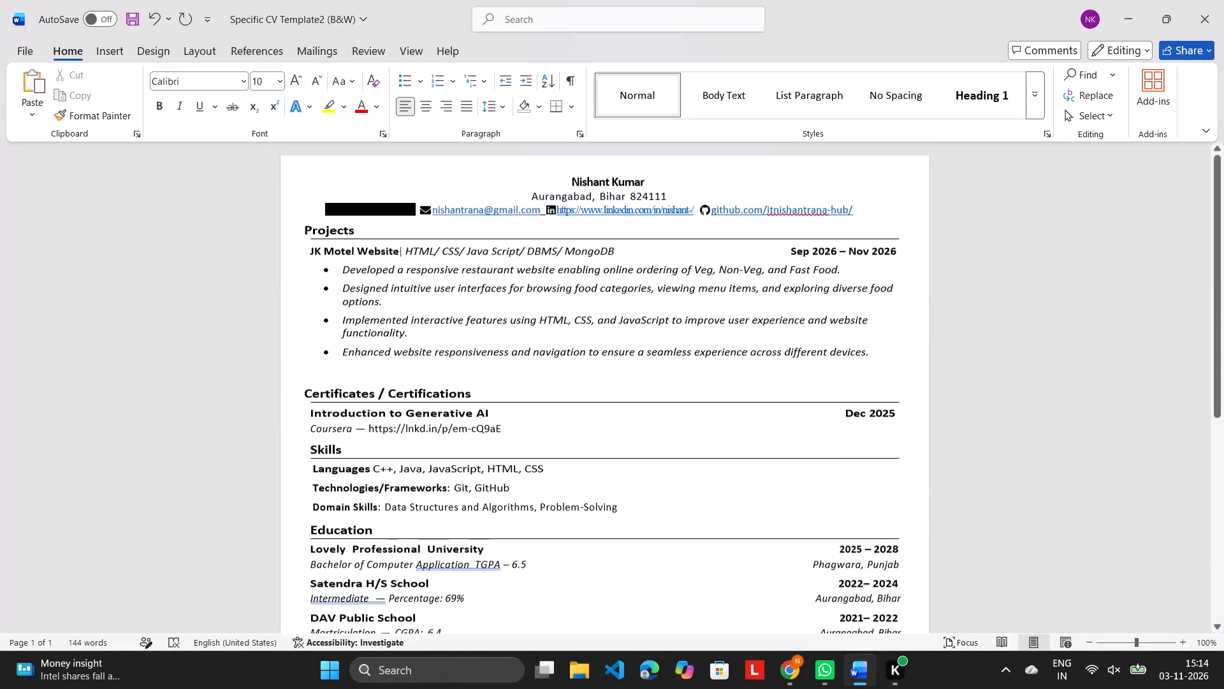
scroll(844, 485, "up", 3)
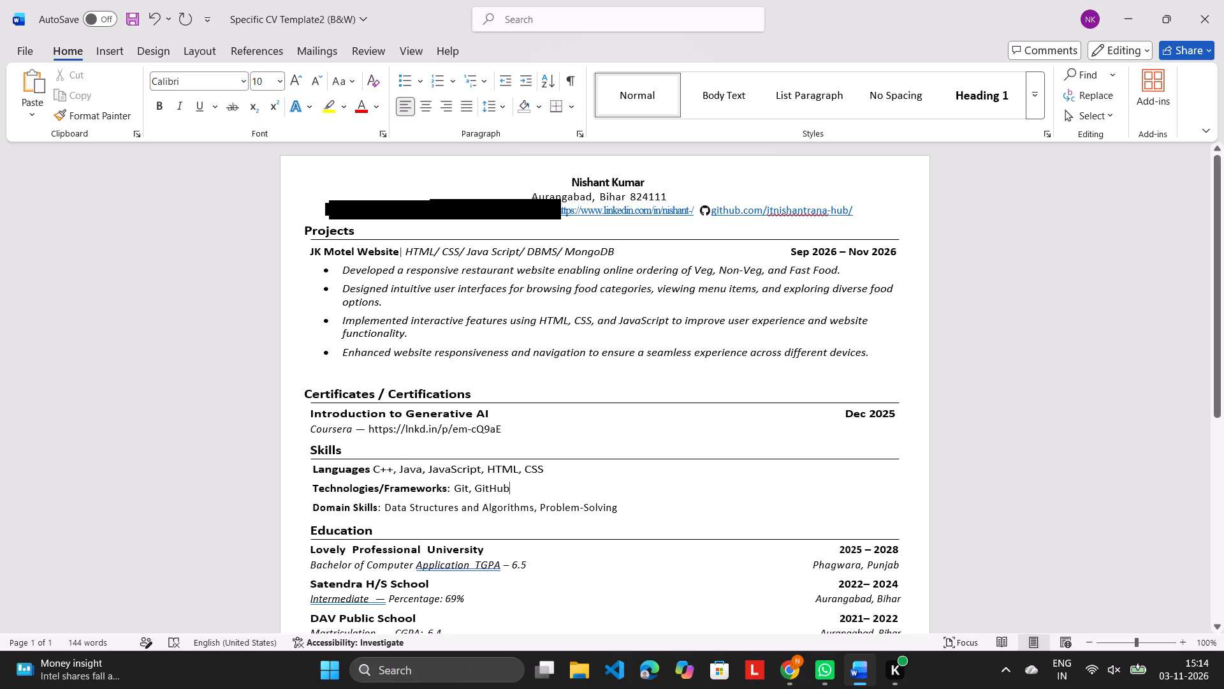
scroll(1025, 447, "down", 1)
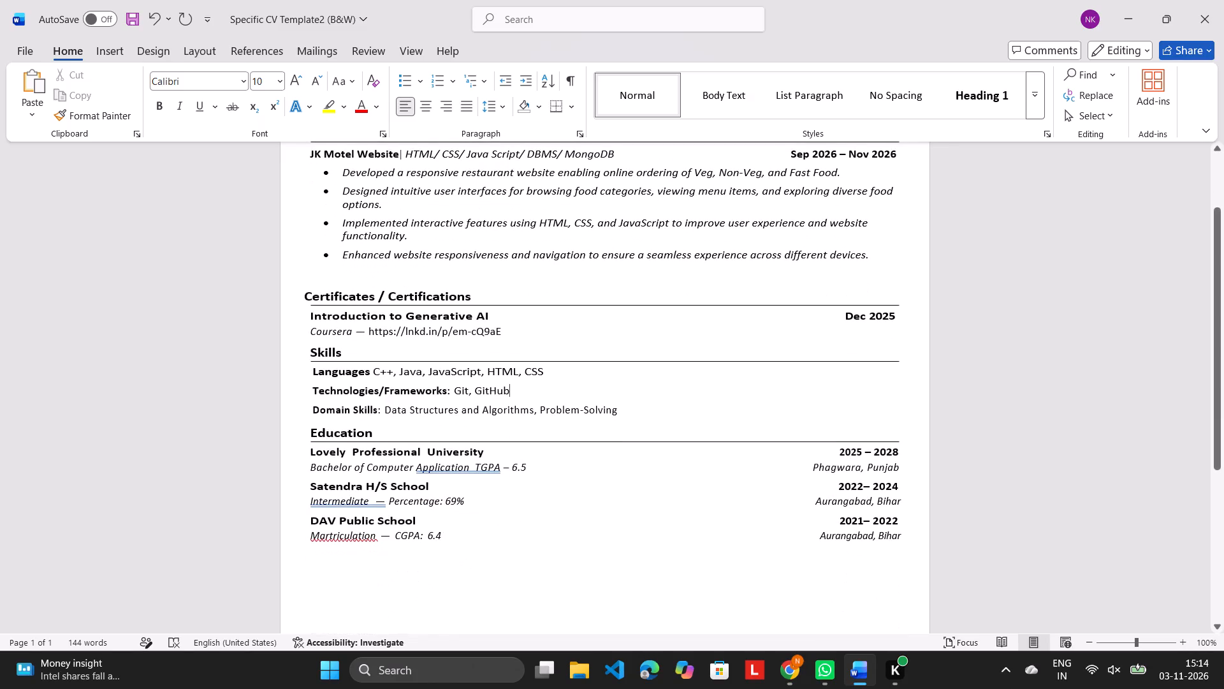
scroll(1025, 447, "down", 1)
scroll(1025, 447, "up", 3)
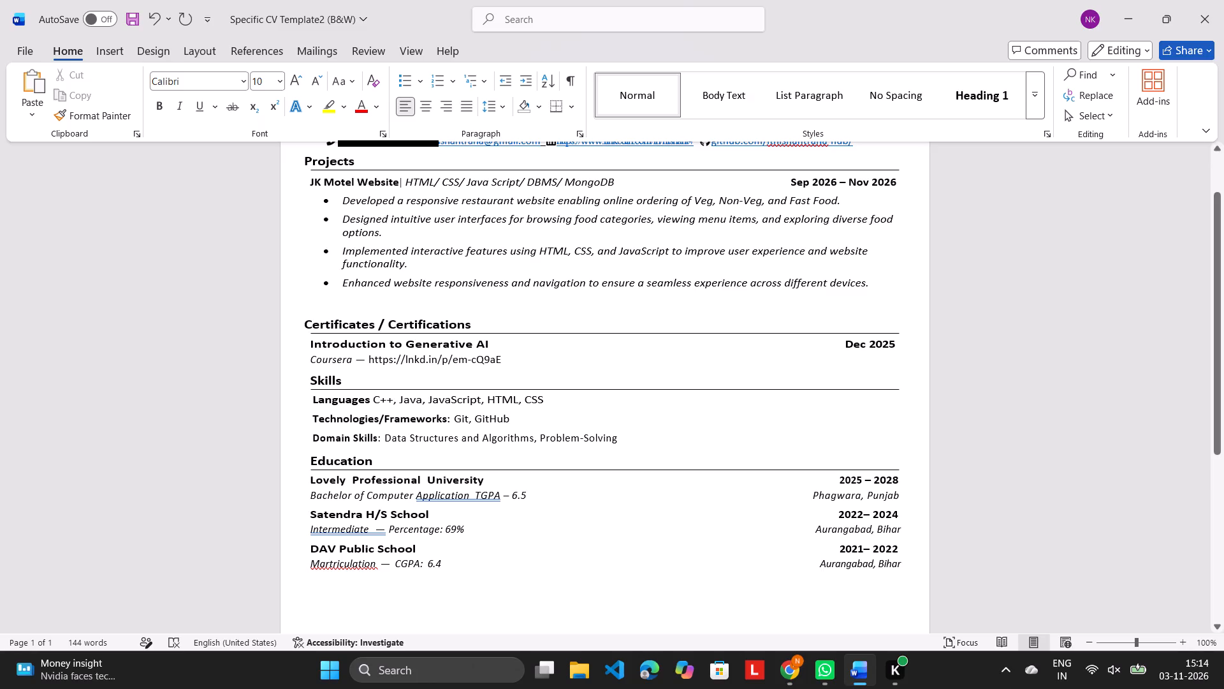
scroll(1039, 436, "up", 2)
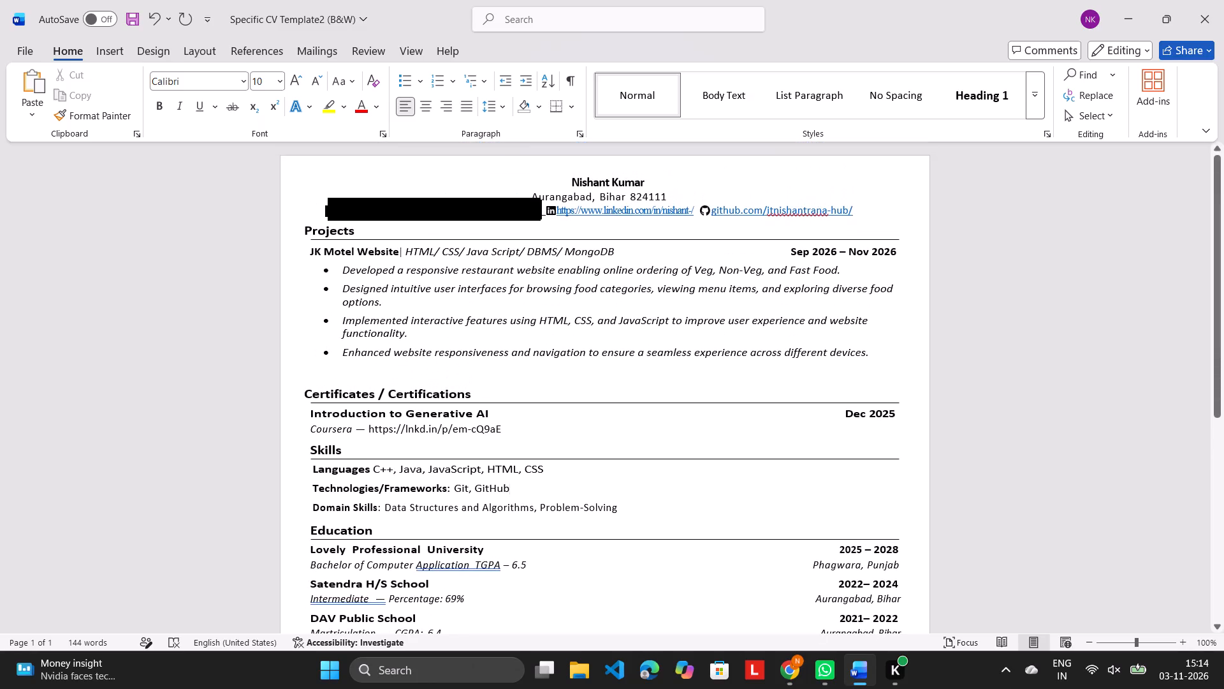
scroll(1039, 436, "up", 1)
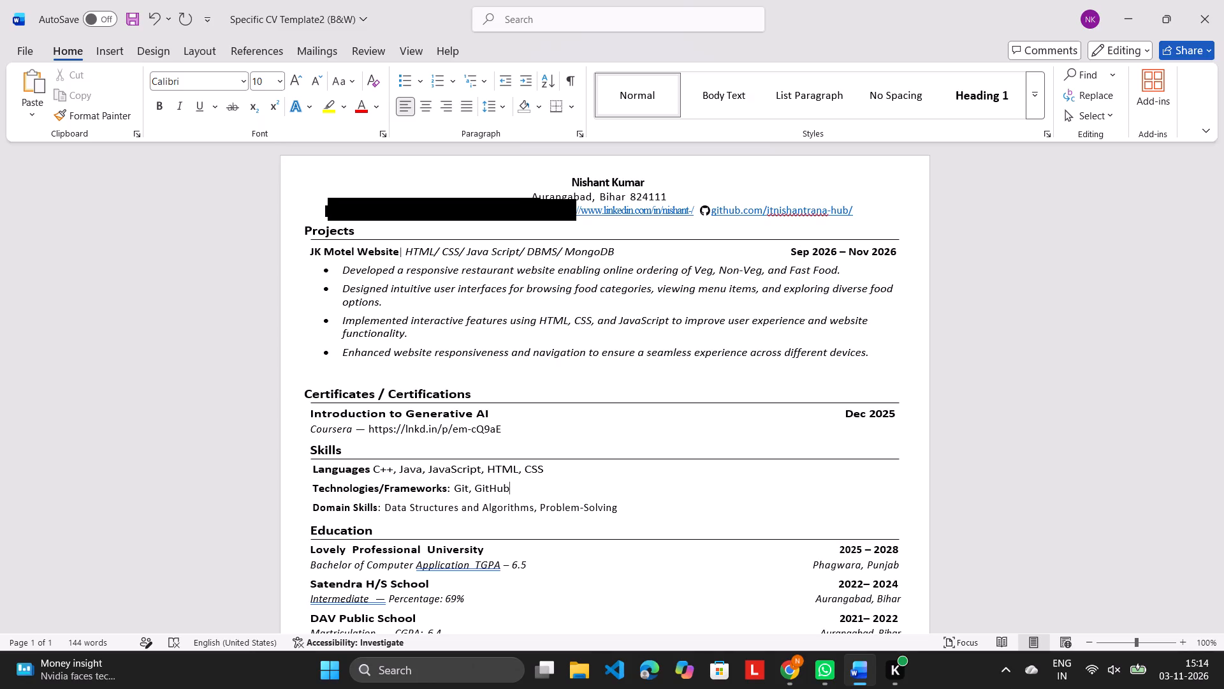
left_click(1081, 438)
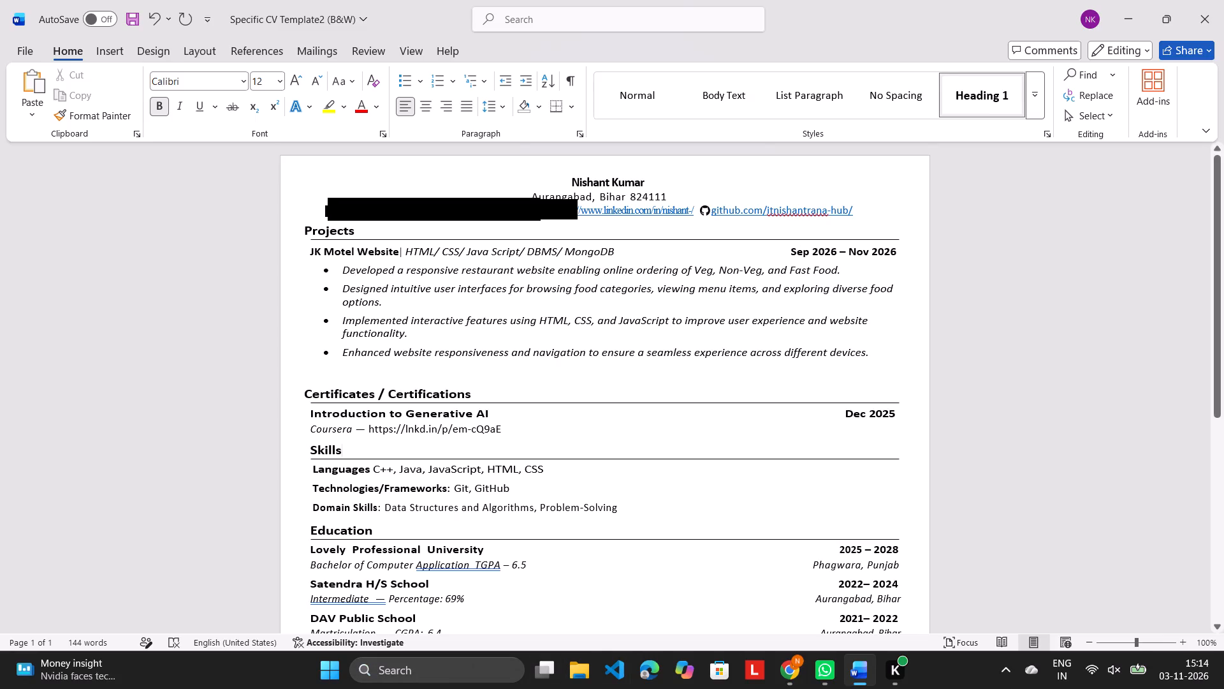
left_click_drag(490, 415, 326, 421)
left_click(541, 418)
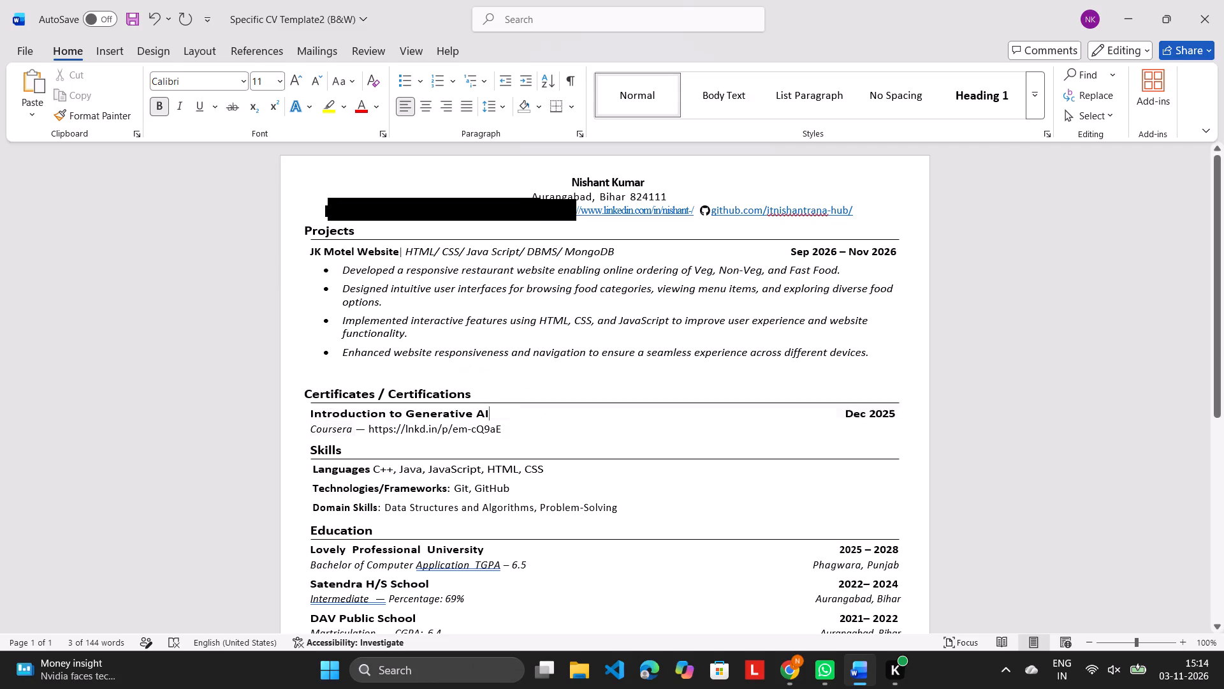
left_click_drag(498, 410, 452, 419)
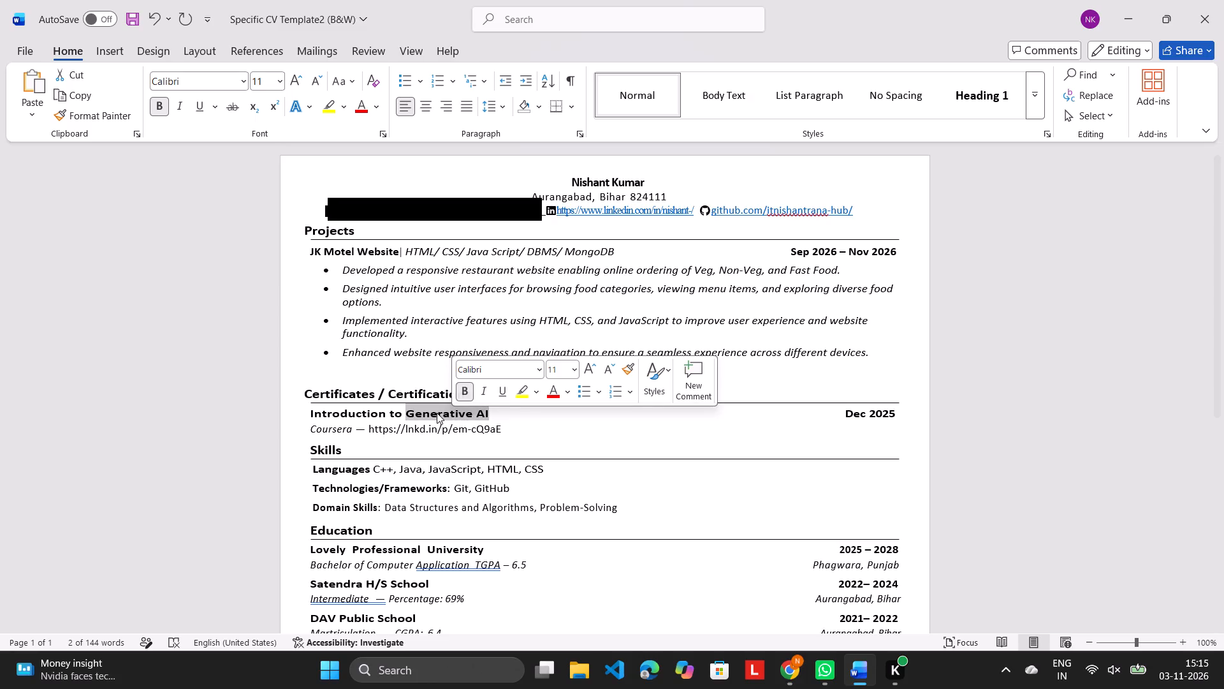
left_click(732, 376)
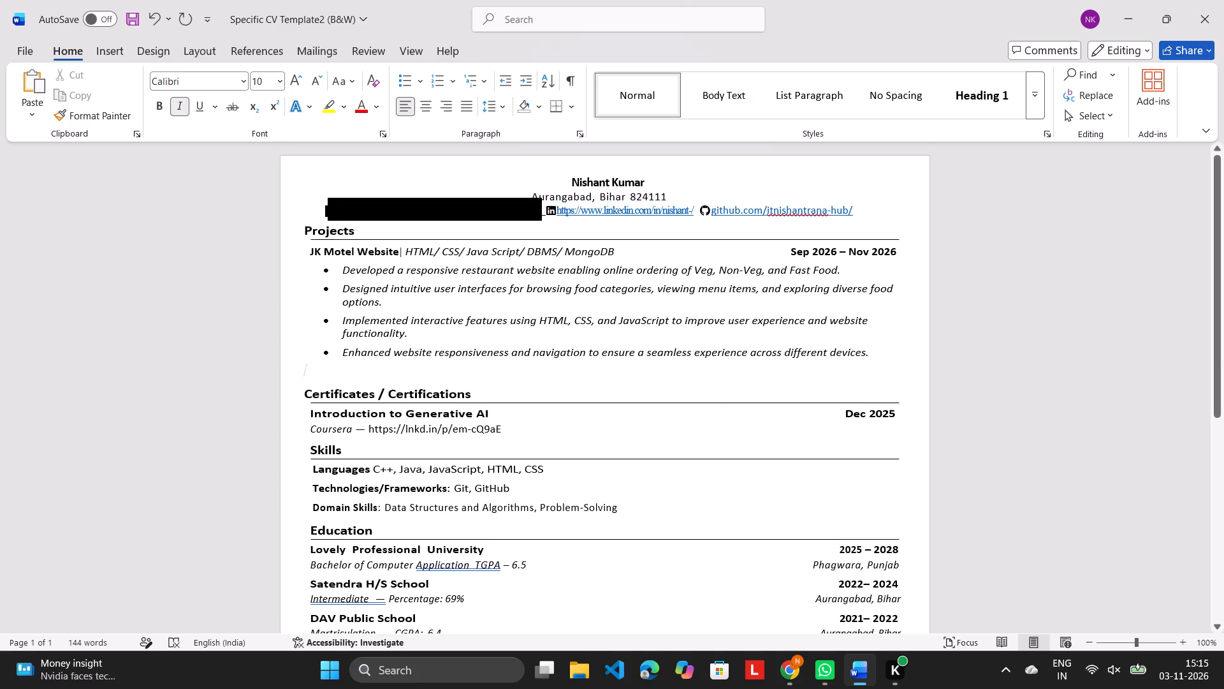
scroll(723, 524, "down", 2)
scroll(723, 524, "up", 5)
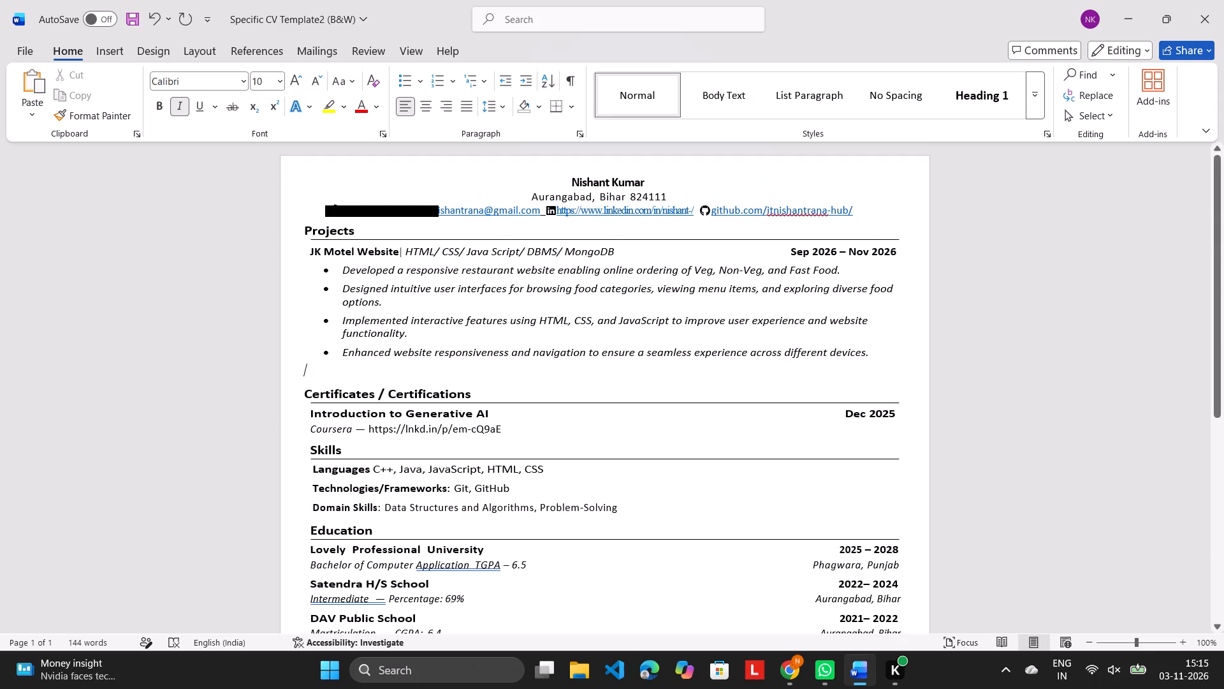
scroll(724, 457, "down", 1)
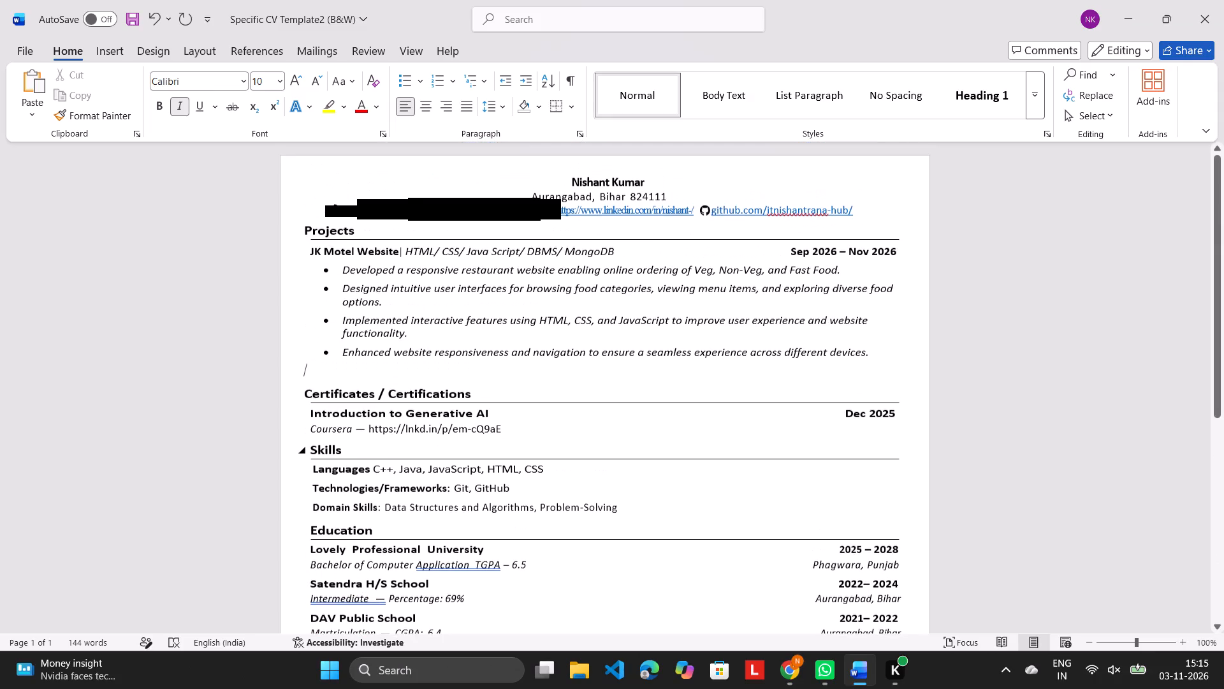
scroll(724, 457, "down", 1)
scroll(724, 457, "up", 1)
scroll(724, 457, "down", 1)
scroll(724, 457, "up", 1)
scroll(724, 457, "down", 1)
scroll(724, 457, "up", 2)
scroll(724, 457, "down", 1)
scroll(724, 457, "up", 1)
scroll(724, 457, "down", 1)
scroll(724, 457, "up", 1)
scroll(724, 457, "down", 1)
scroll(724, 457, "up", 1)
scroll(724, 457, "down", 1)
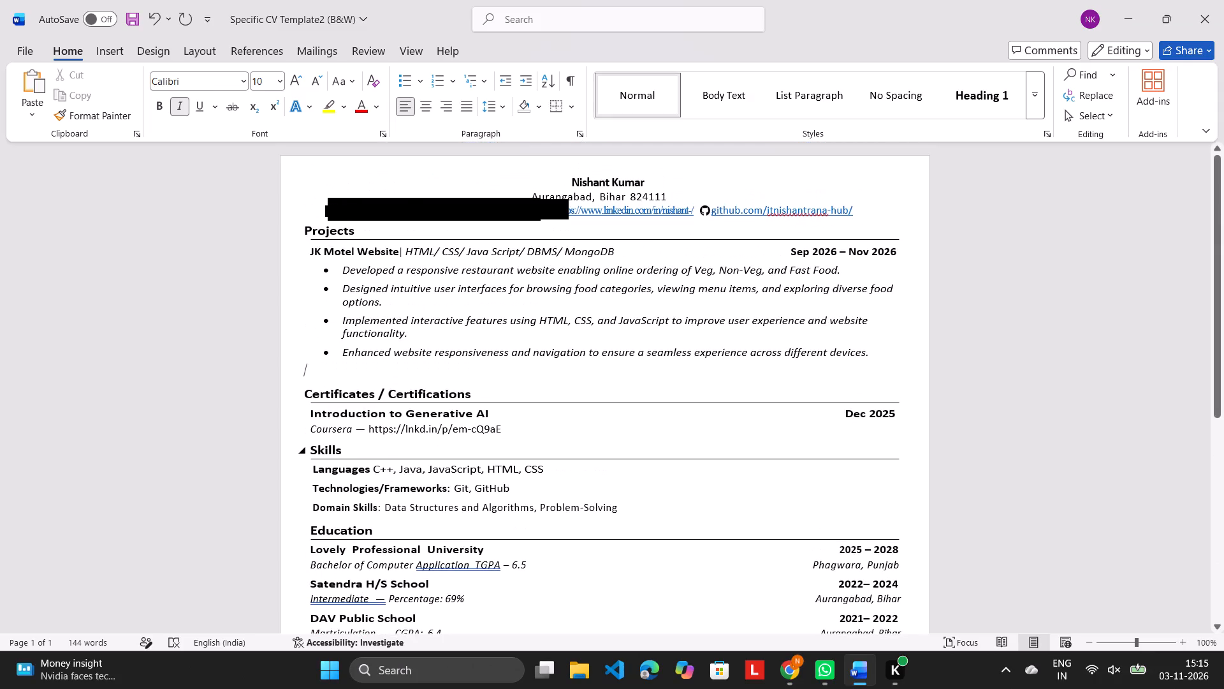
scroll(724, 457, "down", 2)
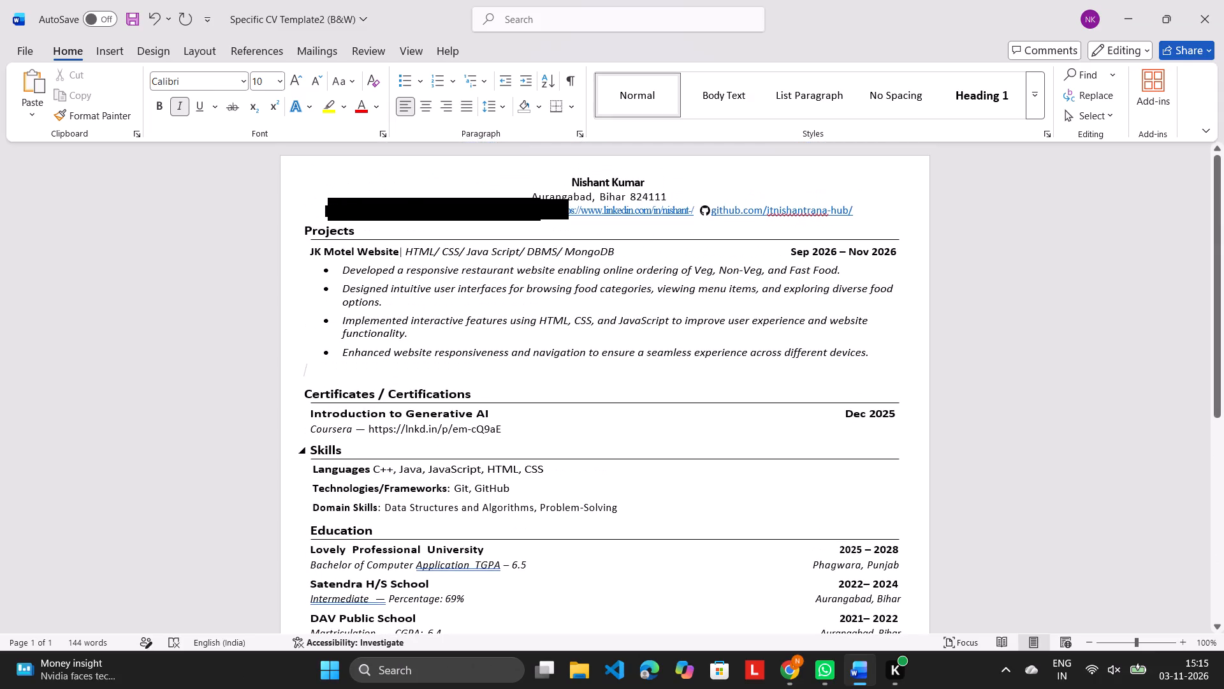
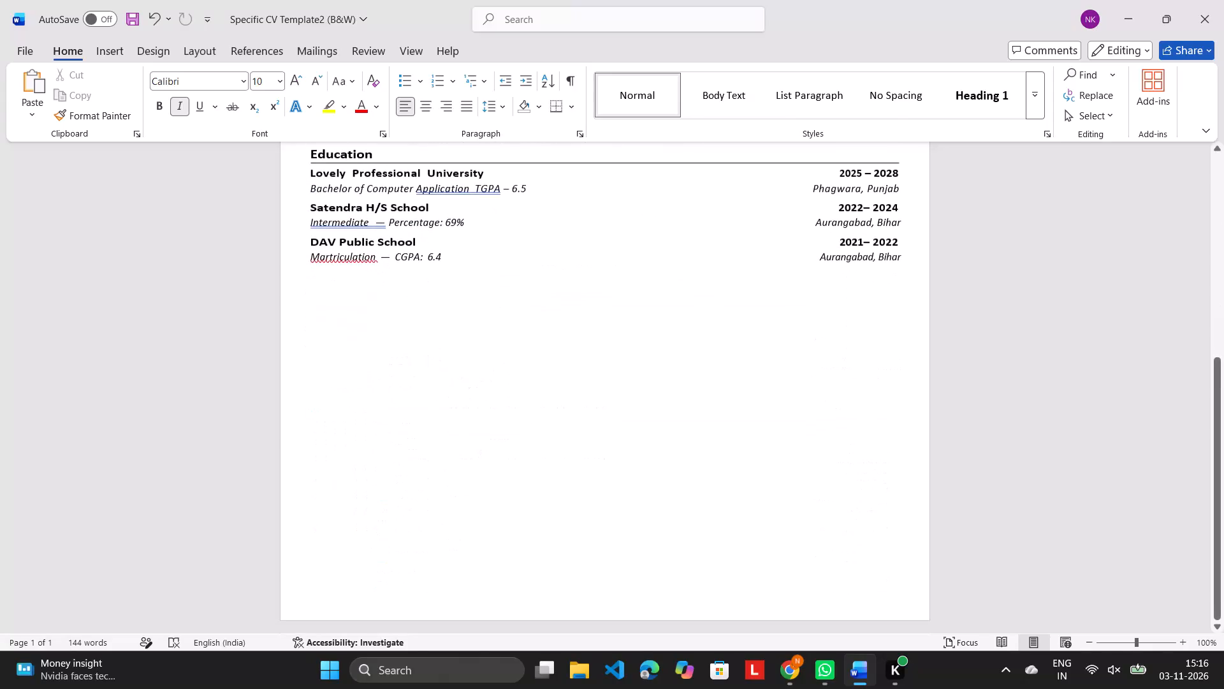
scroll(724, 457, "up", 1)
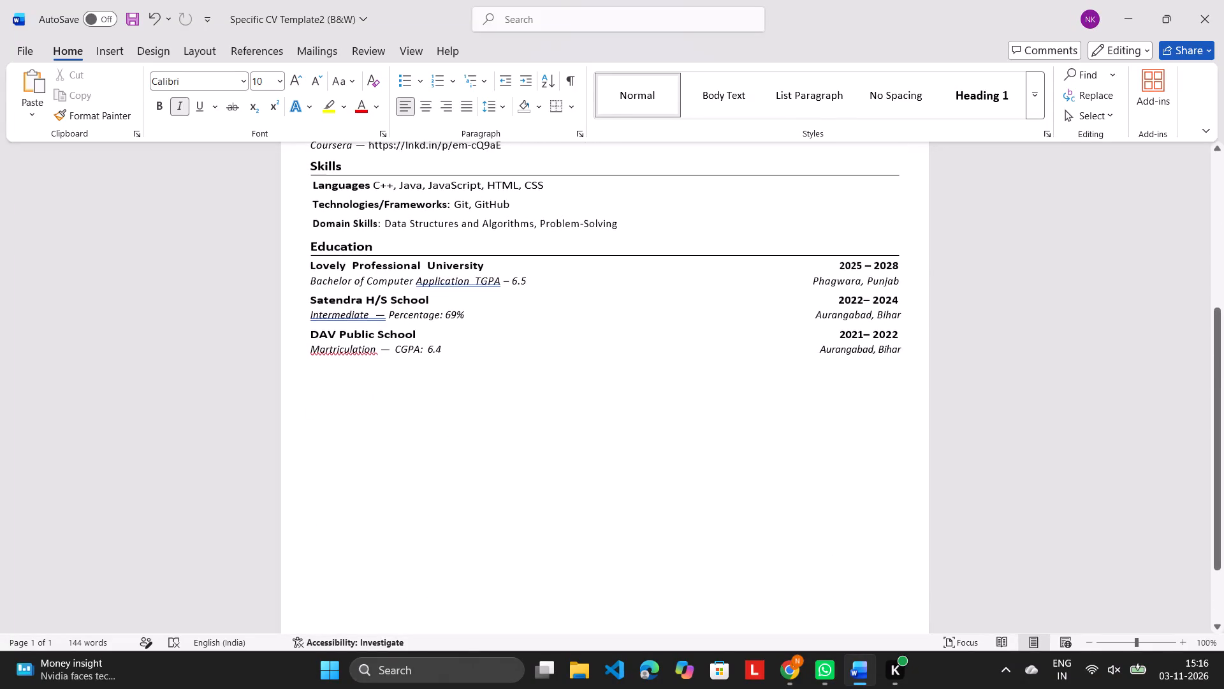
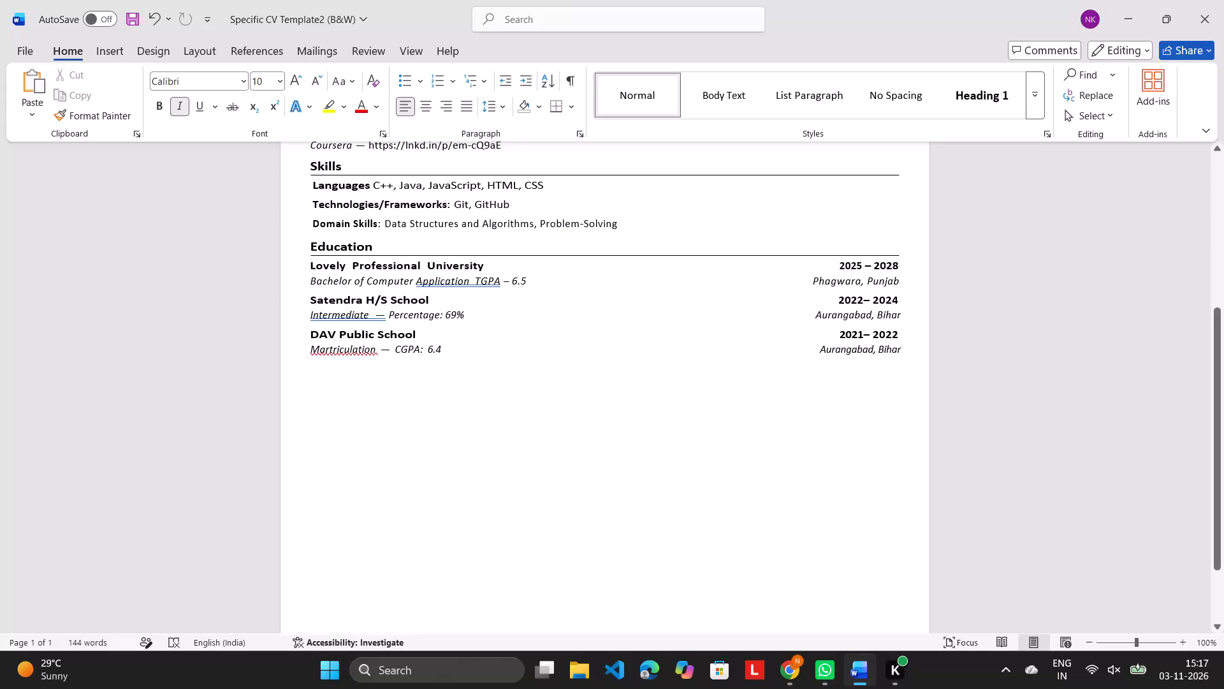
Close the CV document, saving its changes under the existing file name in the 2026-44 folder.
left_click(1202, 12)
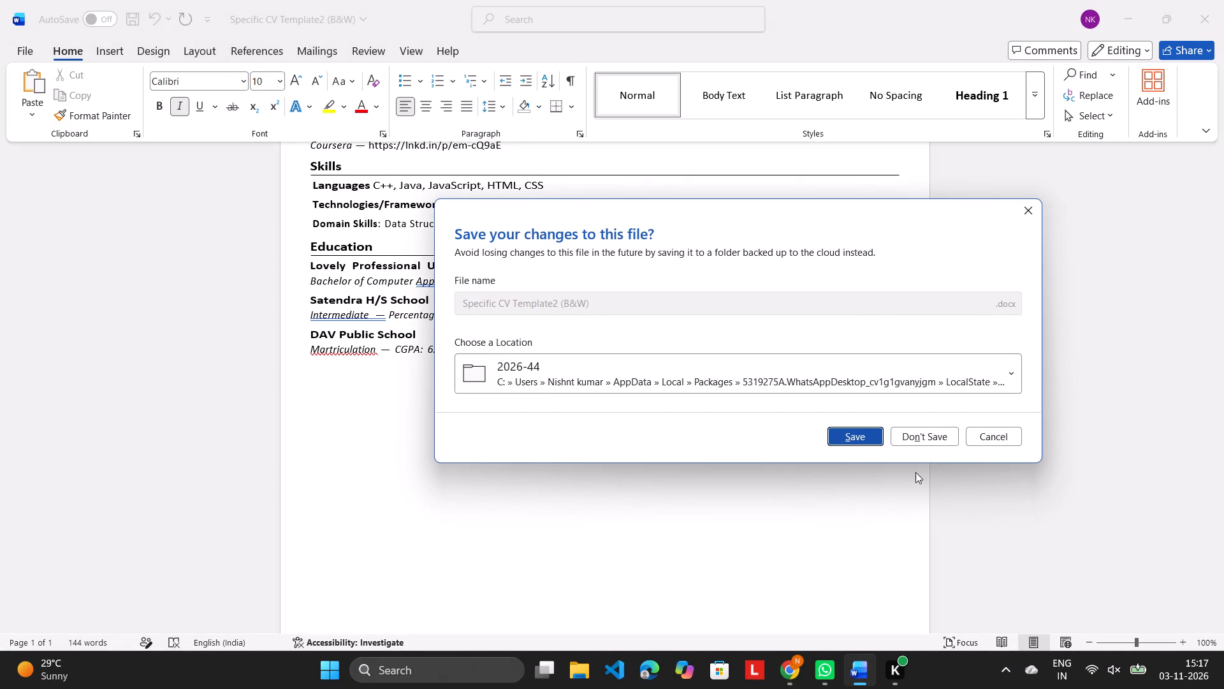
left_click(858, 431)
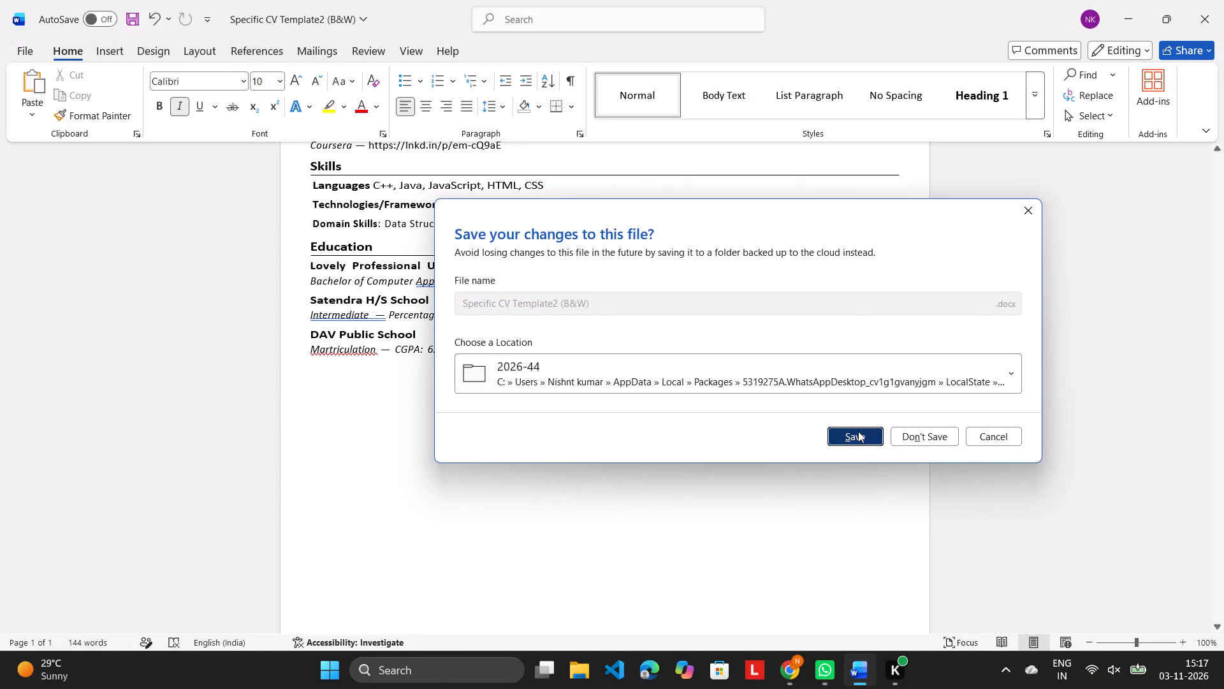